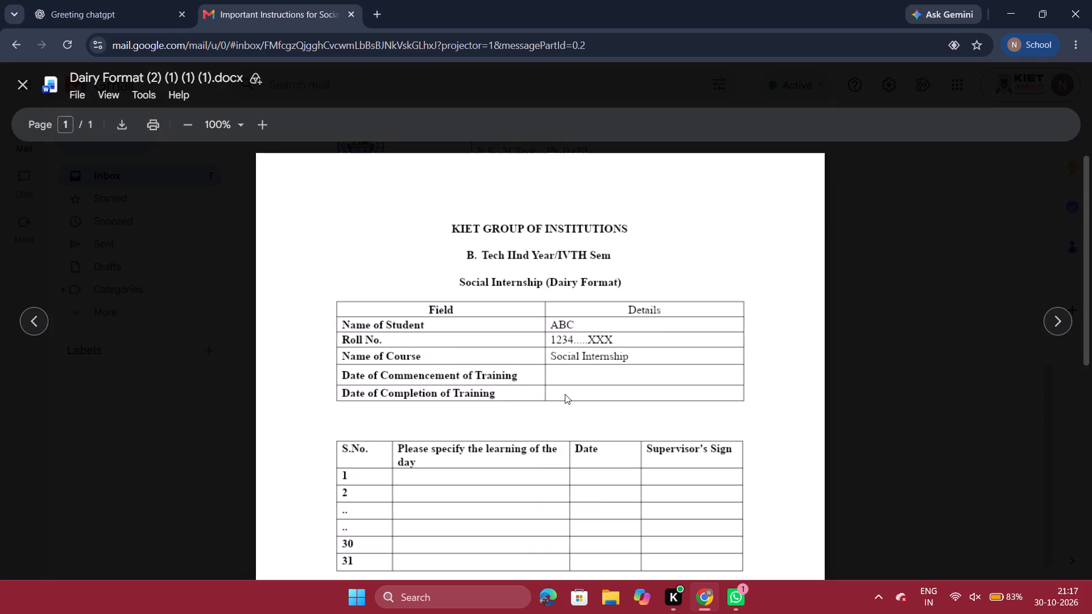
scroll(565, 394, "down", 11)
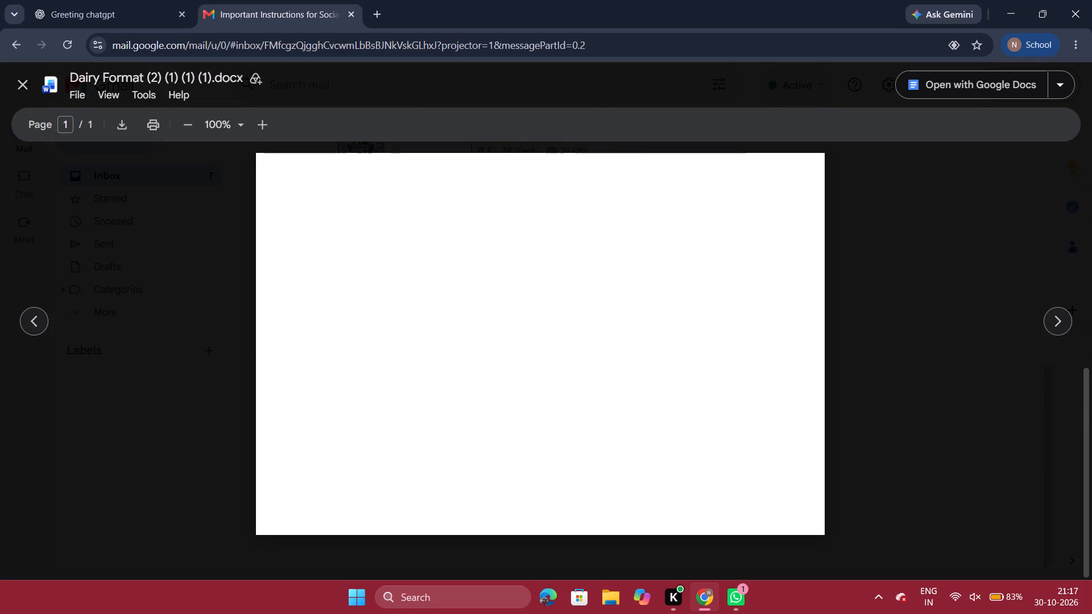
scroll(565, 394, "up", 5)
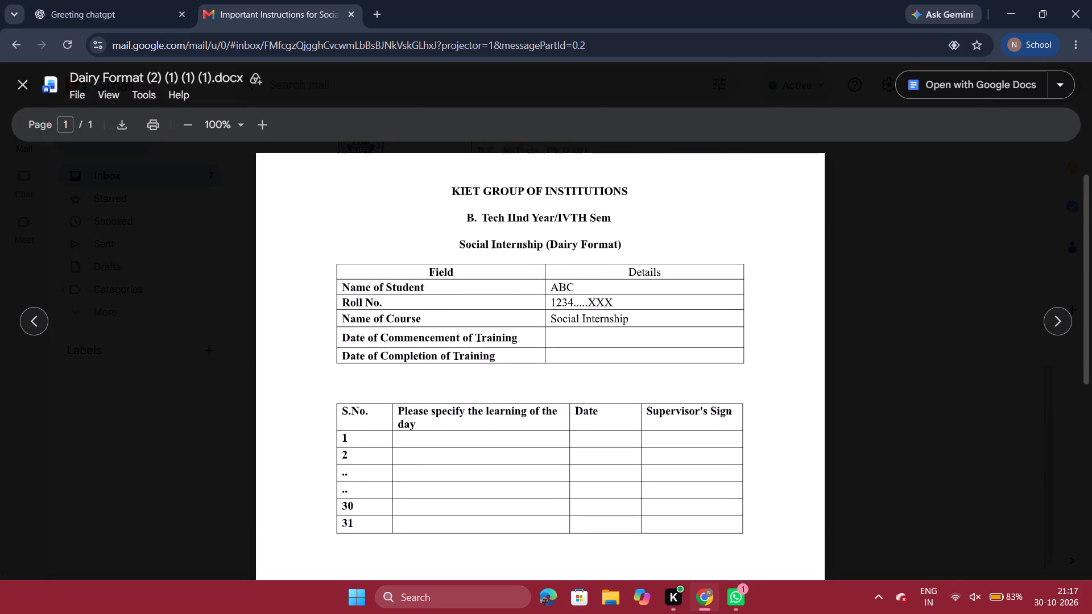
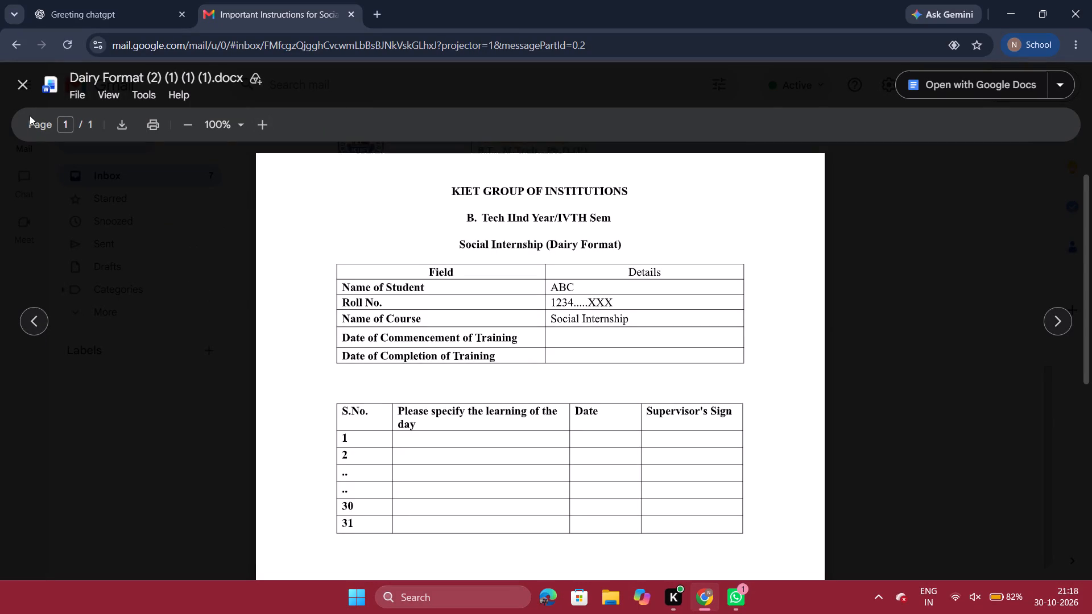
Open the Report template attachment instead of the Dairy Format one and read through both of its pages.
left_click(22, 86)
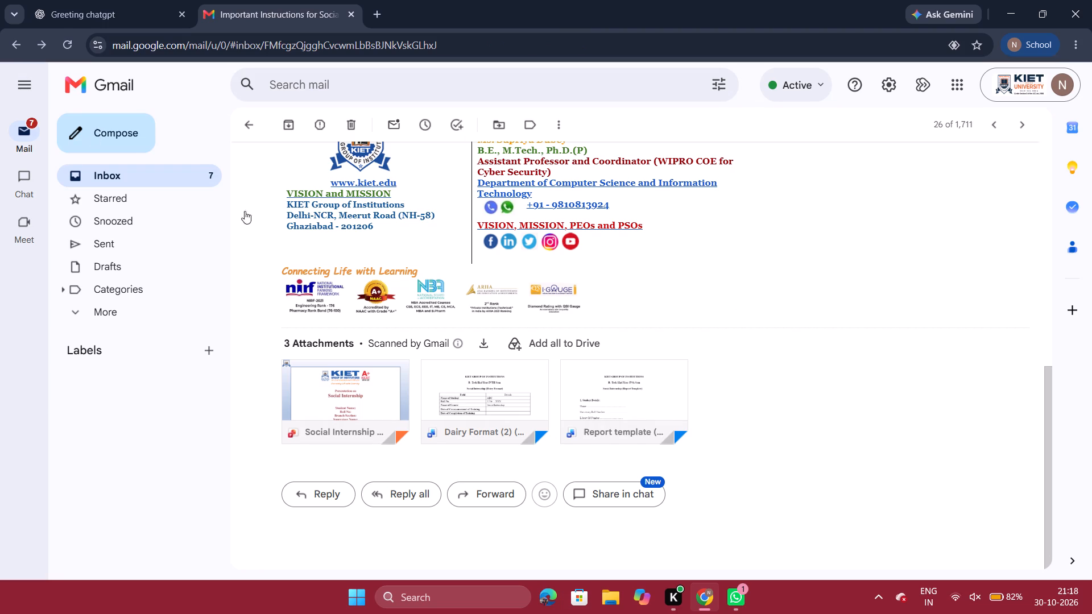
left_click(625, 380)
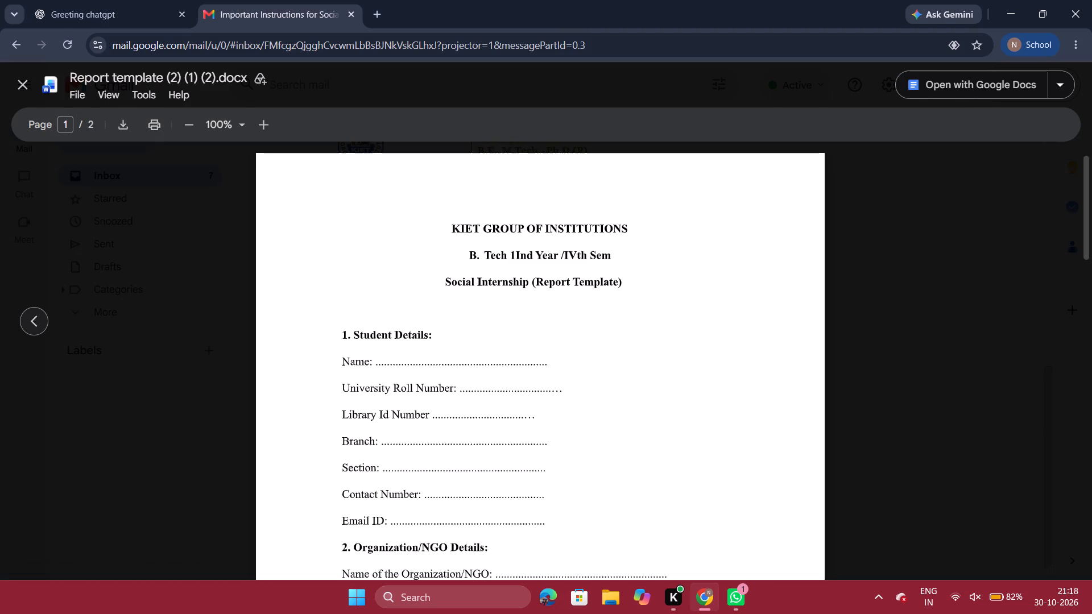
scroll(536, 343, "down", 7)
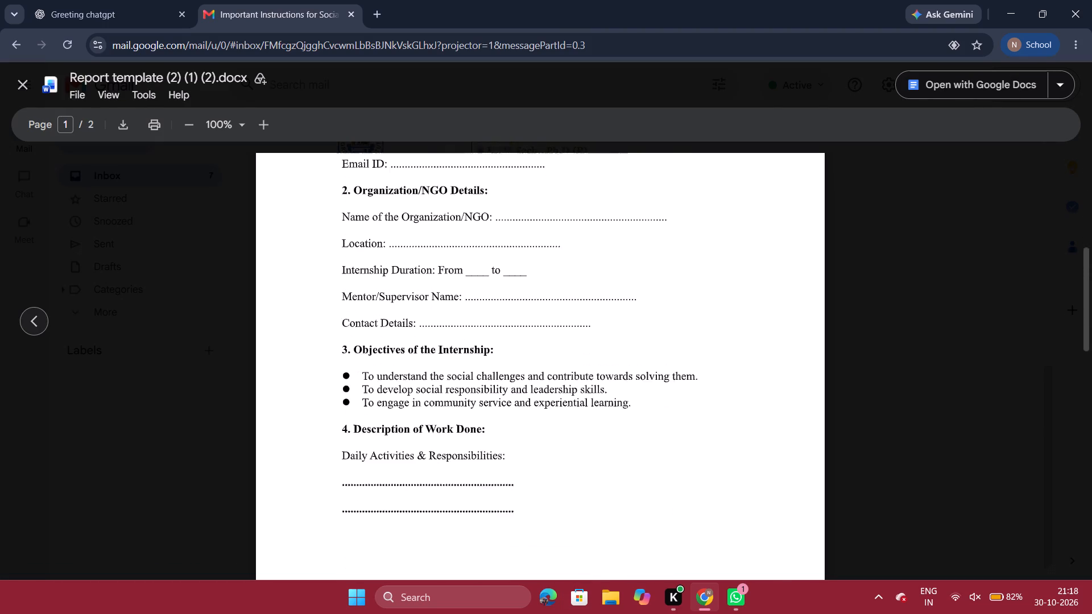
scroll(536, 343, "down", 6)
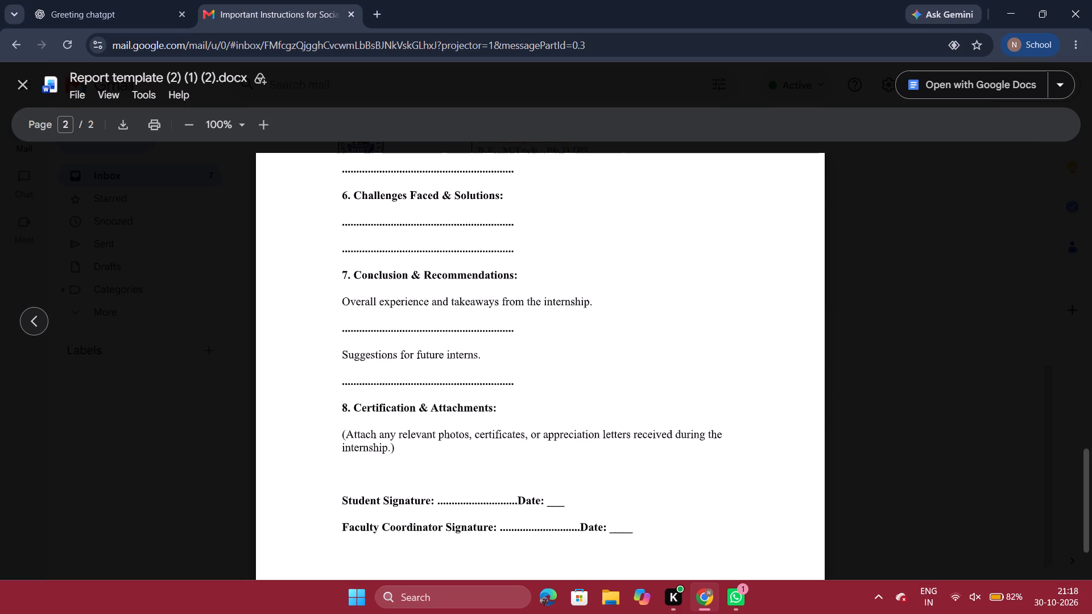
scroll(536, 343, "up", 11)
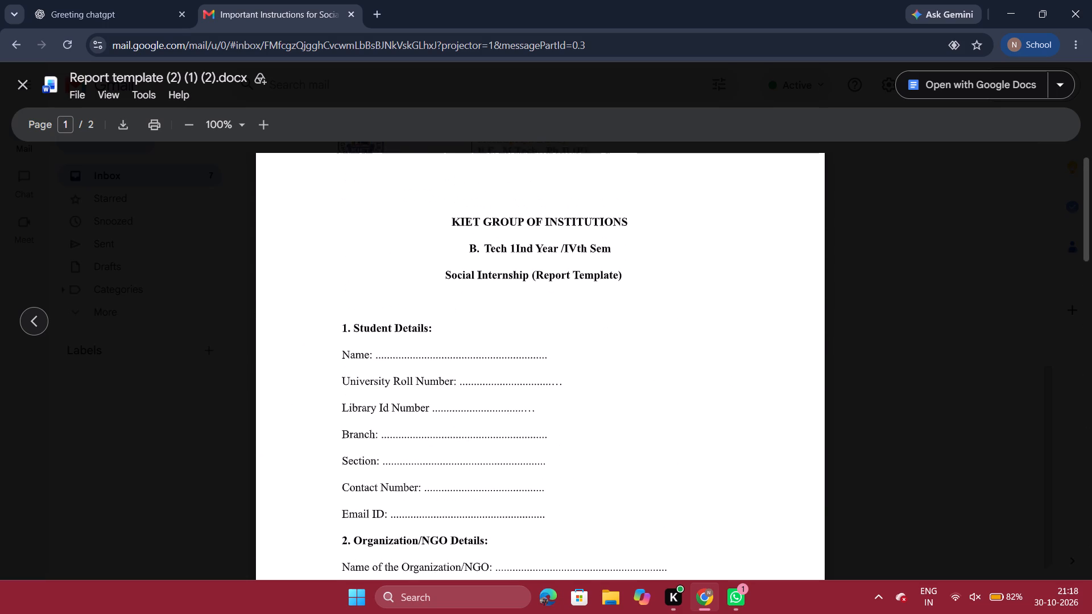
scroll(536, 343, "up", 1)
scroll(558, 306, "down", 9)
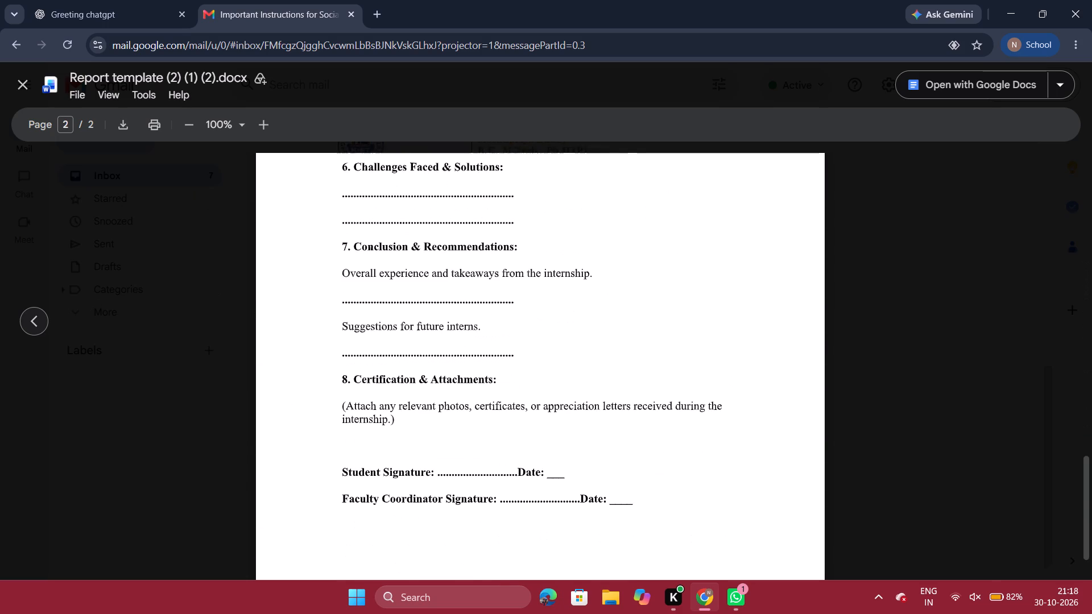
scroll(558, 306, "down", 2)
scroll(558, 306, "up", 6)
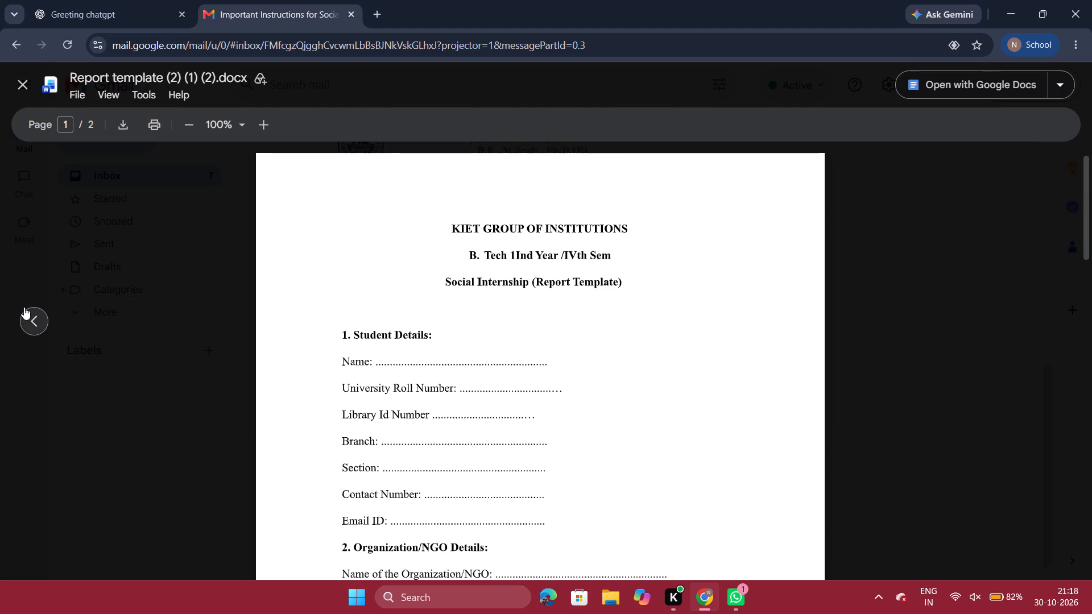
Preview the Dairy Format and Social Internship PPT template attachments again, and return to the email.
left_click(32, 321)
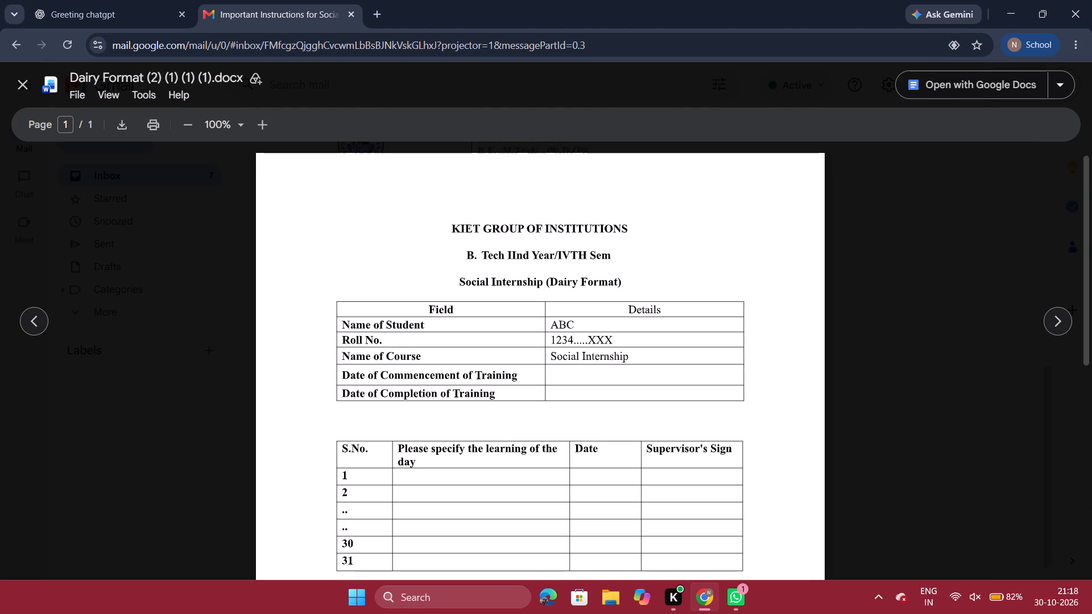
left_click(45, 321)
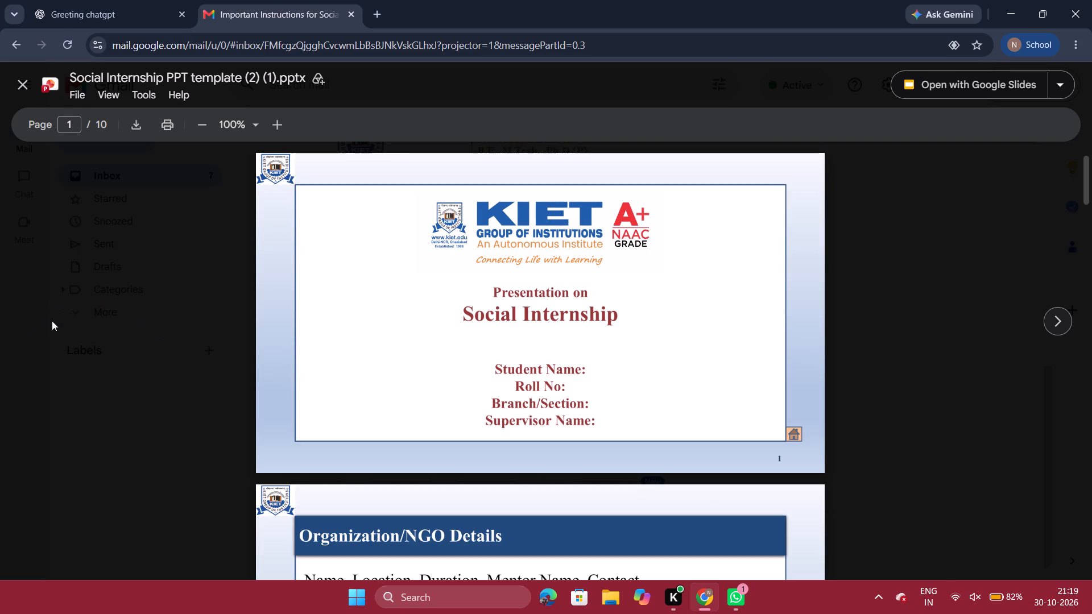
left_click(20, 83)
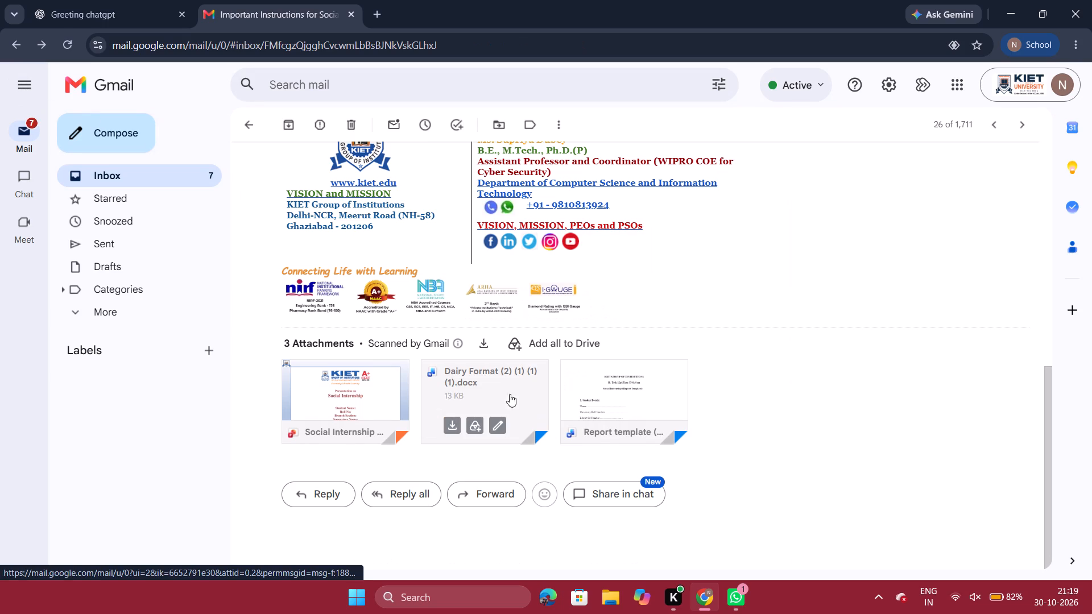
Download the Dairy Format attachment from the email.
left_click(454, 429)
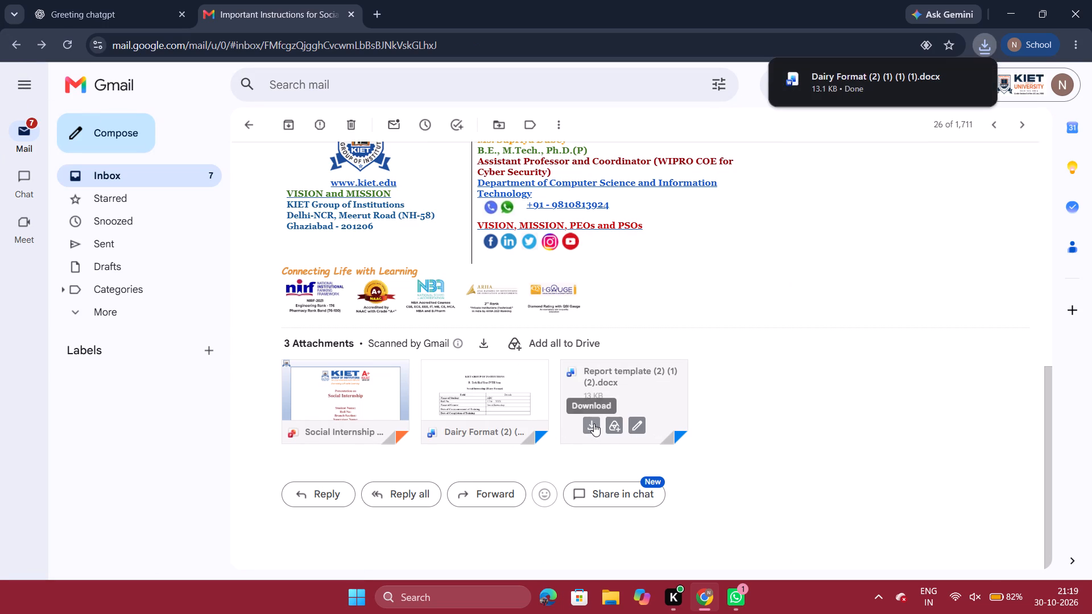
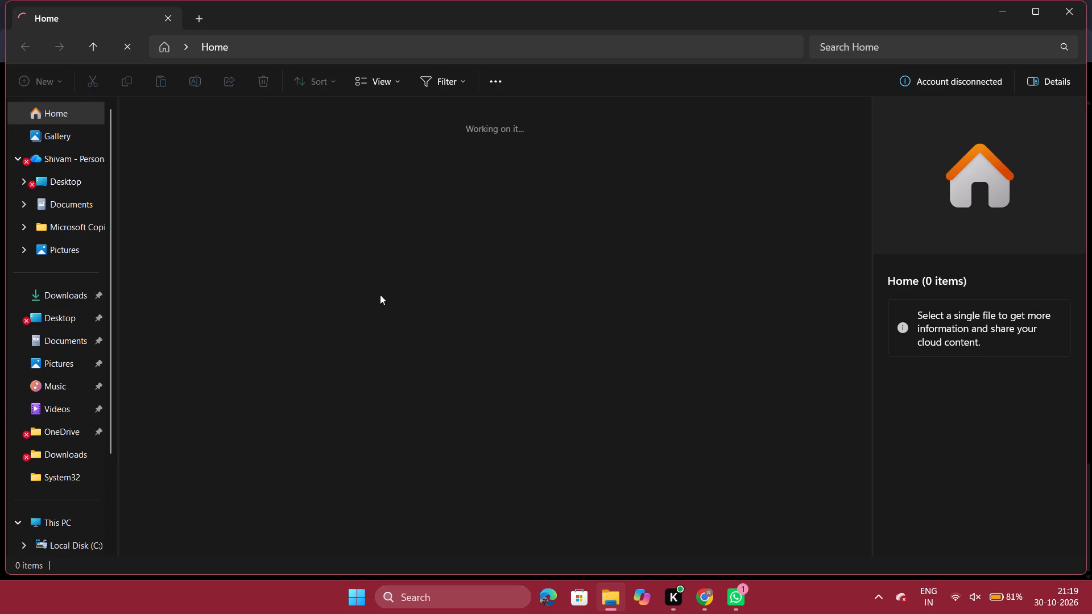
Open the Downloads folder in File Explorer.
left_click(80, 295)
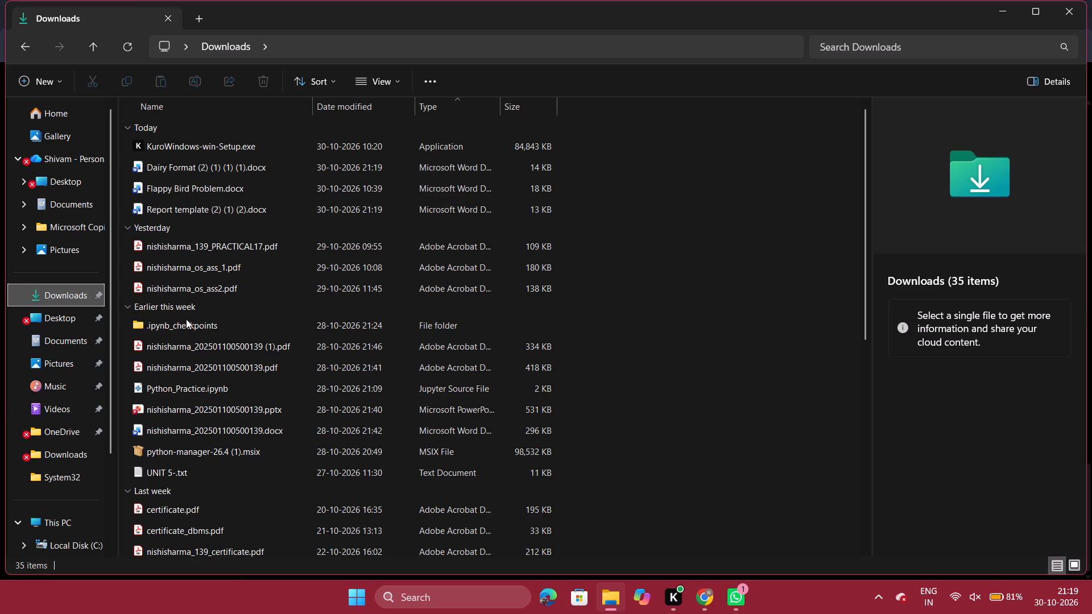
Delete the practical and the two OS assignment PDFs dated yesterday from the Downloads folder.
left_click_drag(129, 238, 153, 252)
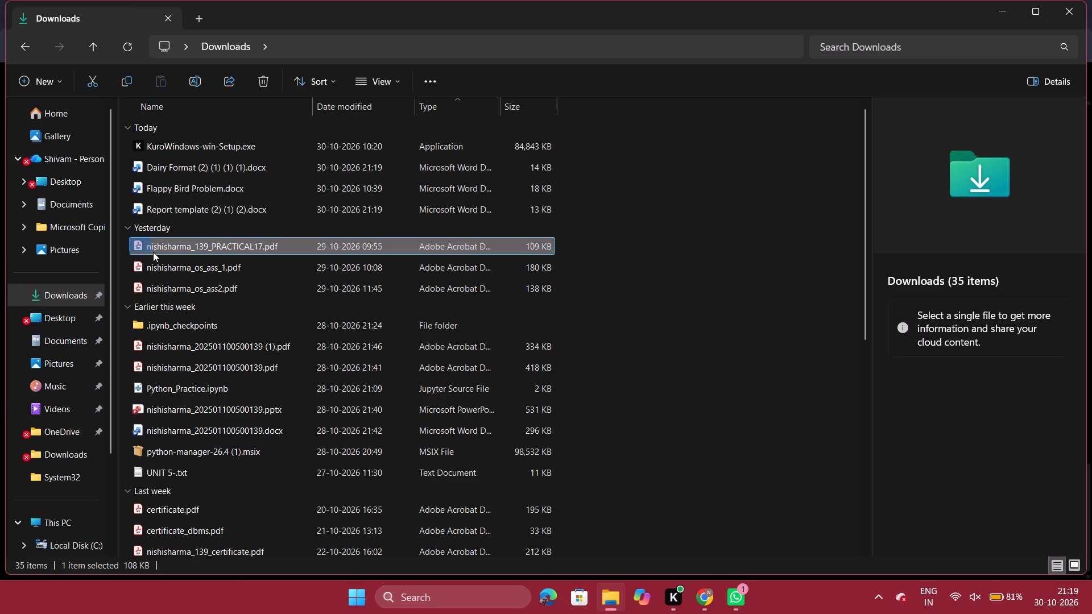
left_click_drag(153, 252, 268, 292)
right_click(268, 292)
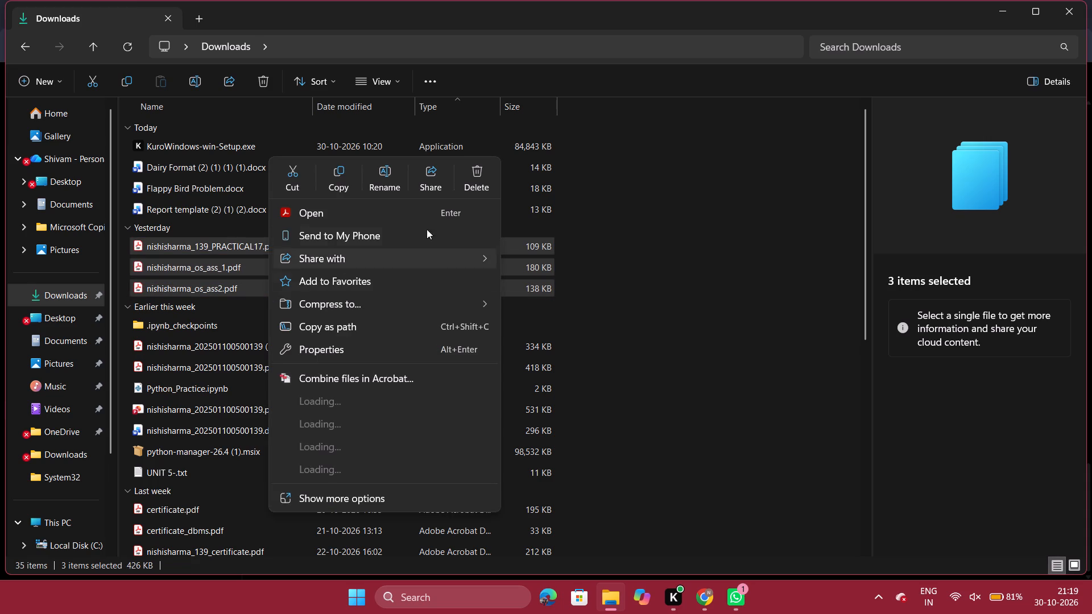
left_click(475, 182)
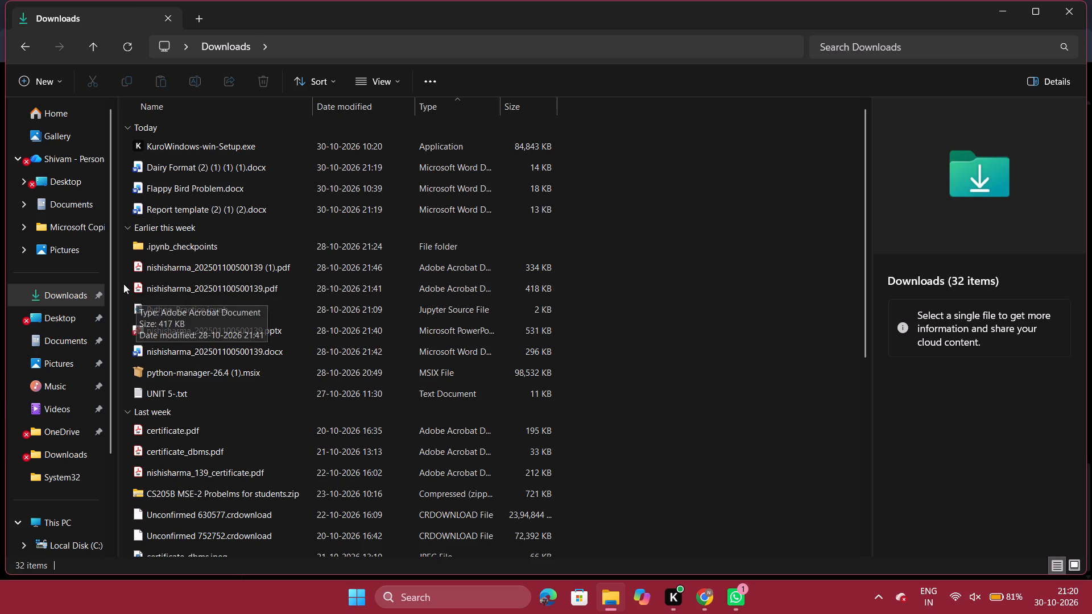
Open the two similarly named presentation PDFs from earlier this week one after the other and compare their title slides.
double_click(214, 265)
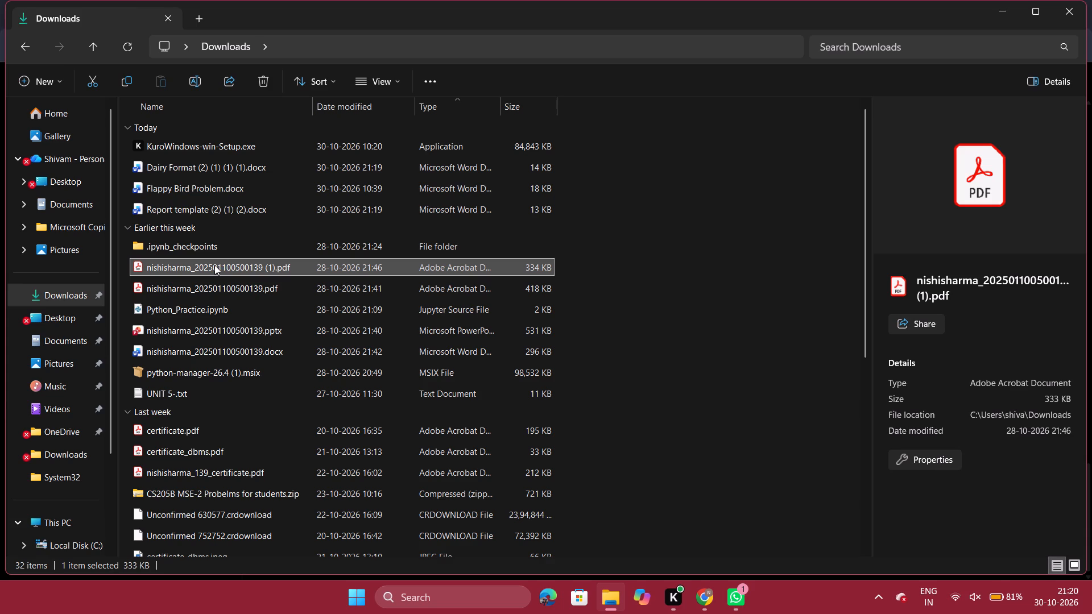
double_click(214, 265)
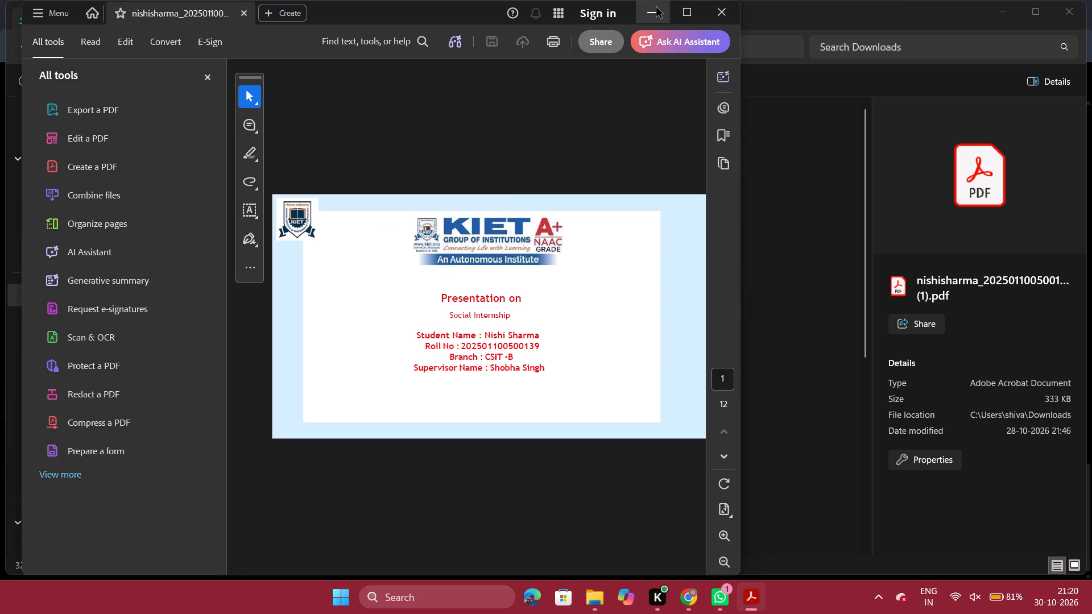
left_click(656, 7)
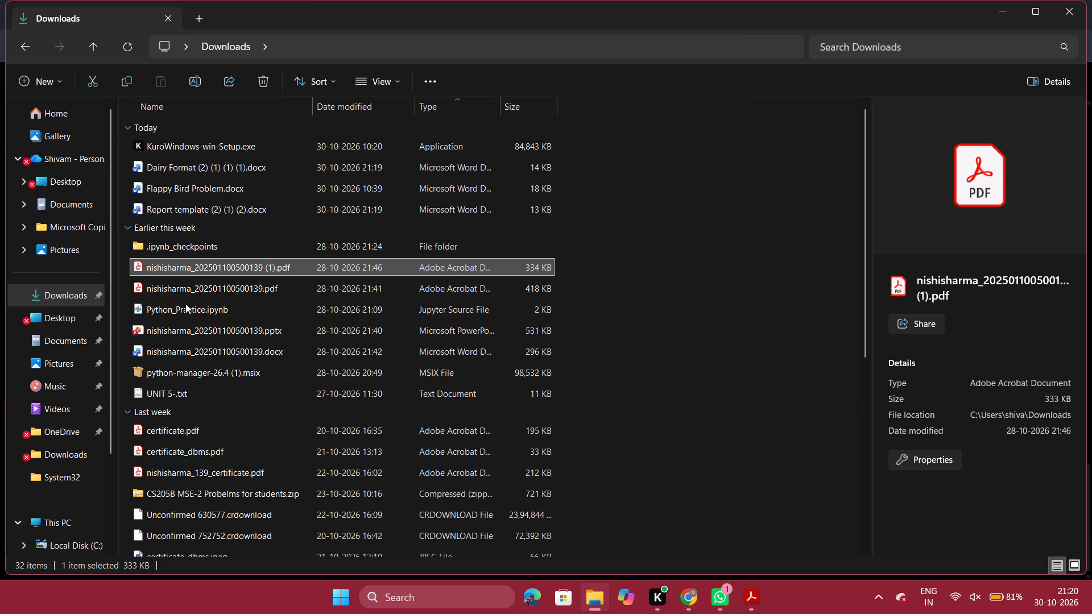
double_click(193, 283)
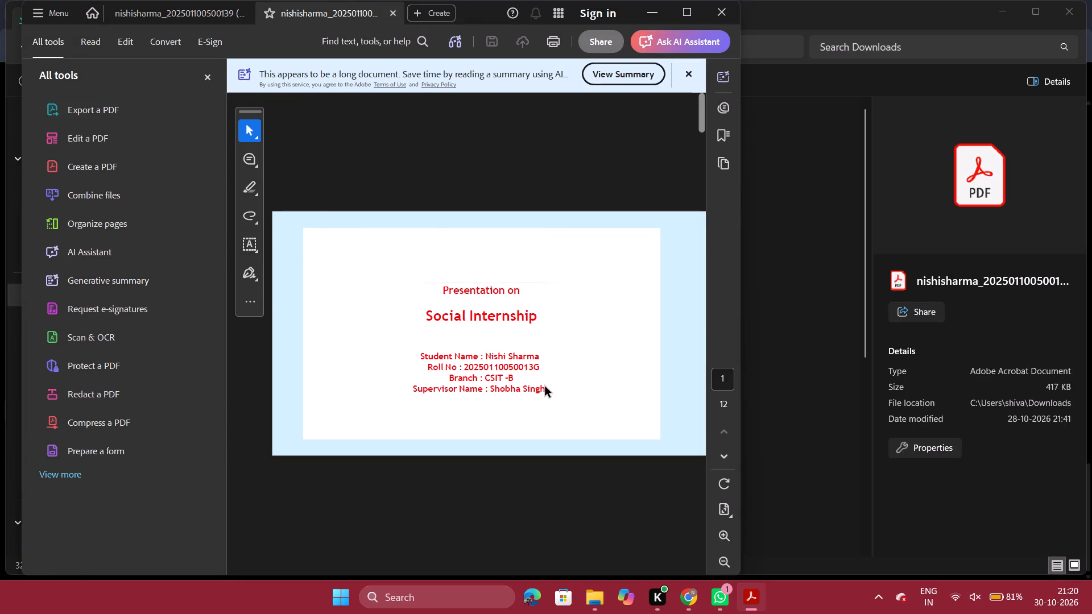
left_click(656, 16)
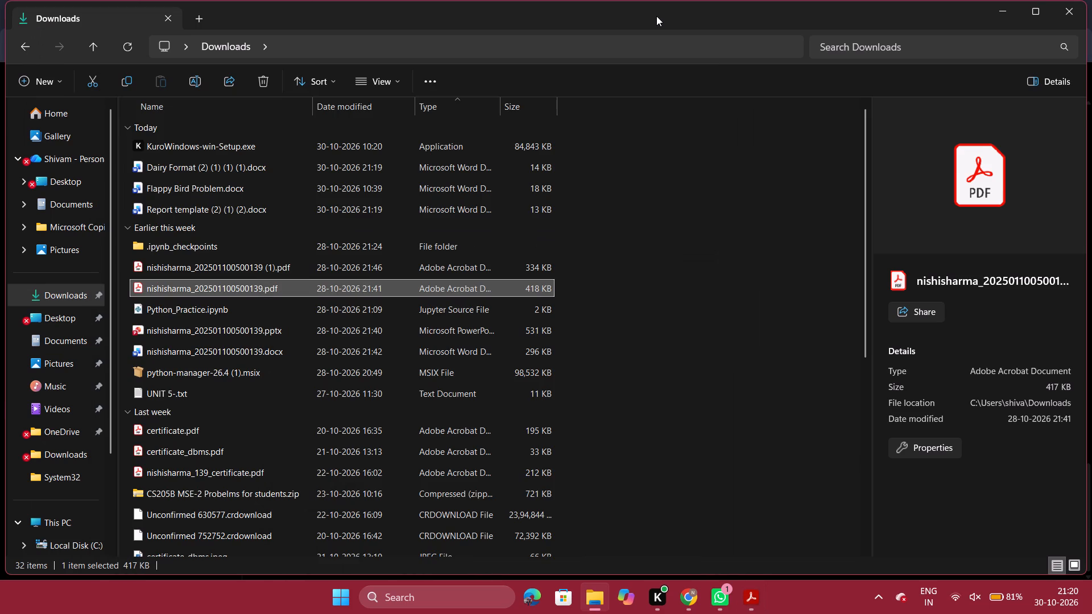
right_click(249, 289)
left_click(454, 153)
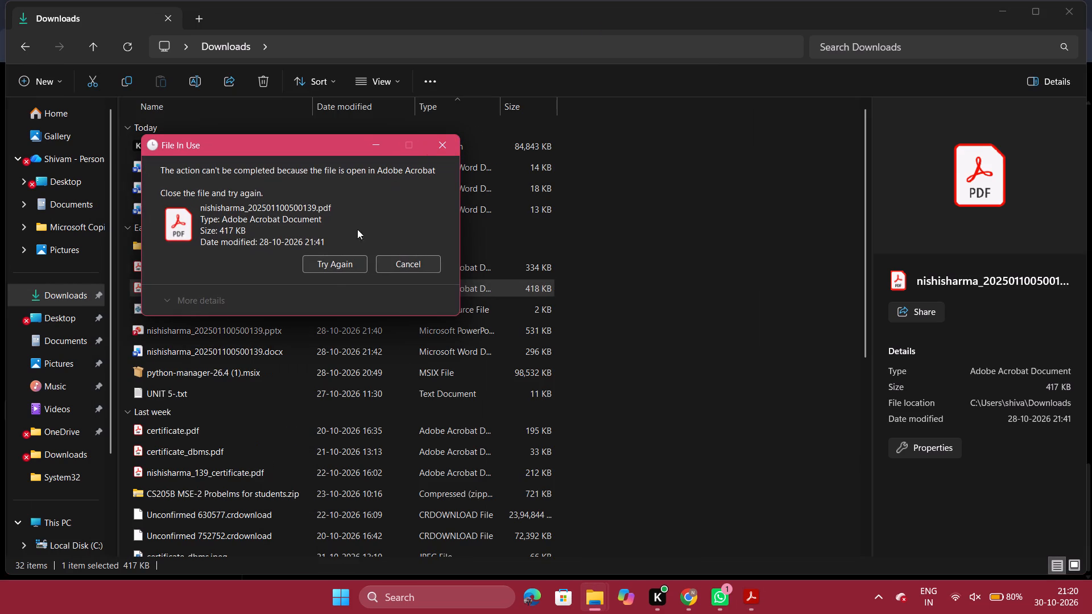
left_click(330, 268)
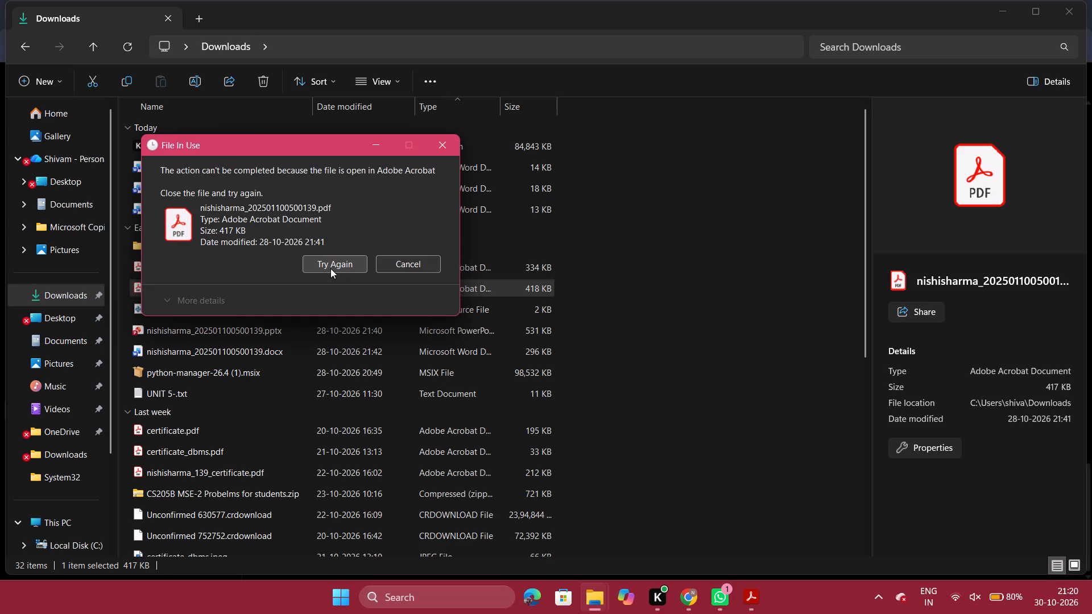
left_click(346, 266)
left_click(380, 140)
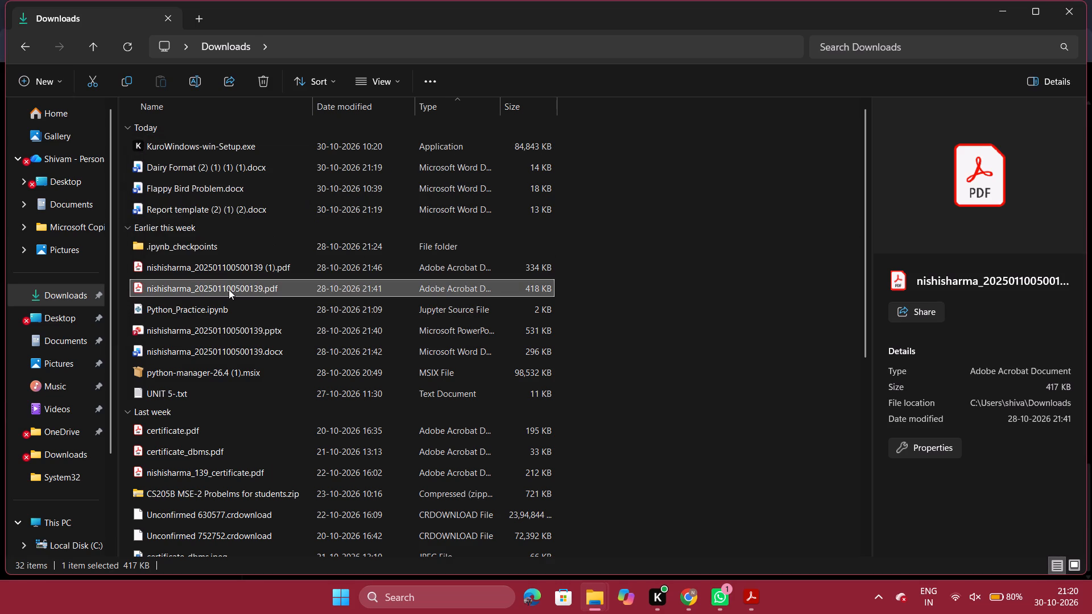
right_click(228, 287)
left_click(763, 603)
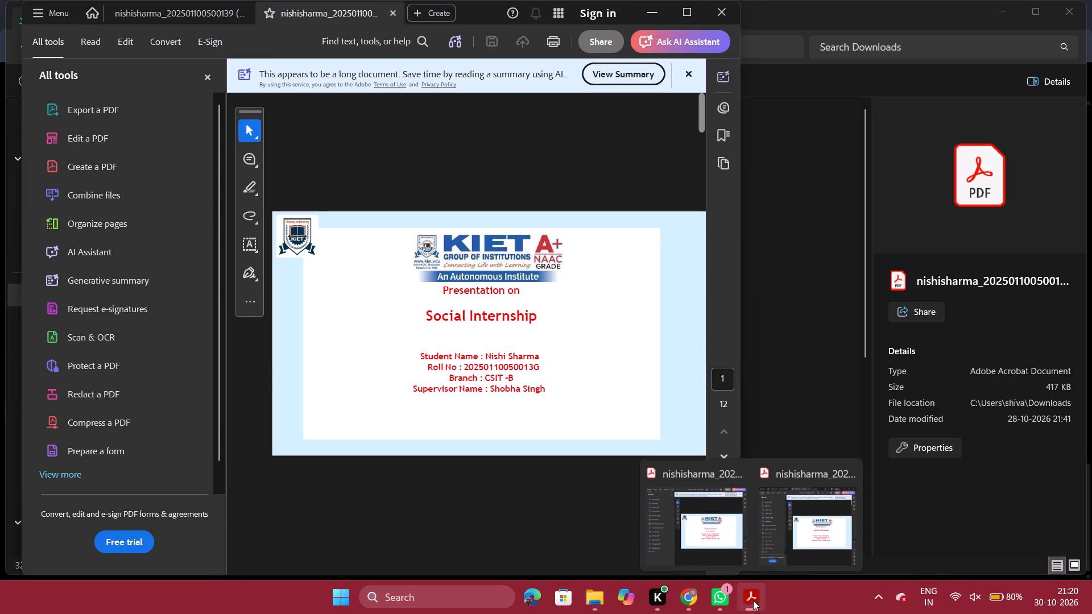
left_click(849, 471)
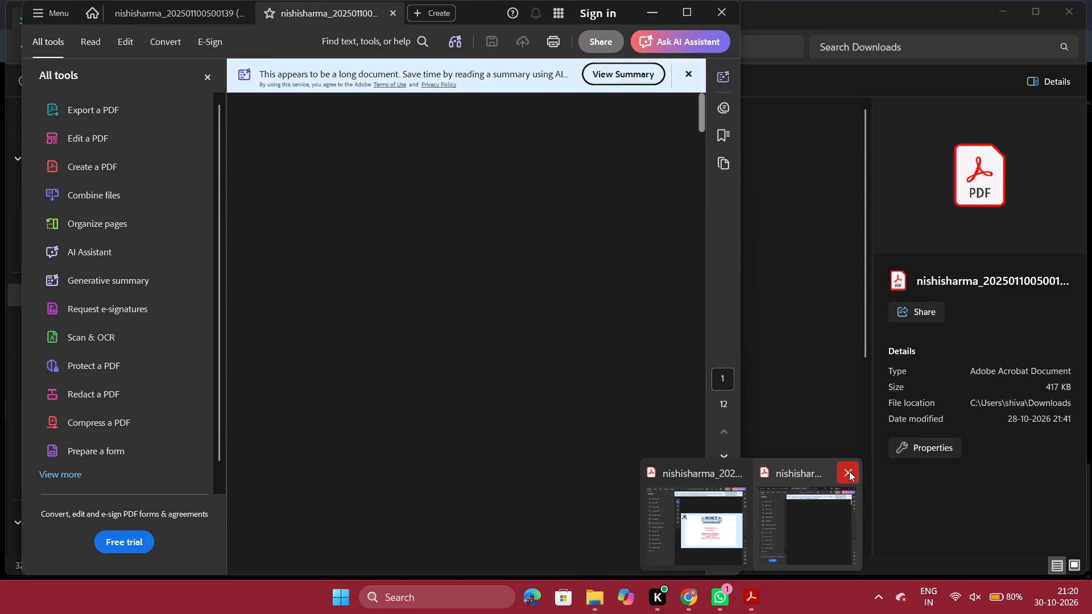
left_click(745, 474)
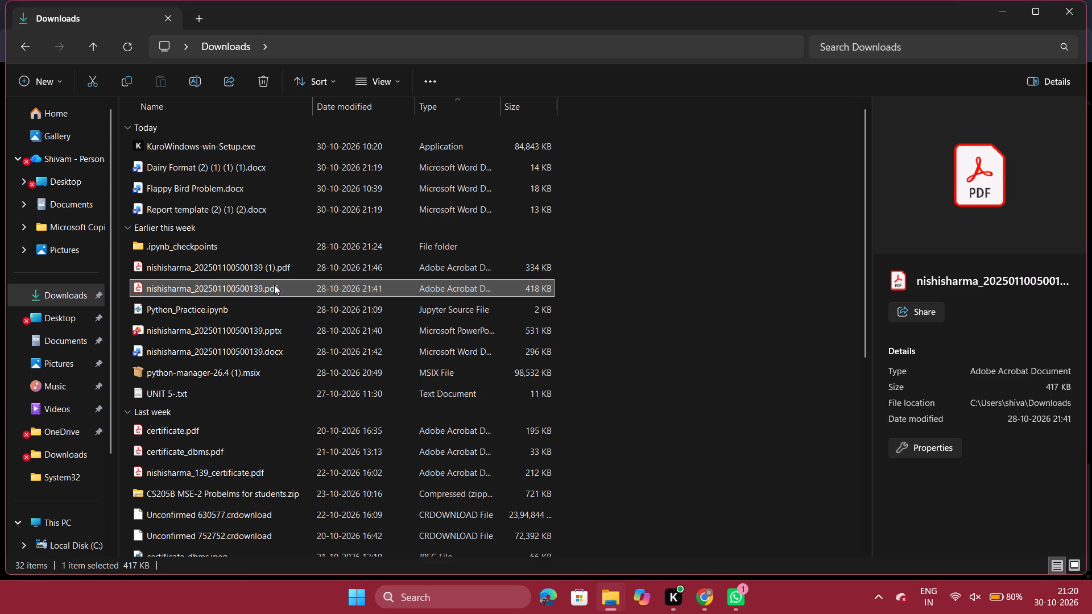
right_click(274, 285)
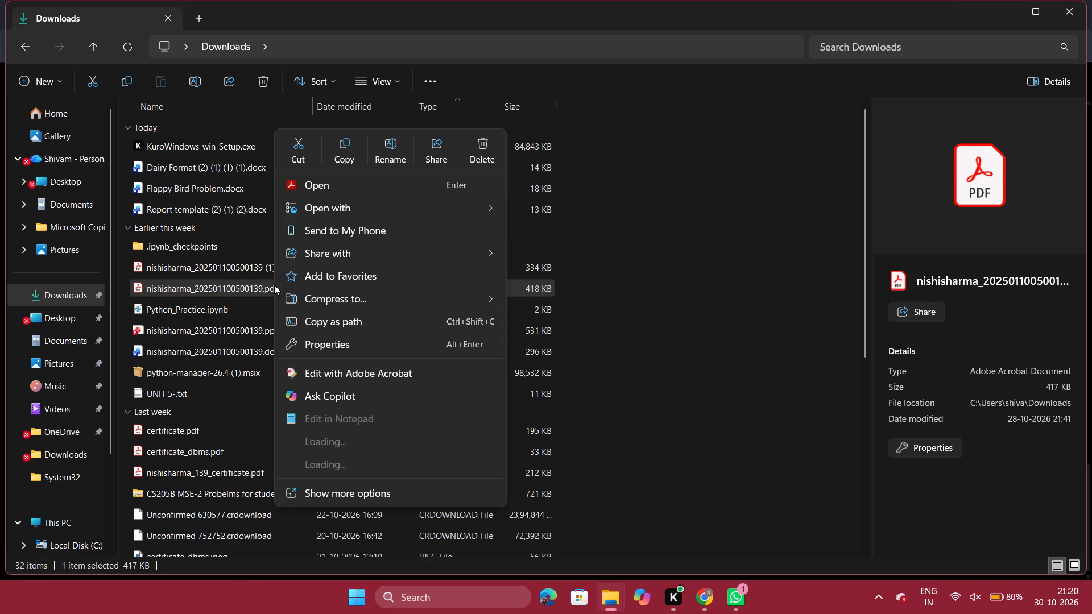
left_click(482, 150)
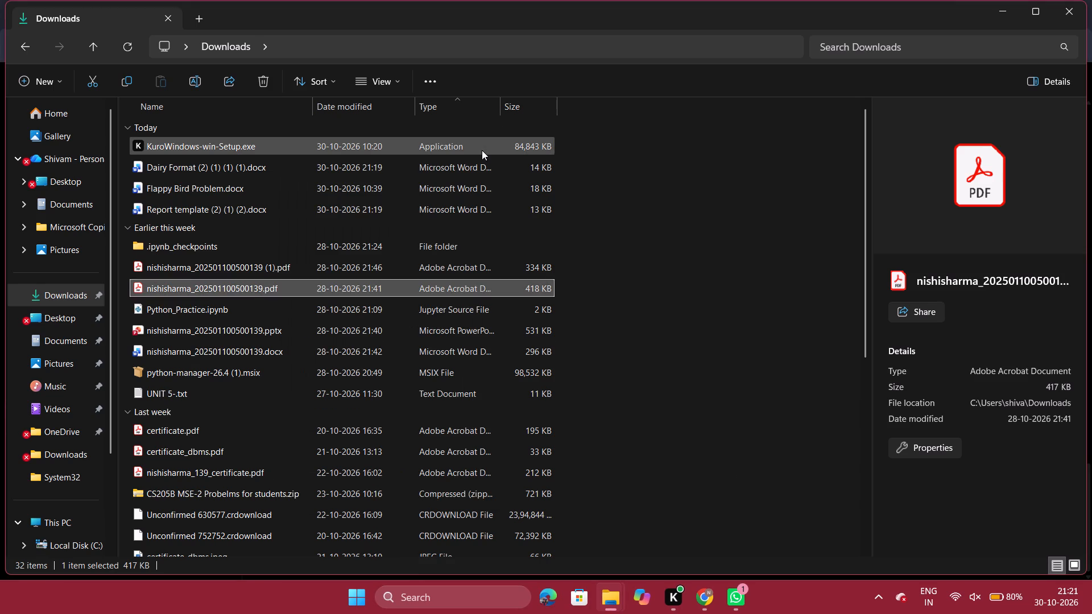
Rename the remaining presentation PDF, the copy ending in (1), as social_intenship.
right_click(237, 271)
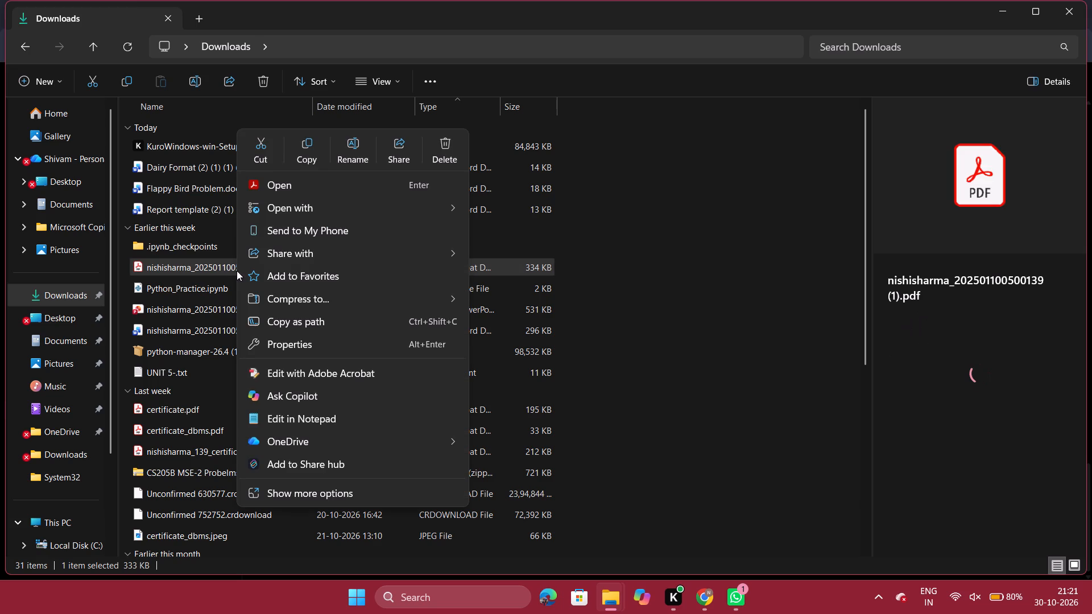
left_click(353, 147)
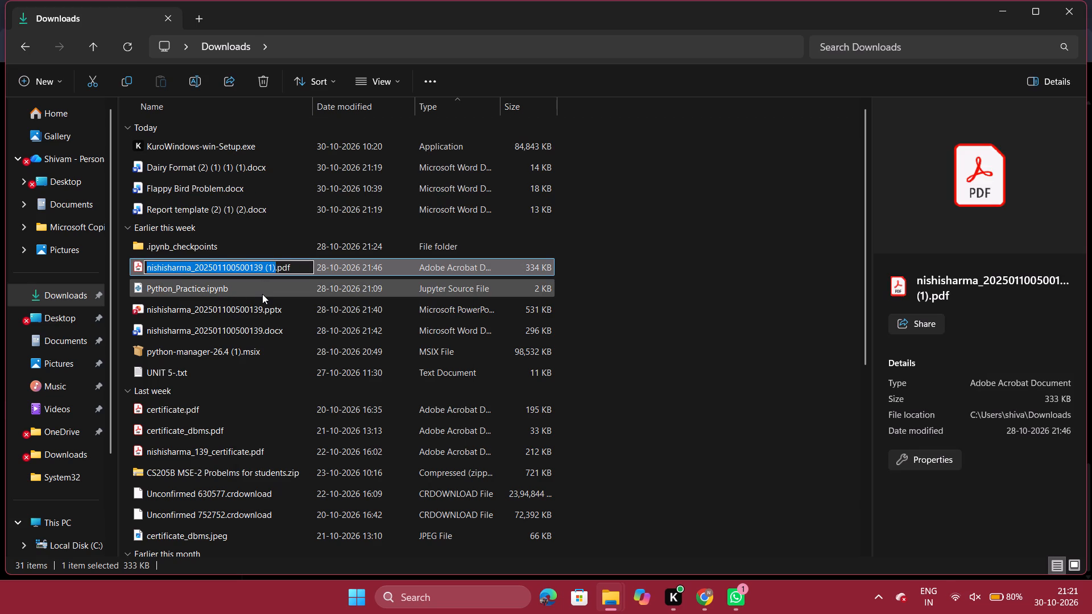
key("BackSpace")
type("so")
type("cial")
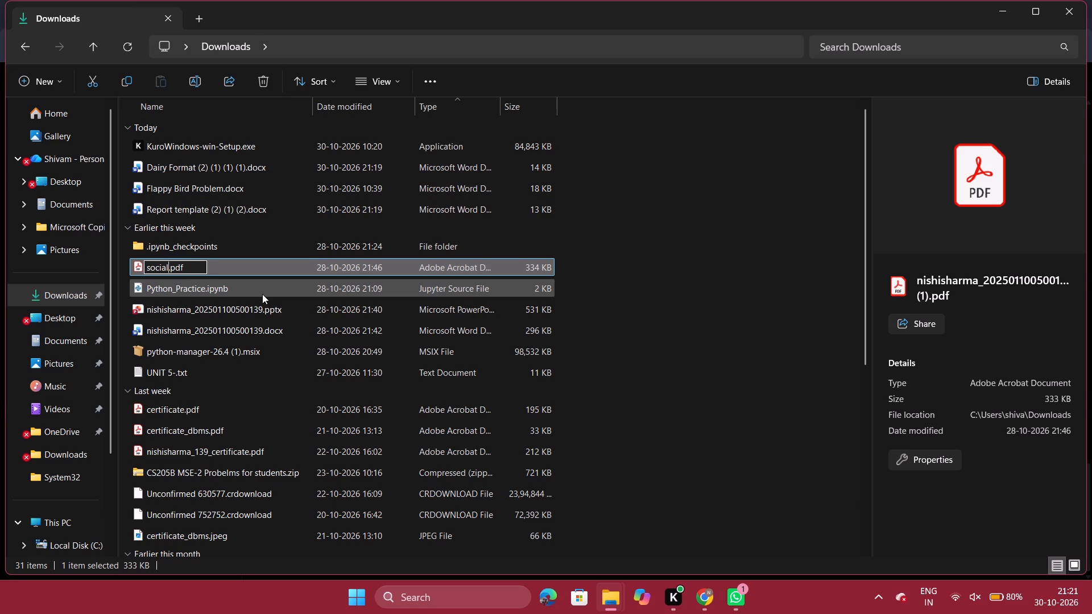
key("space")
key("BackSpace")
key("minus")
key("BackSpace")
key("minus")
key("BackSpace")
key("shift+underscore")
type("inte")
key("n")
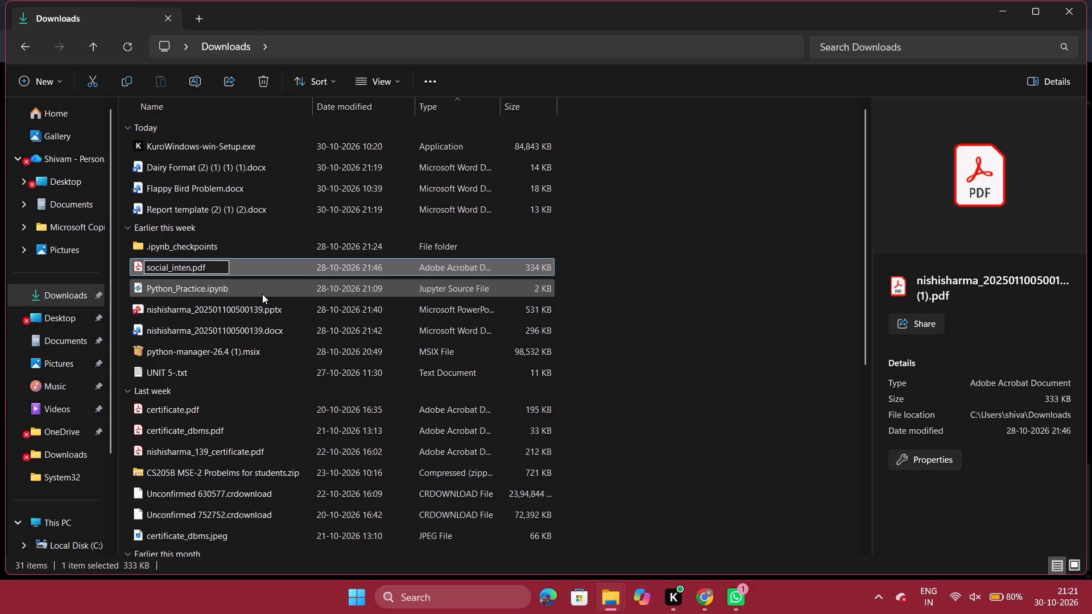
type("ship")
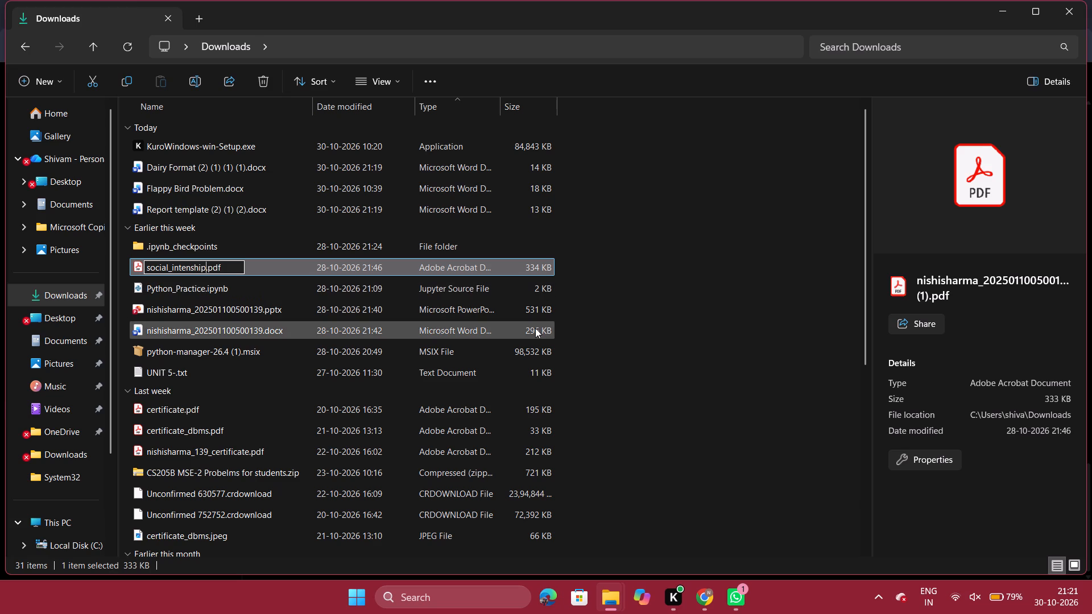
left_click(647, 331)
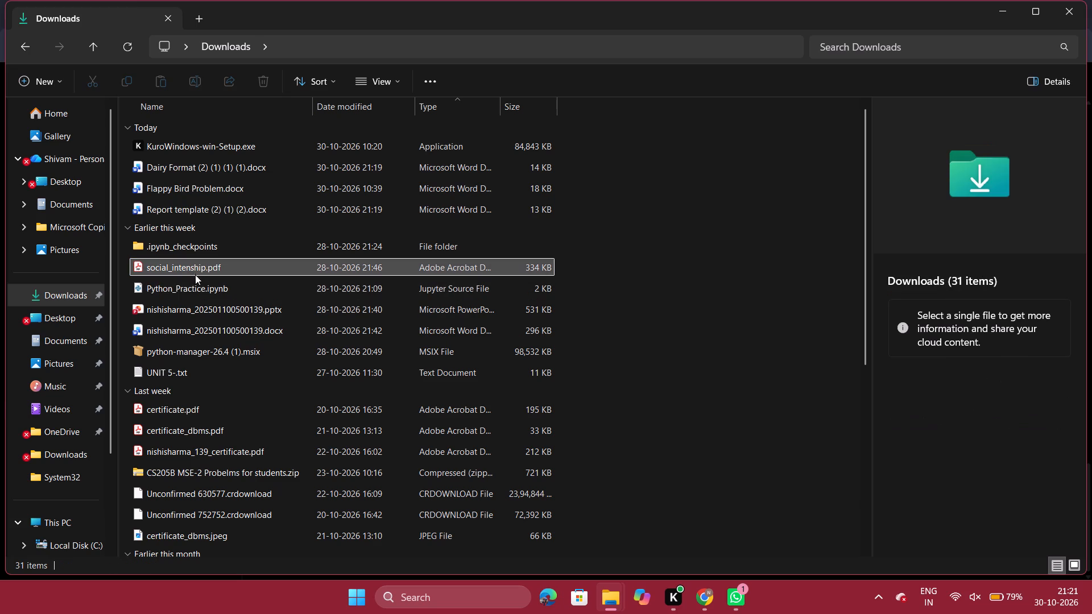
Open social_intenship.pdf in a maximized window and look over its title and opening slides.
double_click(193, 265)
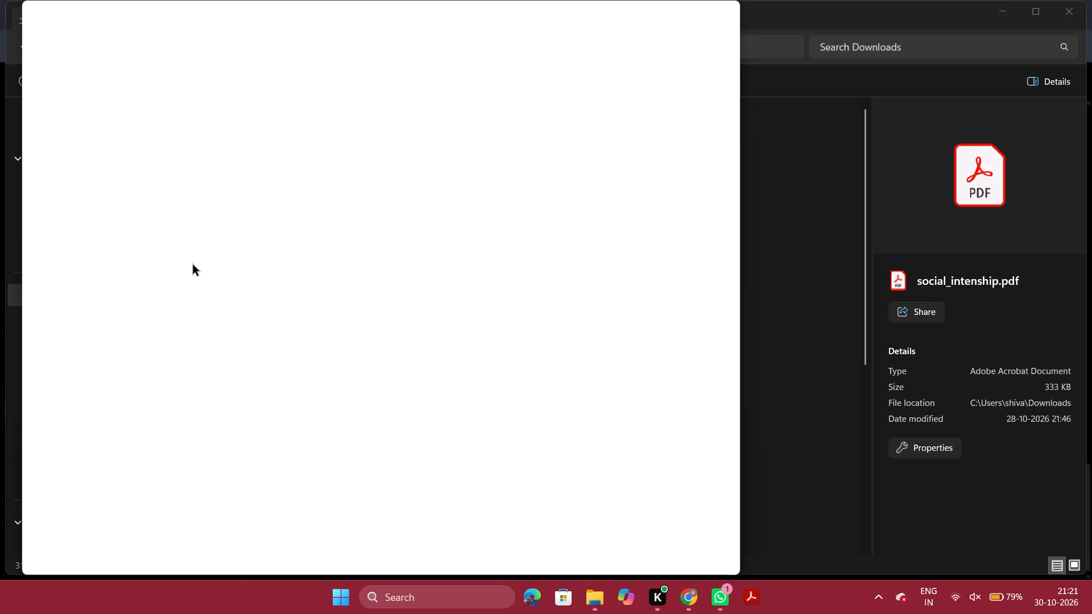
left_click(681, 21)
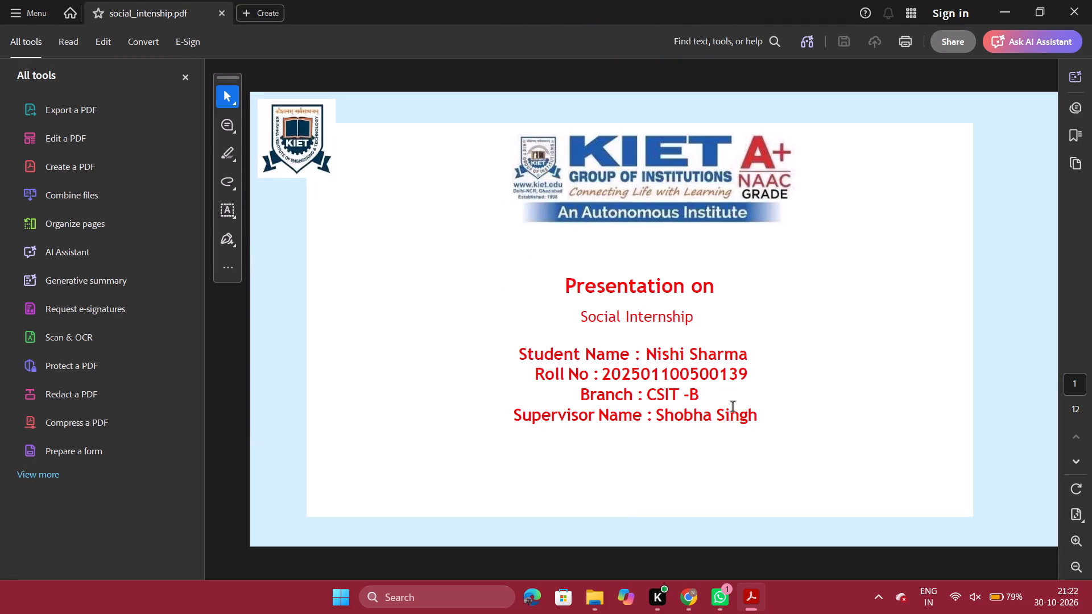
scroll(688, 388, "down", 2)
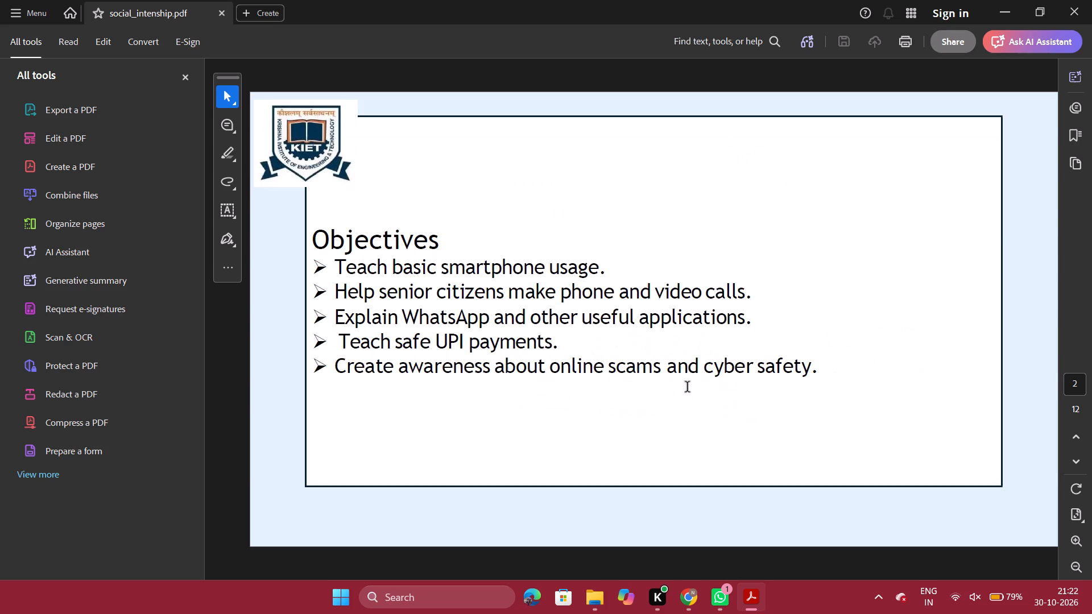
scroll(688, 388, "up", 20)
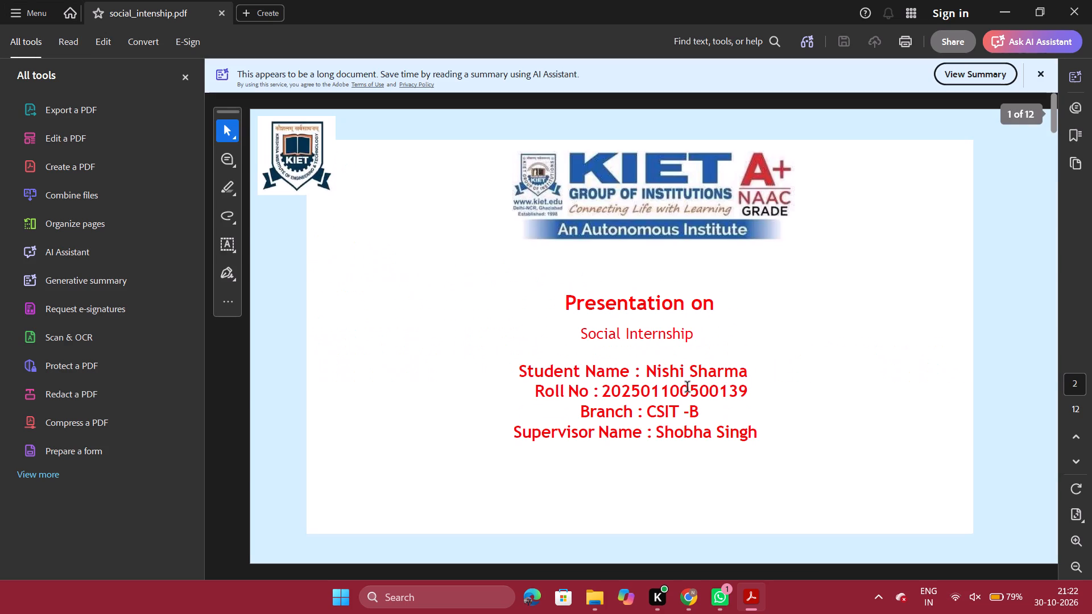
scroll(688, 388, "up", 2)
scroll(688, 388, "down", 1)
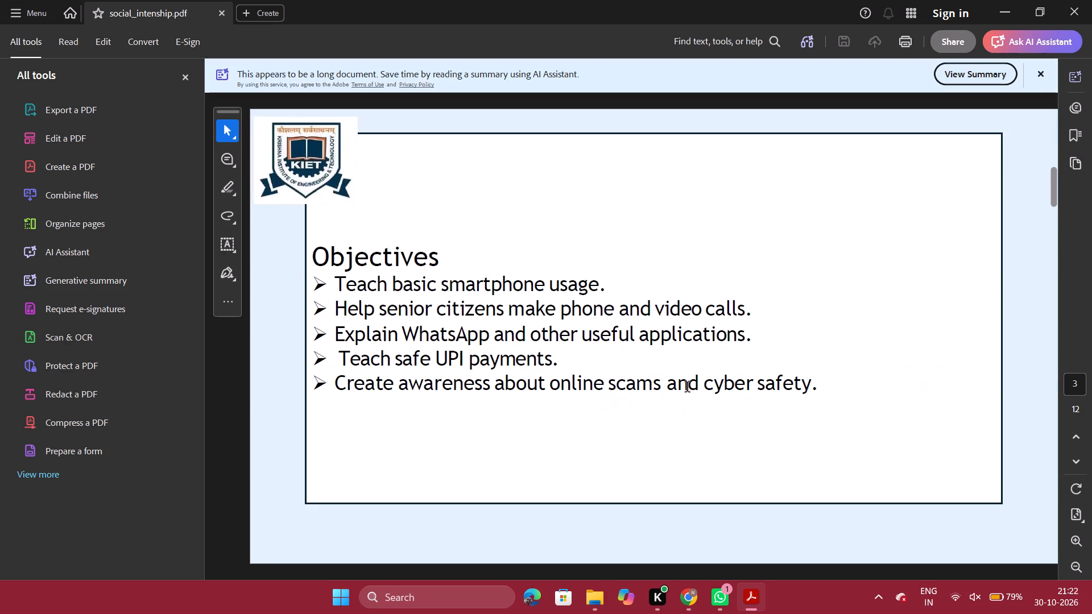
scroll(688, 388, "up", 2)
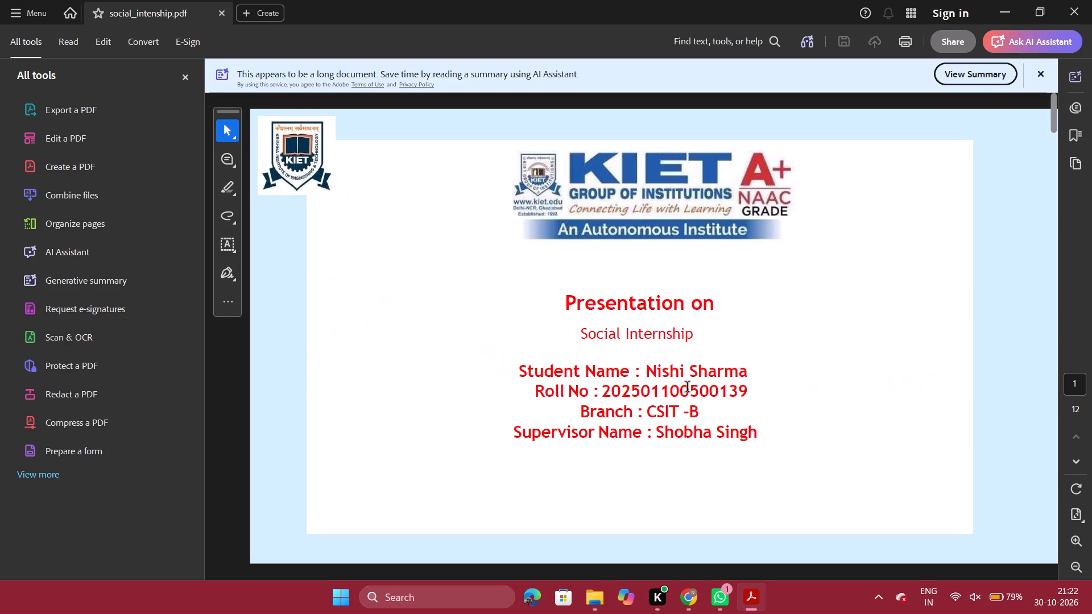
Read through the remaining slides of social_intenship.pdf, from the Introduction to the closing Thank You slide.
key("Down")
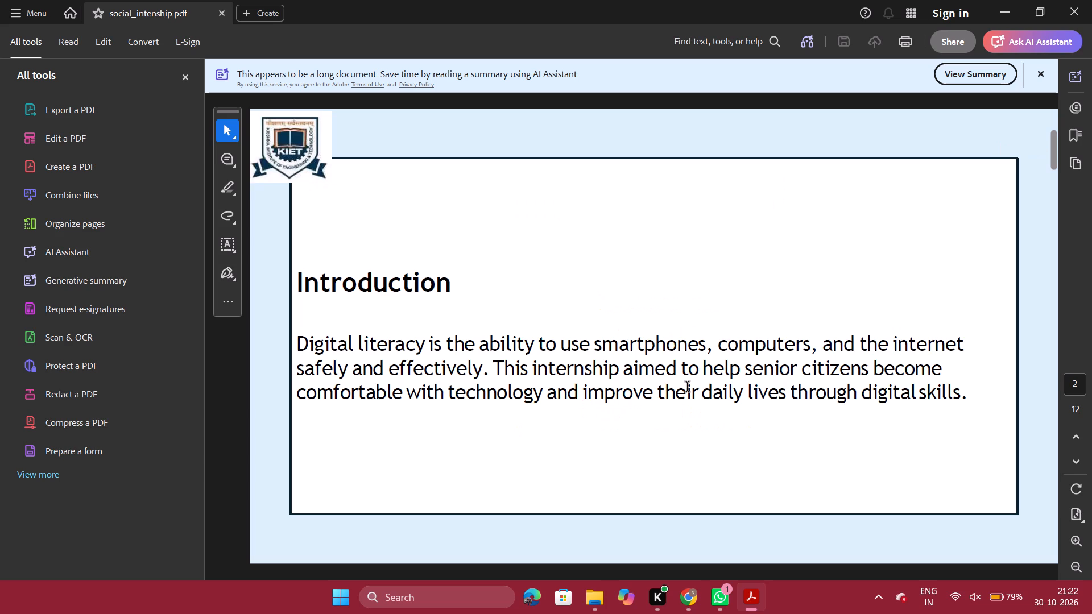
key("Down")
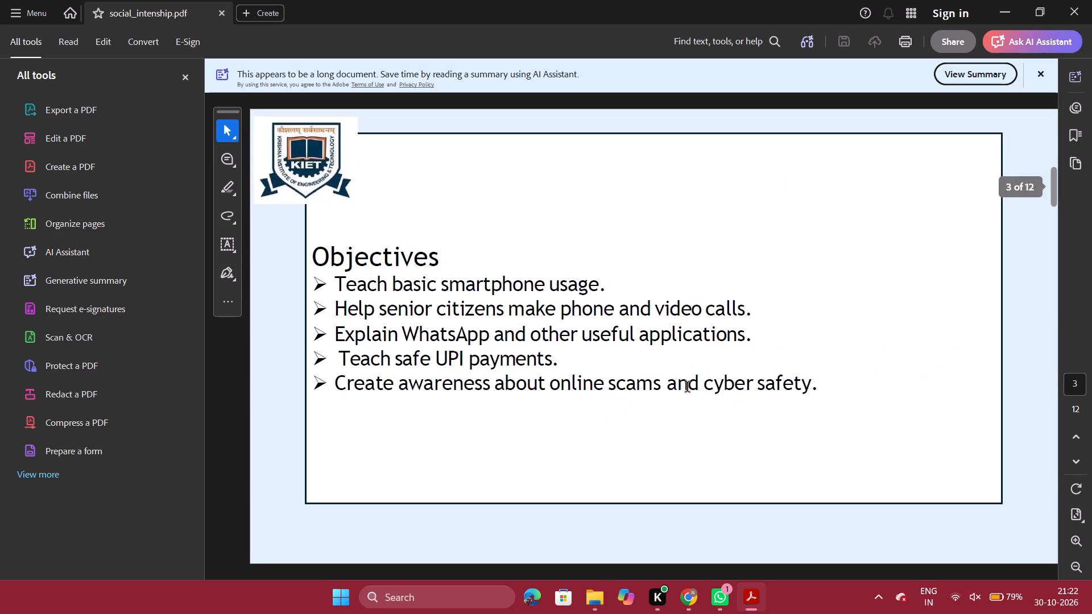
key("Down")
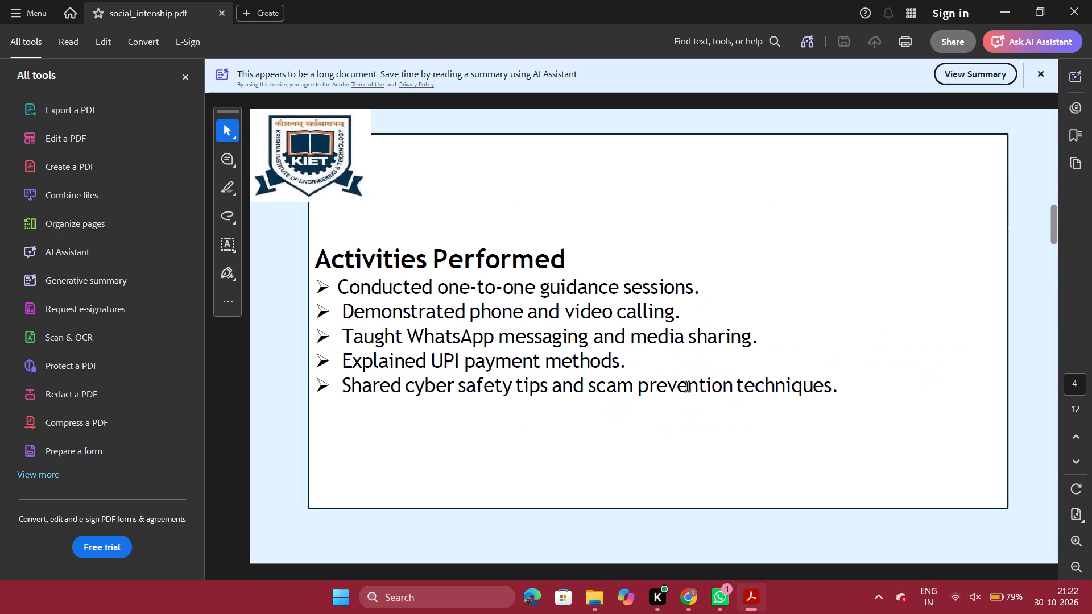
key("Down")
key("Down")
key("Down")
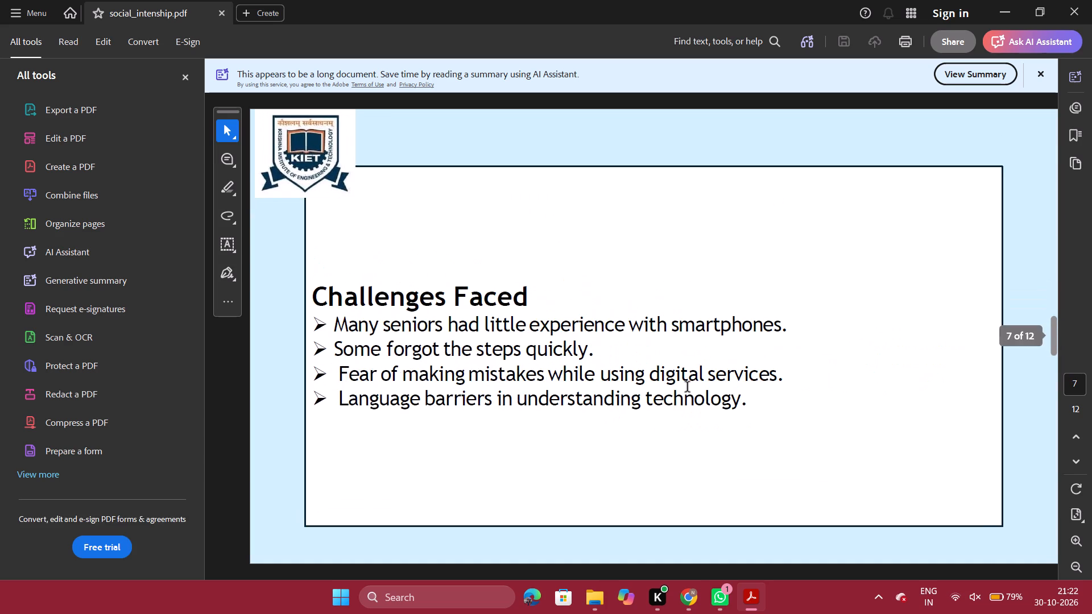
key("Down")
key("Down")
key("Down")
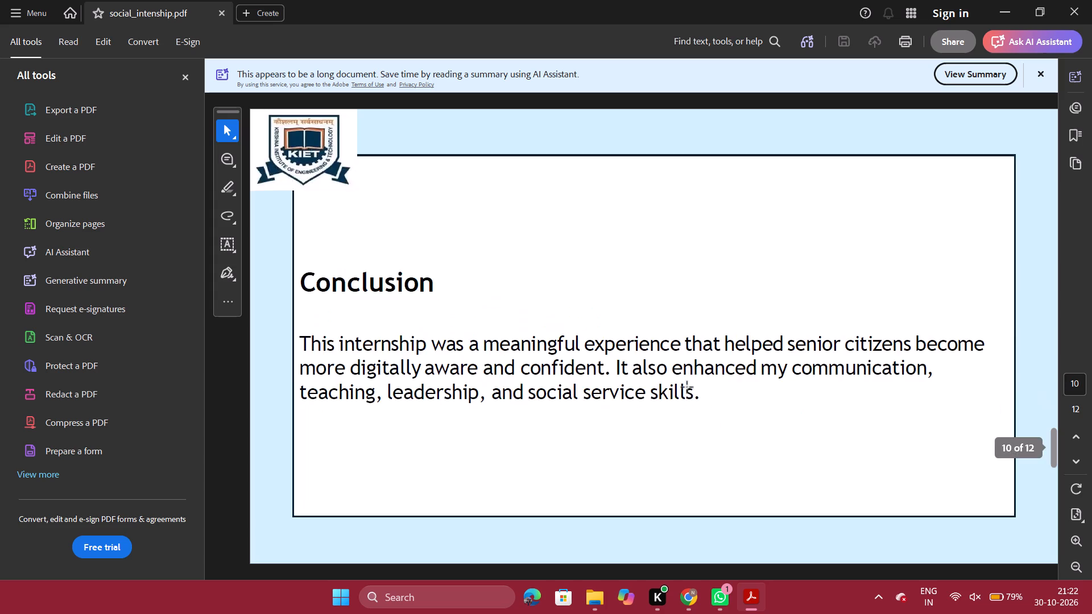
key("Down")
key("Down")
key("Down")
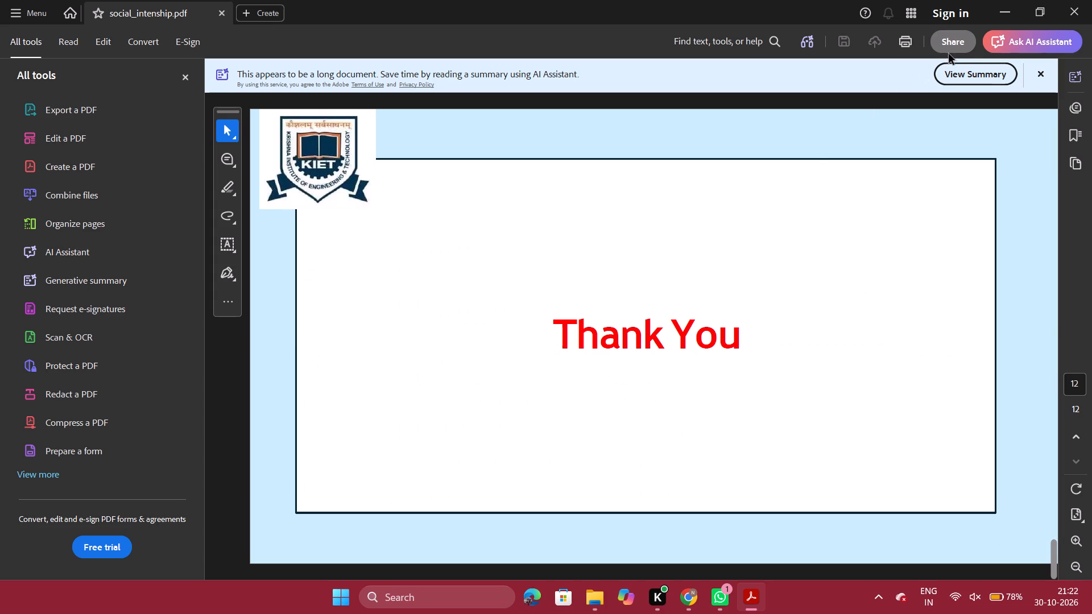
Return to the Downloads folder and close the social_intenship.pdf window.
left_click(1008, 16)
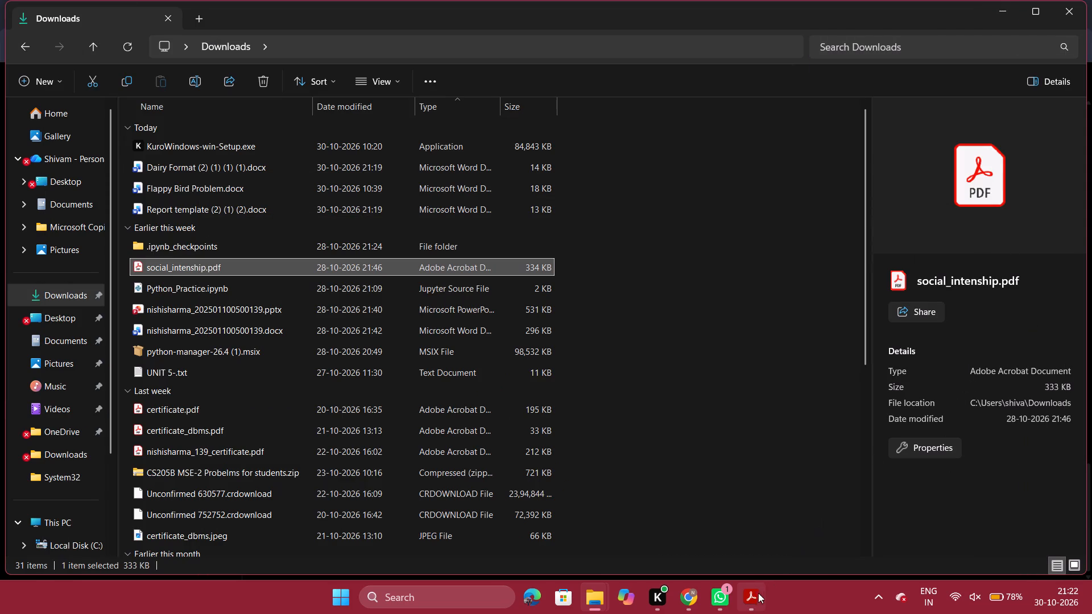
left_click(814, 476)
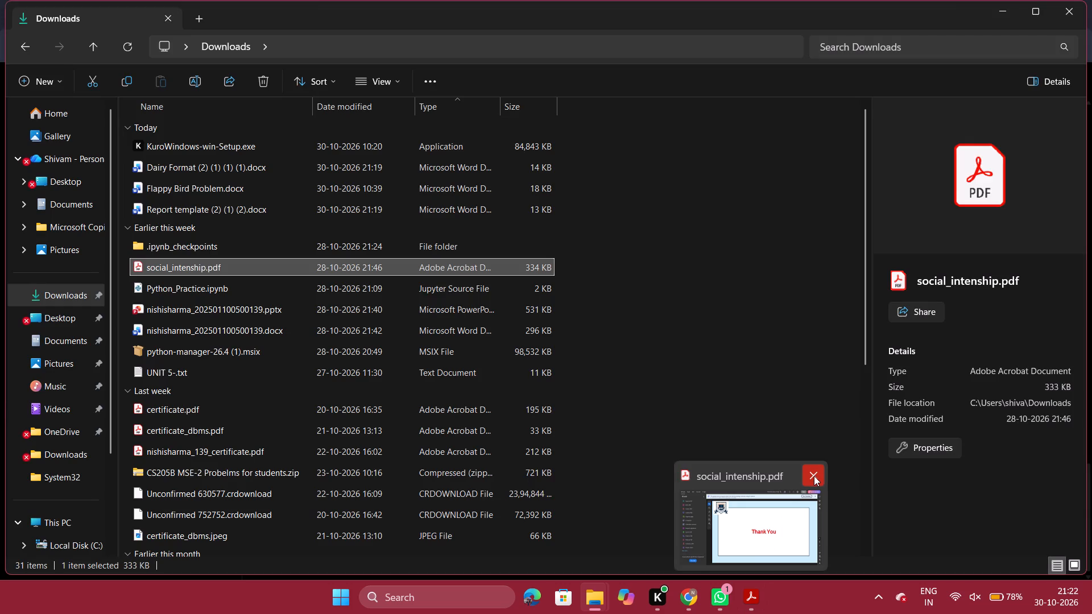
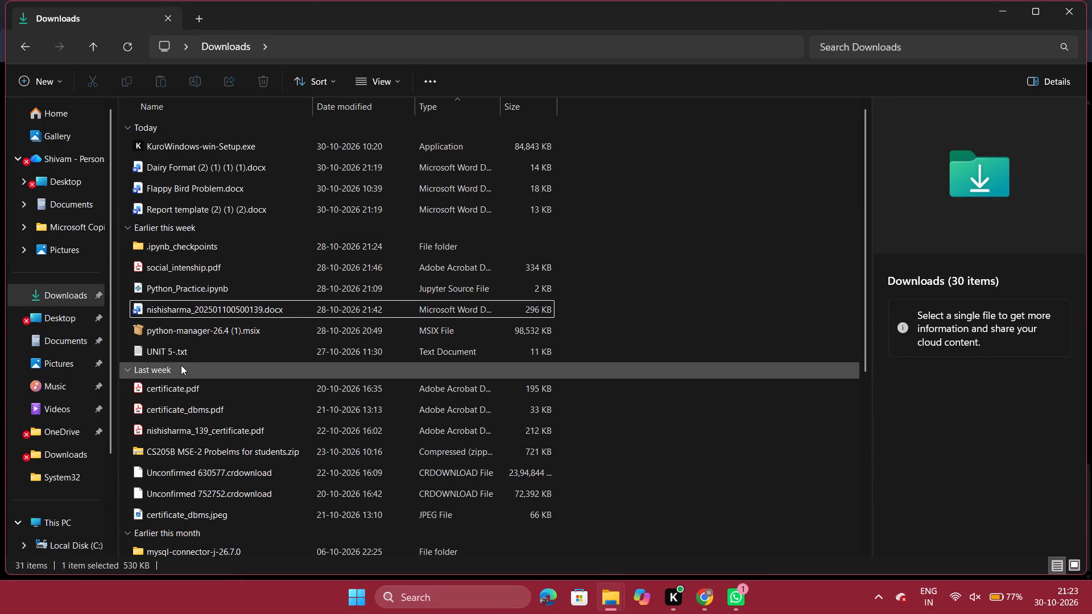
Delete the text file UNIT 5-.txt from the Downloads folder.
right_click(172, 351)
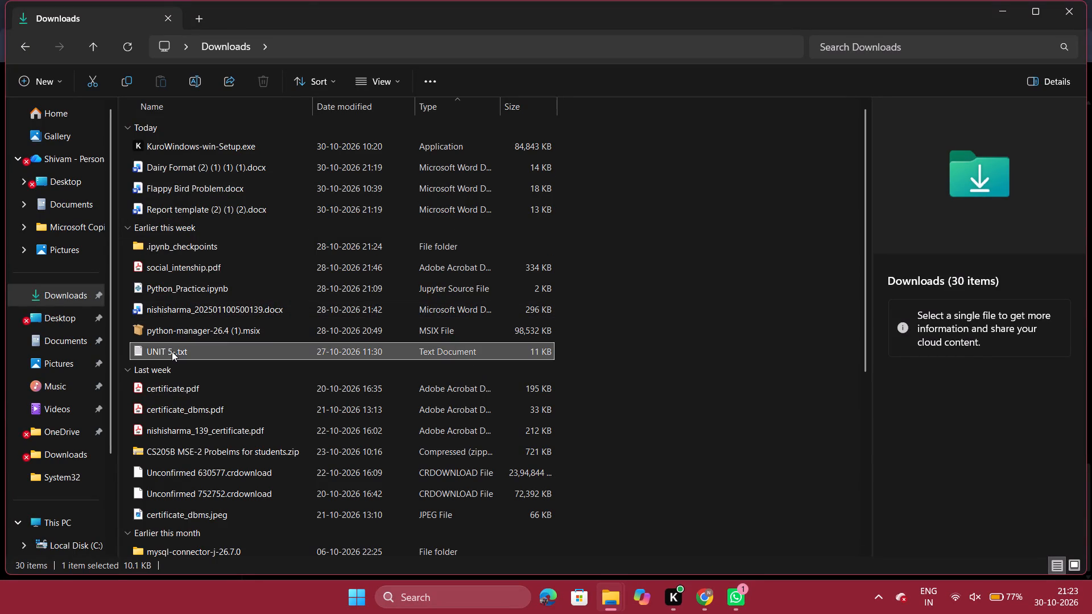
right_click(172, 351)
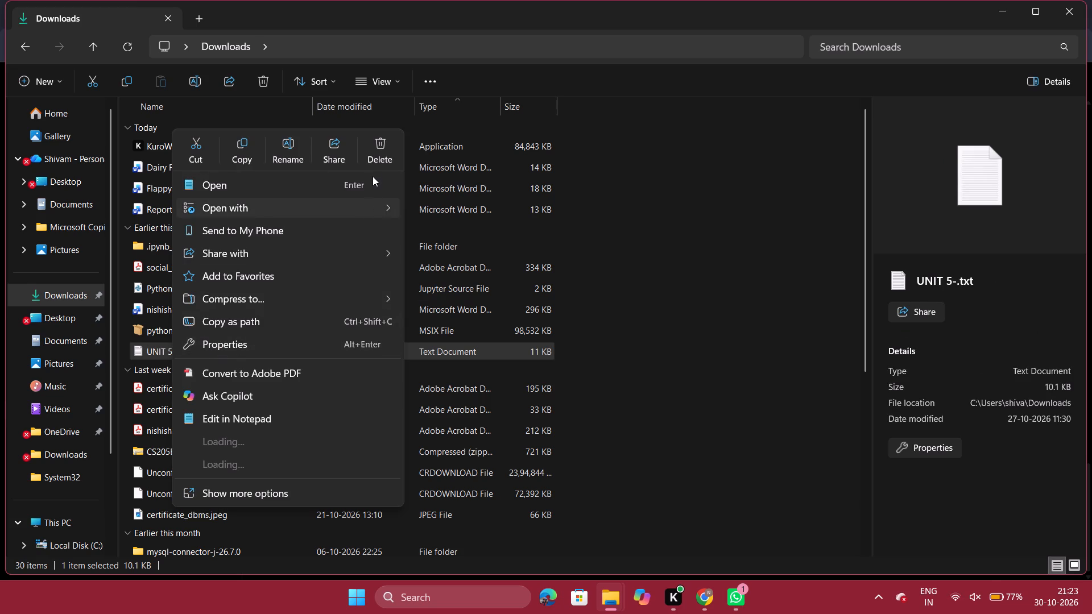
left_click(373, 164)
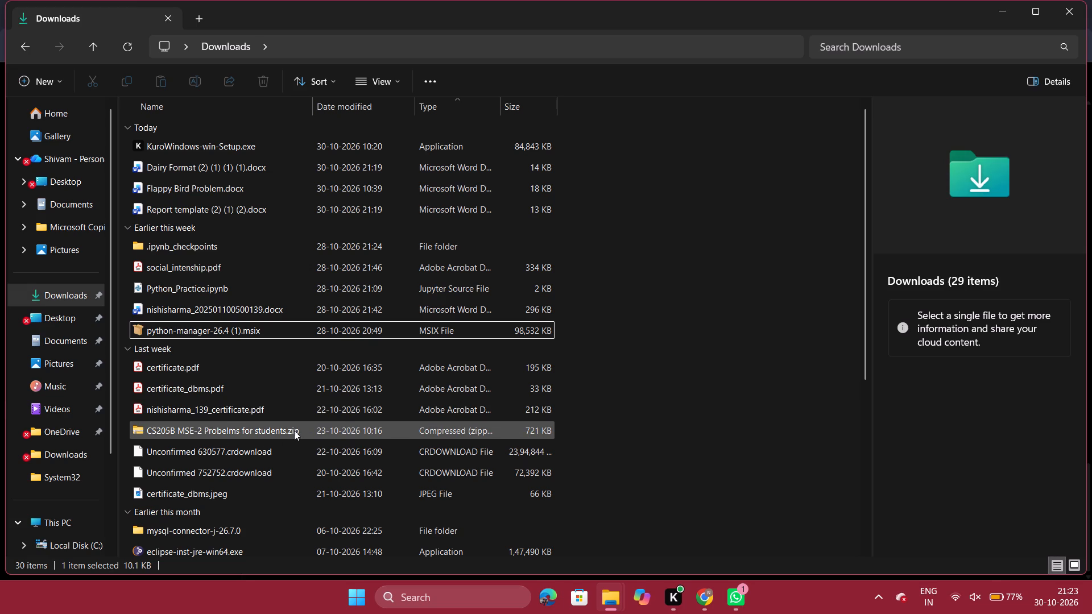
Look through the remaining files in the Downloads folder, down to last month's items.
scroll(198, 500, "down", 3)
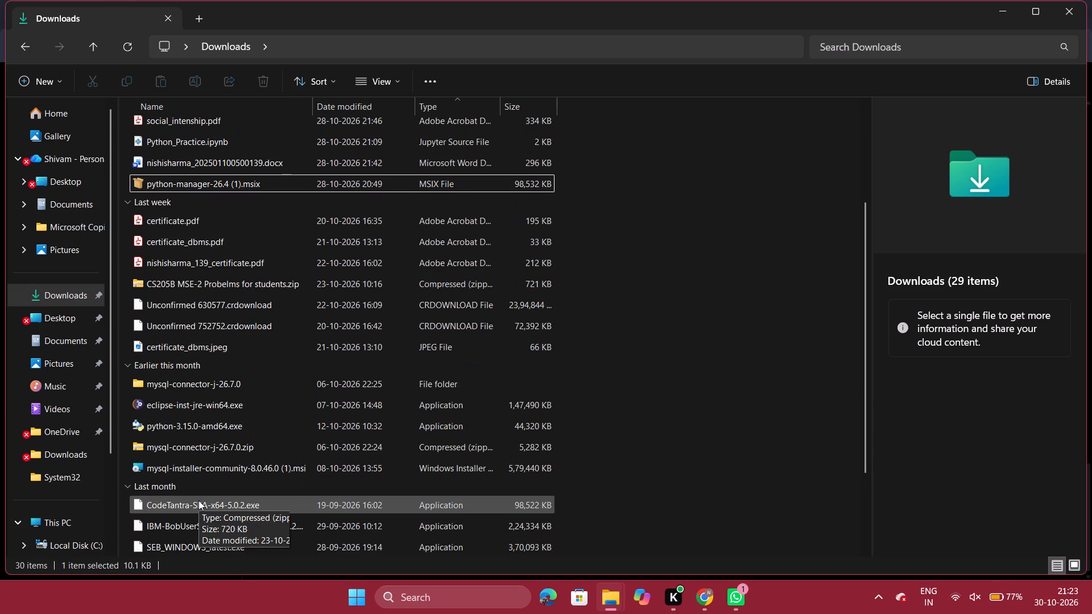
scroll(198, 500, "down", 4)
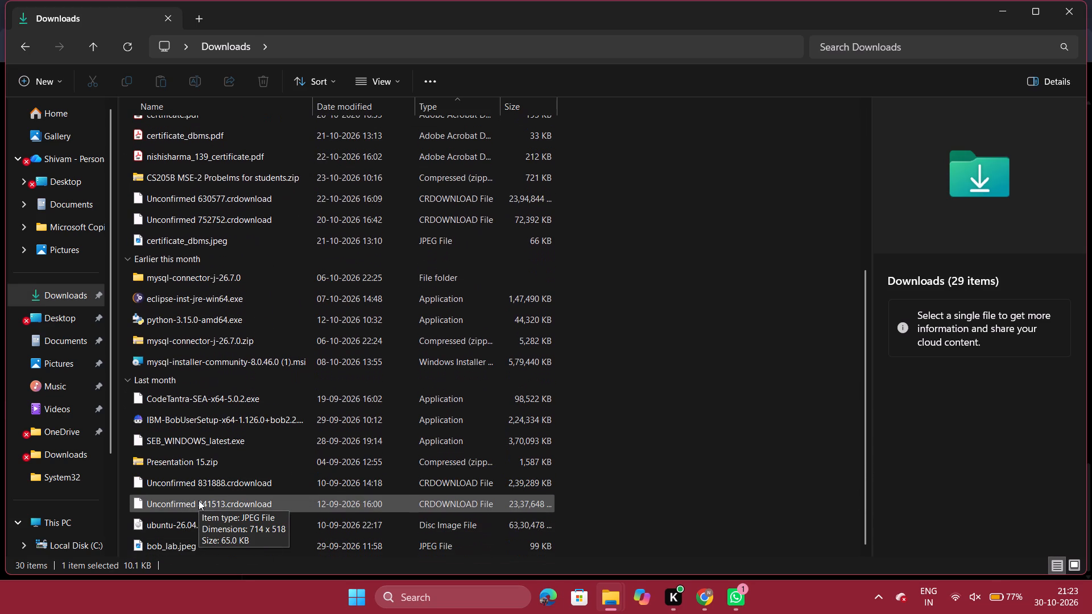
scroll(198, 500, "down", 5)
scroll(198, 500, "up", 4)
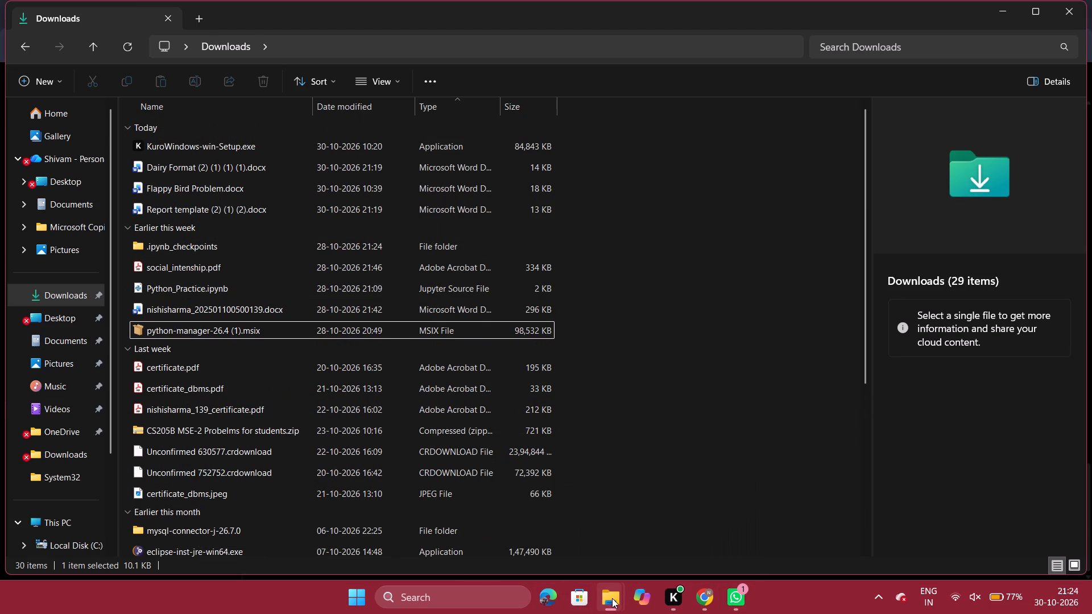
Switch to Google Chrome with the first listed profile, search Google for word and open Microsoft Word for the Web.
left_click(460, 600)
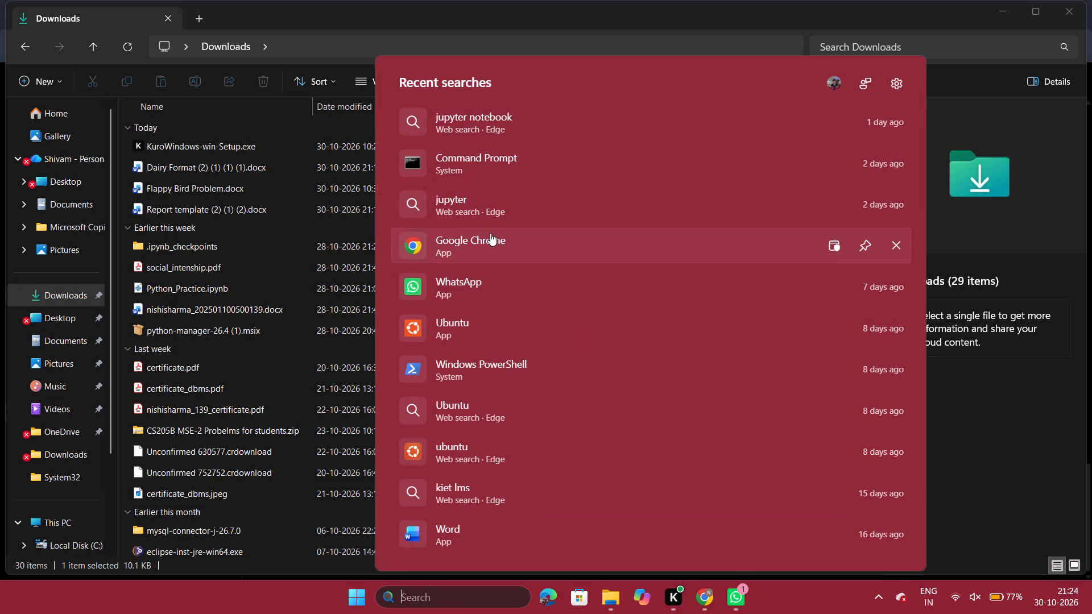
left_click(491, 239)
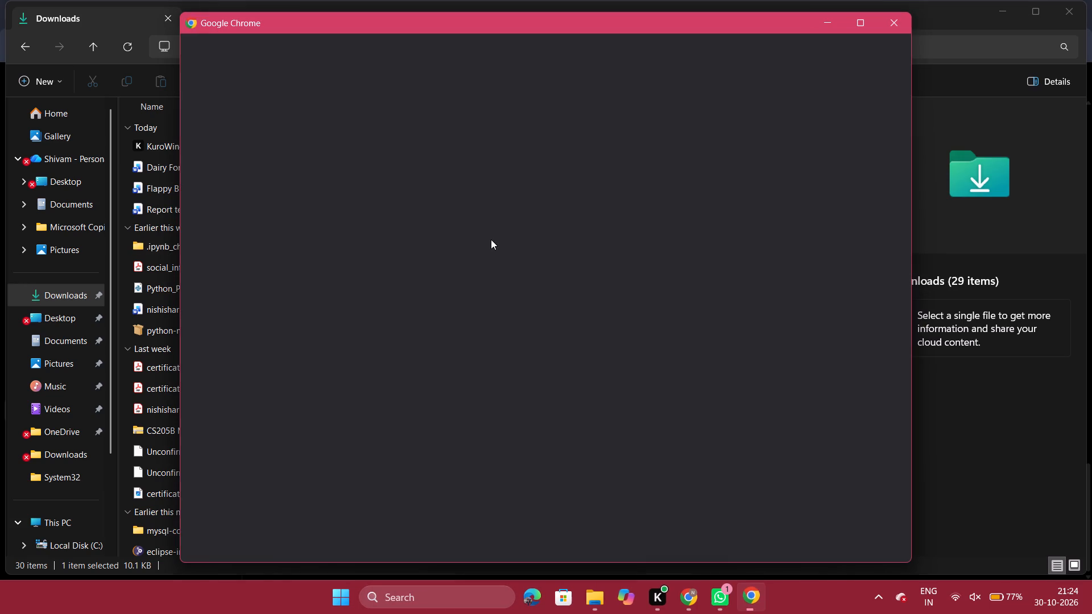
left_click(361, 270)
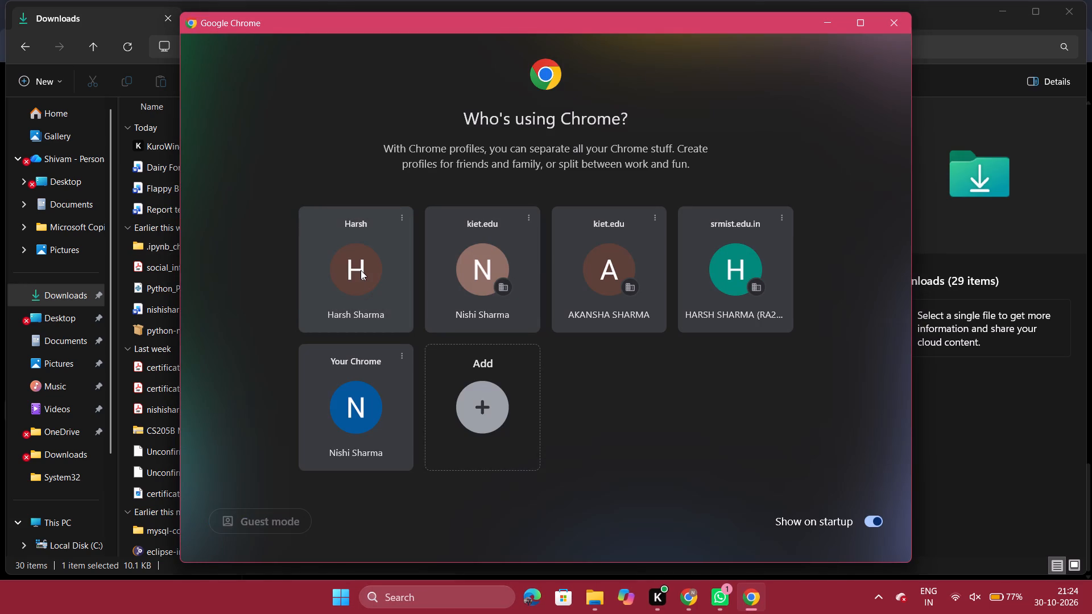
left_click(131, 45)
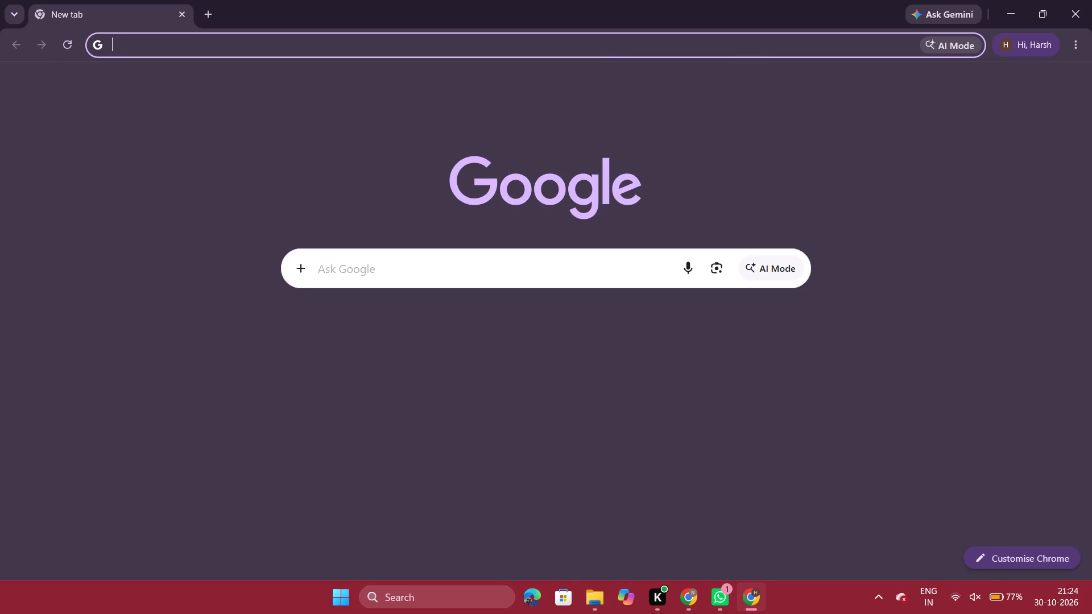
left_click(143, 72)
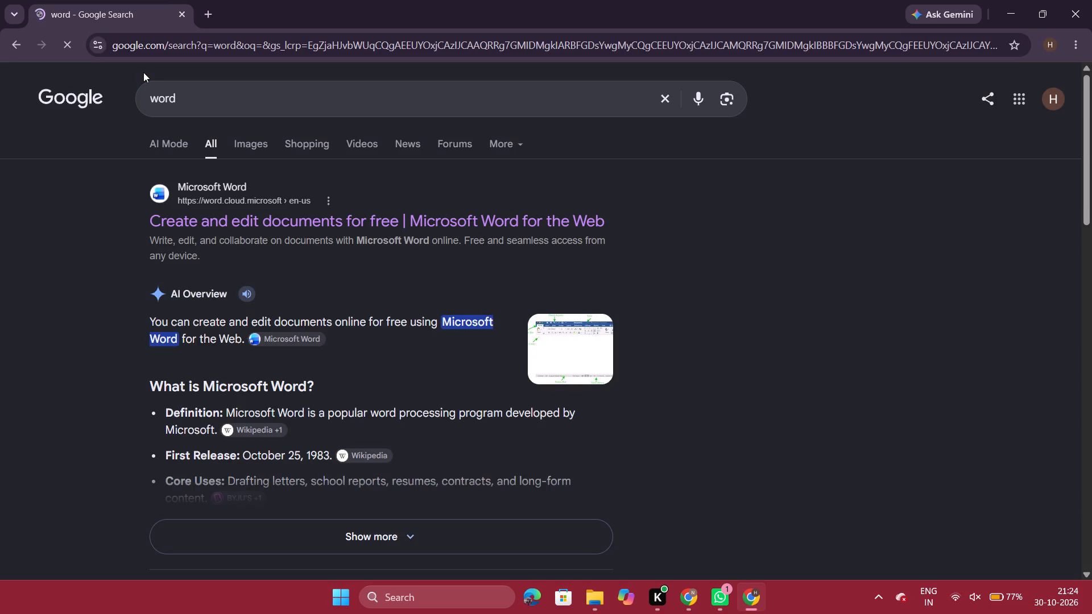
left_click(296, 224)
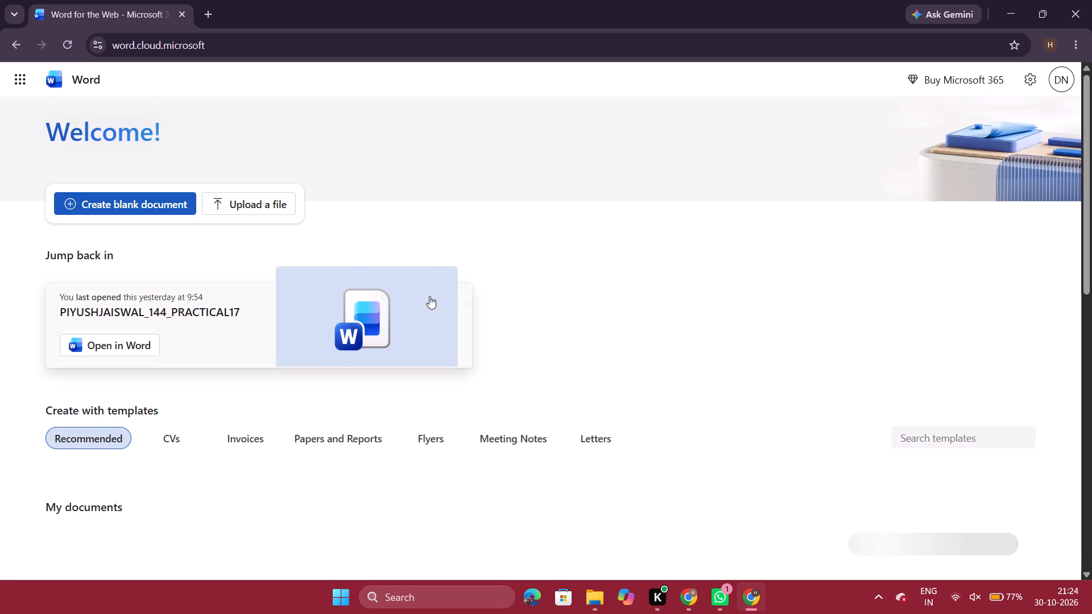
Upload the student's social internship .docx, dated earlier this week, from Downloads and open it in Word for the Web.
left_click(271, 204)
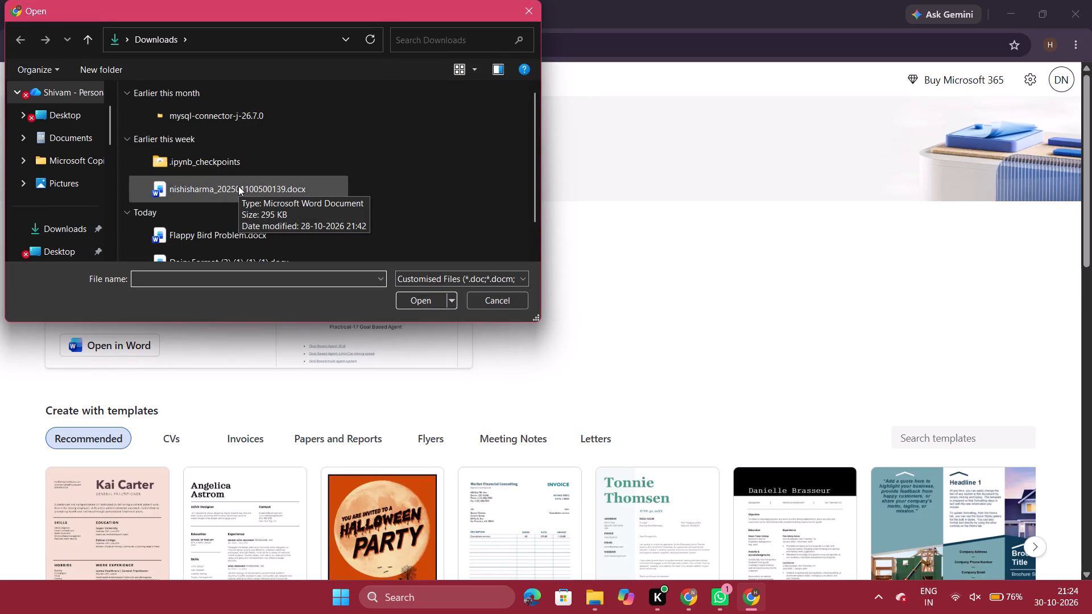
left_click(238, 186)
scroll(238, 186, "down", 1)
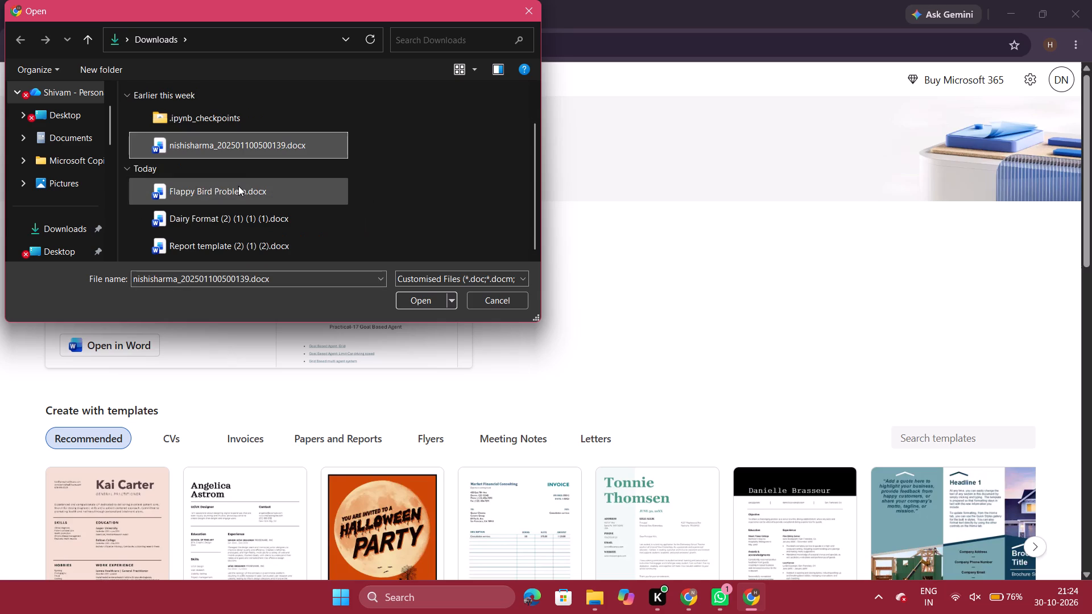
scroll(238, 186, "down", 3)
scroll(238, 186, "up", 2)
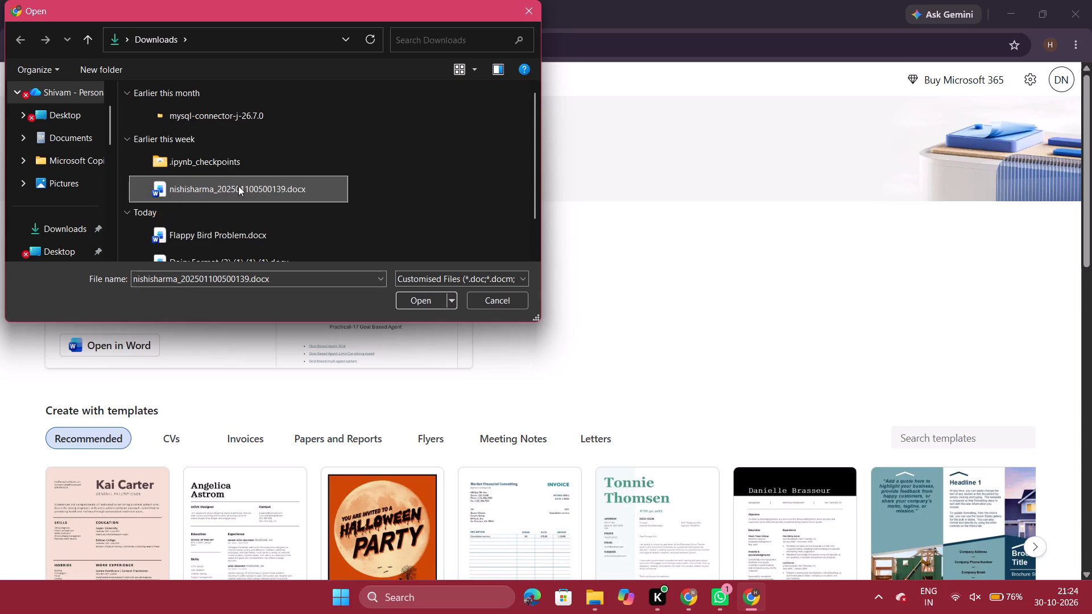
left_click(430, 296)
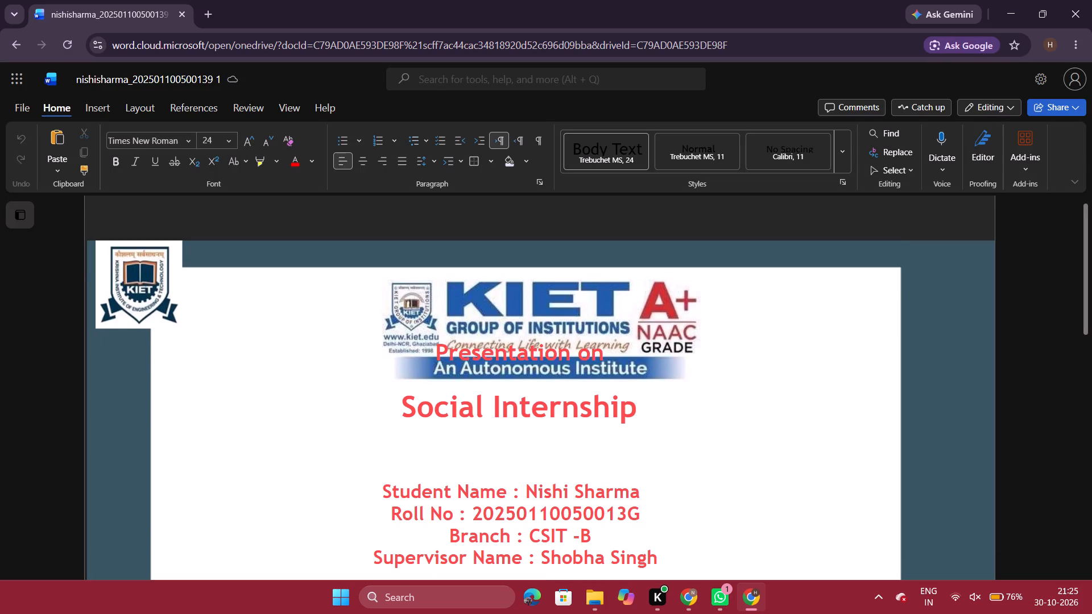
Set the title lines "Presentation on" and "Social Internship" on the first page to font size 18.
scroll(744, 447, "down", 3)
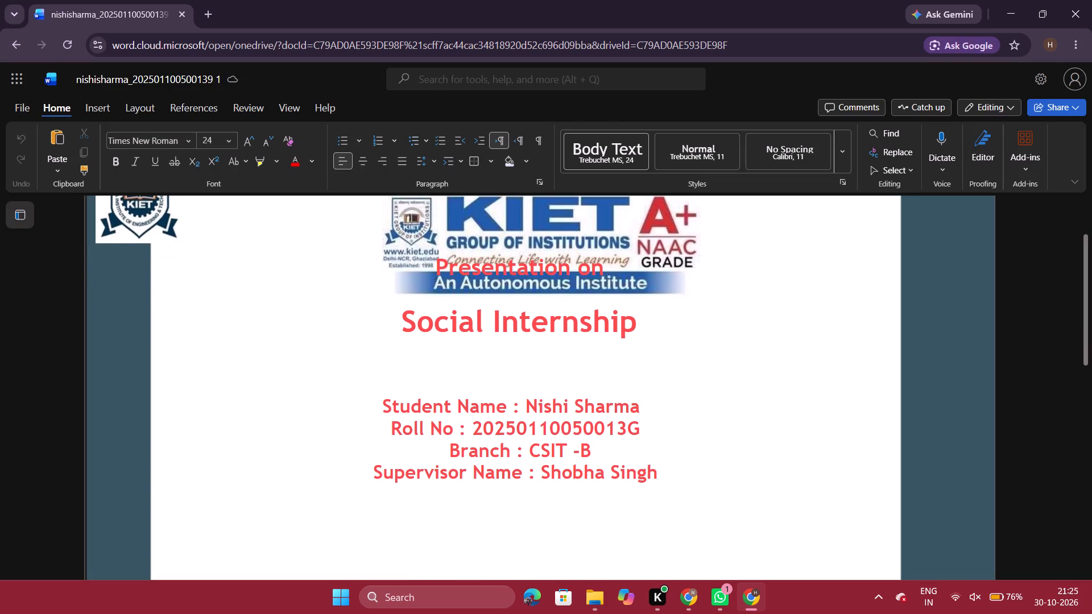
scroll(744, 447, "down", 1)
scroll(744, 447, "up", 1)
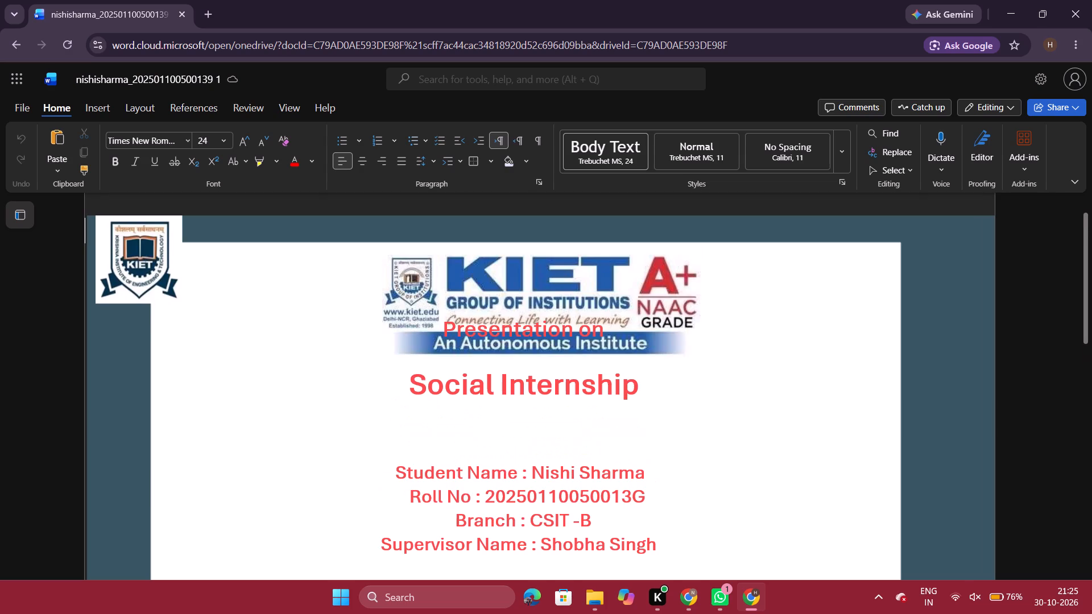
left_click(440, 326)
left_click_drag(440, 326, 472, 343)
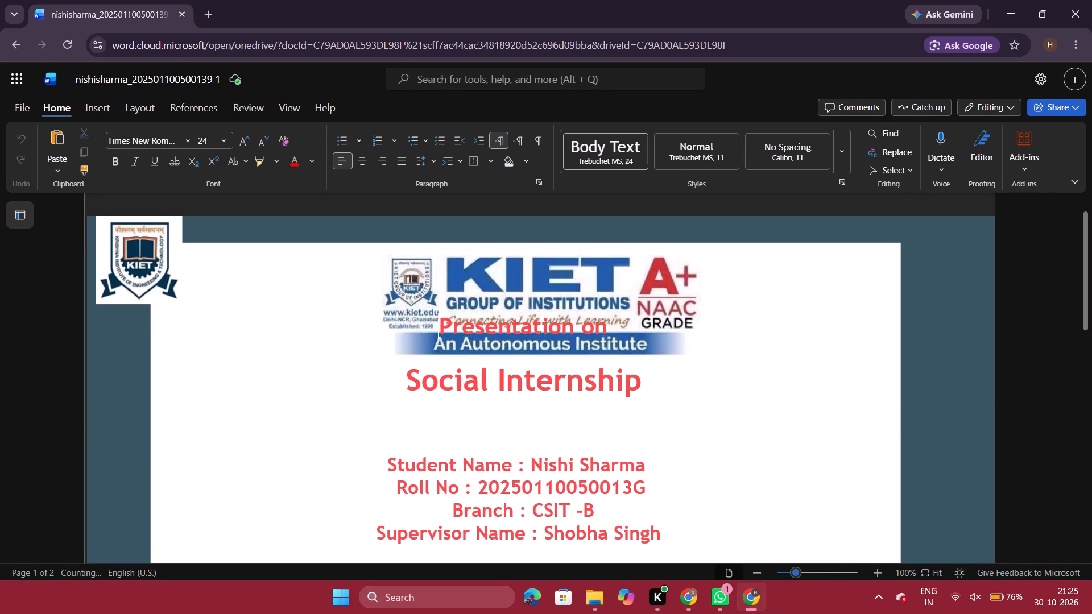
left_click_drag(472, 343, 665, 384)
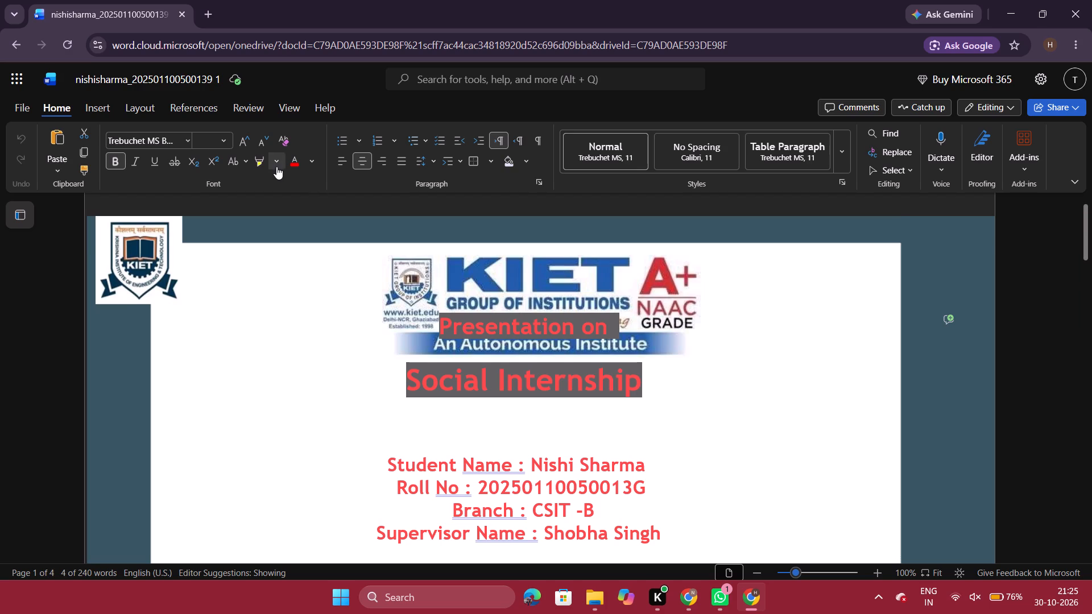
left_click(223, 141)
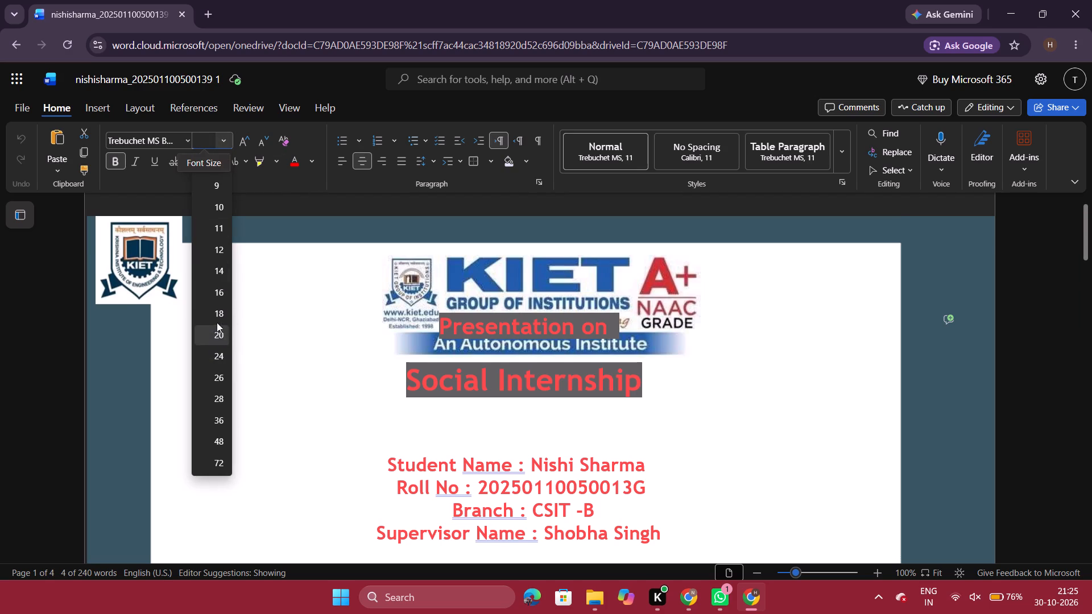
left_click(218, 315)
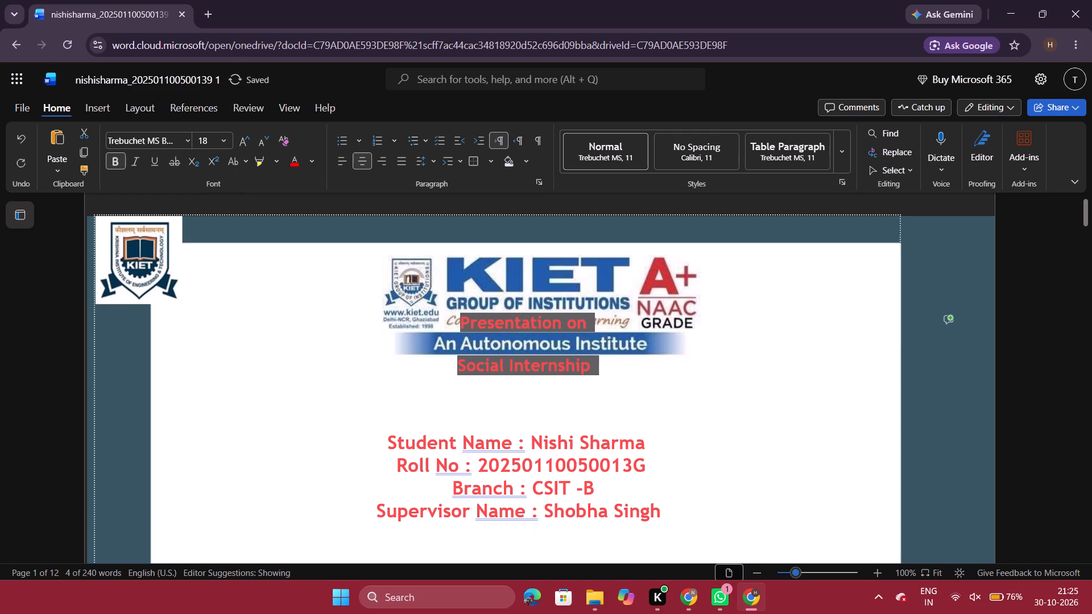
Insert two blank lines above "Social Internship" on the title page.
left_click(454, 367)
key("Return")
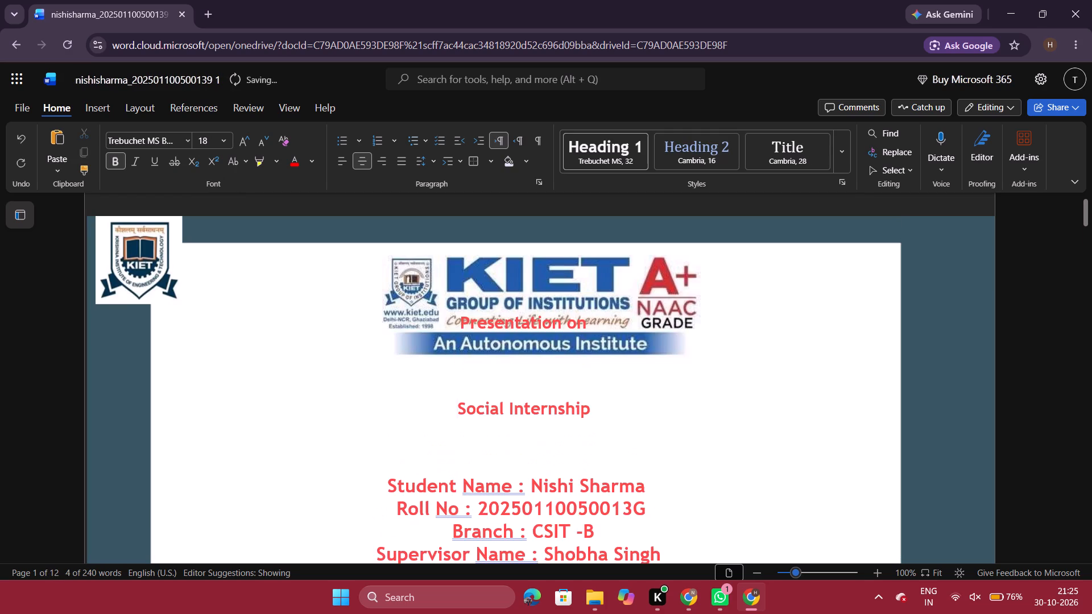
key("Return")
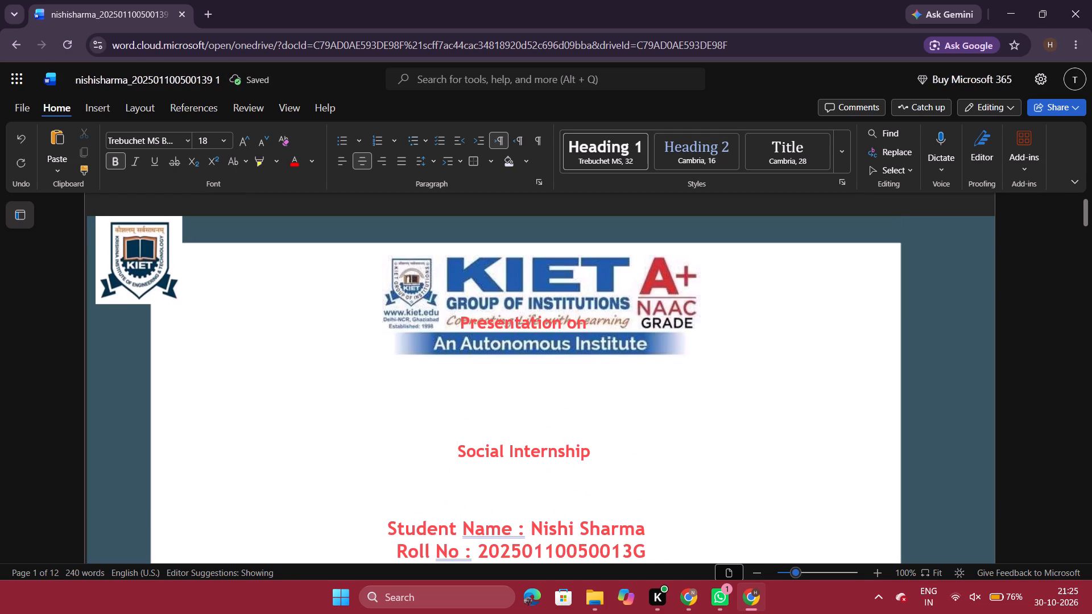
Insert four blank lines above "Presentation on" to move it below the KIET logo banner.
left_click(459, 318)
key("Return")
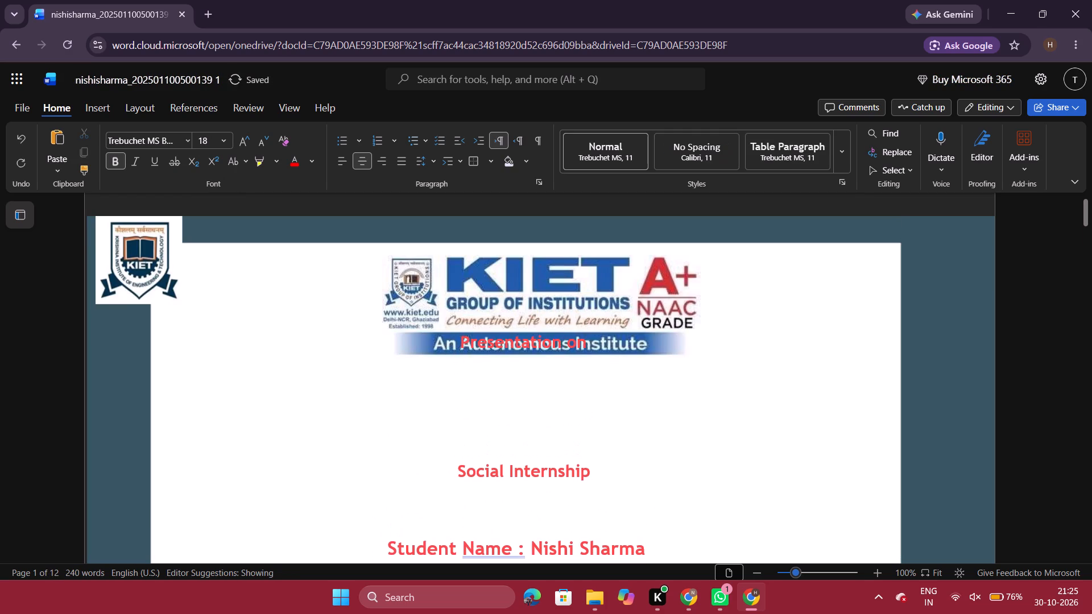
key("Return")
key("Return")
key("Return")
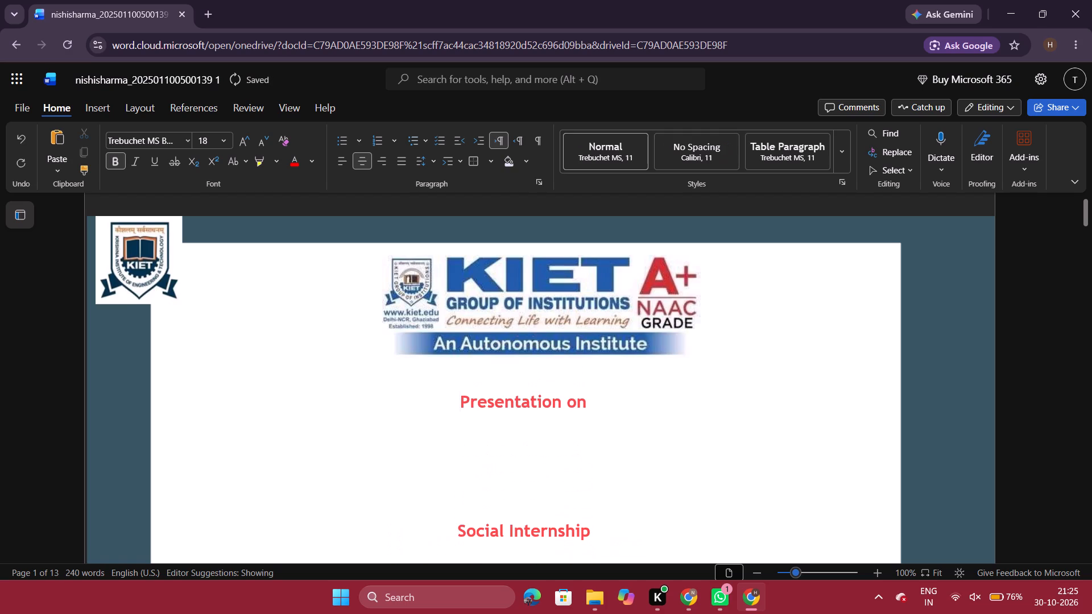
Remove the gap between the two title lines and place "Social Internship" on the line directly below "Presentation on".
left_click(460, 535)
left_click(458, 527)
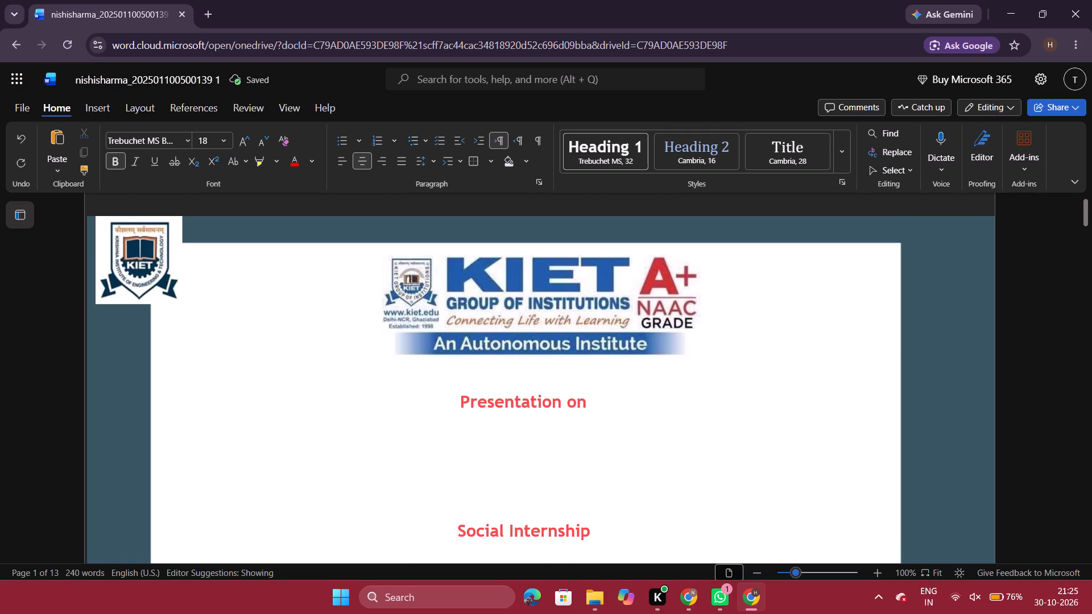
key("BackSpace")
key("BackSpace")
key("BackSpace")
key("BackSpace")
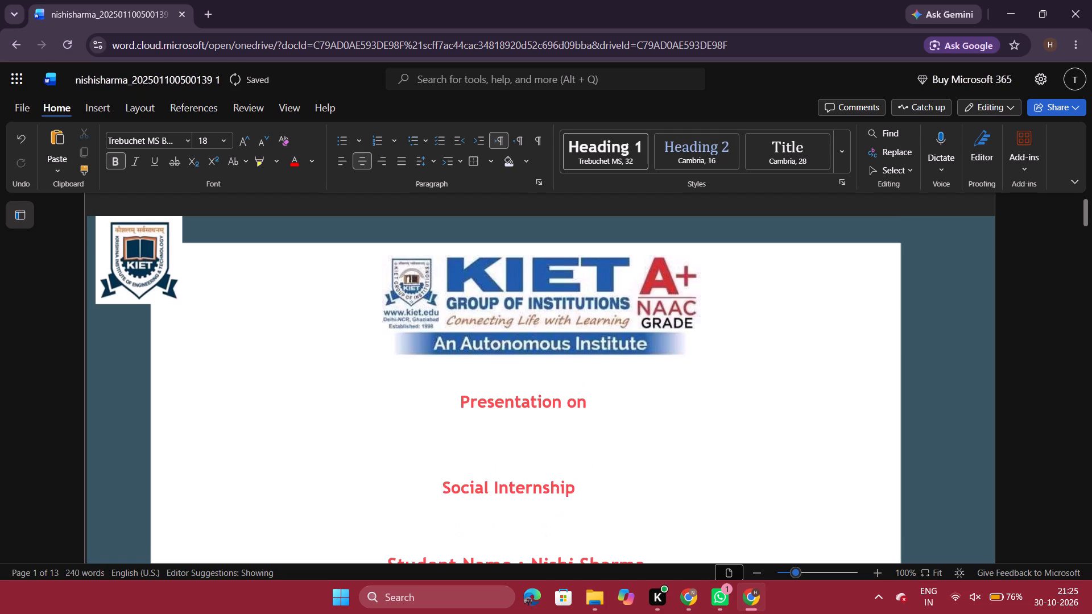
key("BackSpace")
key("BackSpace")
key("BackSpace")
key("BackSpace")
key("BackSpace")
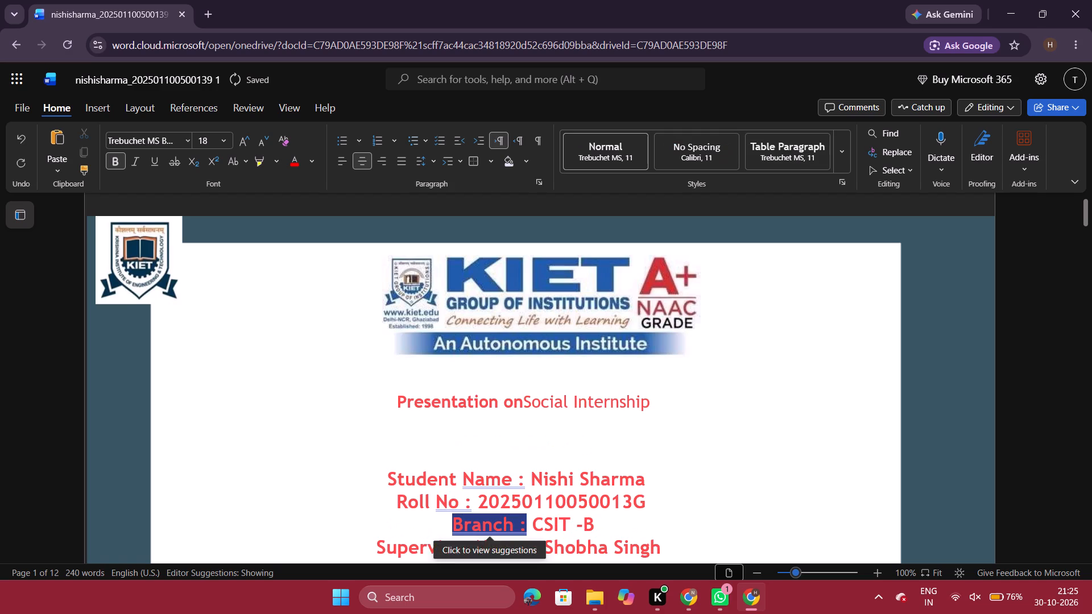
key("Return")
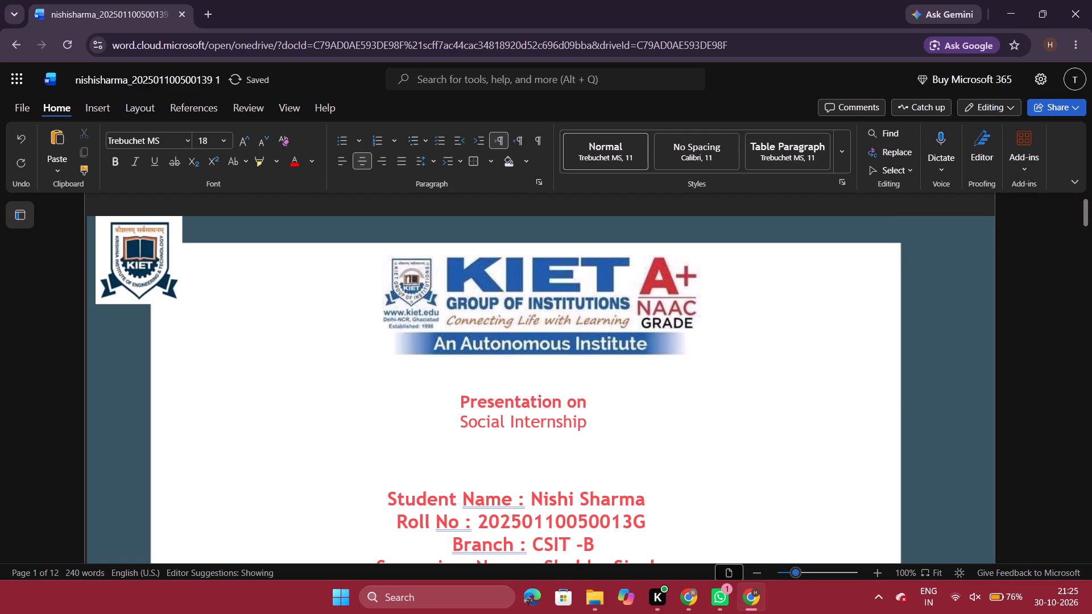
Set the title lines "Presentation on" and "Social Internship" to font size 20.
left_click_drag(460, 399, 602, 432)
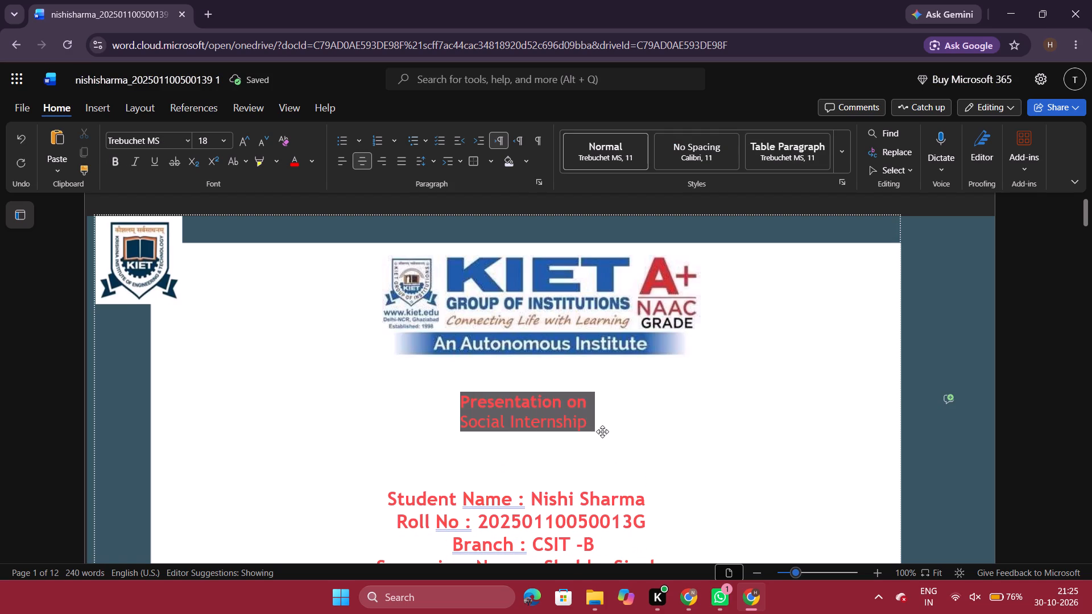
left_click_drag(602, 432, 613, 432)
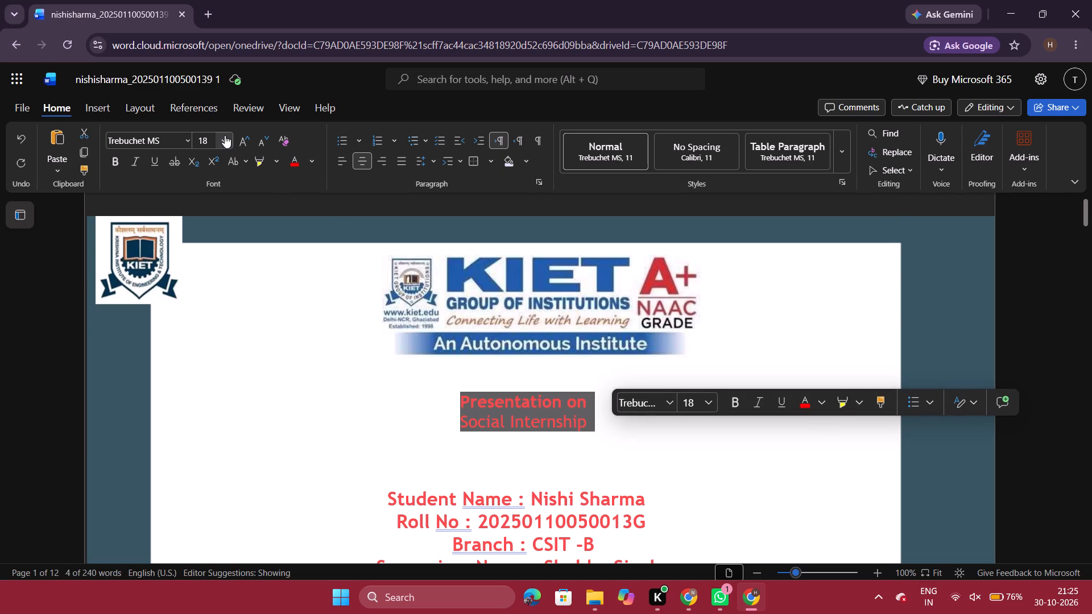
left_click(225, 135)
left_click(214, 334)
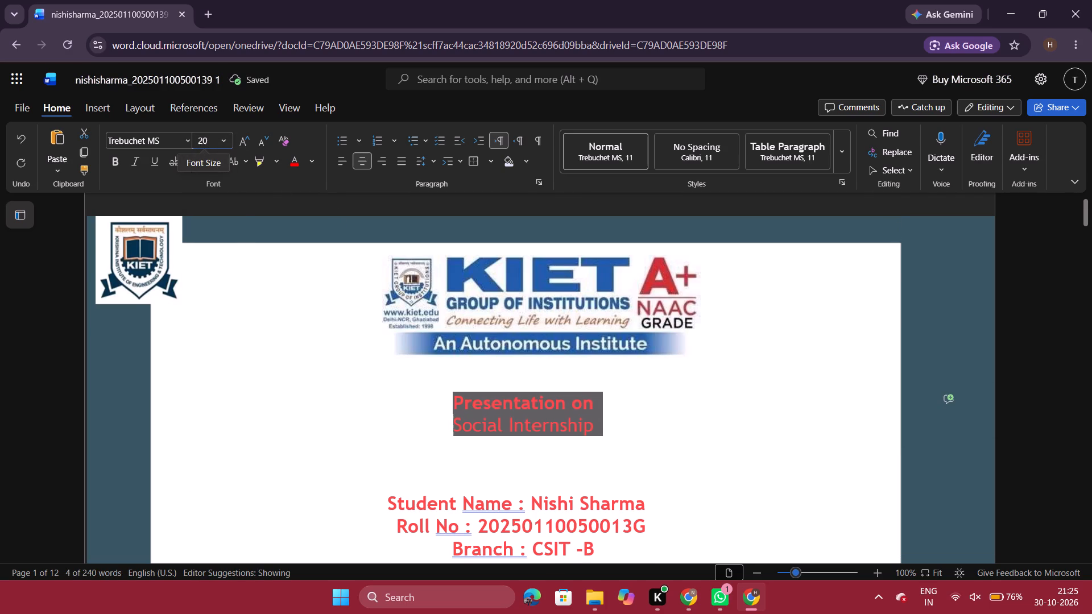
scroll(682, 381, "down", 1)
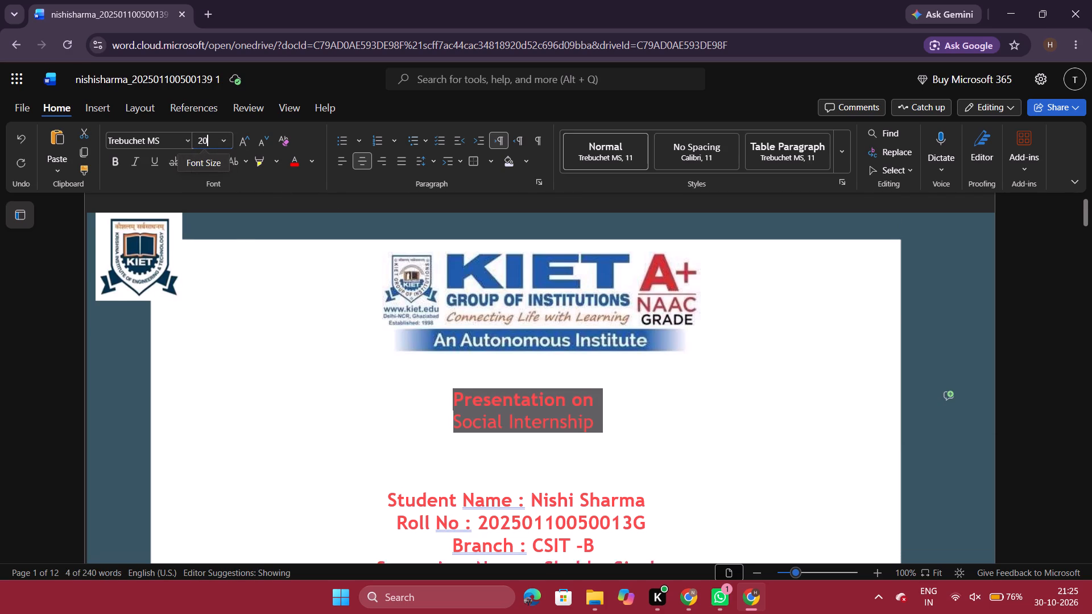
scroll(682, 381, "down", 1)
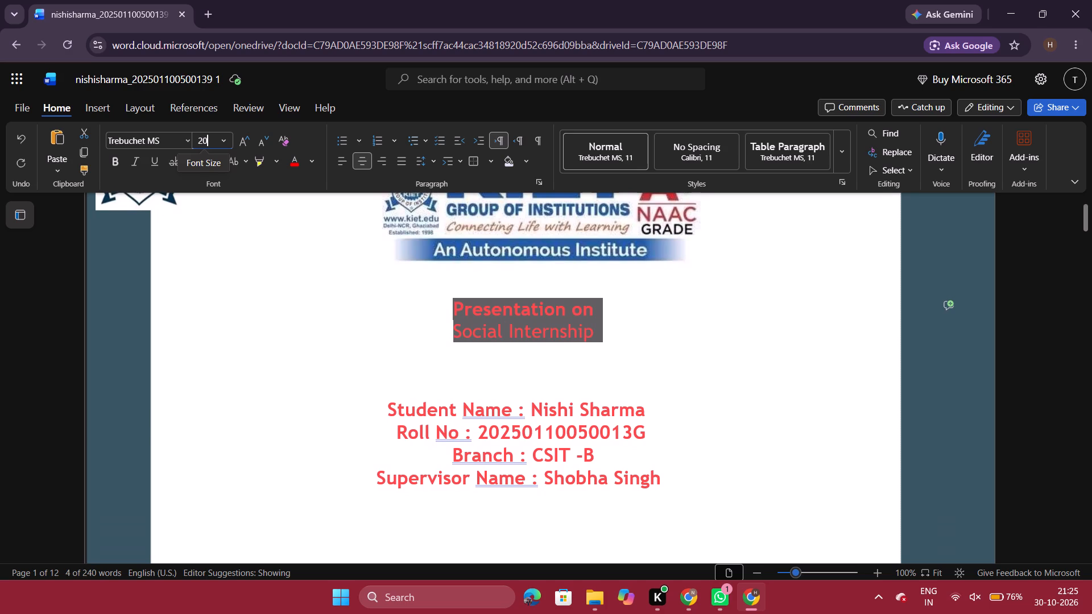
Join "Presentation on" and "Social Internship" into a single title line, with two spaces between them.
left_click(449, 333)
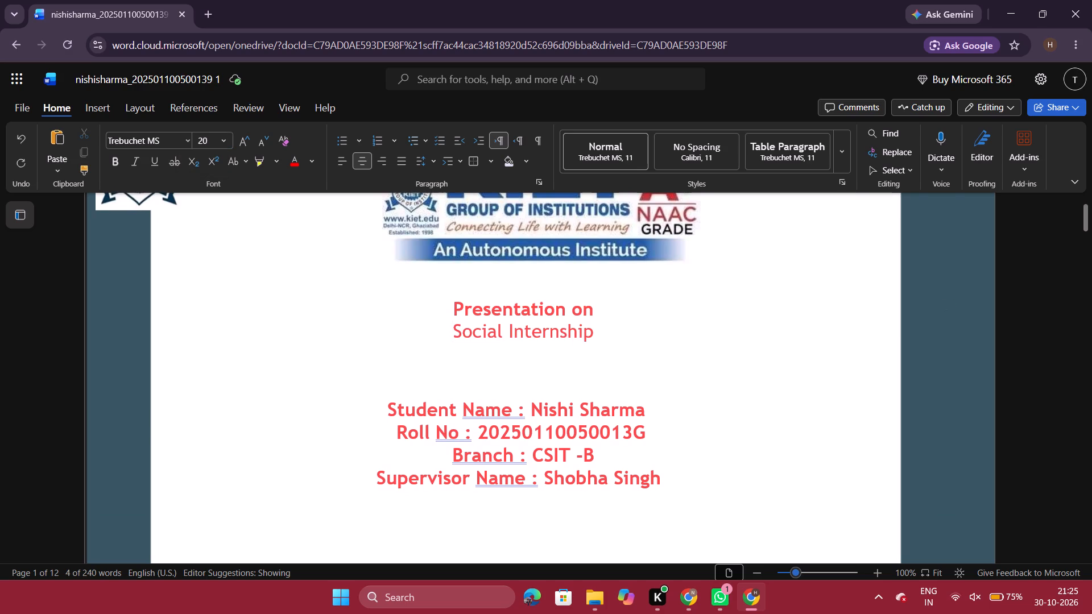
key("BackSpace")
key("BackSpace")
key("BackSpace")
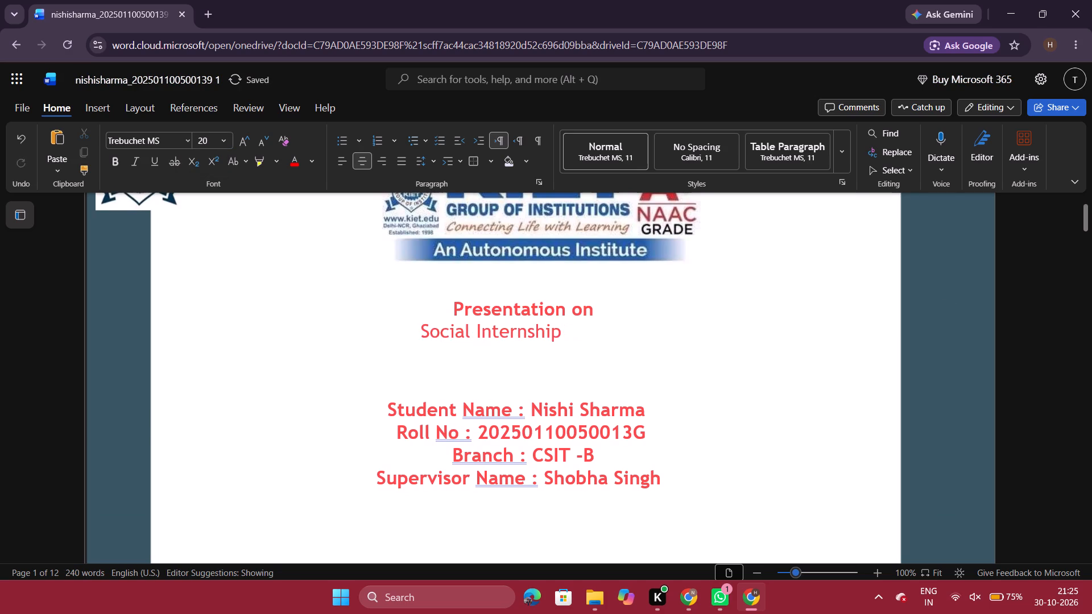
left_click(526, 315)
left_click(526, 311)
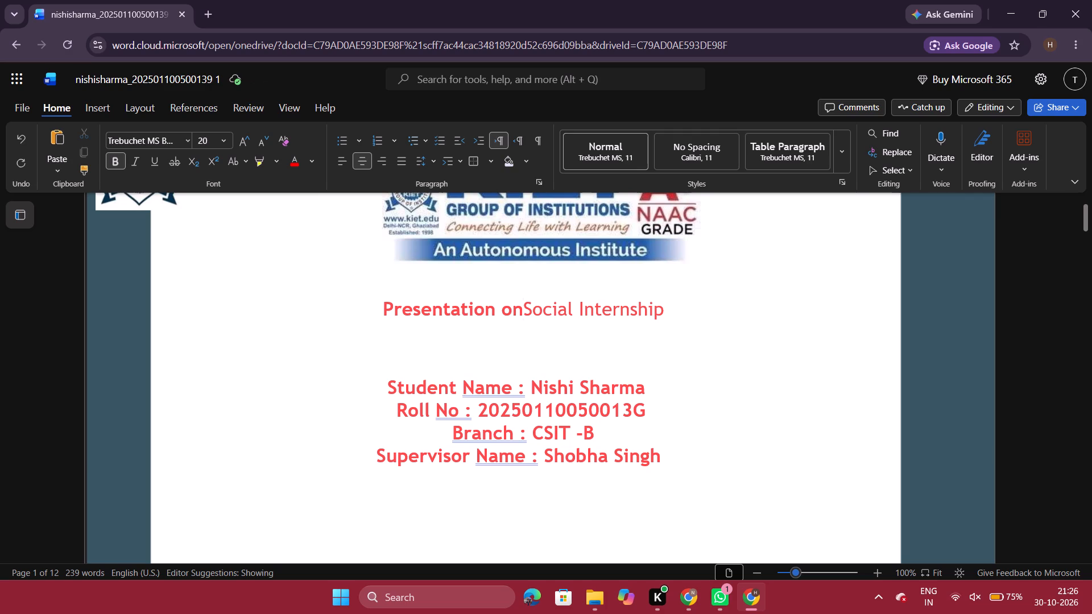
key("space")
key("space")
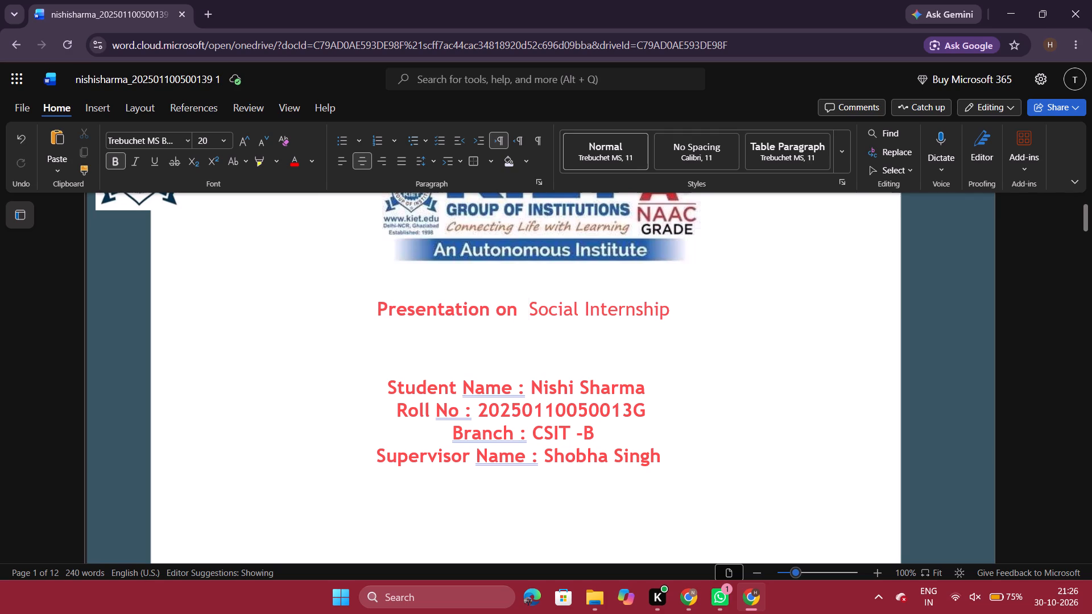
Set the combined title line "Presentation on Social Internship" to font size 24.
left_click_drag(374, 306, 705, 305)
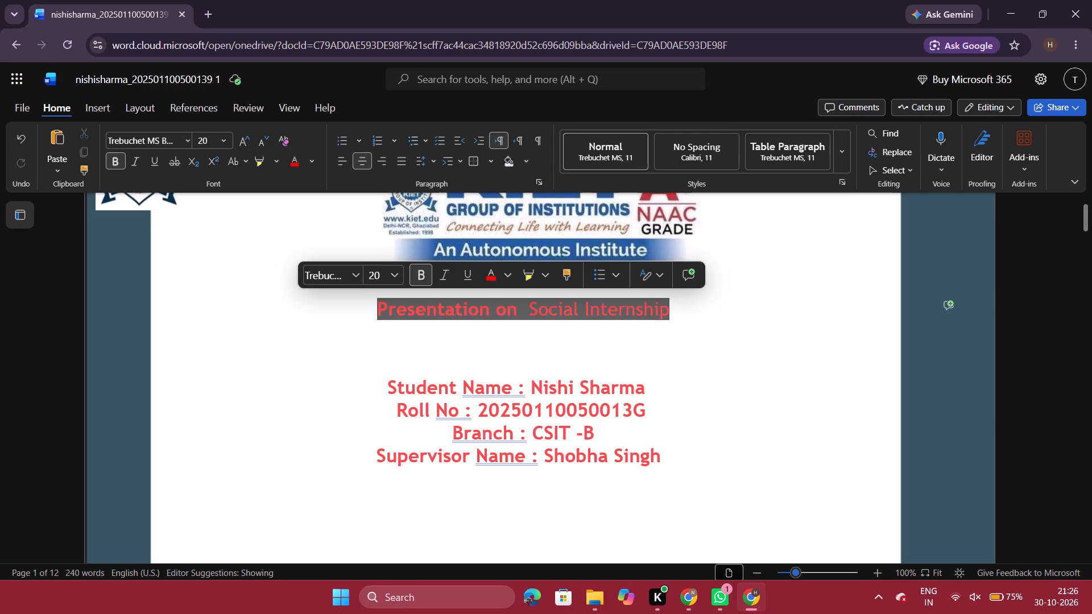
left_click(387, 277)
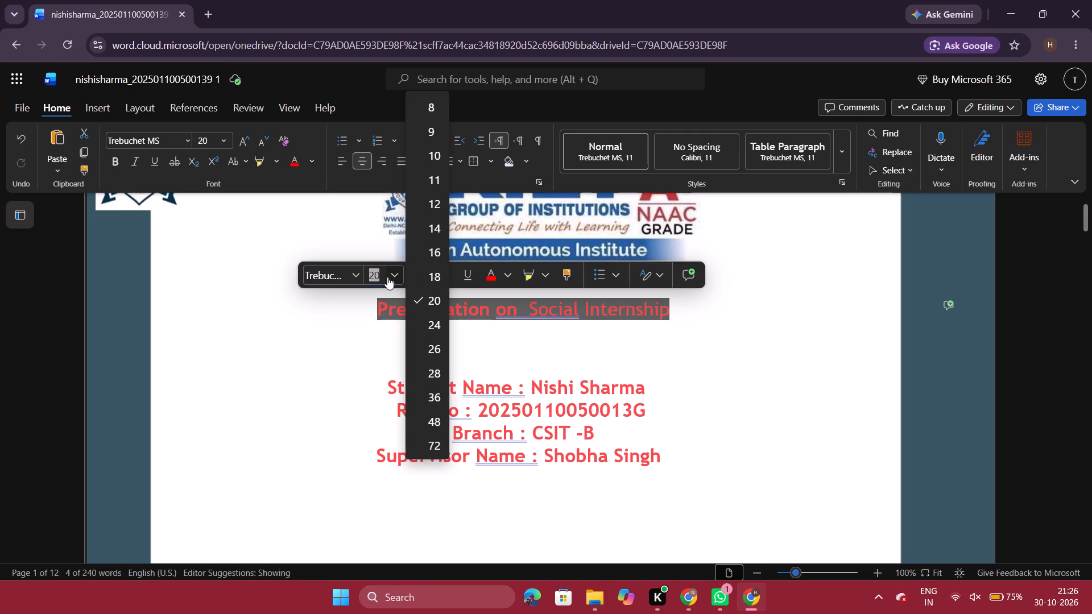
left_click(433, 318)
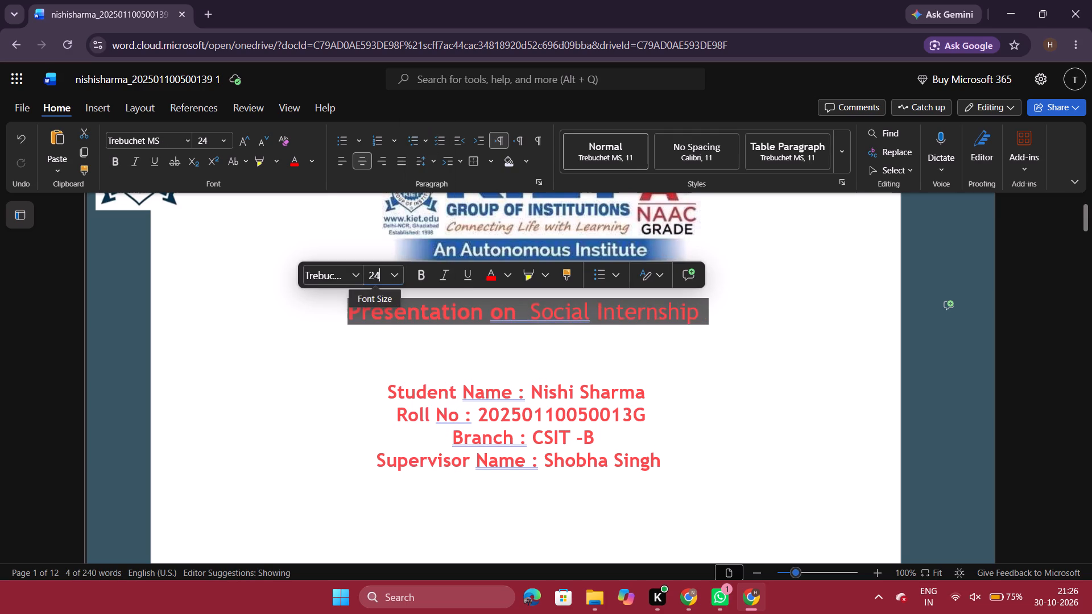
left_click(756, 380)
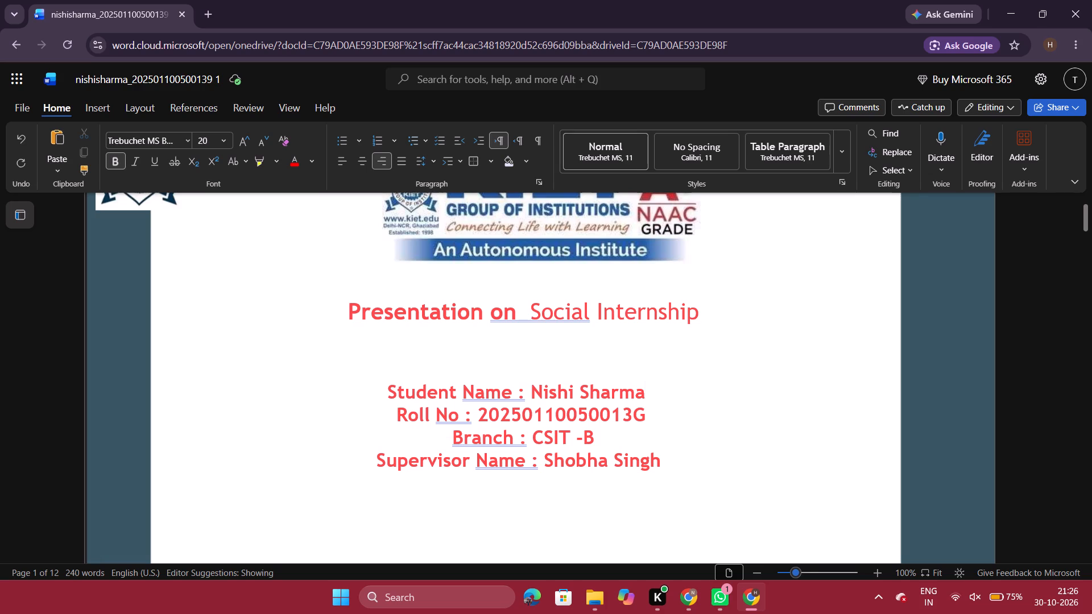
Set the four detail lines under the title, from student name to supervisor name, to font size 18.
left_click_drag(391, 387, 687, 465)
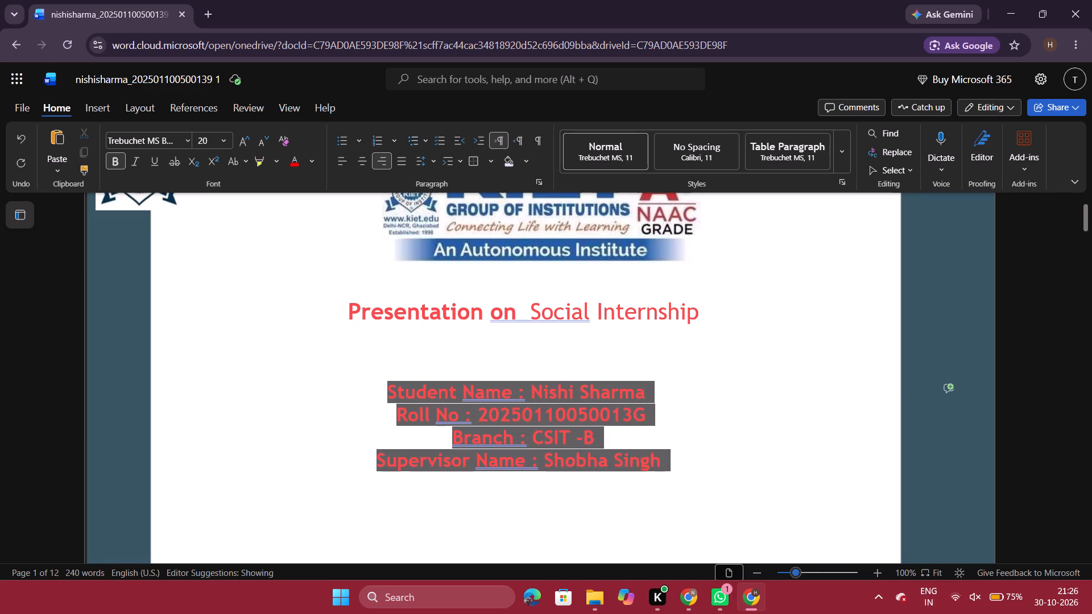
left_click_drag(687, 465, 692, 466)
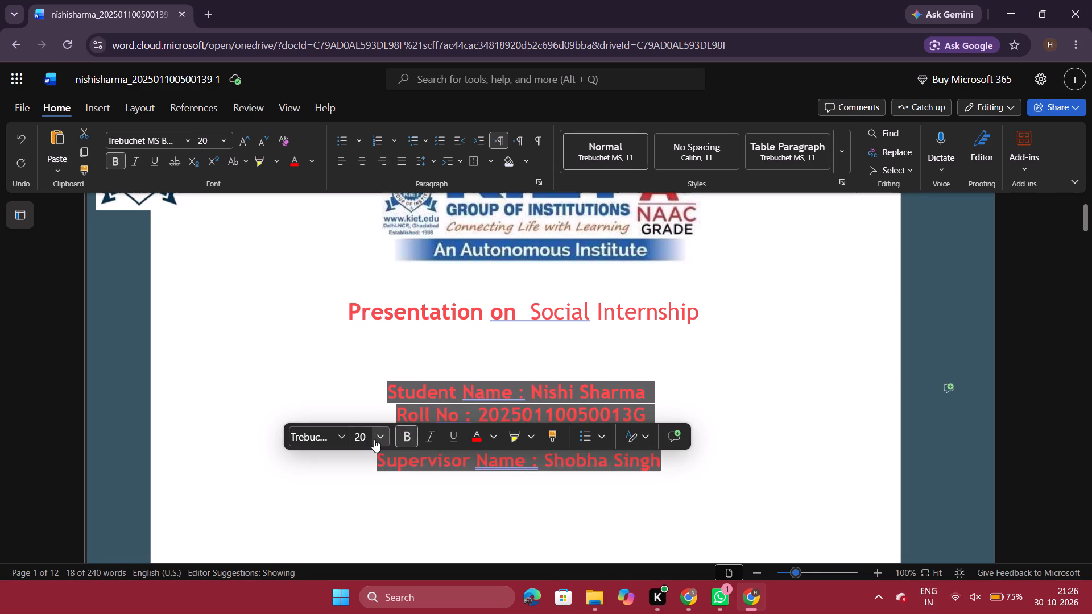
left_click(389, 439)
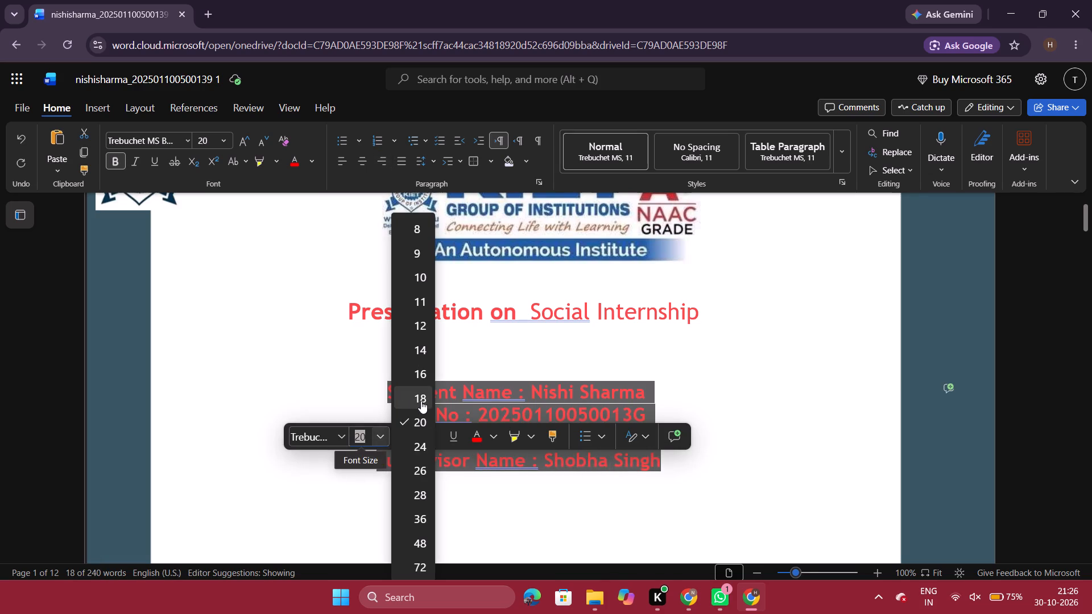
left_click(421, 401)
left_click(748, 374)
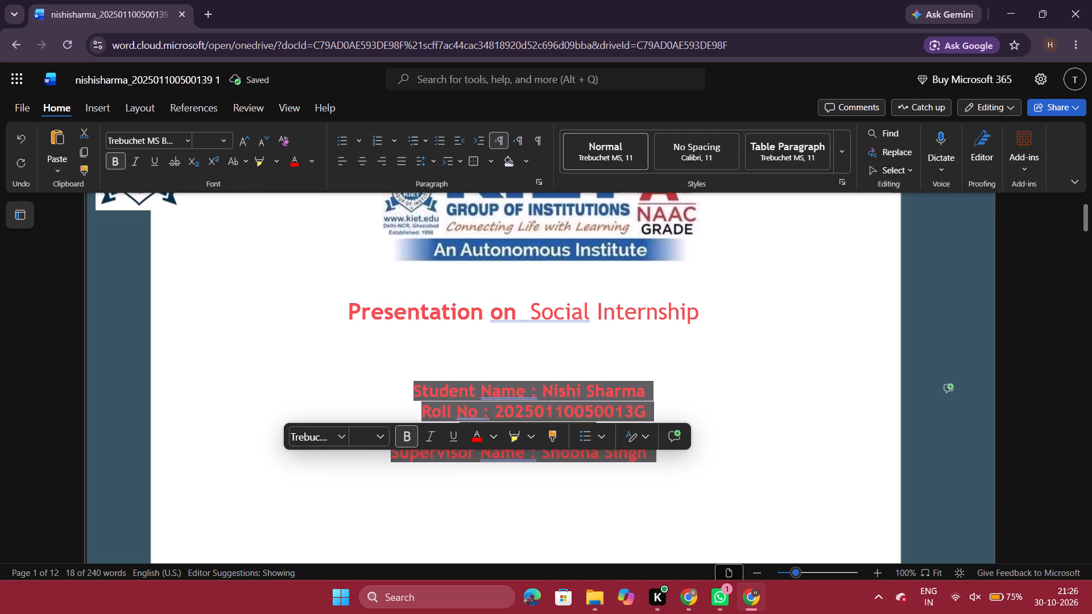
Replace the stray letter at the end of the roll number on the title page with 9.
left_click(655, 413)
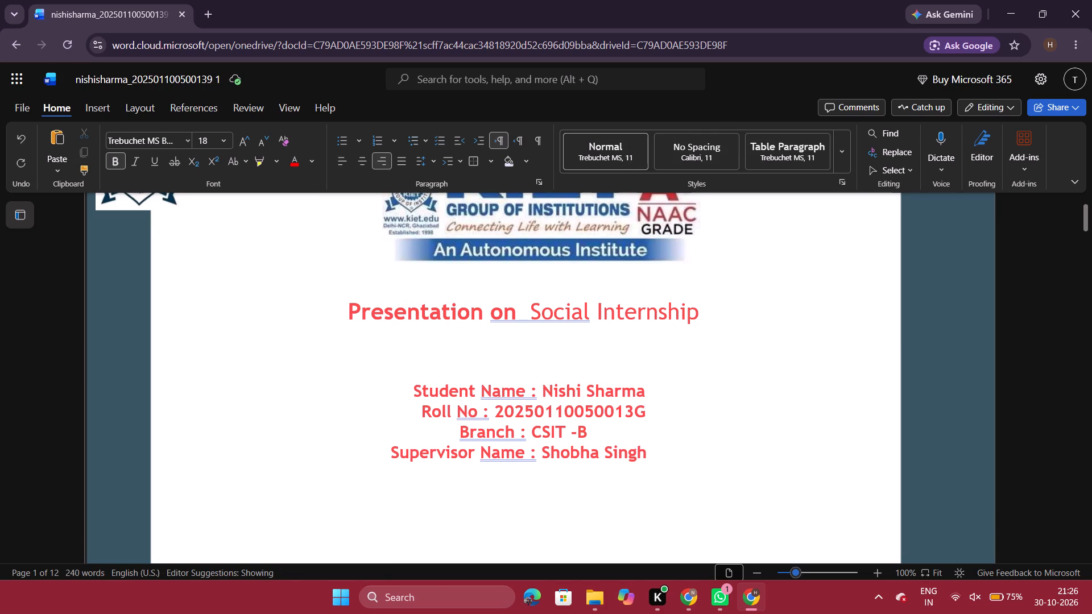
key("BackSpace")
key("9")
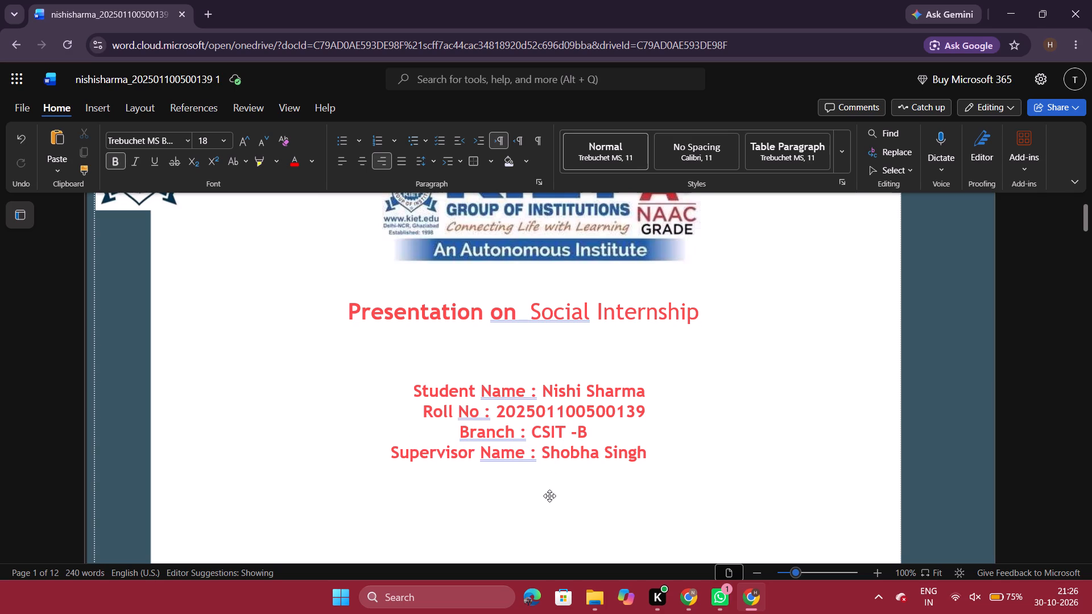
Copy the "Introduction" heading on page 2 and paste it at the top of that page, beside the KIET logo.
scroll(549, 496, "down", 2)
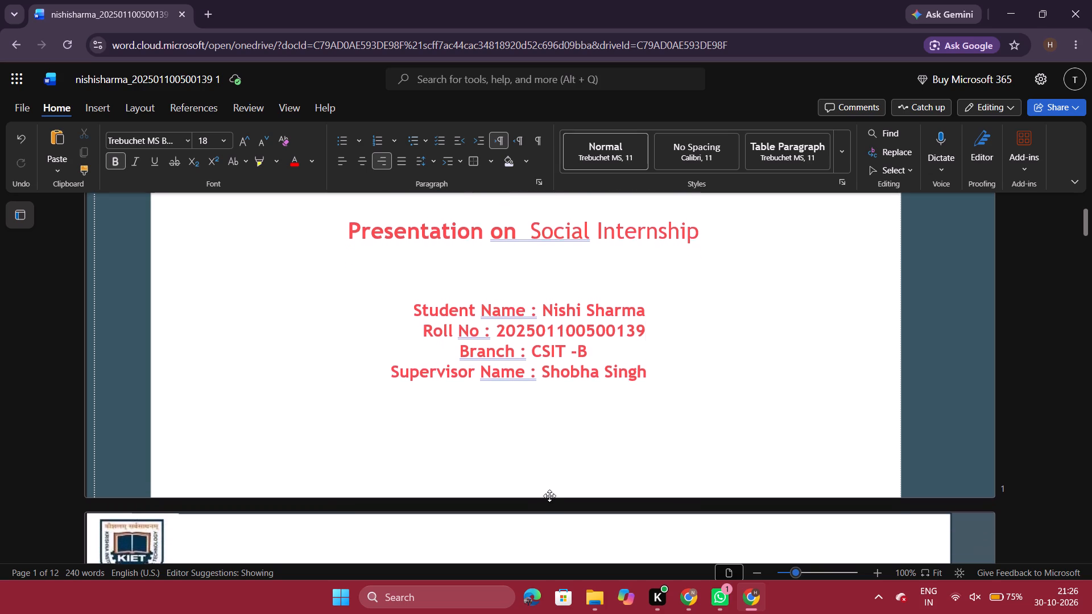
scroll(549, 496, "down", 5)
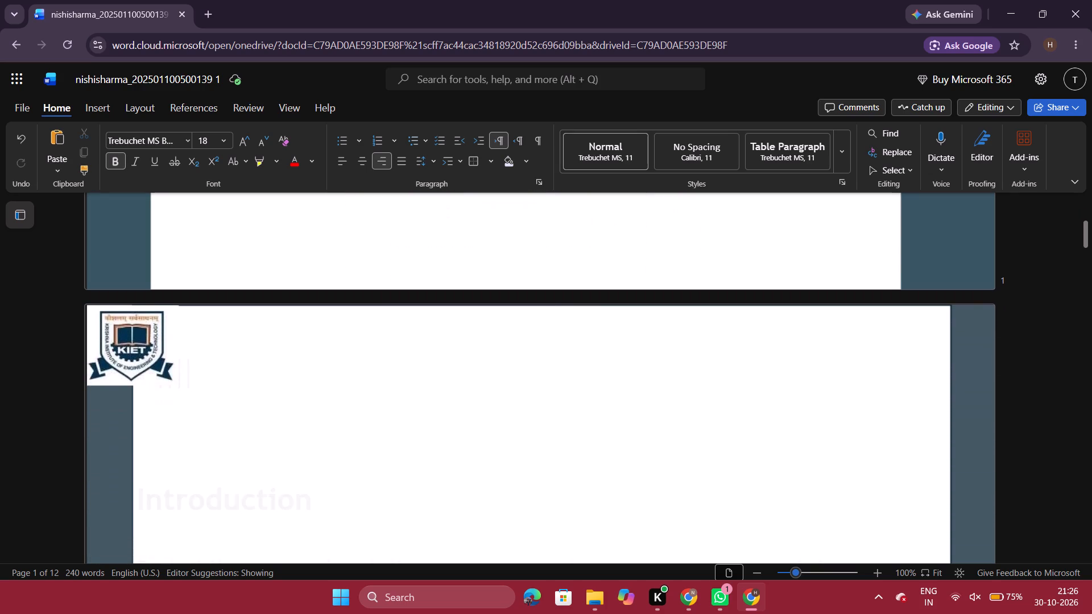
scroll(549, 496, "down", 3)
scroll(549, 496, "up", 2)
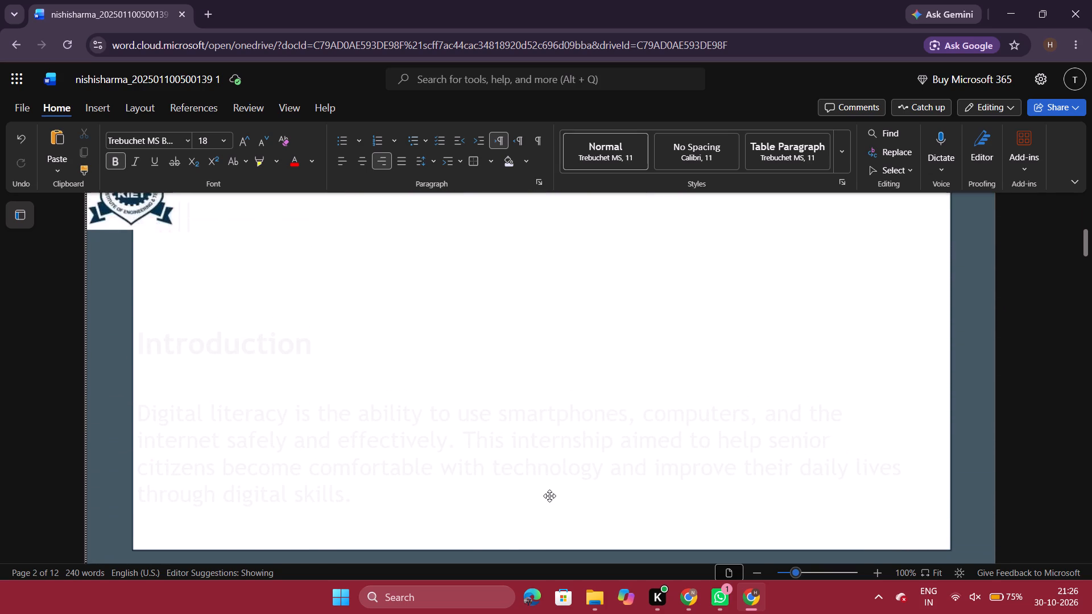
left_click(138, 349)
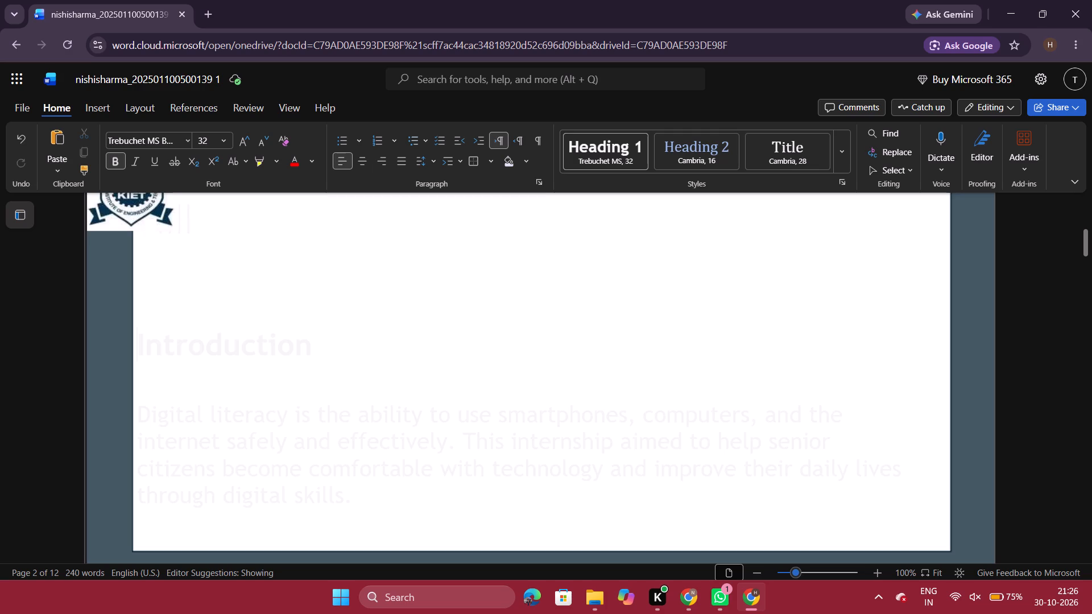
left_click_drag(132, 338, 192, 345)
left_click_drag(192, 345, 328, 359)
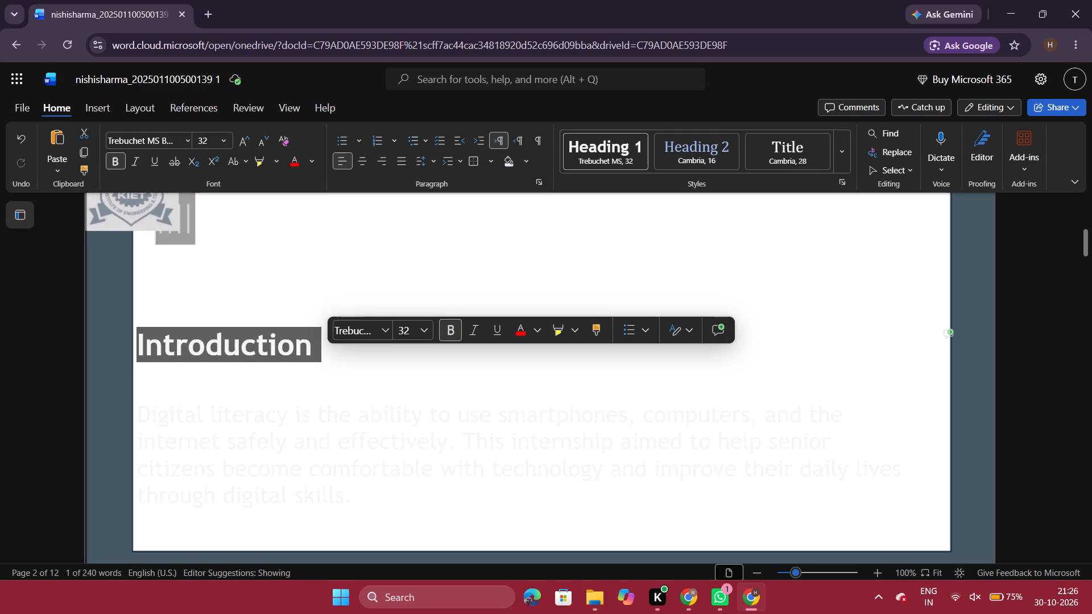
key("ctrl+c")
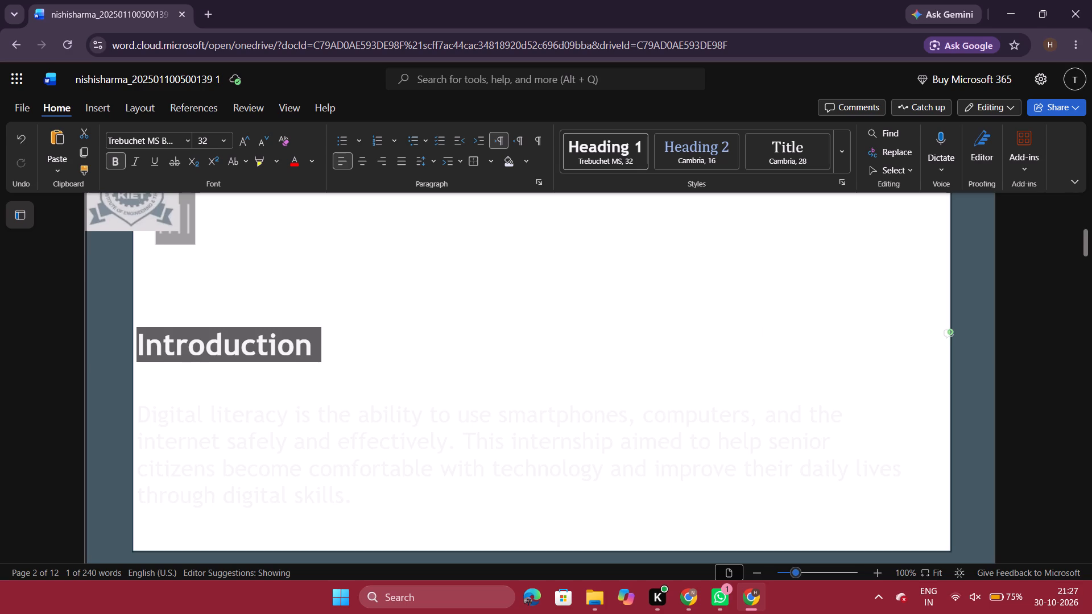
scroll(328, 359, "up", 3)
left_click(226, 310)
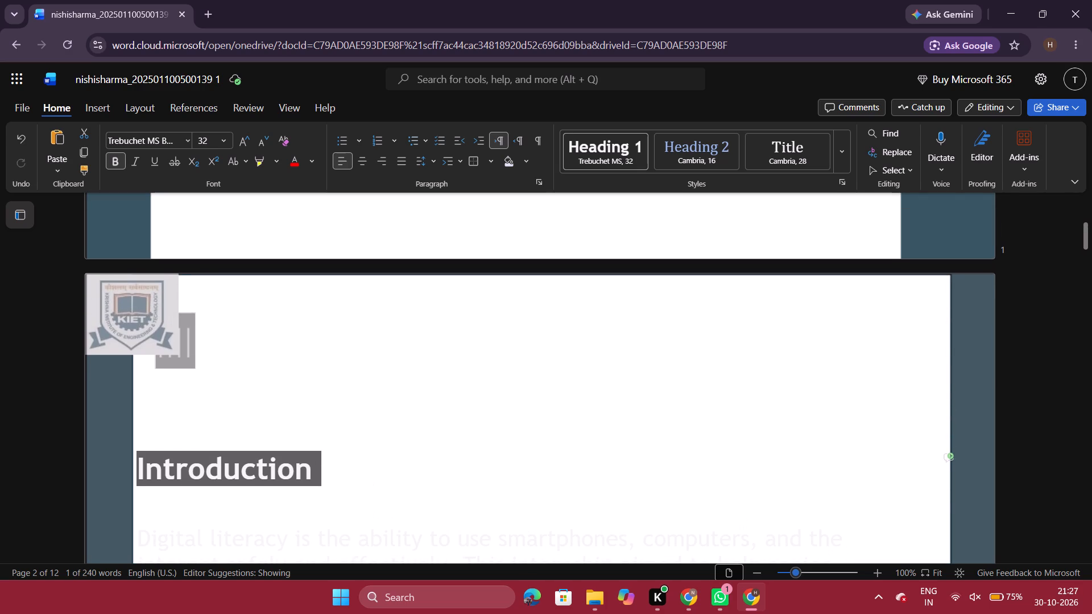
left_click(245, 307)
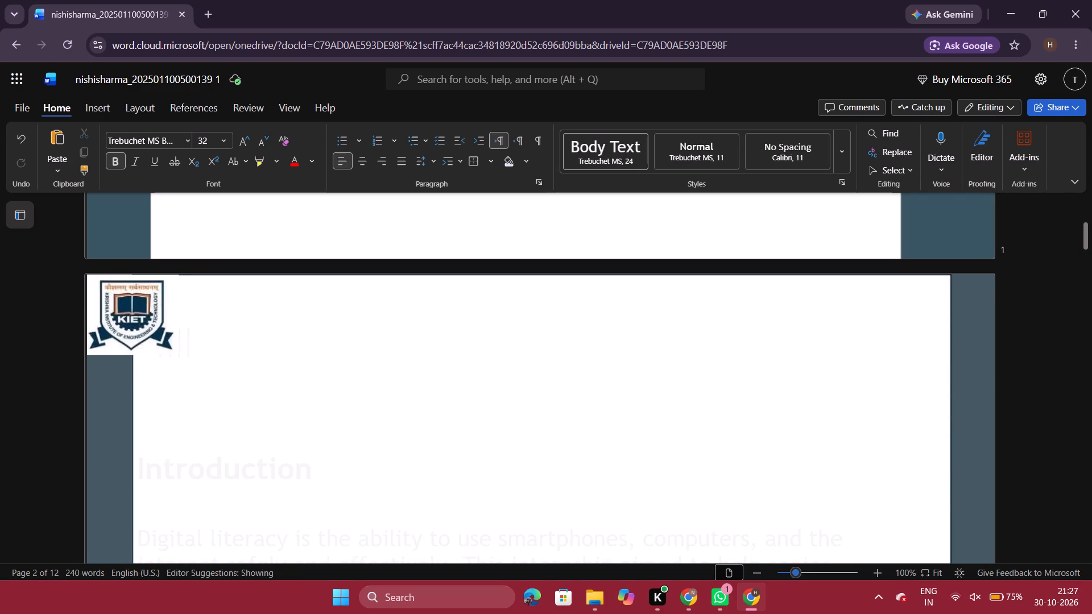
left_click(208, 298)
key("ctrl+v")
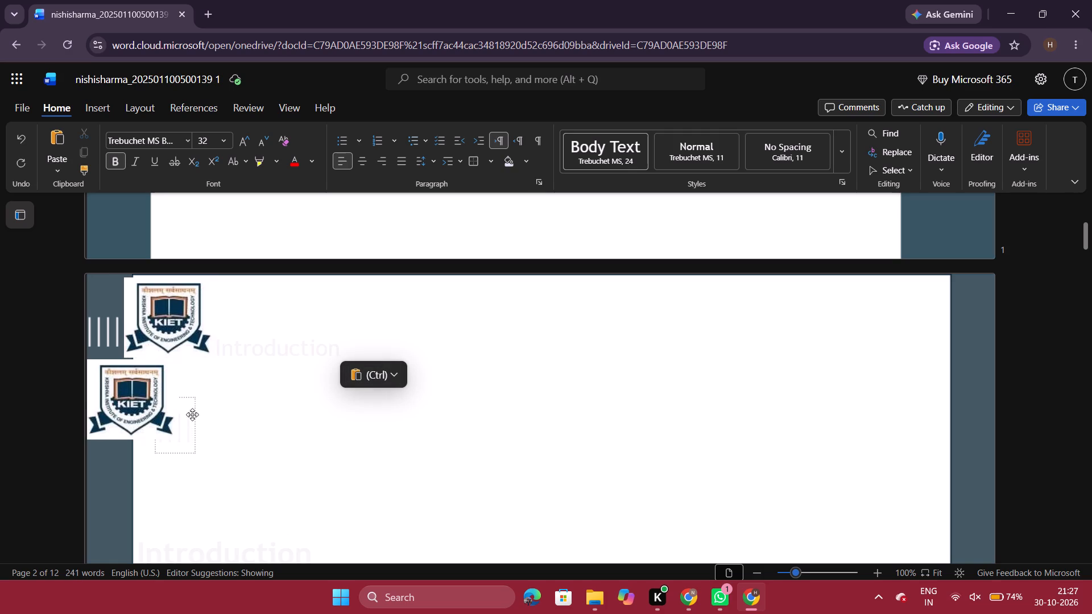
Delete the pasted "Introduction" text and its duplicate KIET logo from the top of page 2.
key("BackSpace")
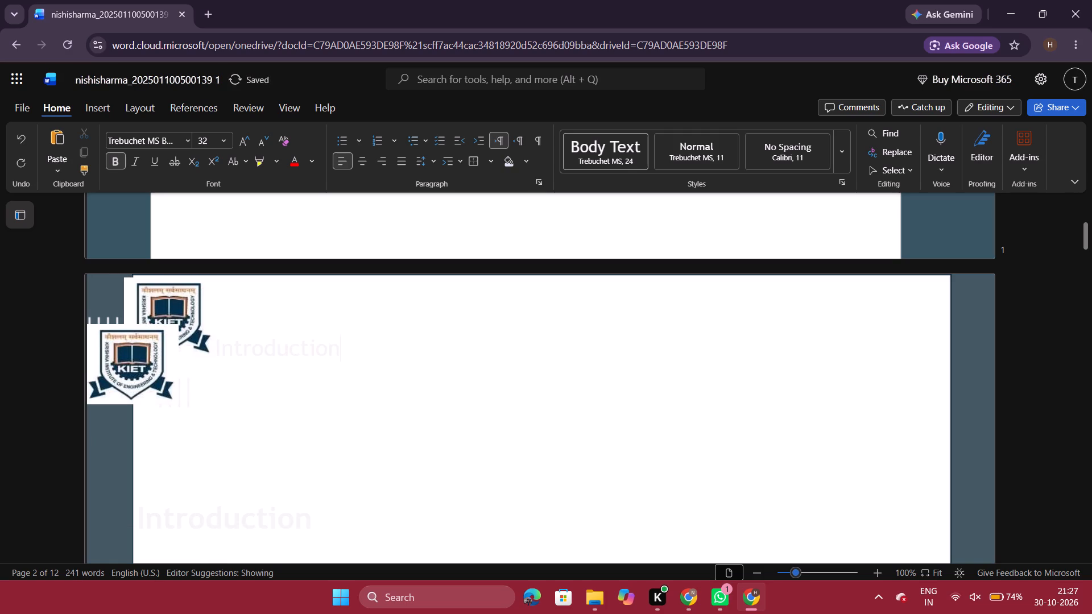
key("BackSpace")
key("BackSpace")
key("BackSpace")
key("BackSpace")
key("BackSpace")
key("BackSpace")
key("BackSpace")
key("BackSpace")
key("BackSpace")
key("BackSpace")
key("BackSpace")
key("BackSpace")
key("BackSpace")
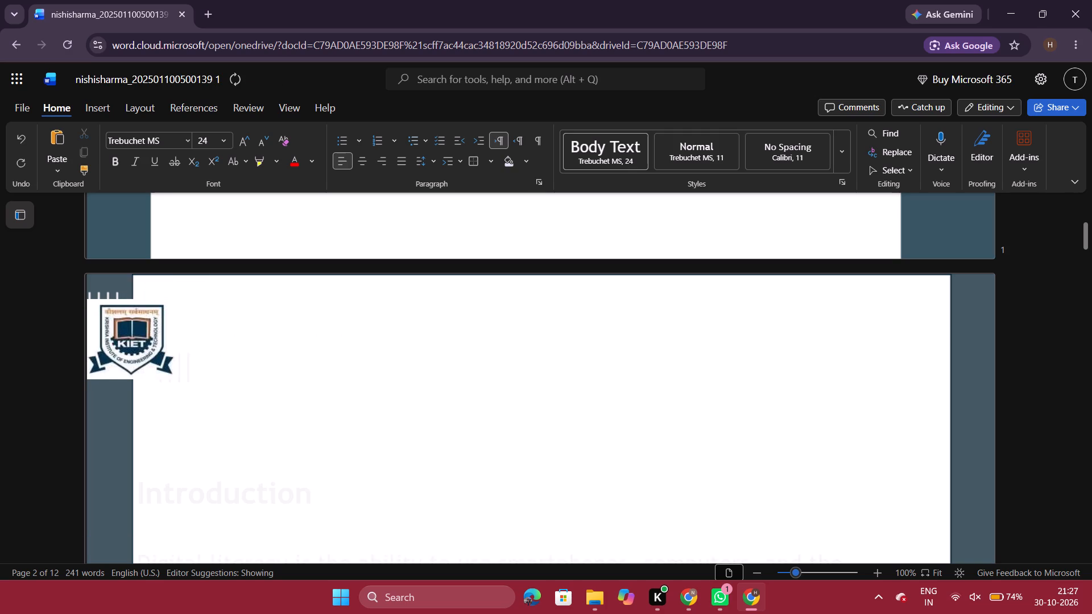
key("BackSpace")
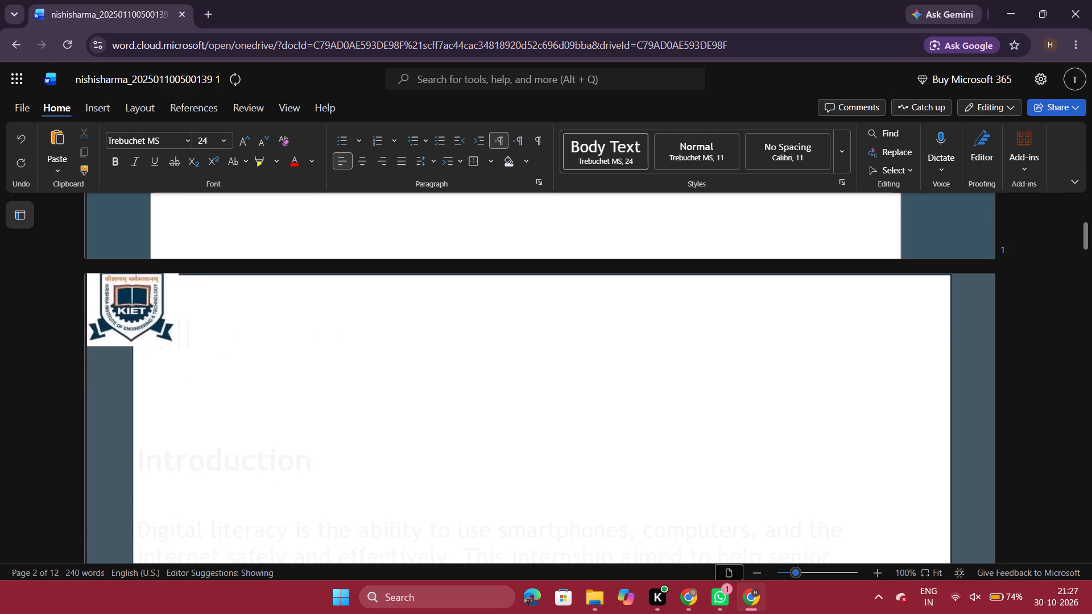
Adjust the line breaks and indent before the "Introduction" heading on page 2, keeping the heading on its own line.
left_click_drag(141, 462, 151, 462)
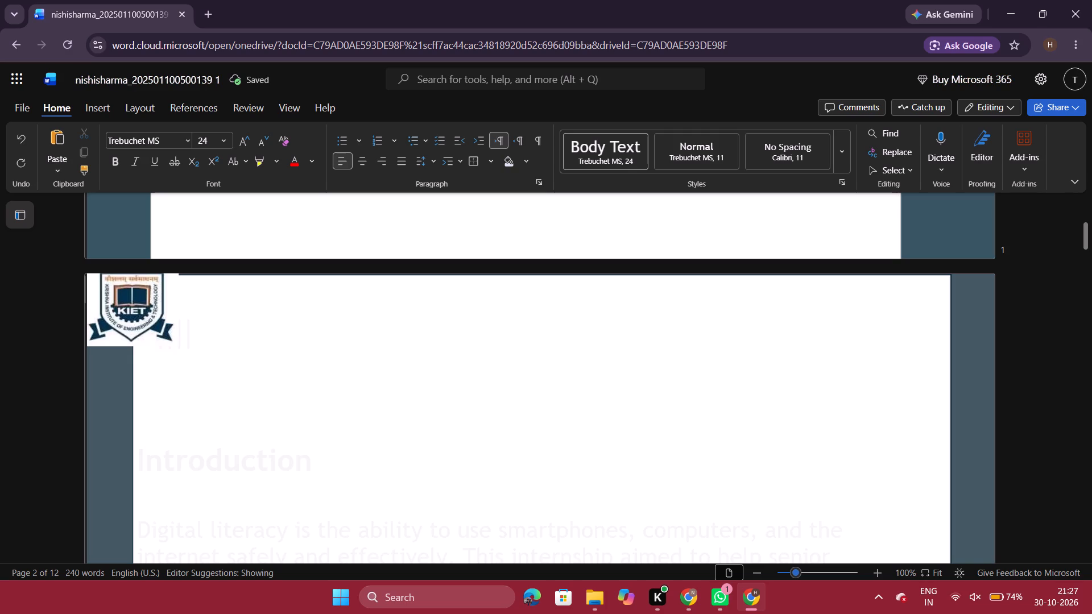
left_click_drag(151, 462, 449, 441)
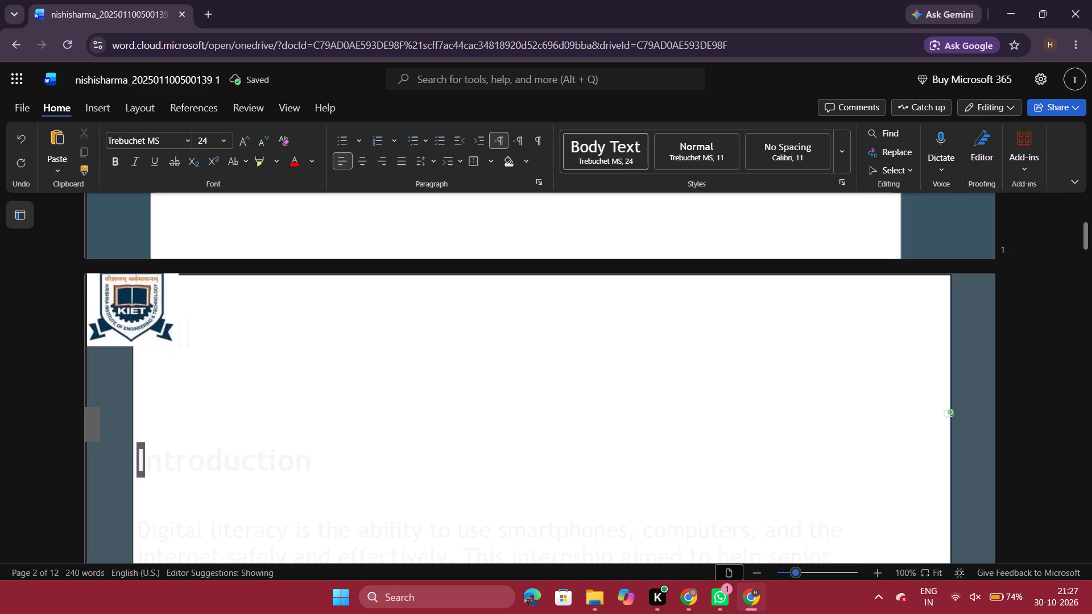
left_click(449, 441)
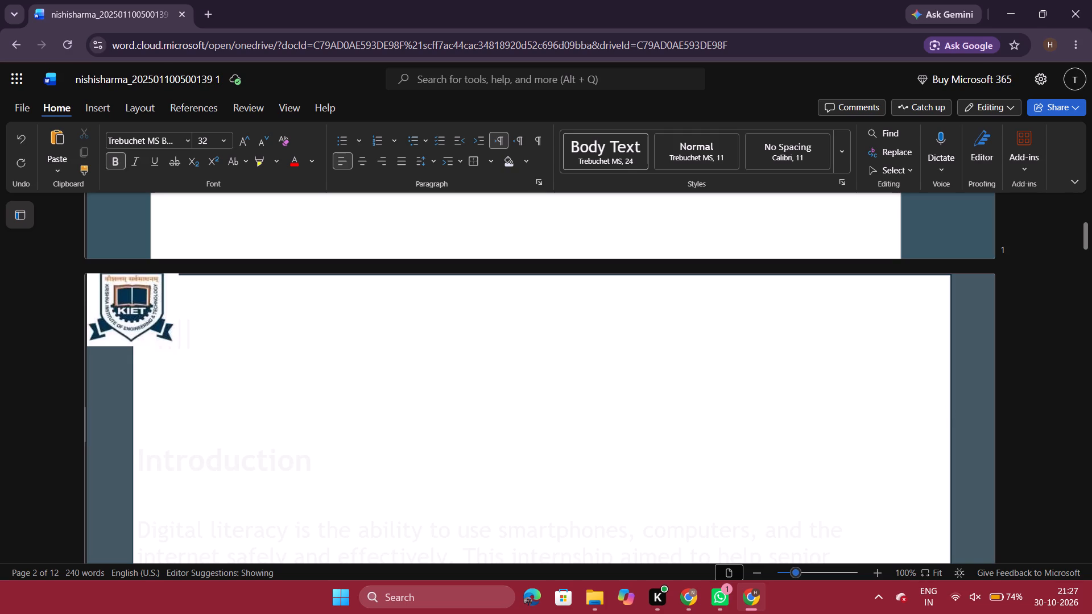
left_click(138, 452)
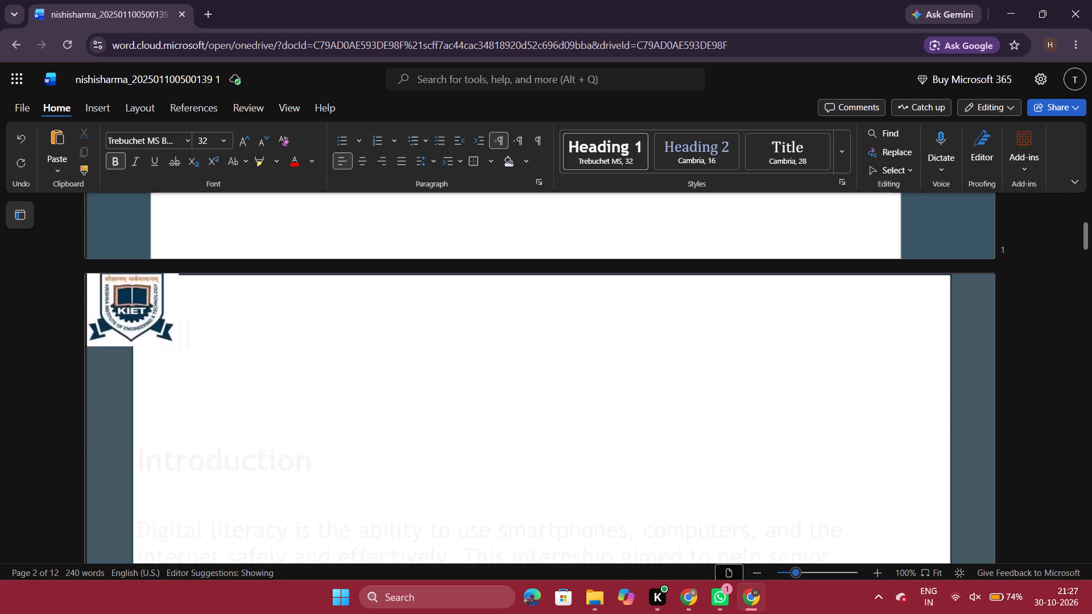
key("BackSpace")
key("BackSpace")
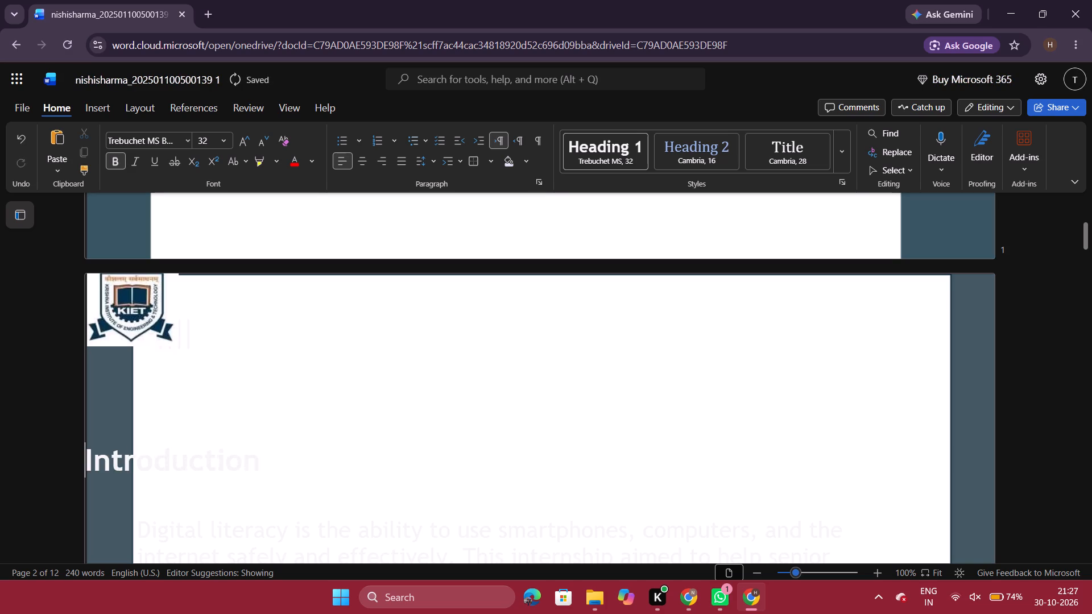
key("BackSpace")
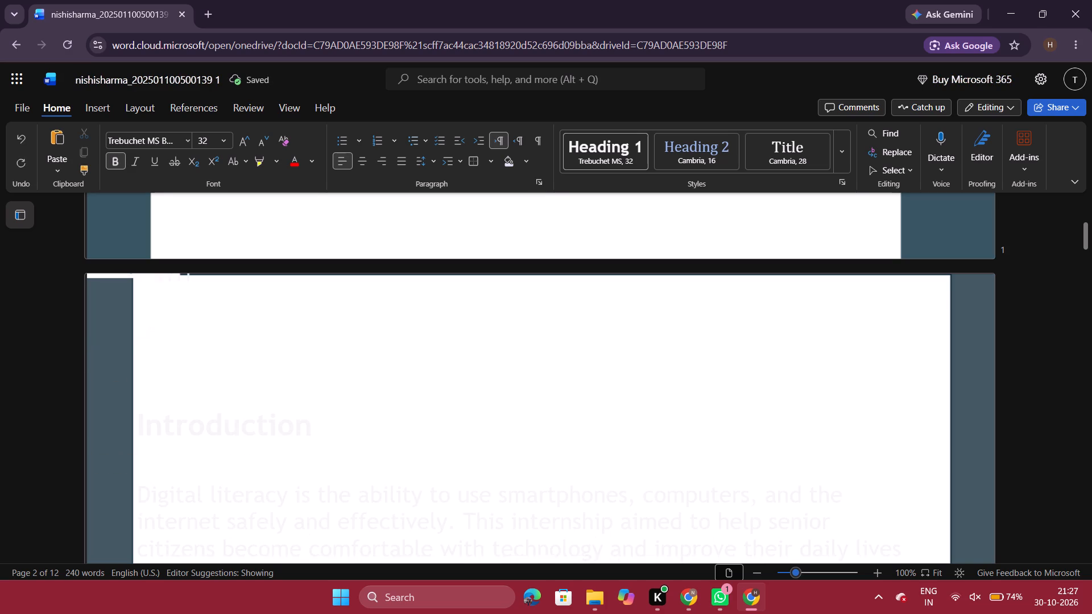
key("Return")
key("Return")
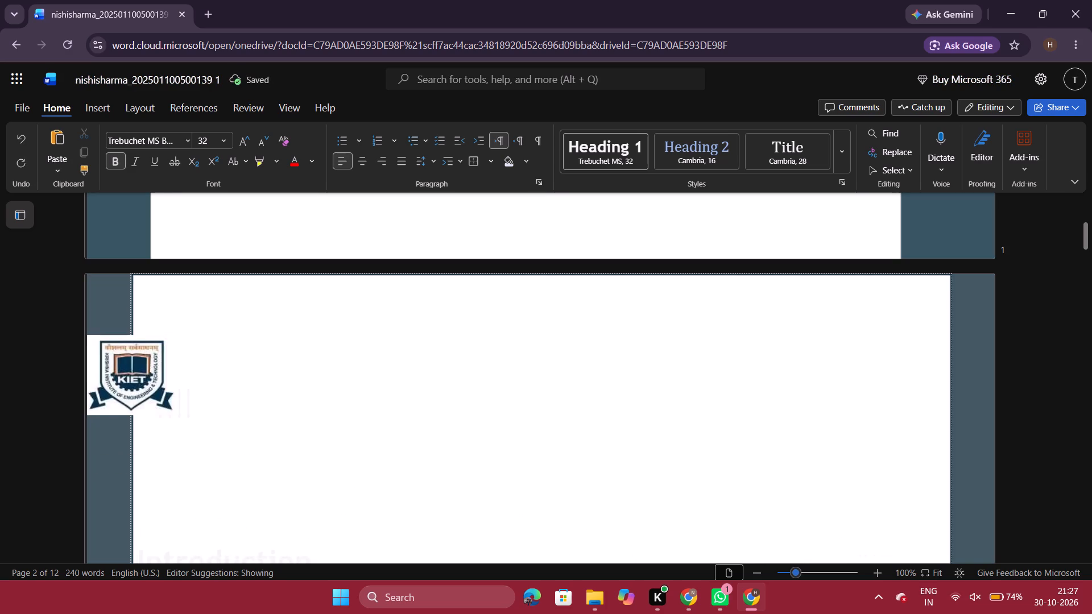
key("BackSpace")
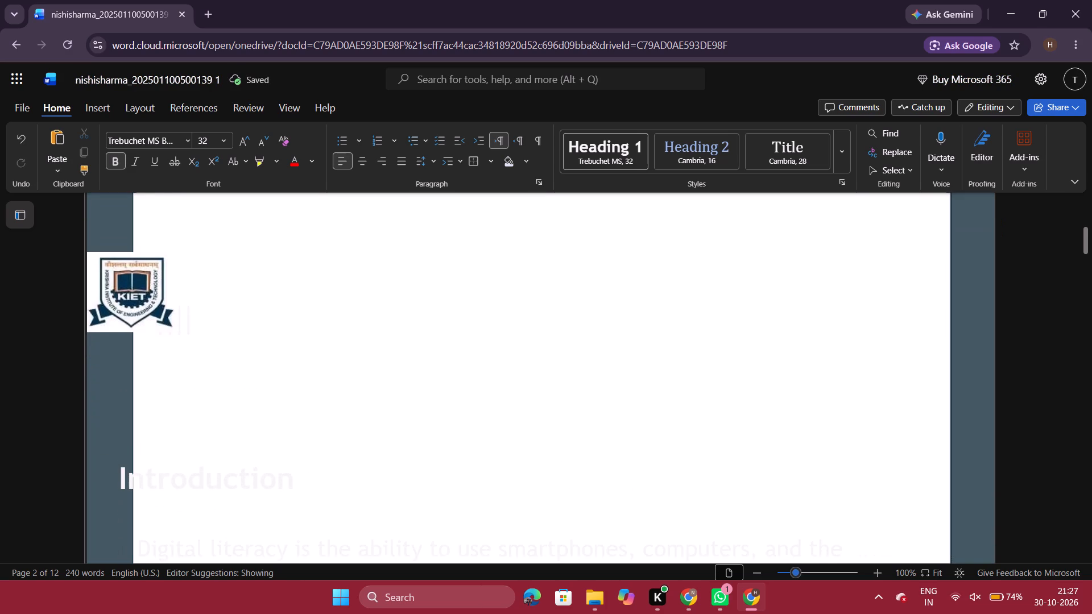
Move the KIET logo on page 2 up to the page's top-left corner.
left_click(88, 289)
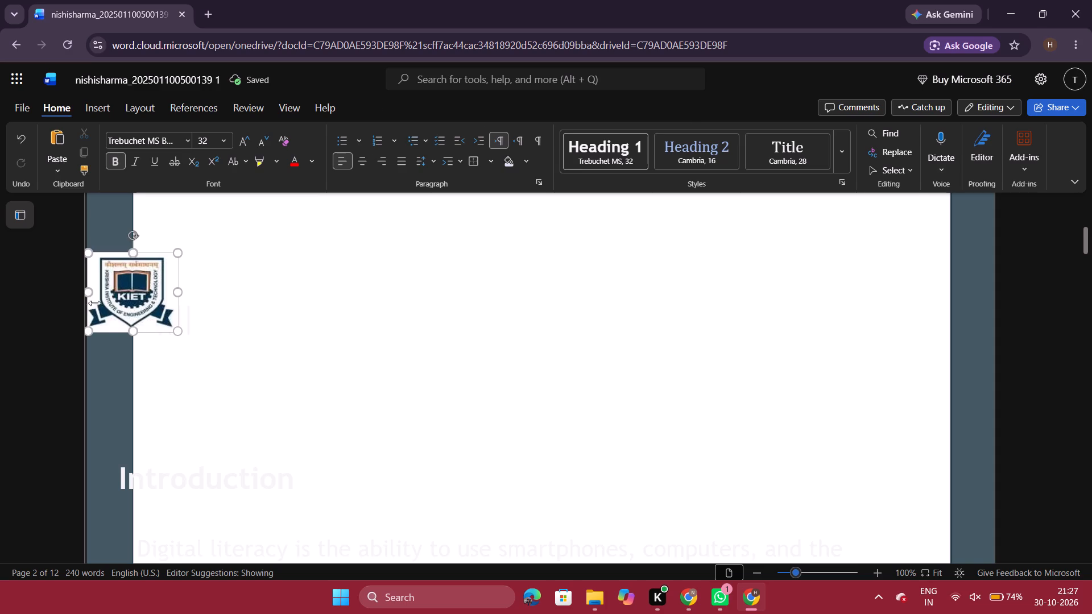
scroll(142, 284, "up", 2)
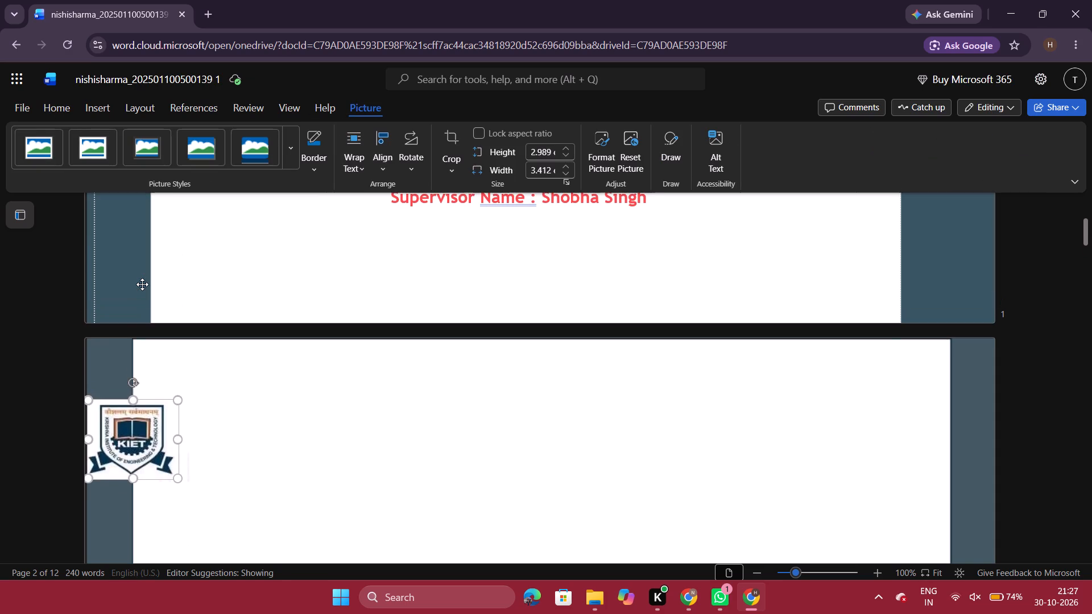
left_click_drag(135, 405, 135, 383)
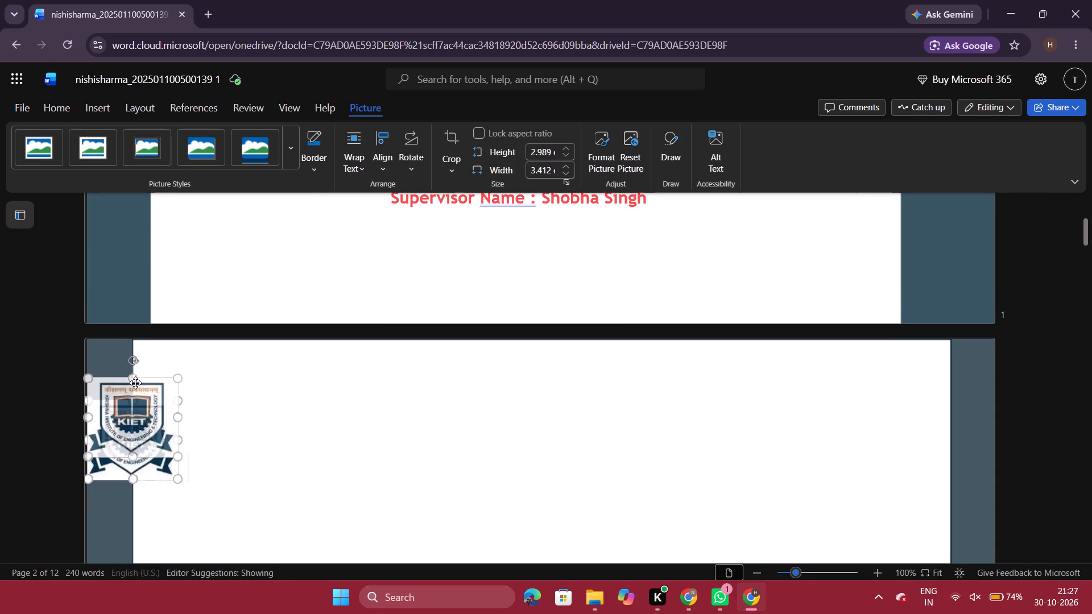
left_click_drag(135, 383, 135, 351)
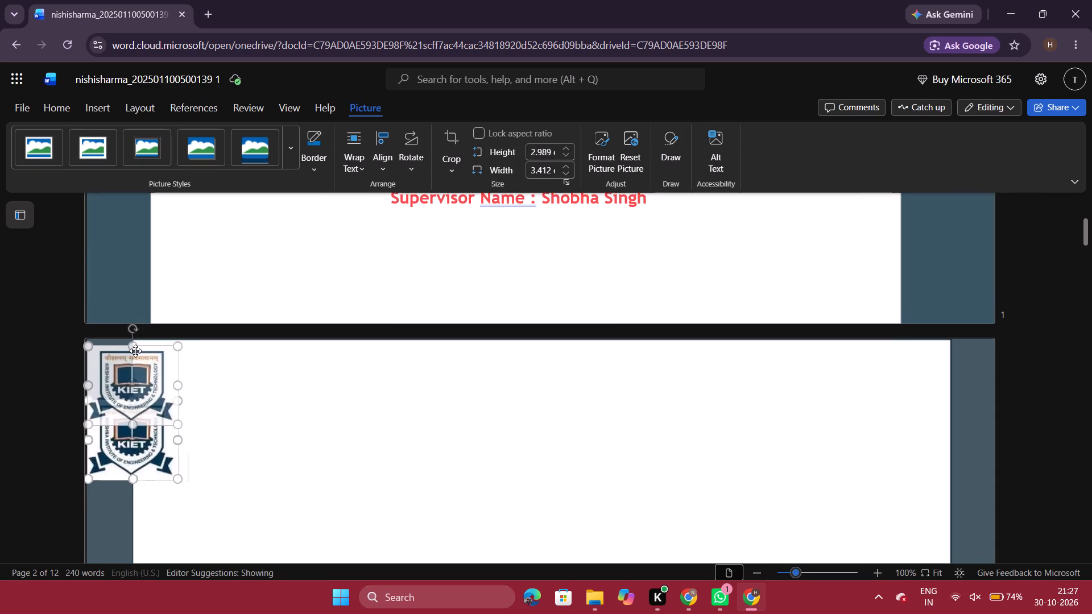
left_click_drag(135, 351, 135, 348)
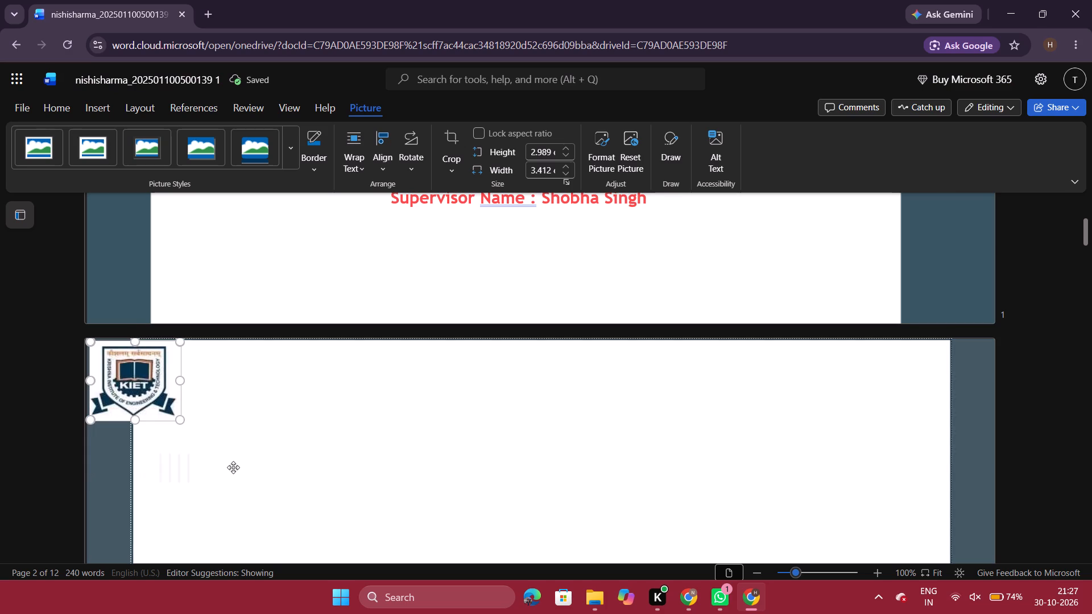
Copy the "Introduction" heading on page 2 and paste it on a line between the KIET logo and the original heading.
scroll(240, 474, "down", 2)
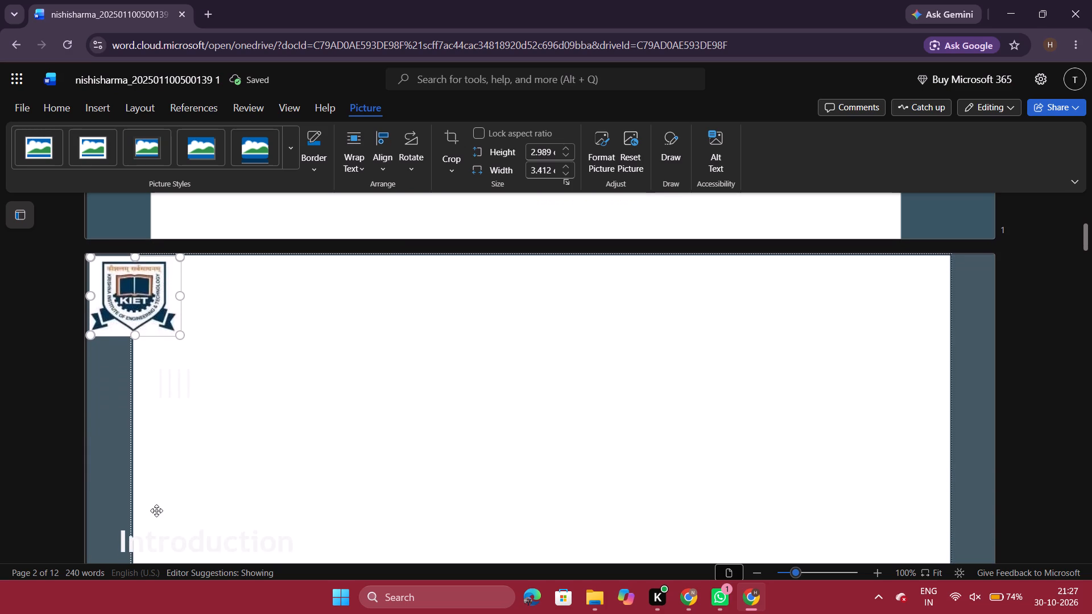
scroll(156, 511, "down", 1)
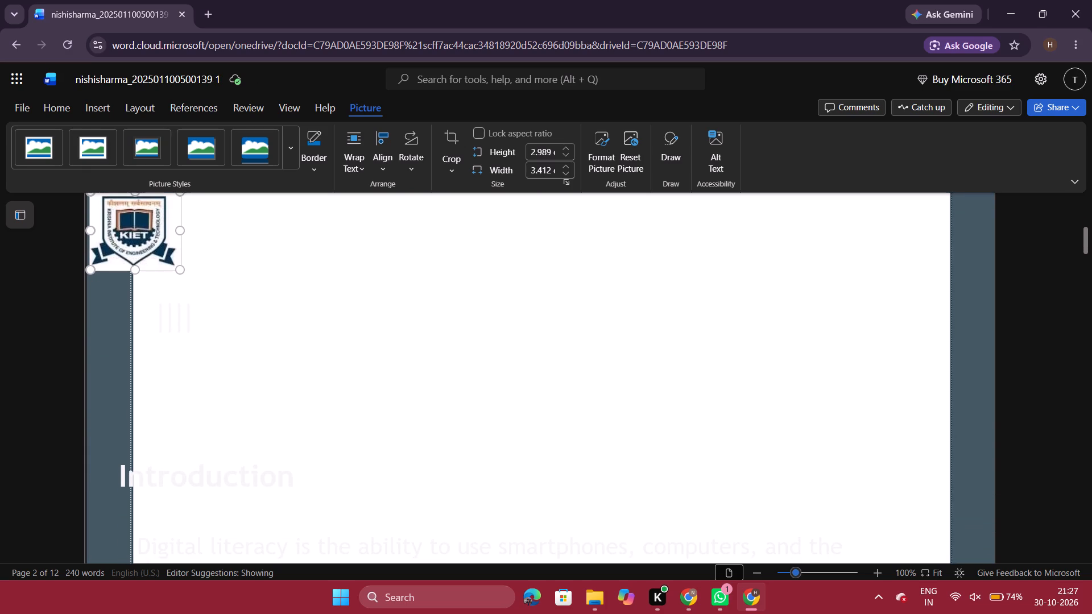
left_click_drag(119, 472, 176, 481)
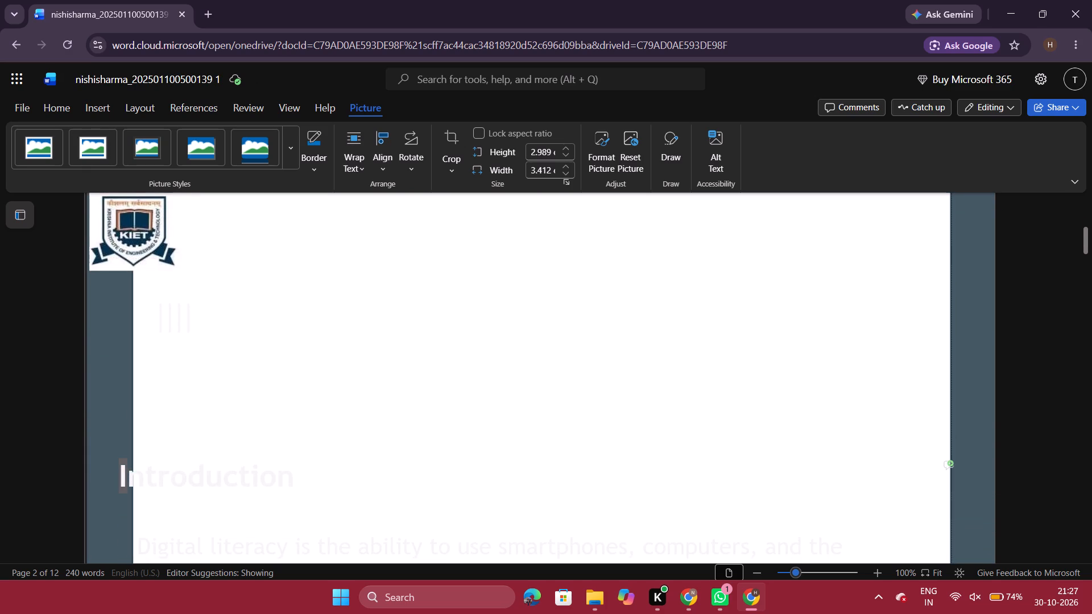
left_click_drag(176, 481, 315, 484)
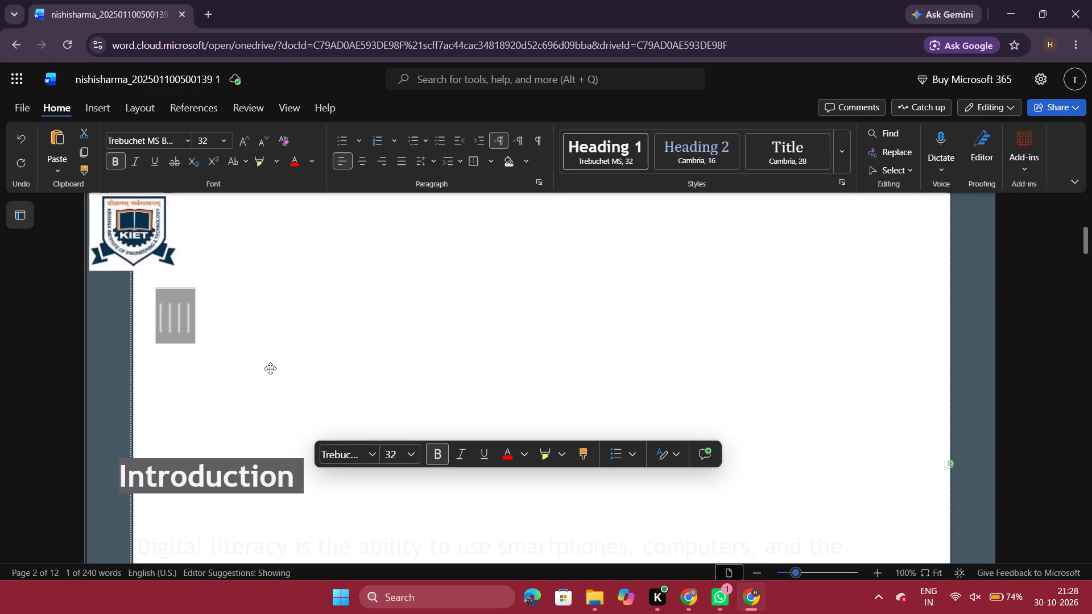
key("ctrl+c")
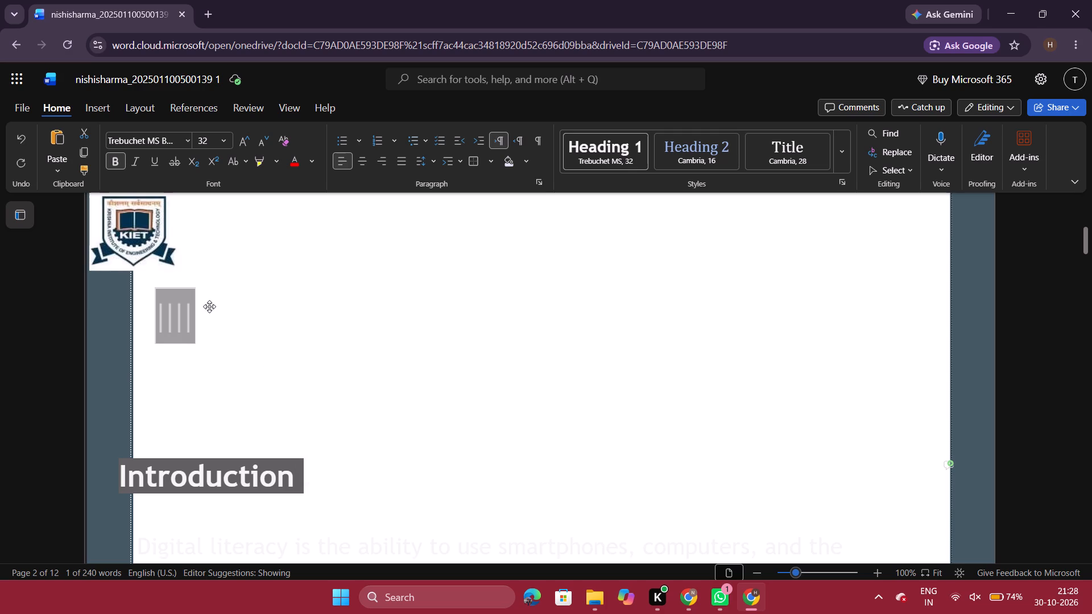
left_click(209, 306)
left_click(160, 267)
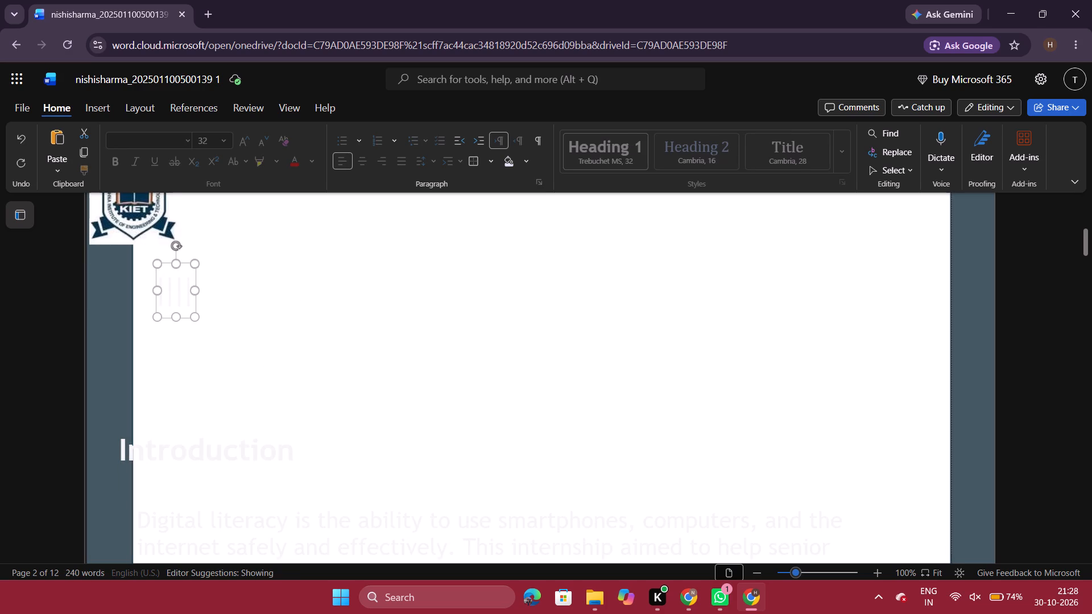
left_click(229, 280)
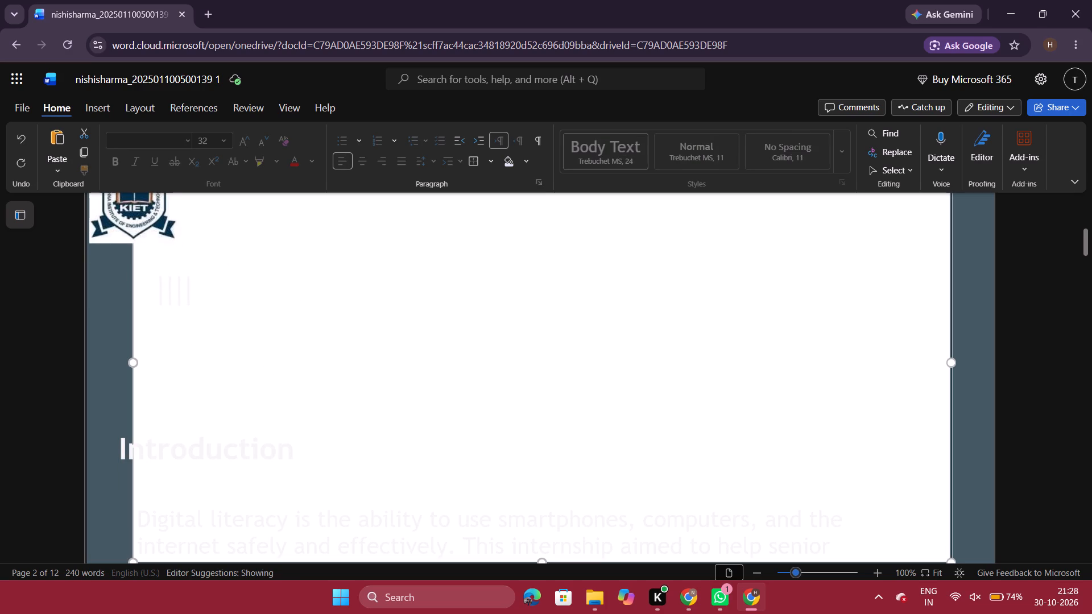
left_click(225, 235)
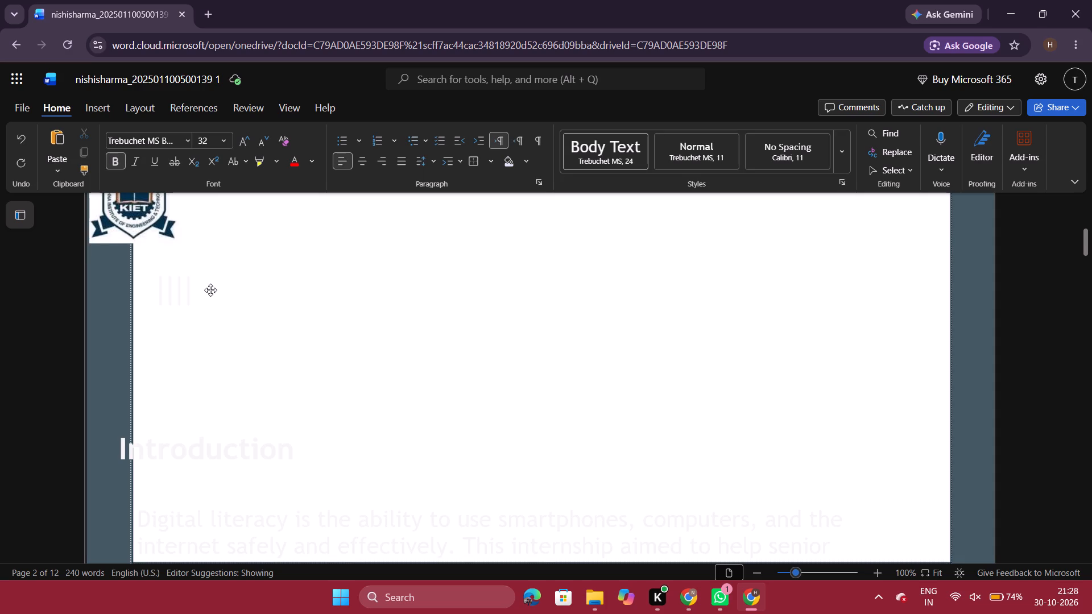
left_click(209, 275)
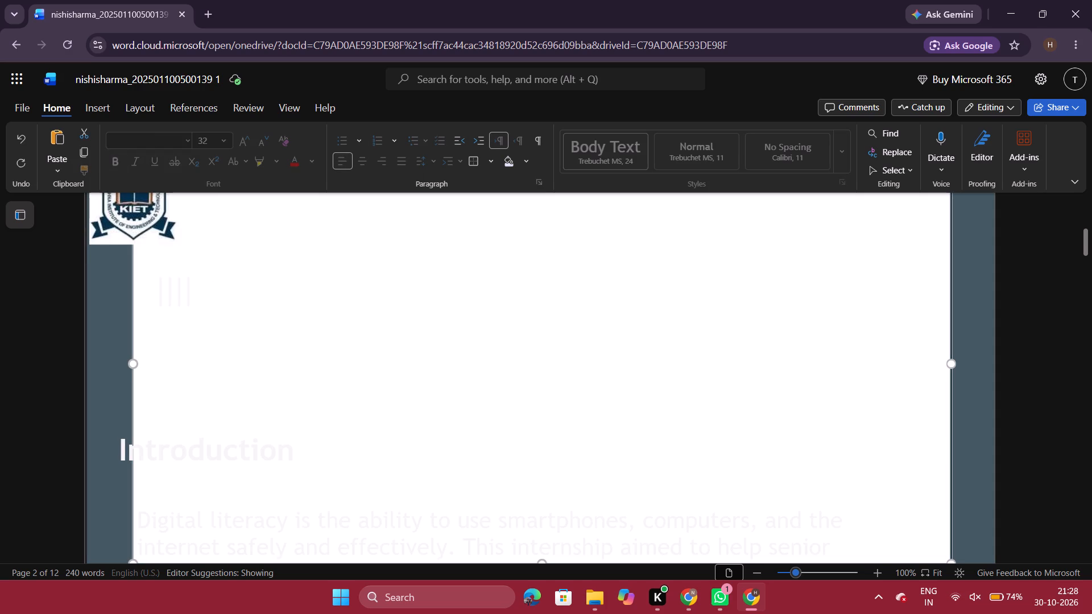
left_click(212, 297)
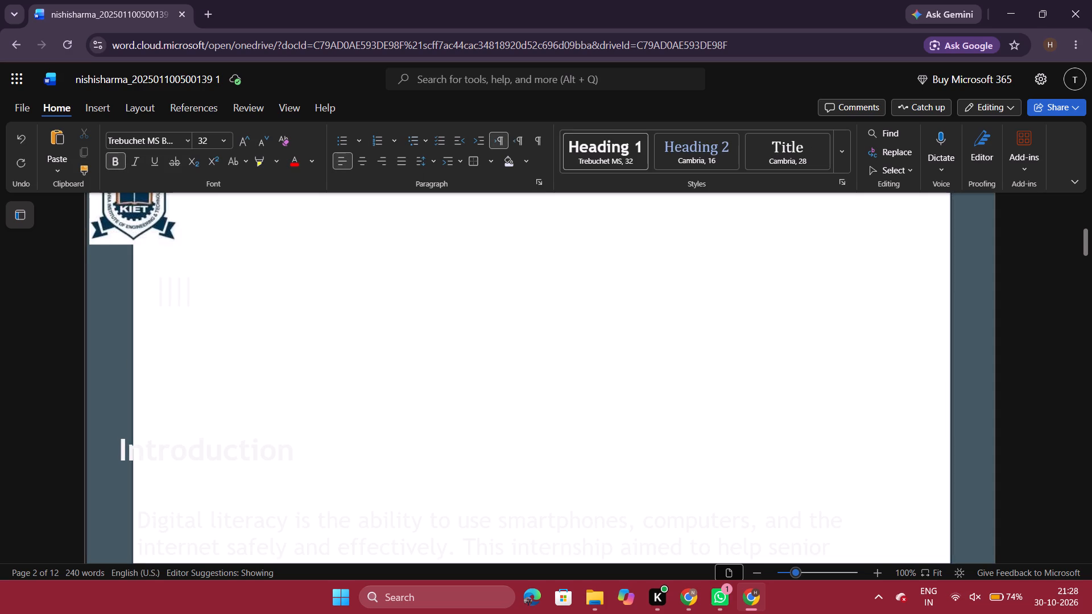
left_click(260, 297)
key("ctrl+v")
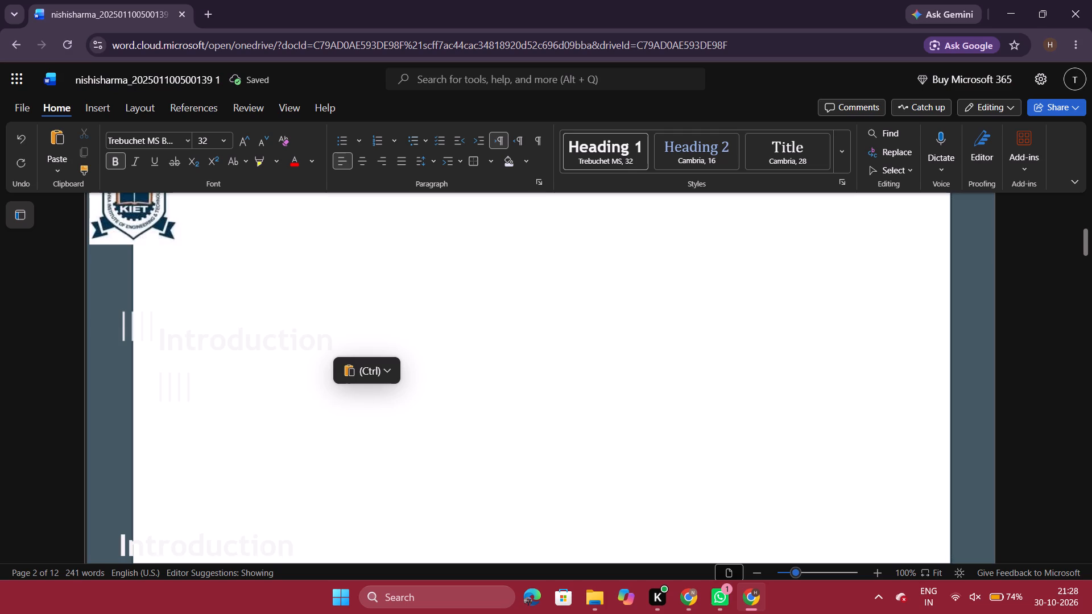
Delete the duplicate vertical-bar graphic in front of the pasted "Introduction" heading, keeping the heading's initial "I".
left_click(160, 341)
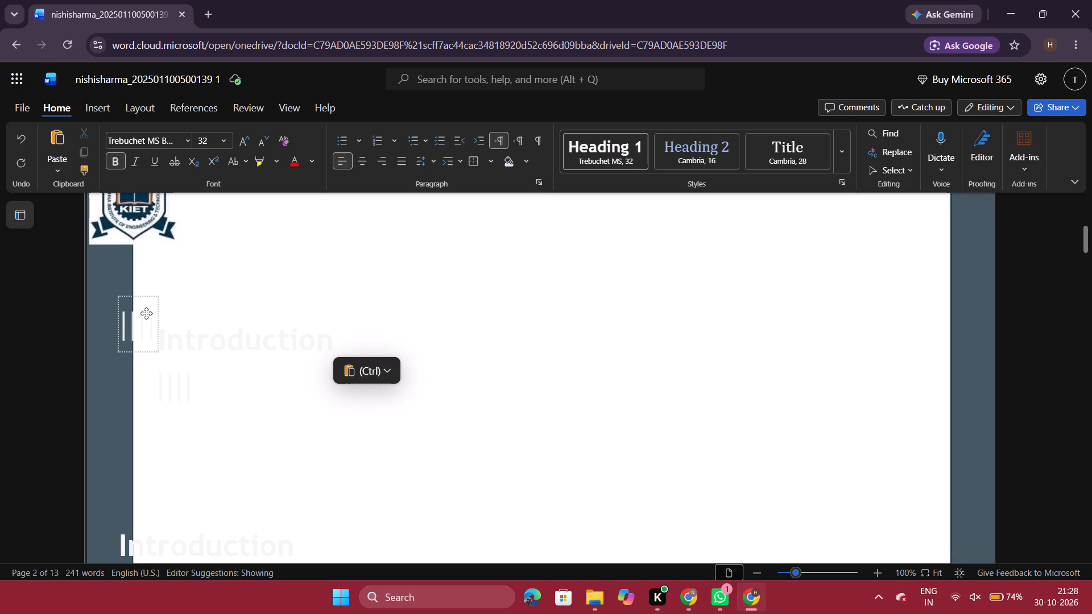
left_click(166, 307)
key("BackSpace")
key("BackSpace")
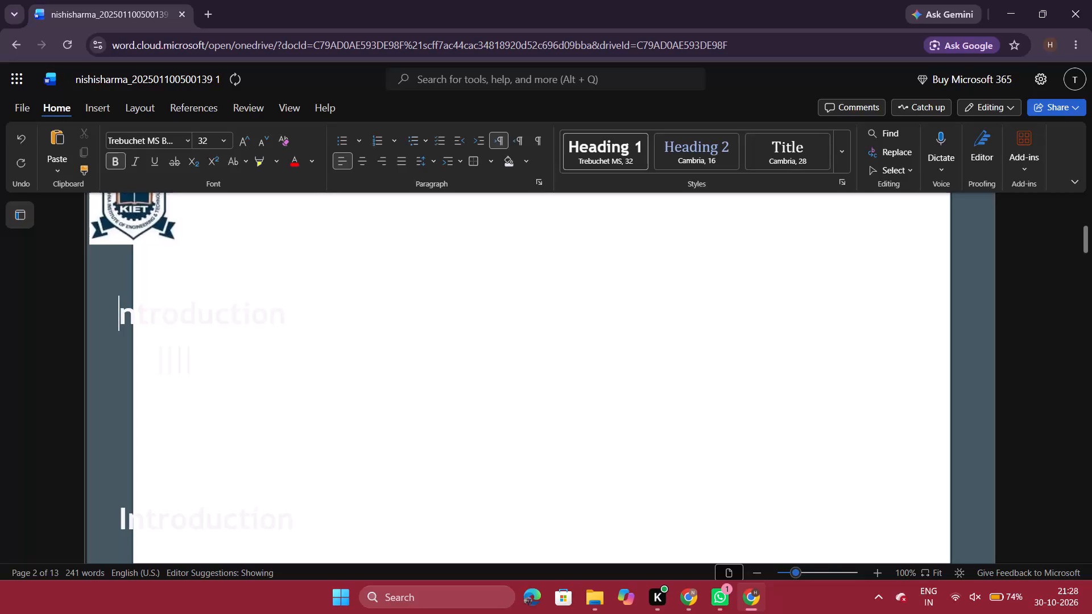
key("i")
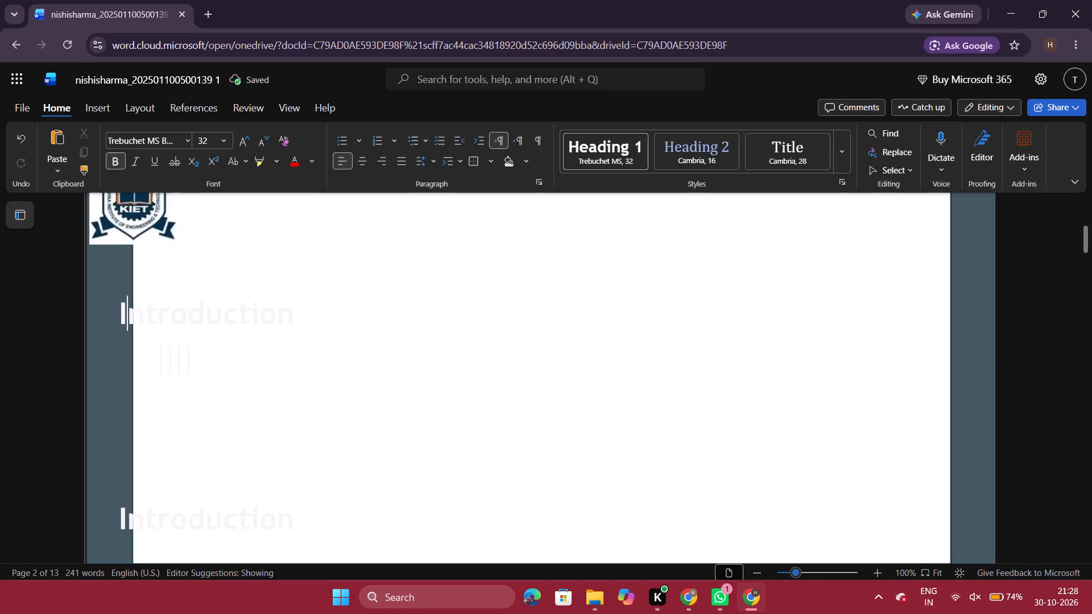
Remove the line breaks before the pasted "Introduction" heading to bring it up beside the KIET logo.
left_click(113, 301)
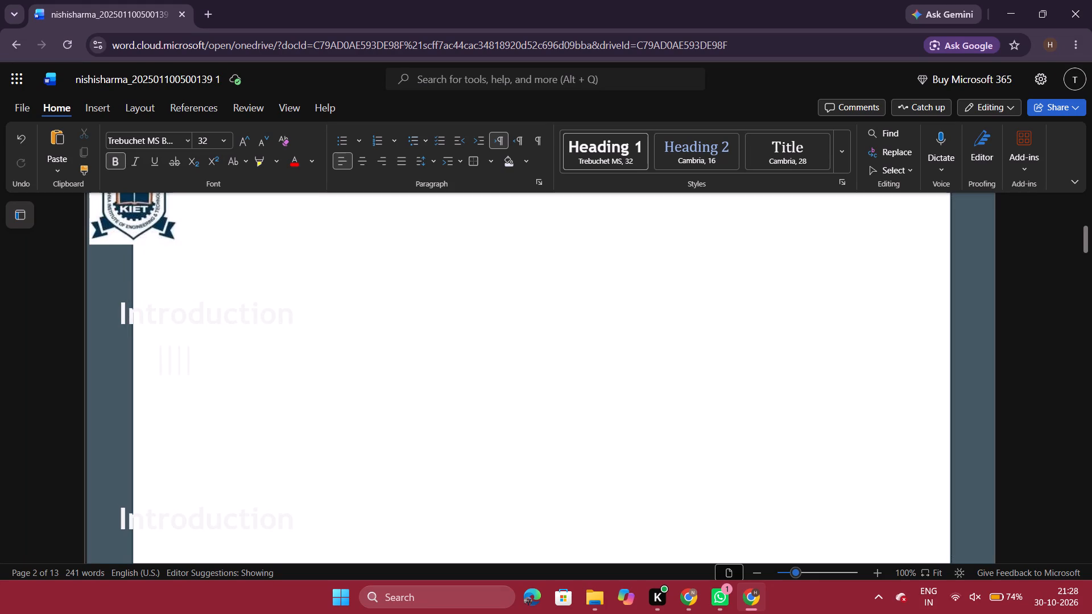
key("space")
key("space")
key("space")
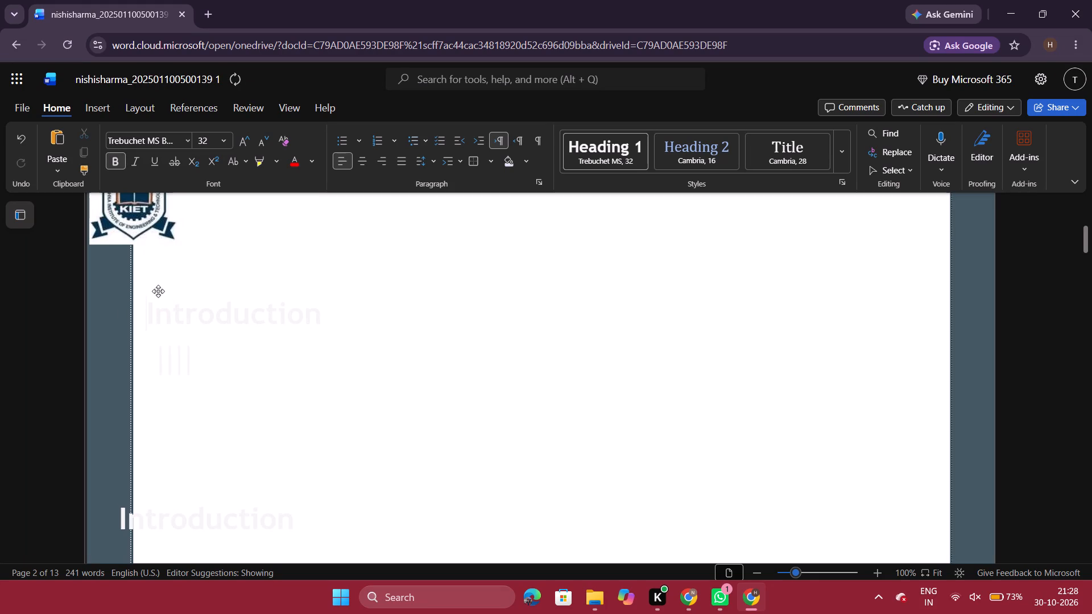
key("BackSpace")
key("BackSpace")
key("BackSpace")
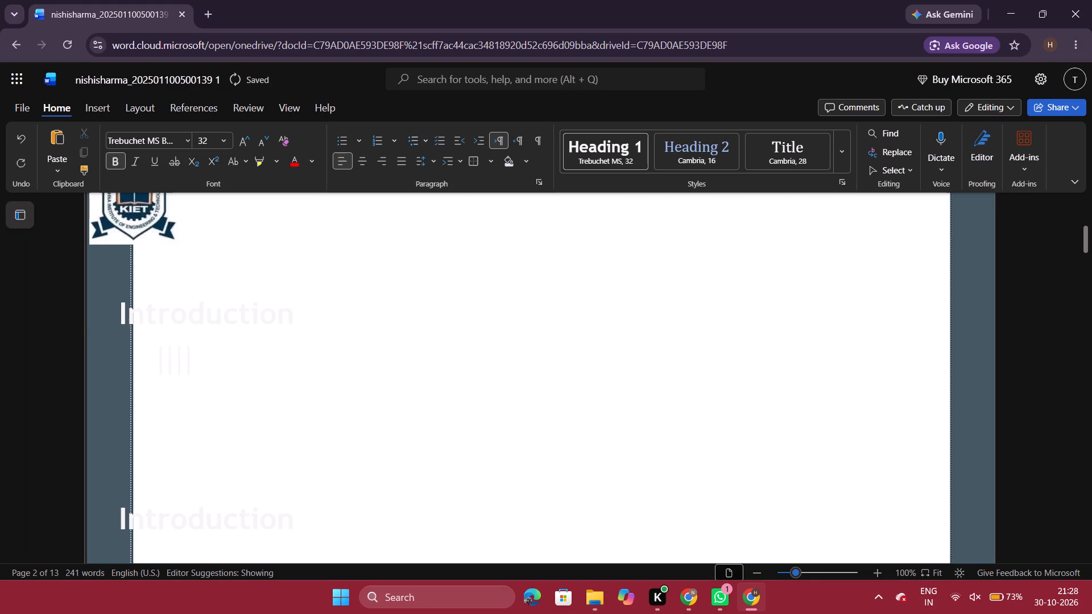
key("BackSpace")
key("BackSpace")
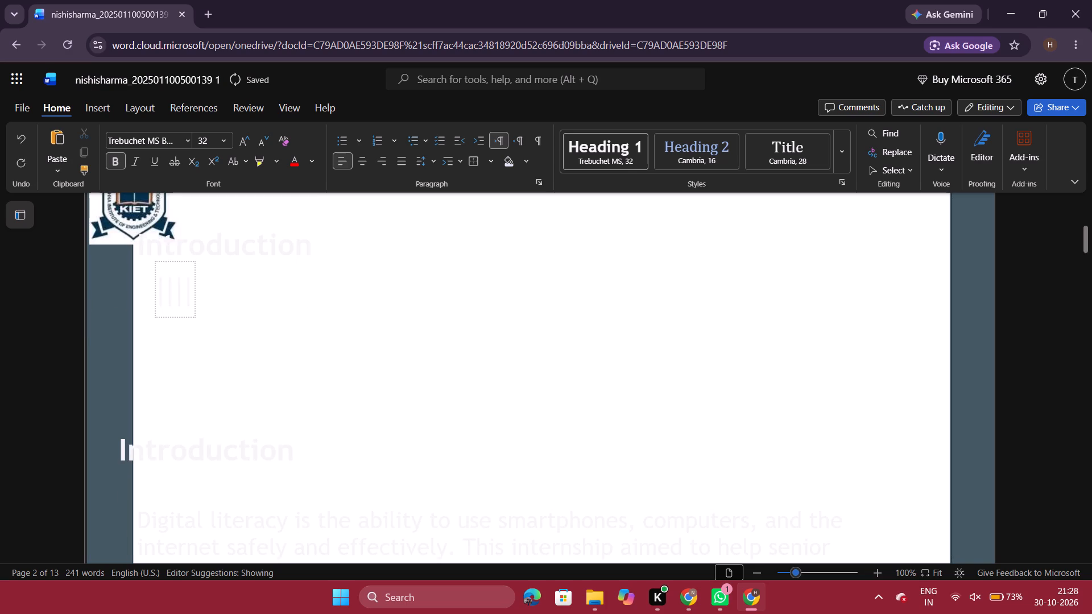
Indent the pasted "Introduction" heading with six leading spaces so it clears the KIET logo.
key("space")
key("space")
key("space")
key("space")
key("space")
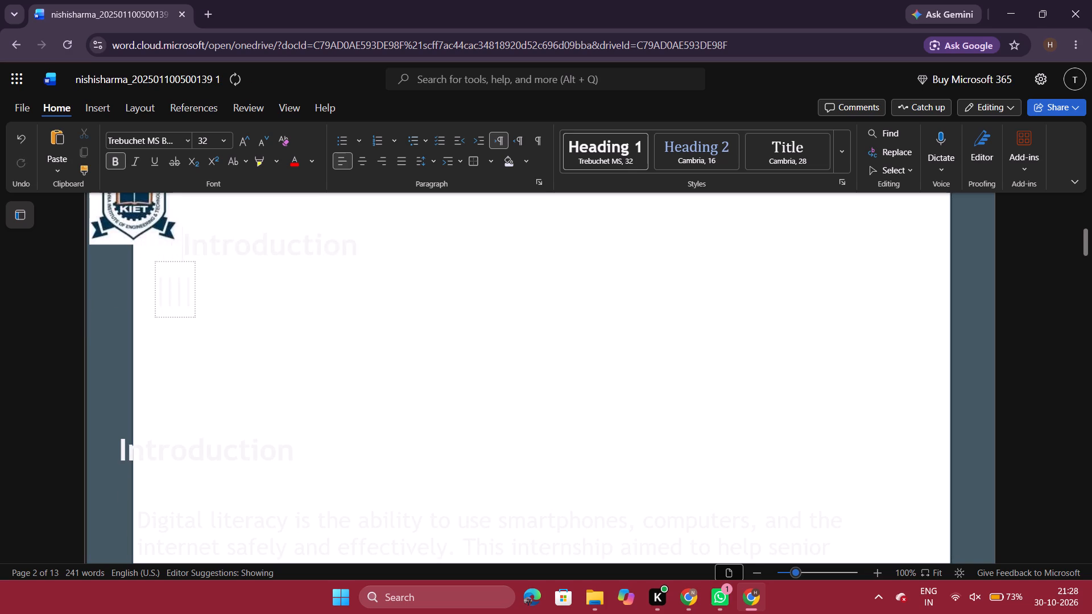
key("space")
key("space")
key("BackSpace")
scroll(159, 292, "up", 2)
scroll(159, 292, "down", 2)
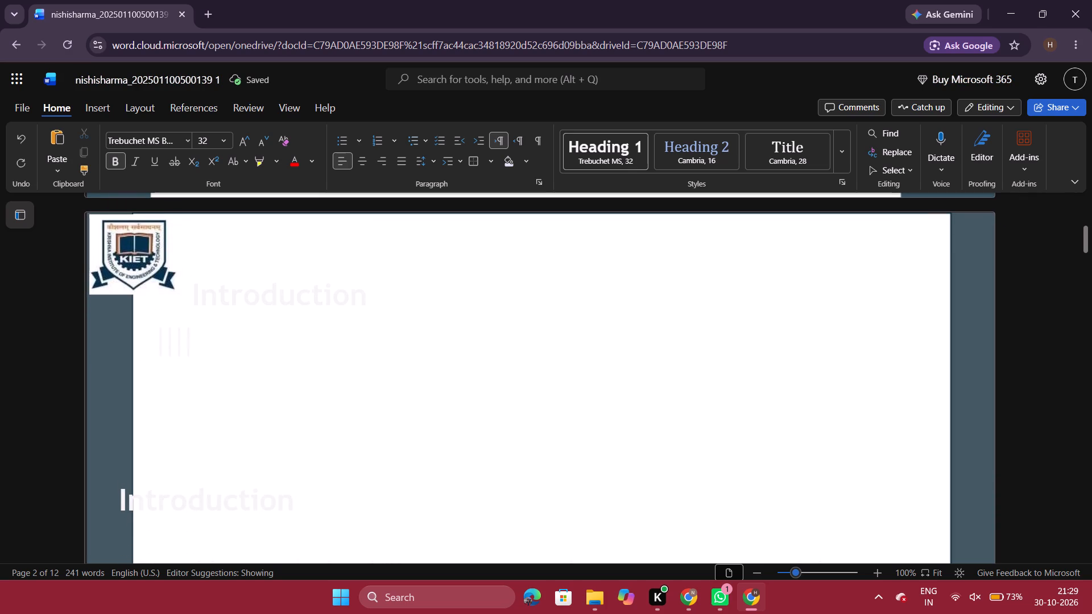
Delete the original "Introduction" heading lower on page 2, leaving only the copy beside the KIET logo.
scroll(238, 376, "down", 2)
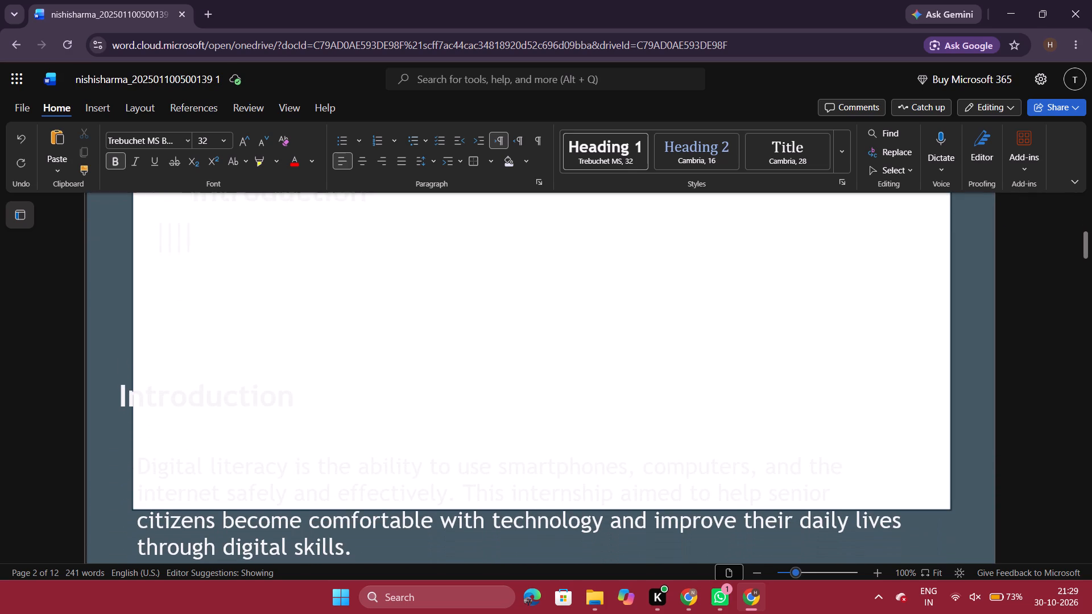
left_click(308, 401)
key("BackSpace")
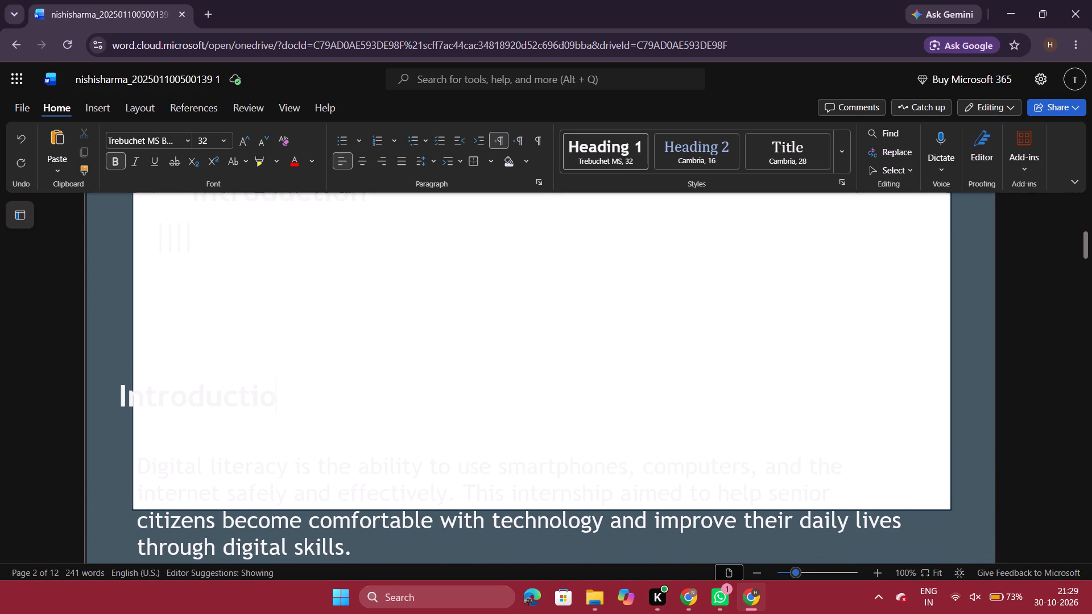
key("BackSpace")
key("BackSpace")
key("BackSpace")
key("BackSpace")
key("BackSpace")
key("BackSpace")
key("BackSpace")
key("BackSpace")
key("BackSpace")
key("BackSpace")
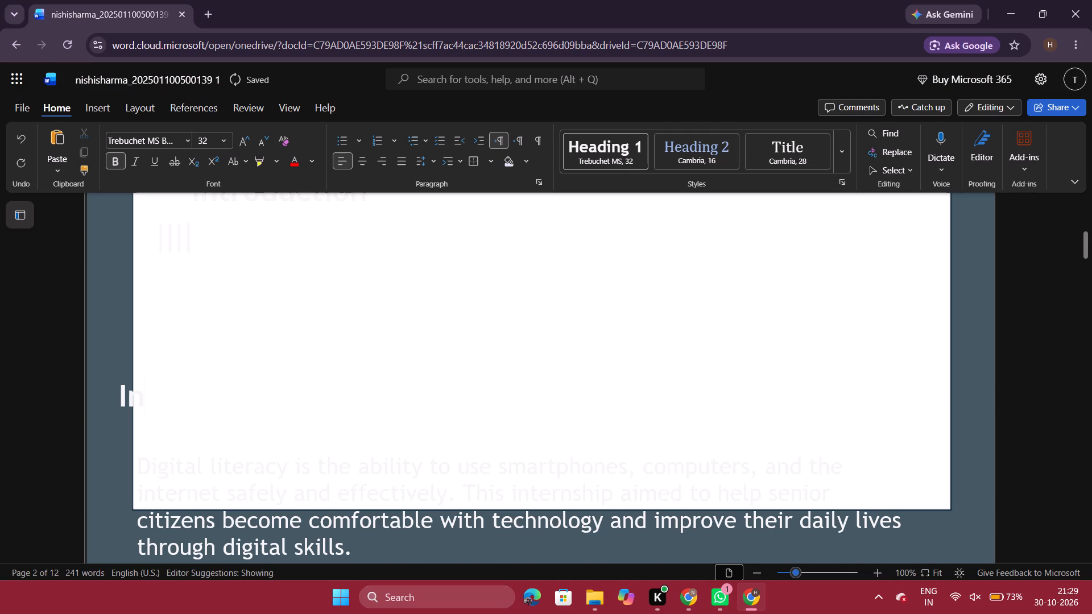
key("BackSpace")
Copy the "Digital literacy is the ability…" paragraph and paste it directly below the "Introduction" heading beside the logo.
scroll(308, 401, "up", 1)
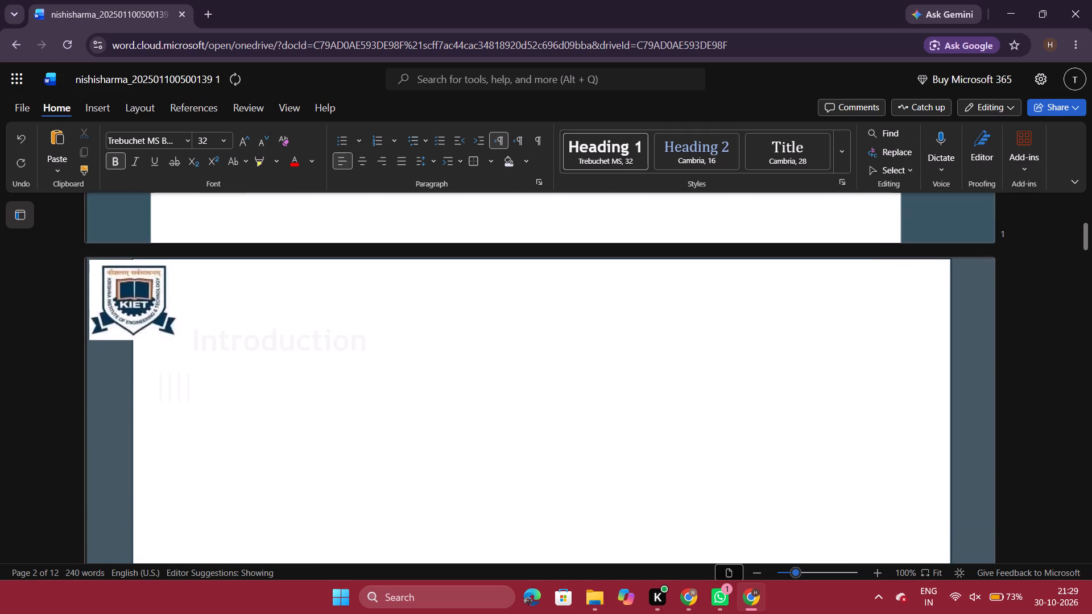
scroll(308, 401, "up", 1)
scroll(308, 401, "down", 3)
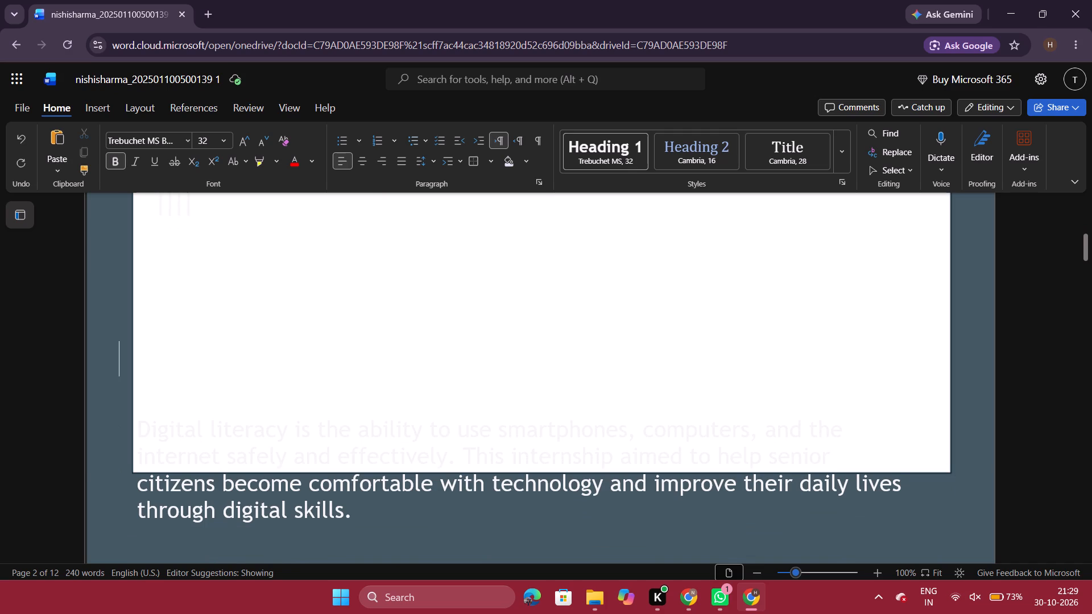
left_click_drag(133, 425, 374, 532)
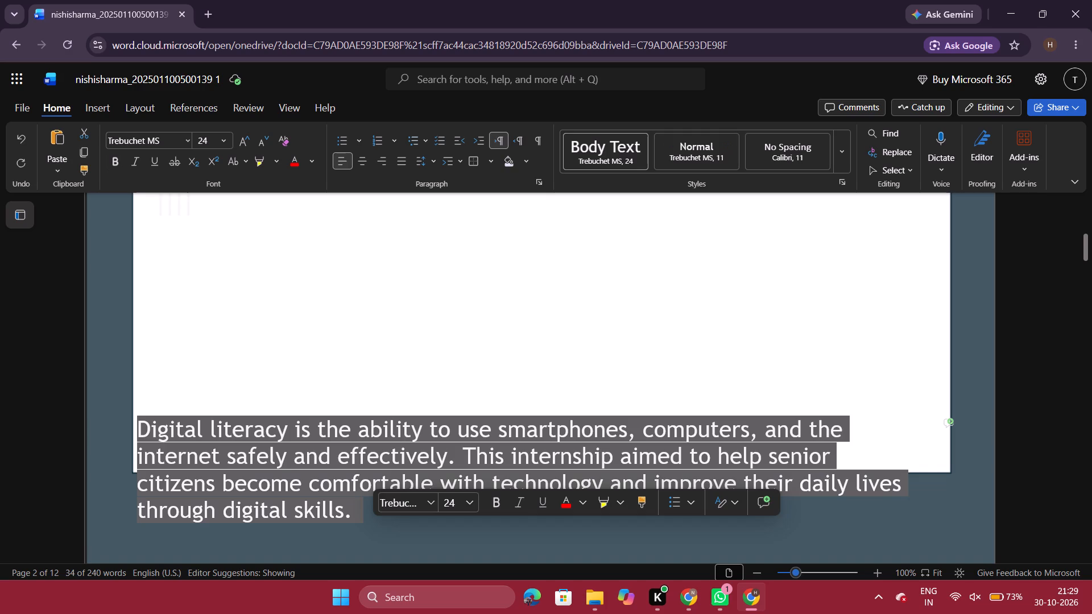
key("ctrl+c")
scroll(264, 313, "up", 1)
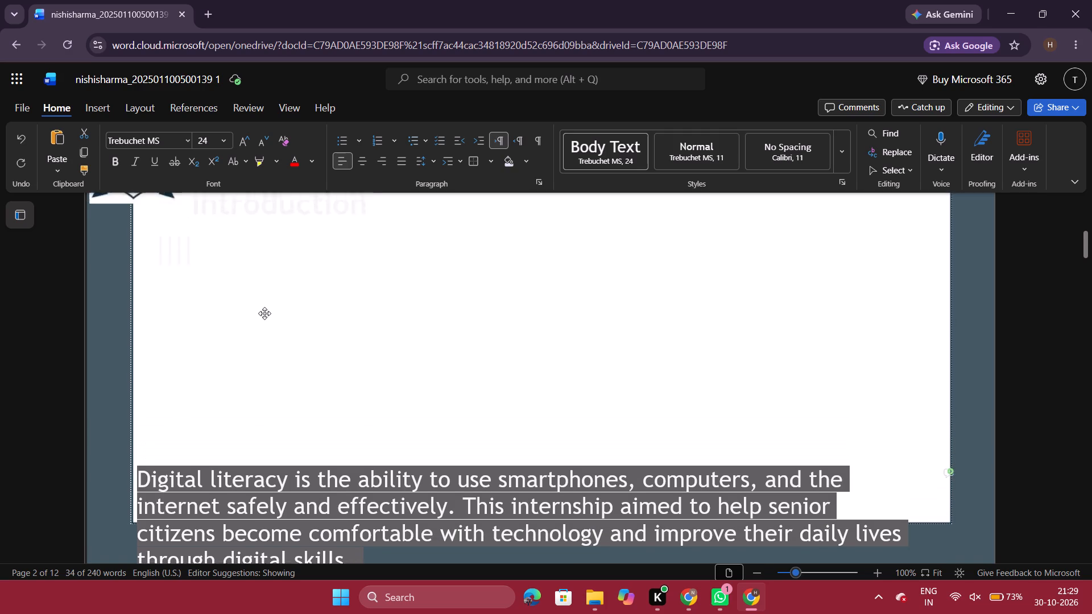
scroll(264, 313, "up", 1)
left_click(210, 294)
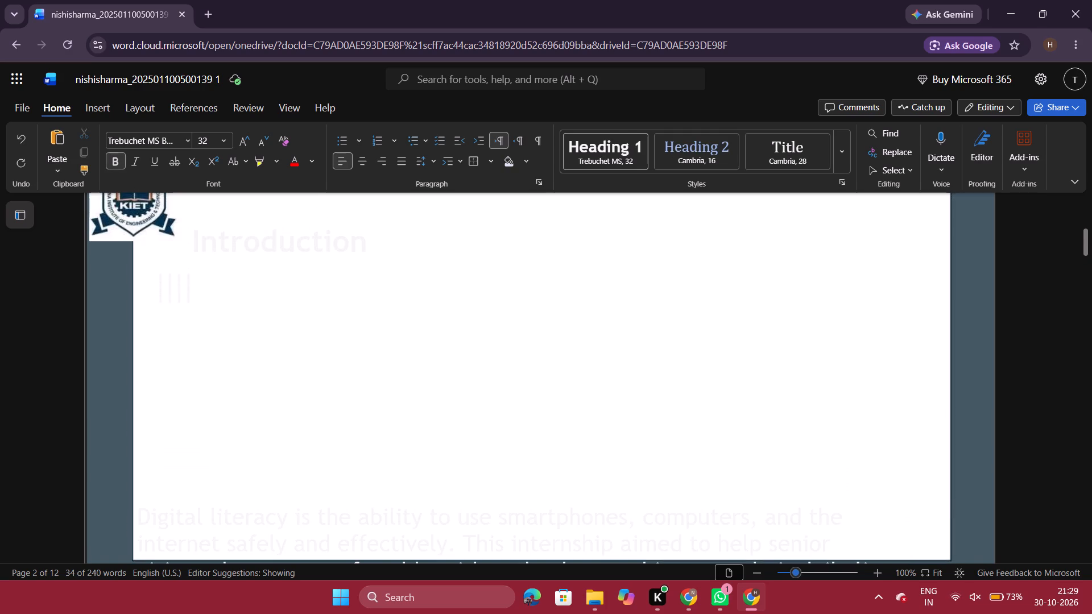
left_click(199, 284)
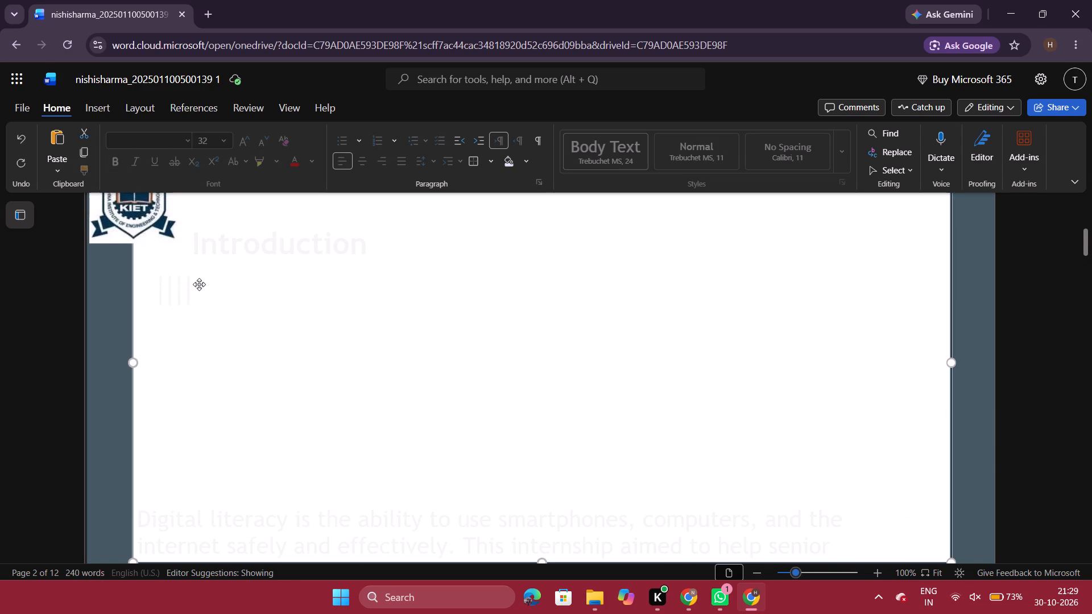
left_click(205, 304)
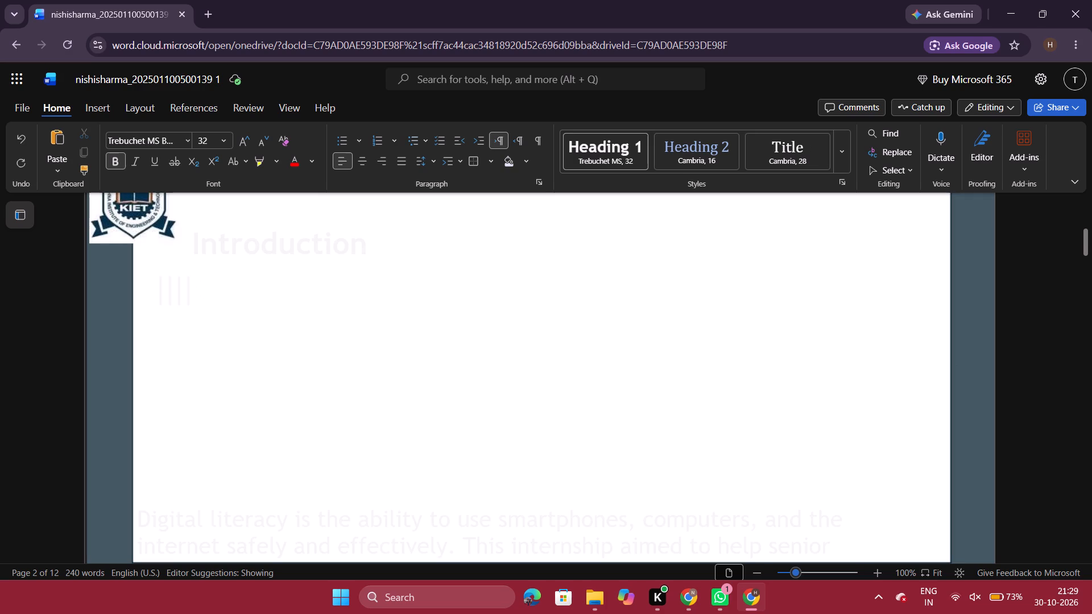
key("ctrl+v")
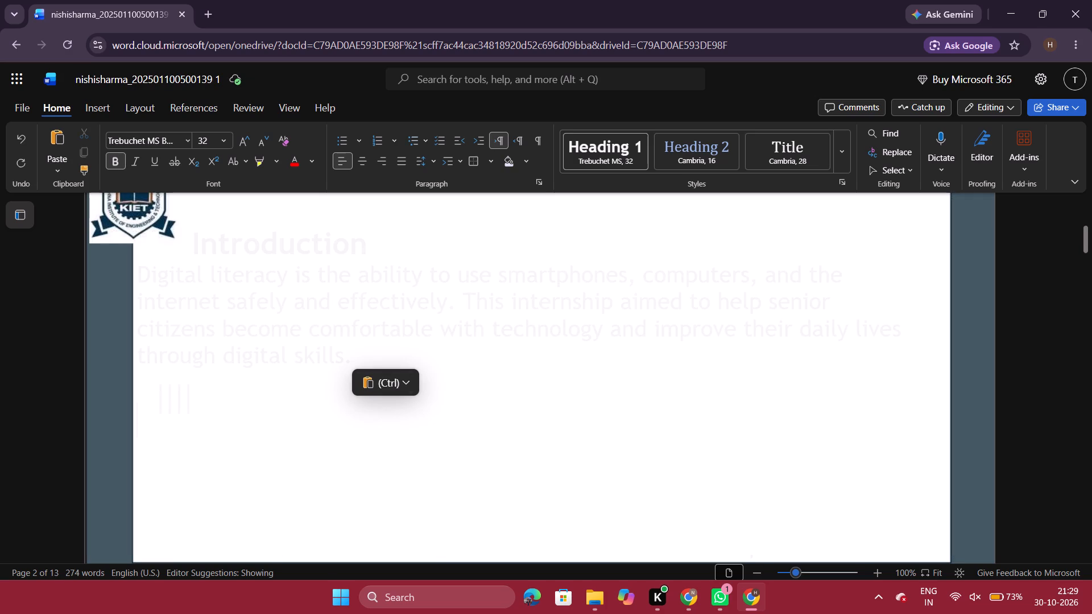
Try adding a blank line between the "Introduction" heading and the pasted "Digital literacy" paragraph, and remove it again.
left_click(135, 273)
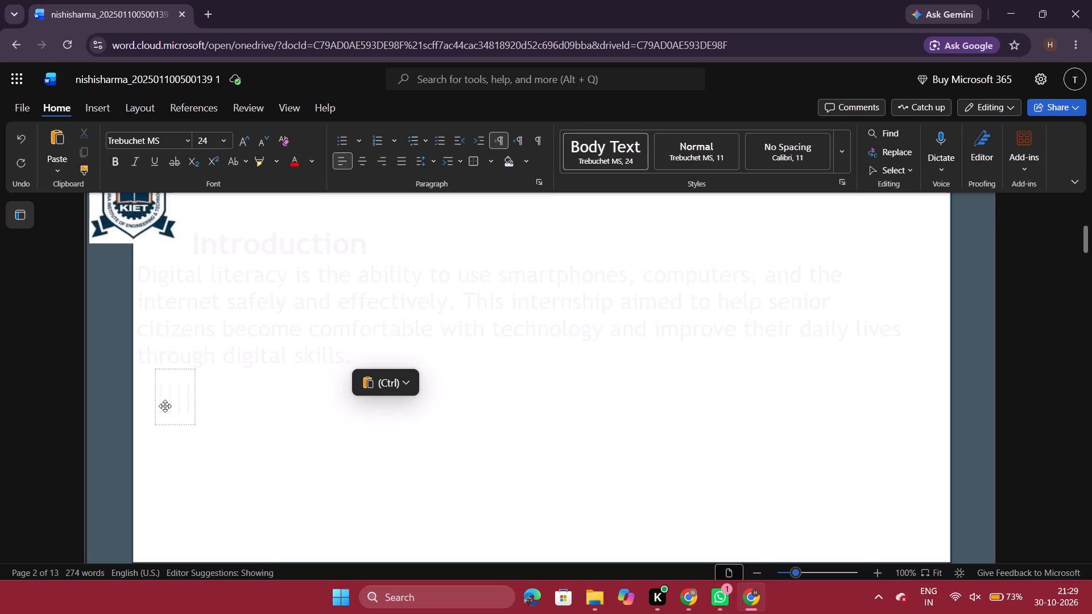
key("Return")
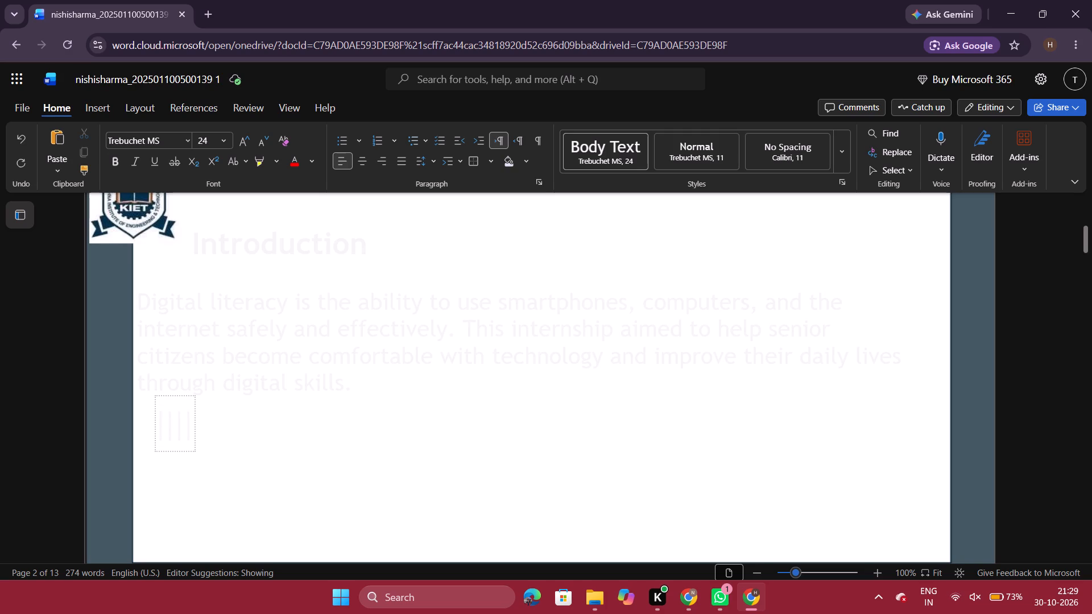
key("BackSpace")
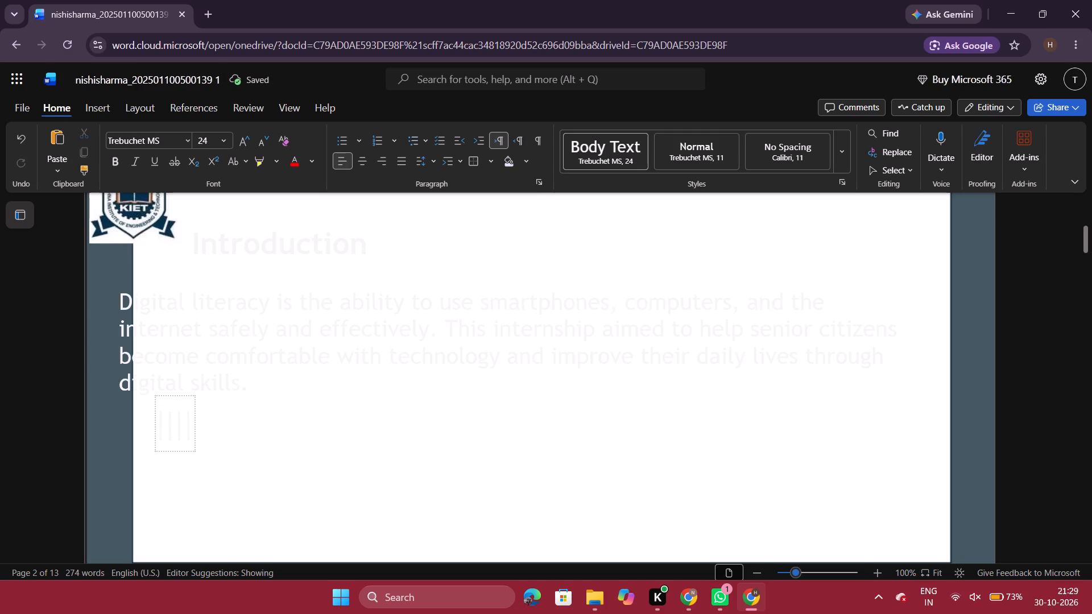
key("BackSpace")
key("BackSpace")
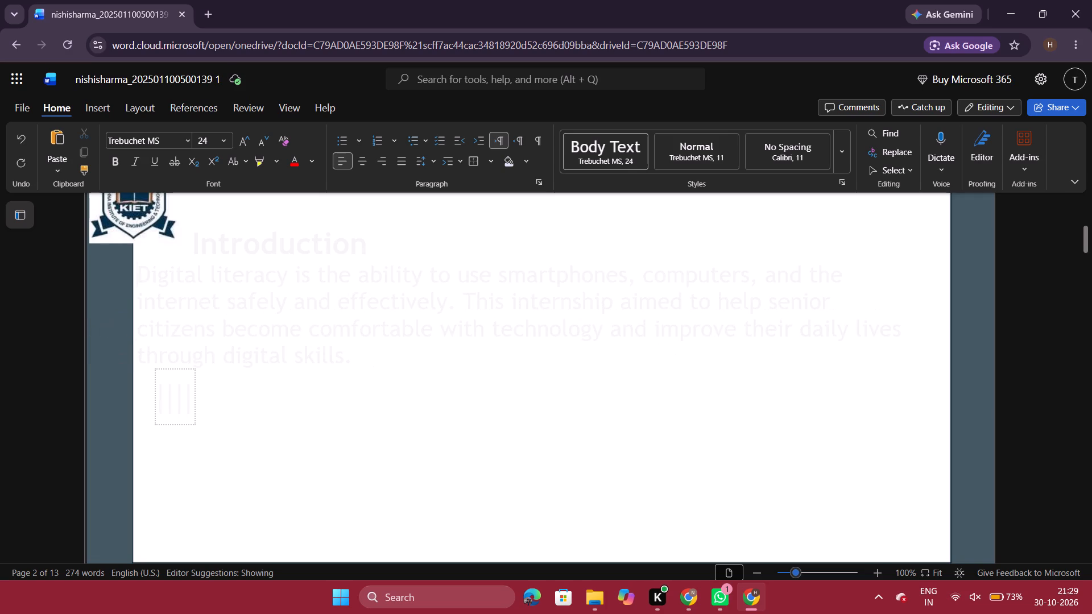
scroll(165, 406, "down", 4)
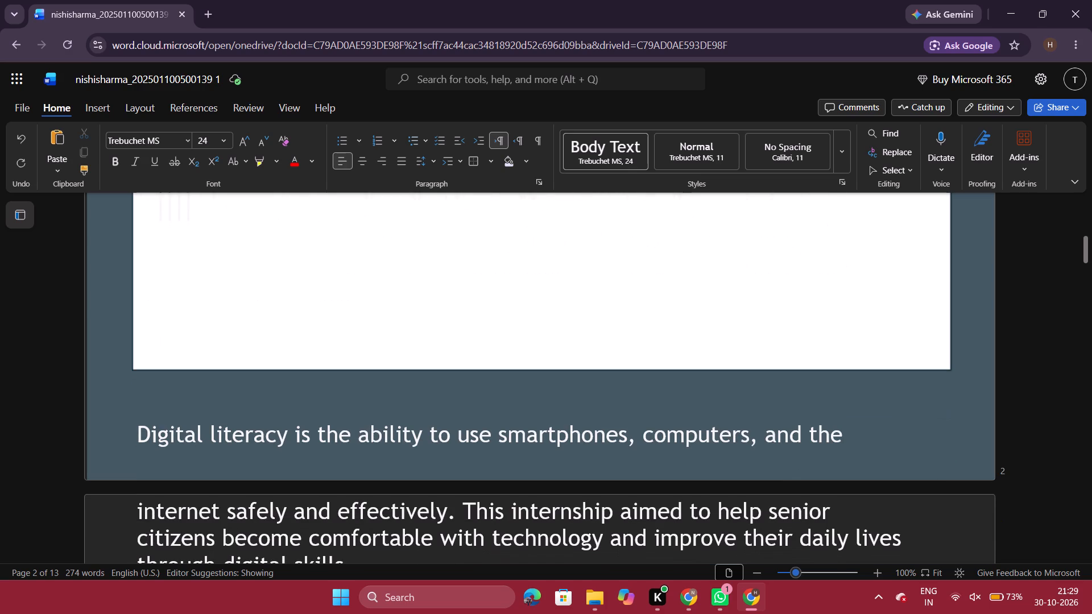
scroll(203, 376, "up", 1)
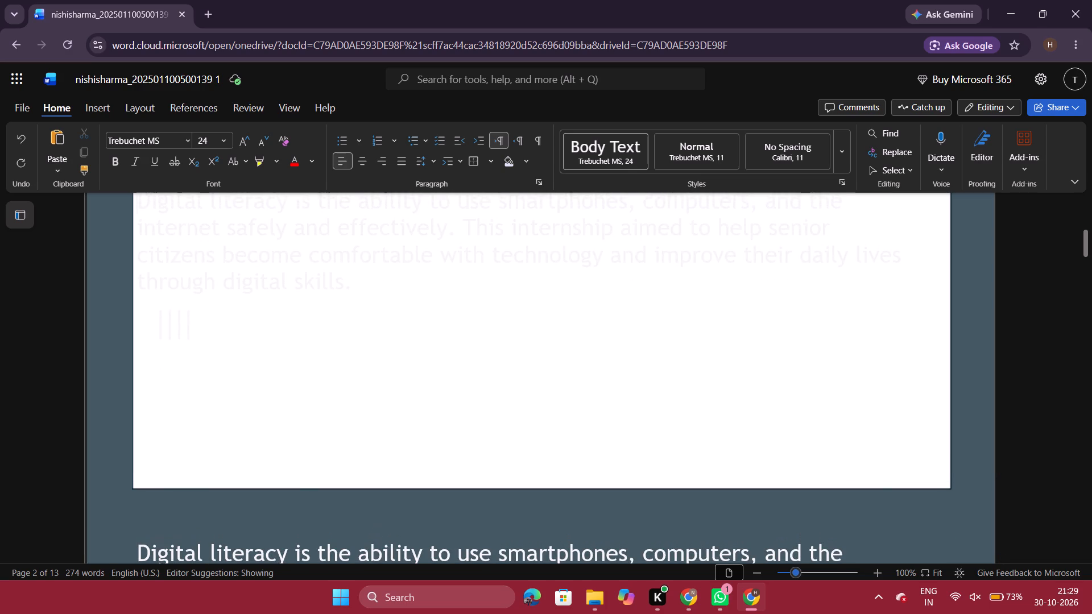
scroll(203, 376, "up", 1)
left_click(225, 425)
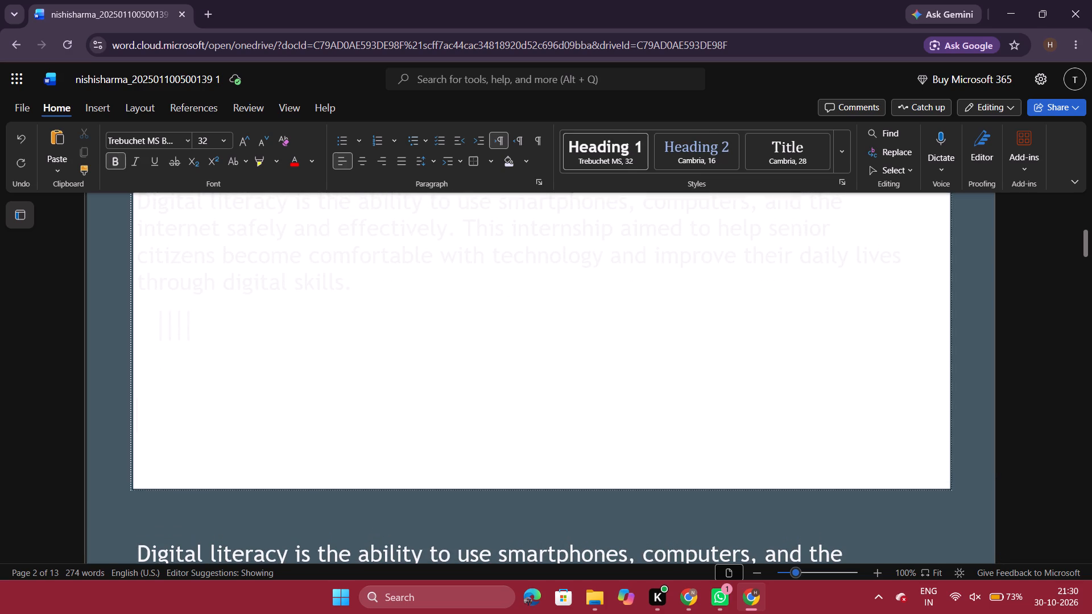
Delete the original "Digital literacy is the ability…" paragraph below the white box, which runs from page 2 onto the following page.
left_click_drag(146, 476, 432, 509)
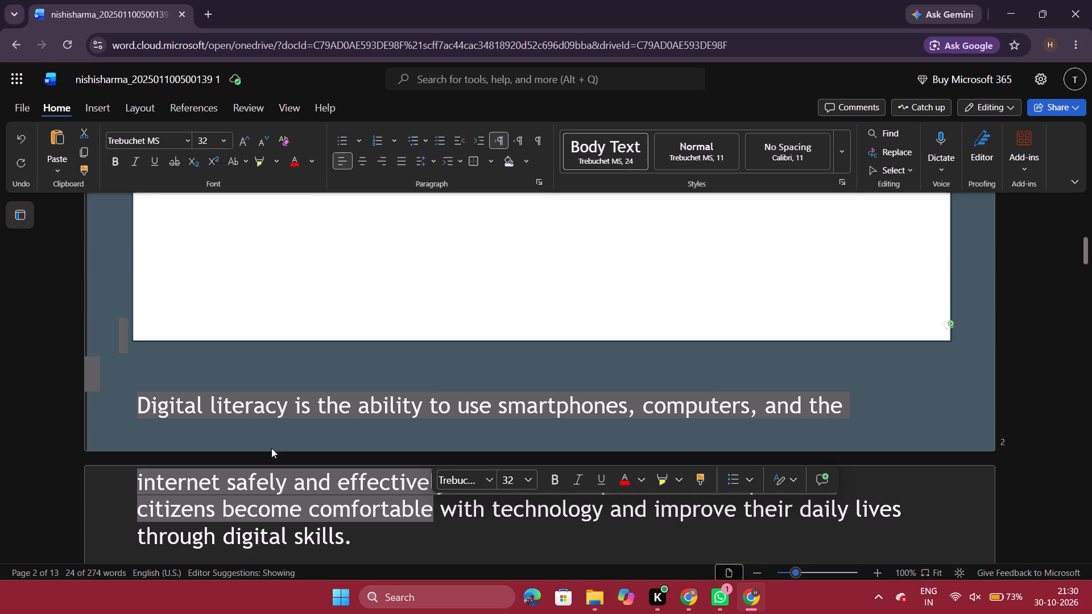
left_click(137, 393)
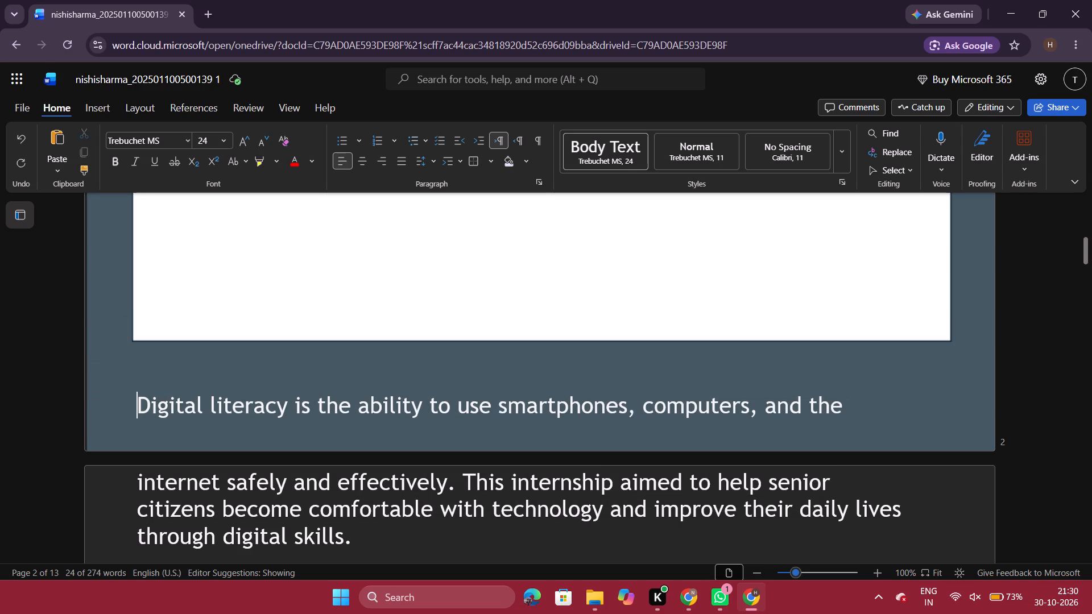
left_click_drag(137, 393, 391, 607)
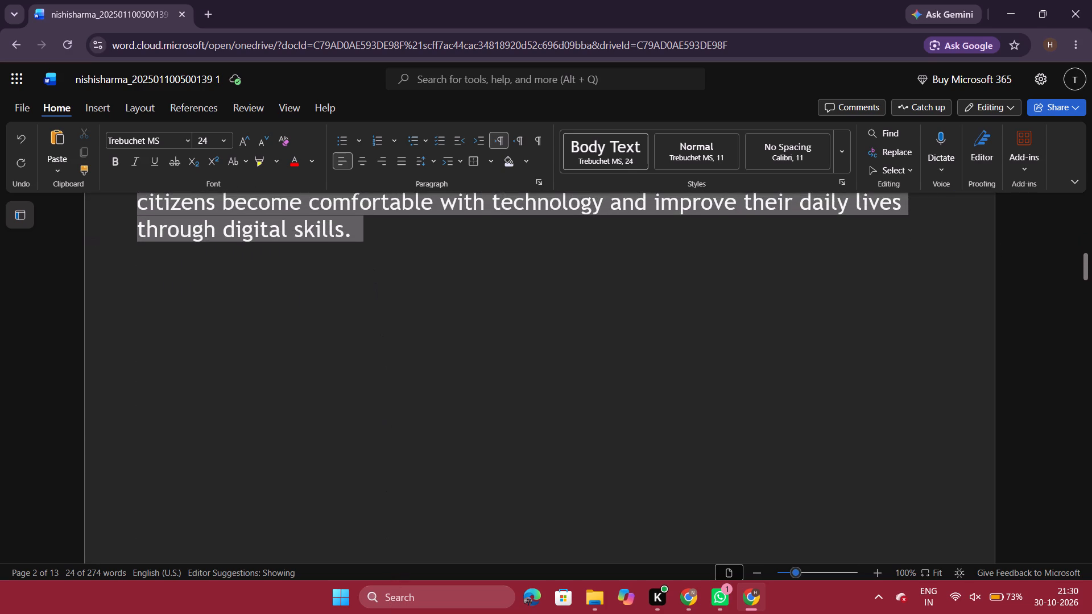
key("BackSpace")
Review the layout from the cover page through the Introduction page to the Objectives page.
scroll(367, 243, "up", 3)
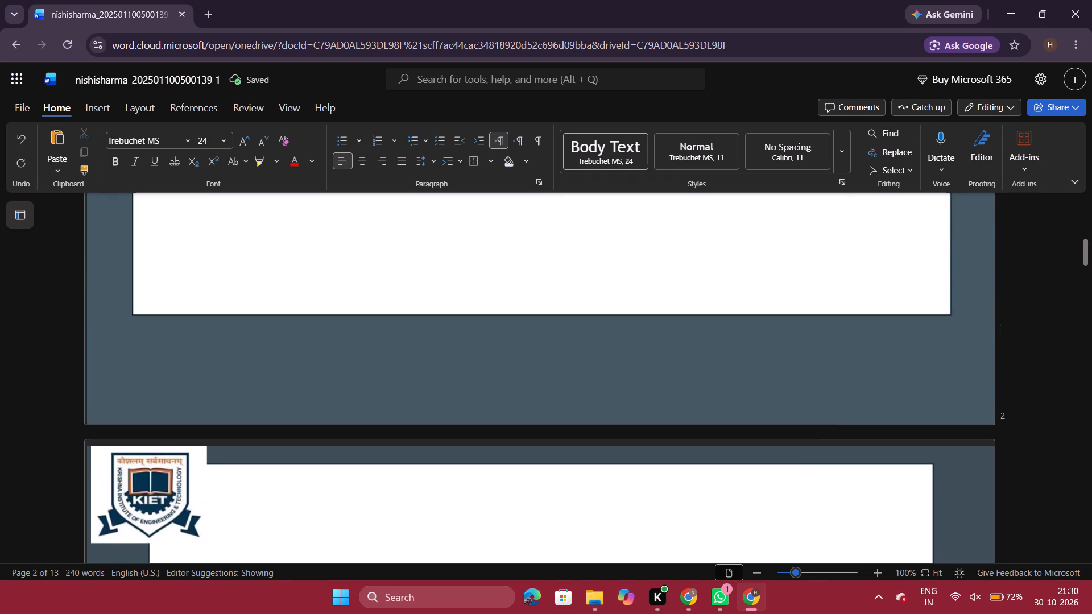
scroll(367, 243, "up", 3)
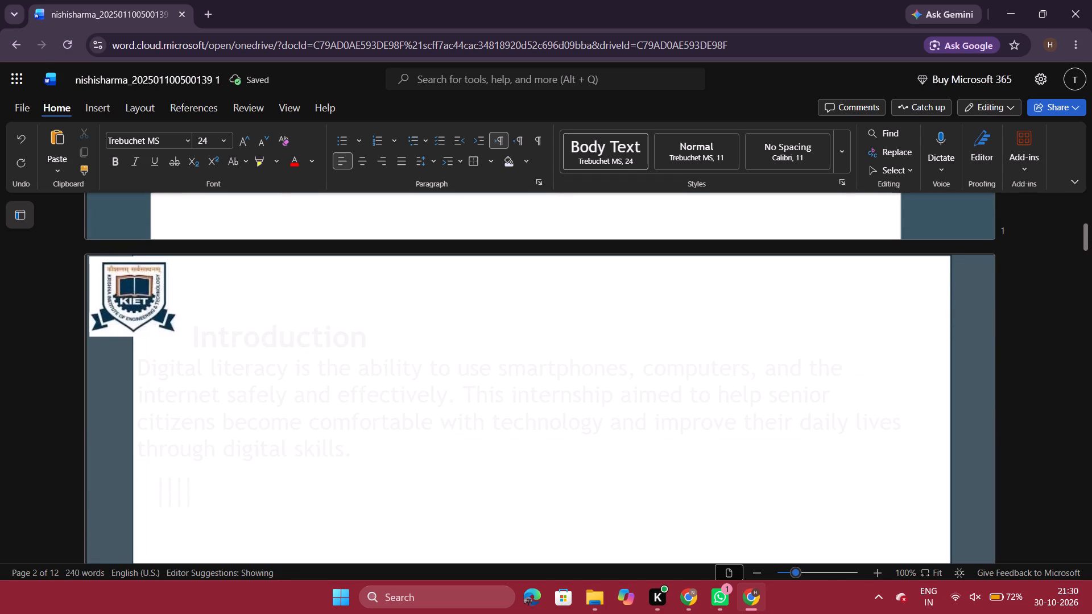
scroll(367, 243, "down", 4)
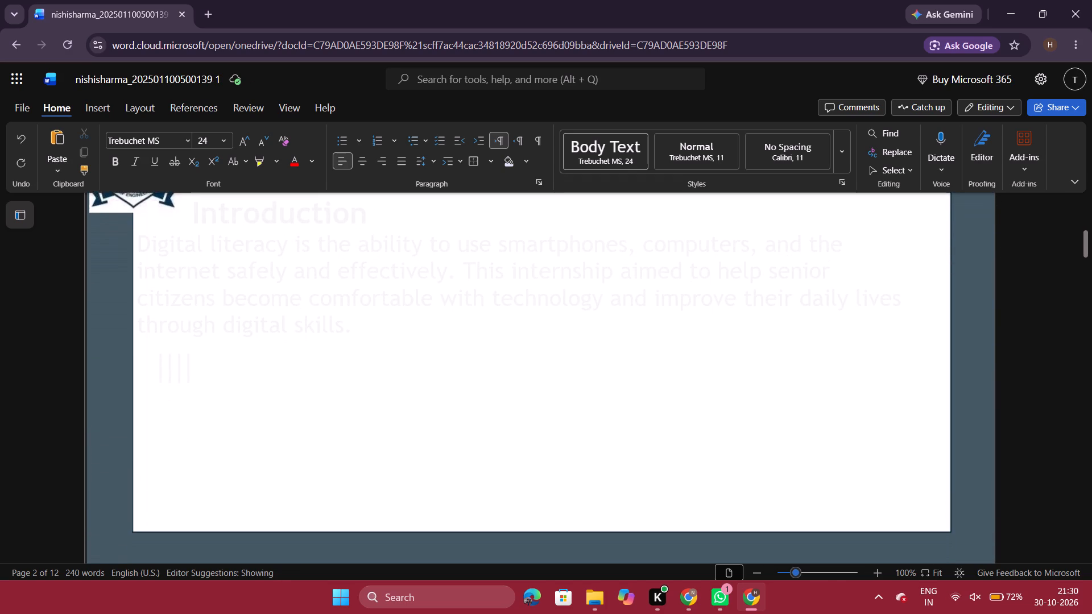
scroll(367, 243, "down", 3)
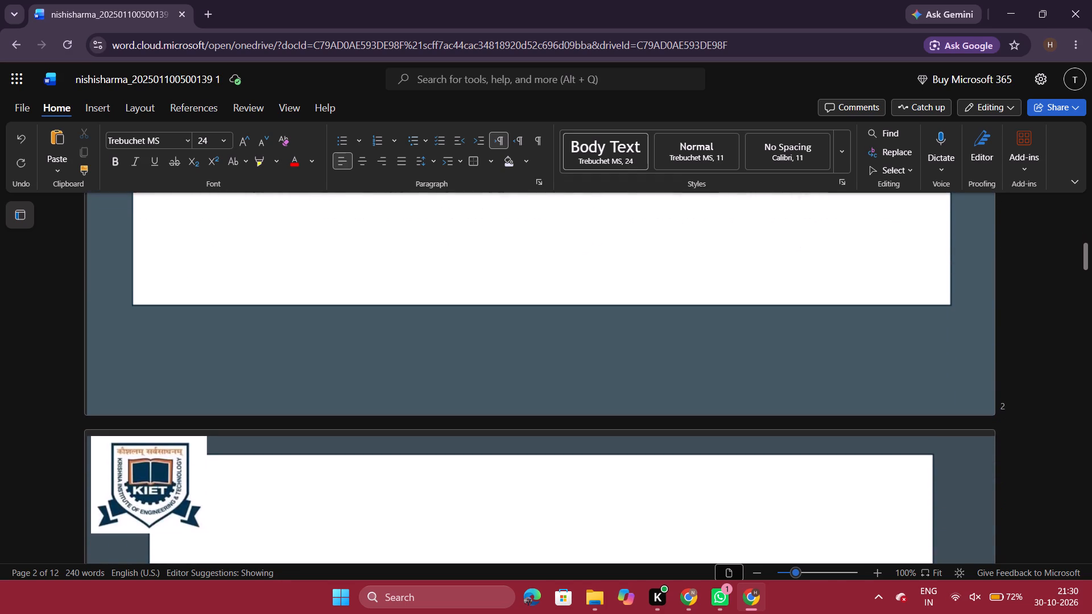
scroll(367, 243, "down", 2)
scroll(367, 243, "up", 1)
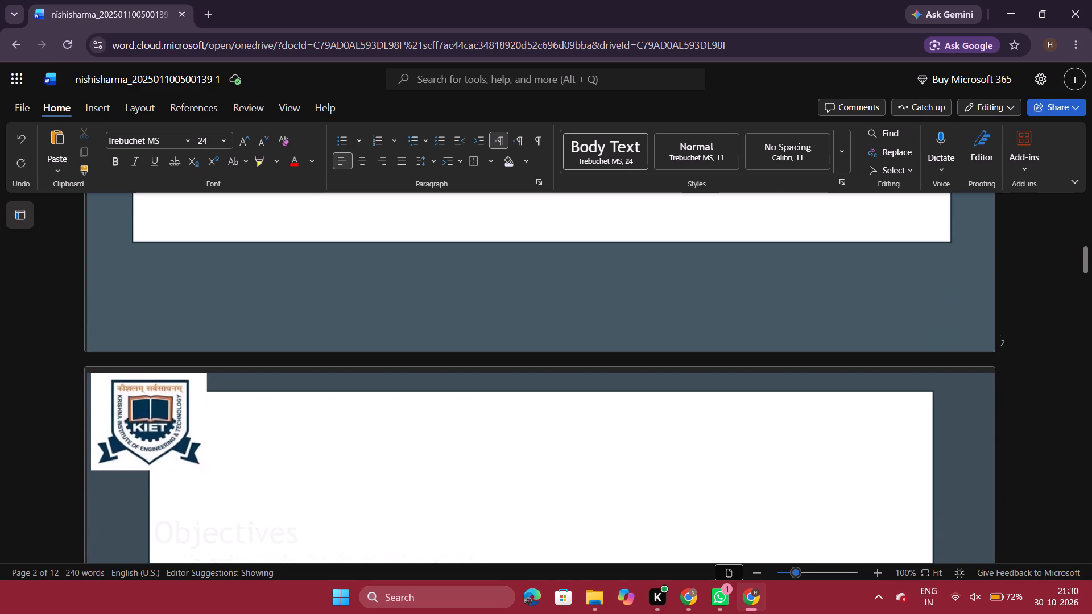
scroll(367, 243, "up", 4)
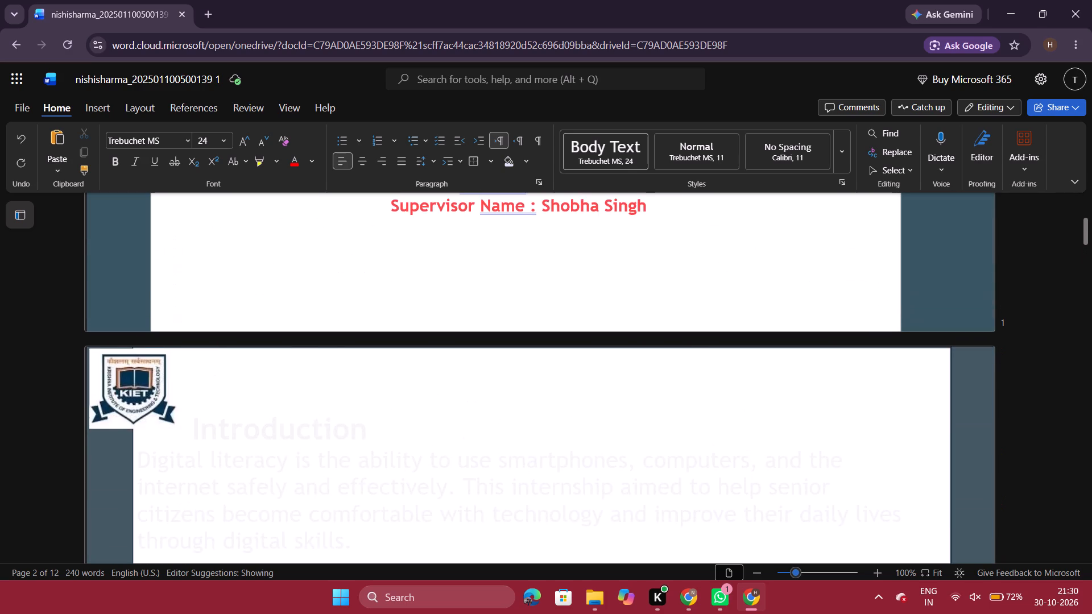
scroll(367, 243, "up", 4)
scroll(367, 243, "down", 2)
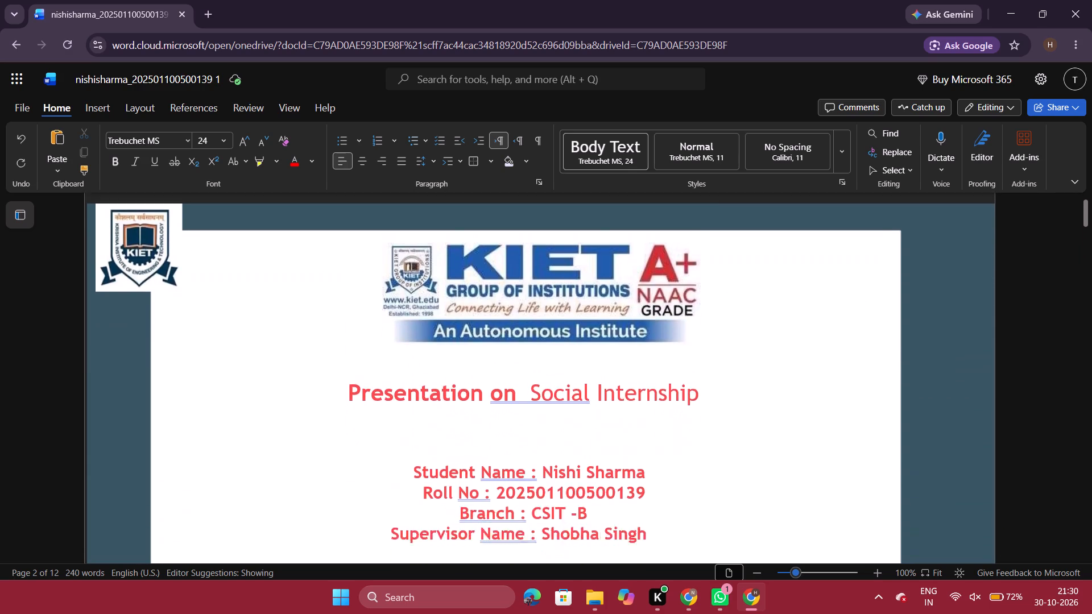
scroll(367, 243, "down", 6)
scroll(369, 260, "up", 1)
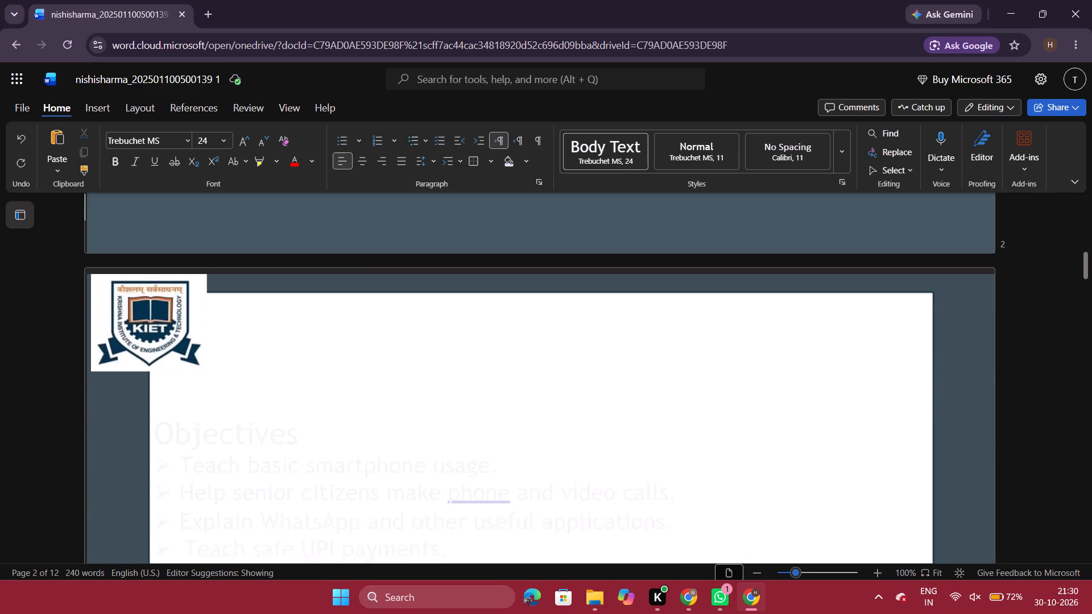
Remove the "Objectives" heading's indent and the empty space above it on page 3, moving it up beside the KIET logo.
scroll(369, 260, "down", 2)
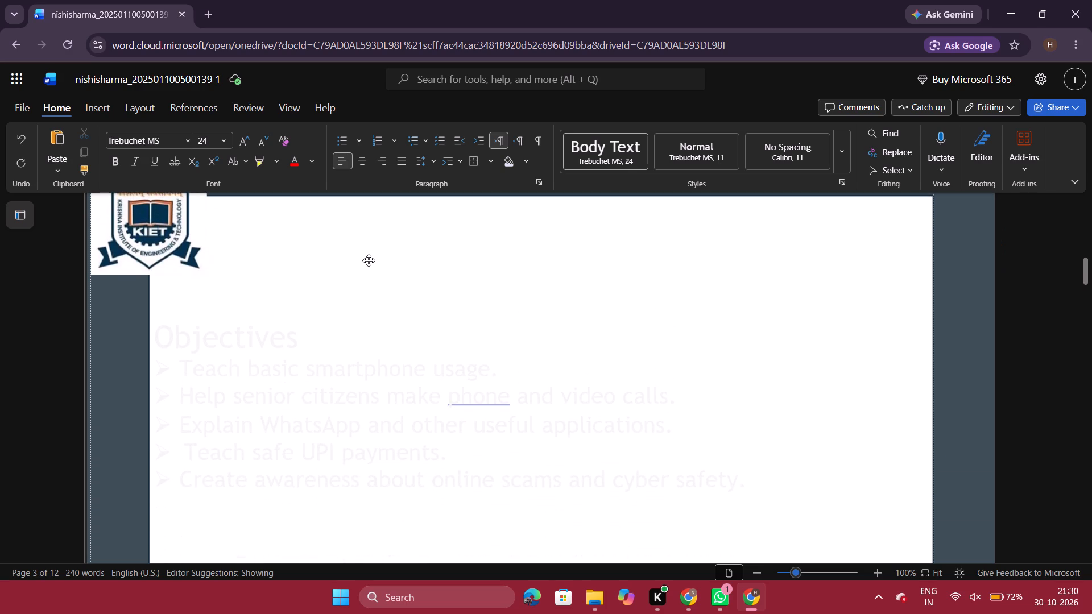
left_click(155, 335)
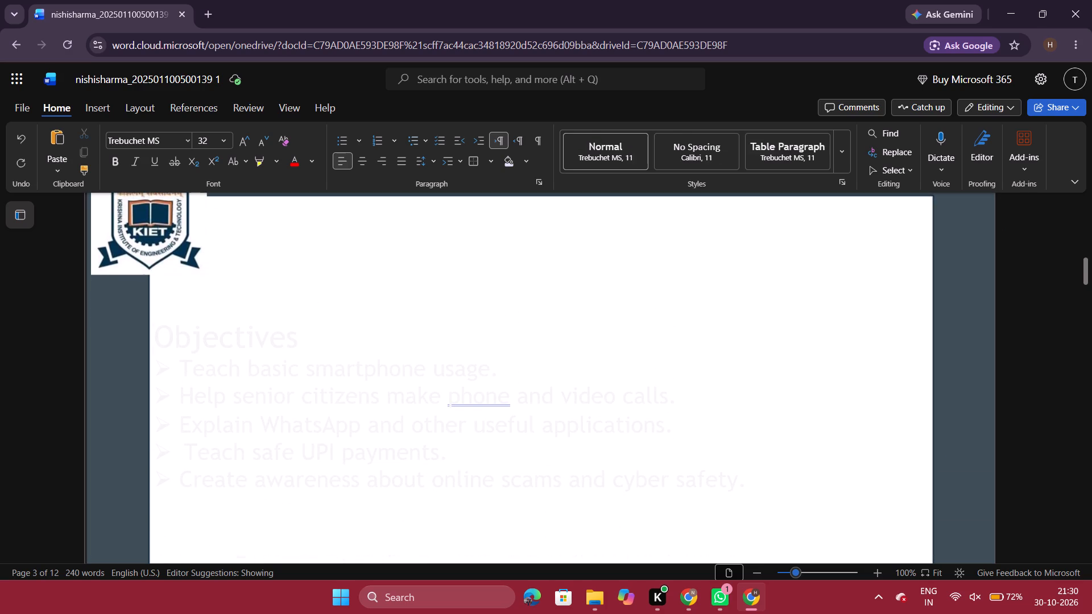
key("BackSpace")
key("BackSpace")
key("BackSpace")
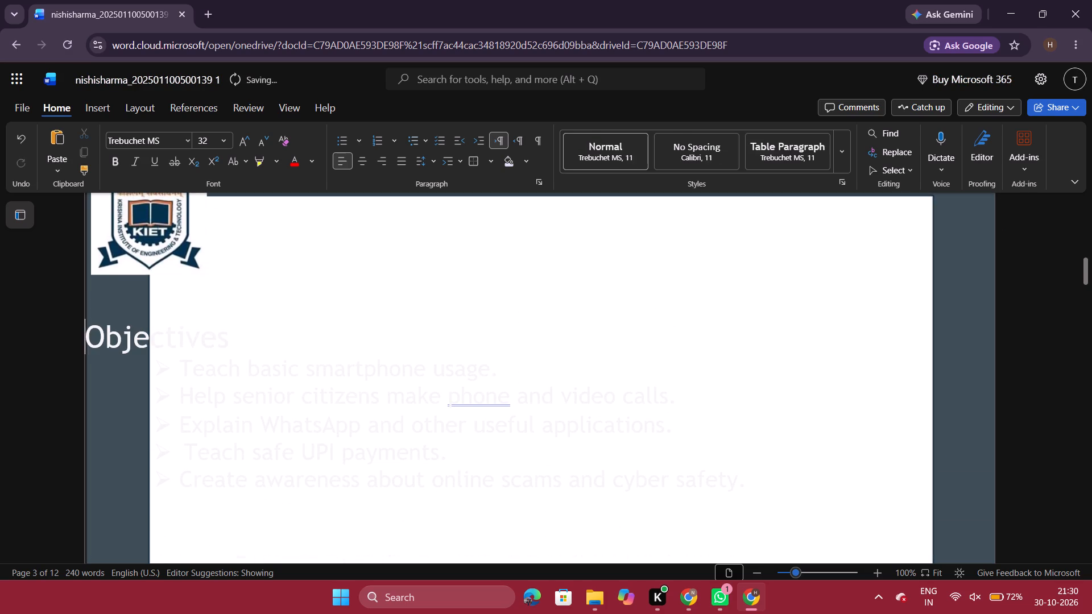
key("BackSpace")
key("BackSpace")
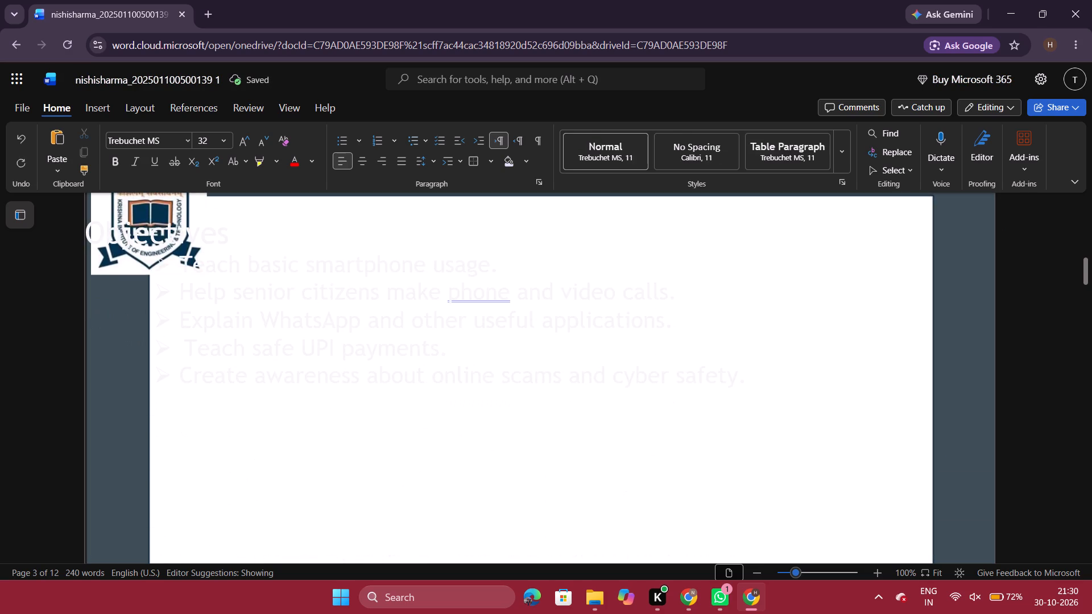
Indent the "Objectives" heading with thirteen leading spaces so it clears the KIET logo.
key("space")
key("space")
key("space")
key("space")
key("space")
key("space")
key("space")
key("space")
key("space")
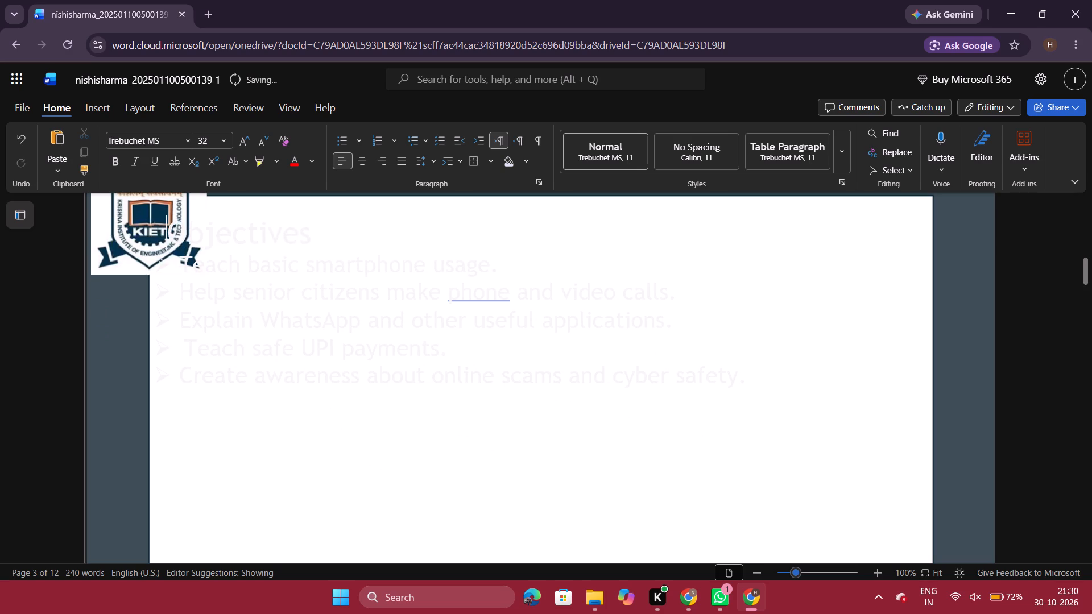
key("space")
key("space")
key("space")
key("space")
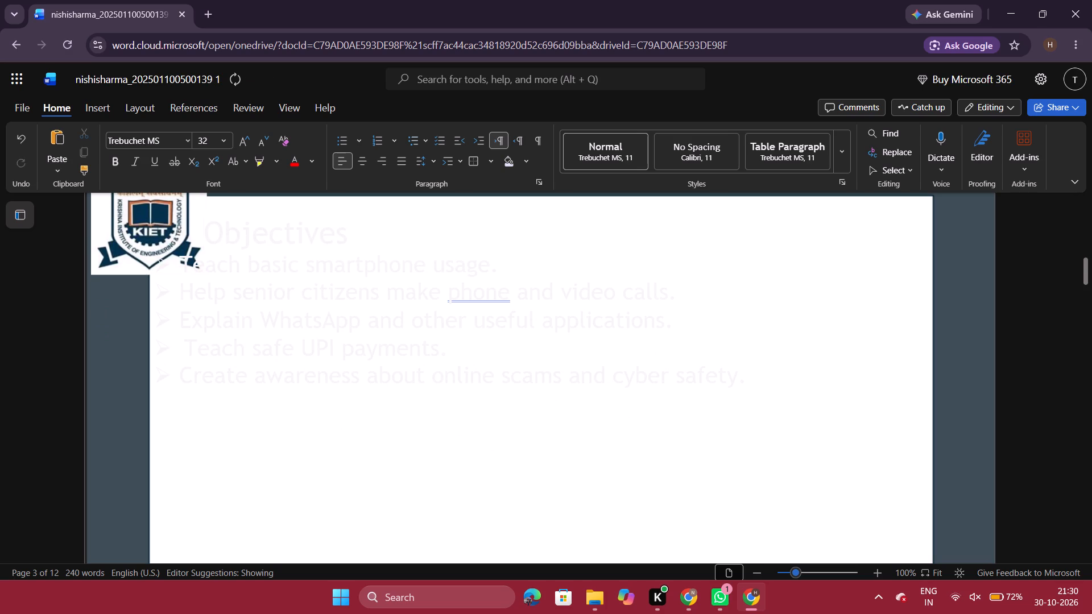
scroll(155, 335, "up", 1)
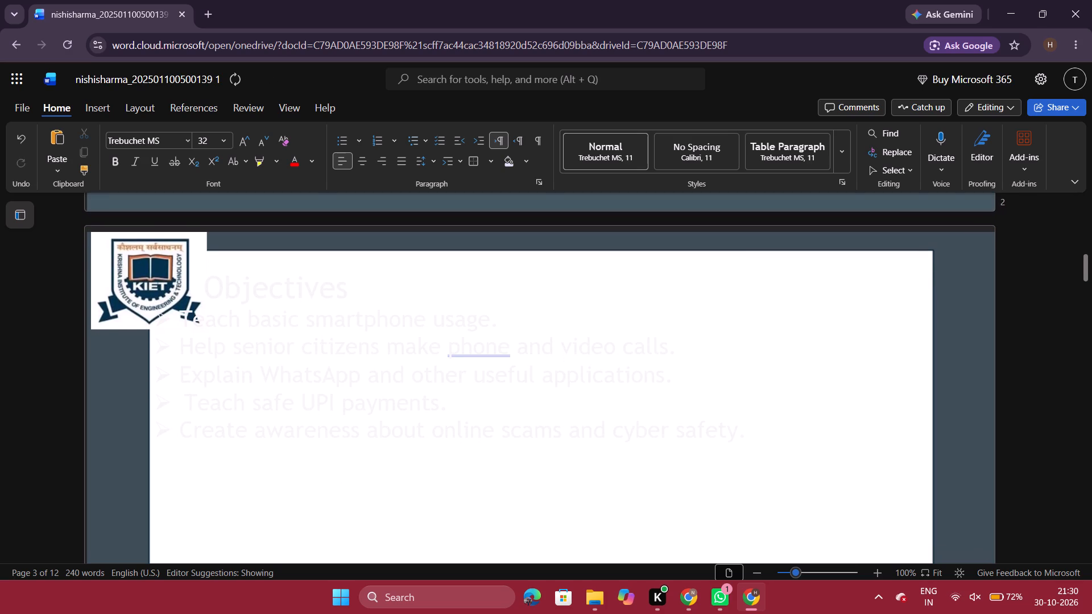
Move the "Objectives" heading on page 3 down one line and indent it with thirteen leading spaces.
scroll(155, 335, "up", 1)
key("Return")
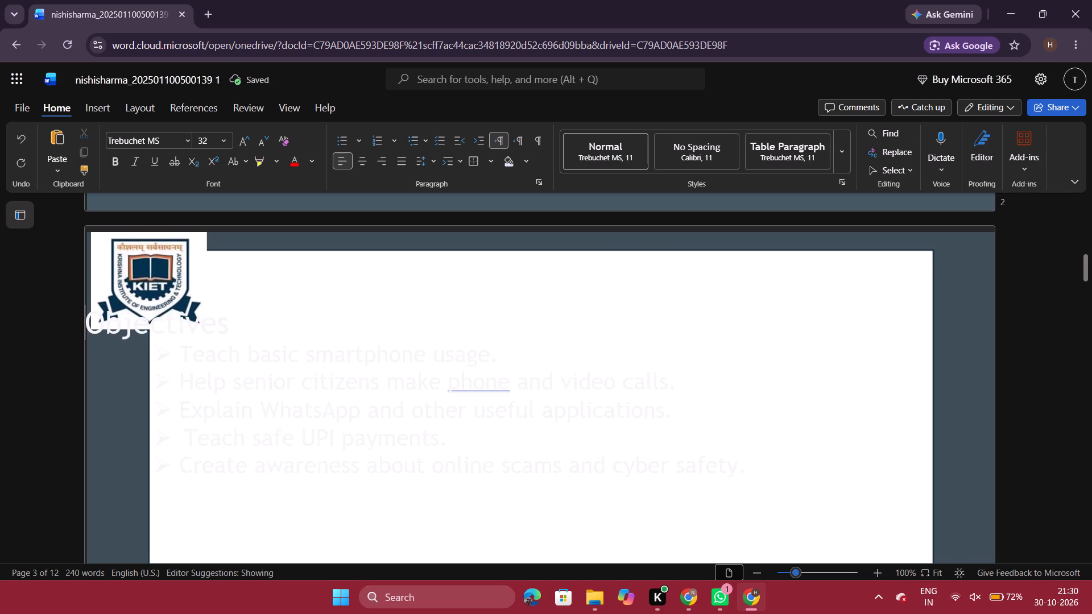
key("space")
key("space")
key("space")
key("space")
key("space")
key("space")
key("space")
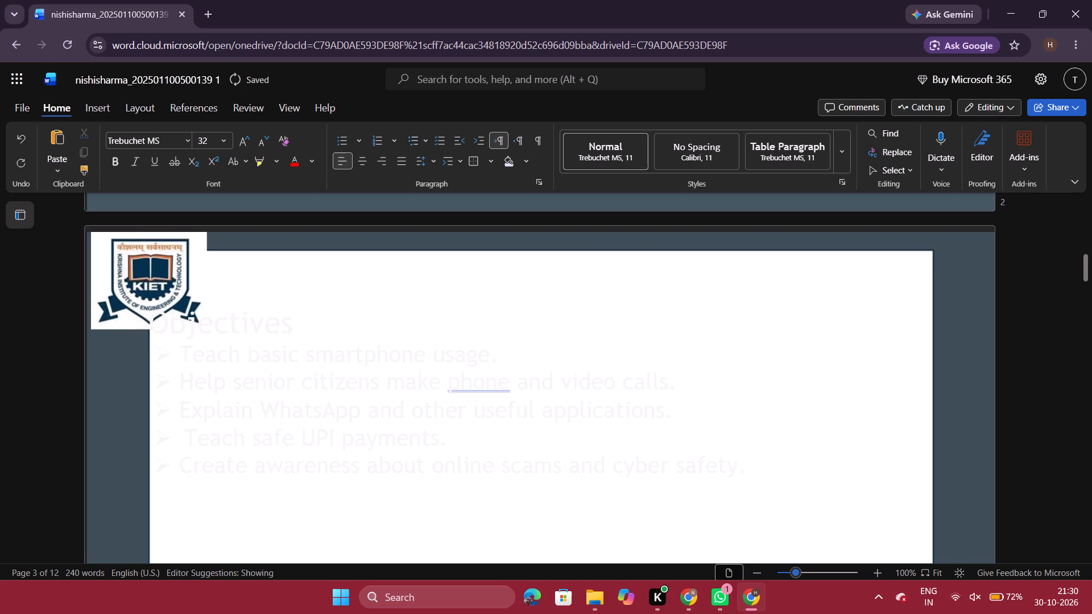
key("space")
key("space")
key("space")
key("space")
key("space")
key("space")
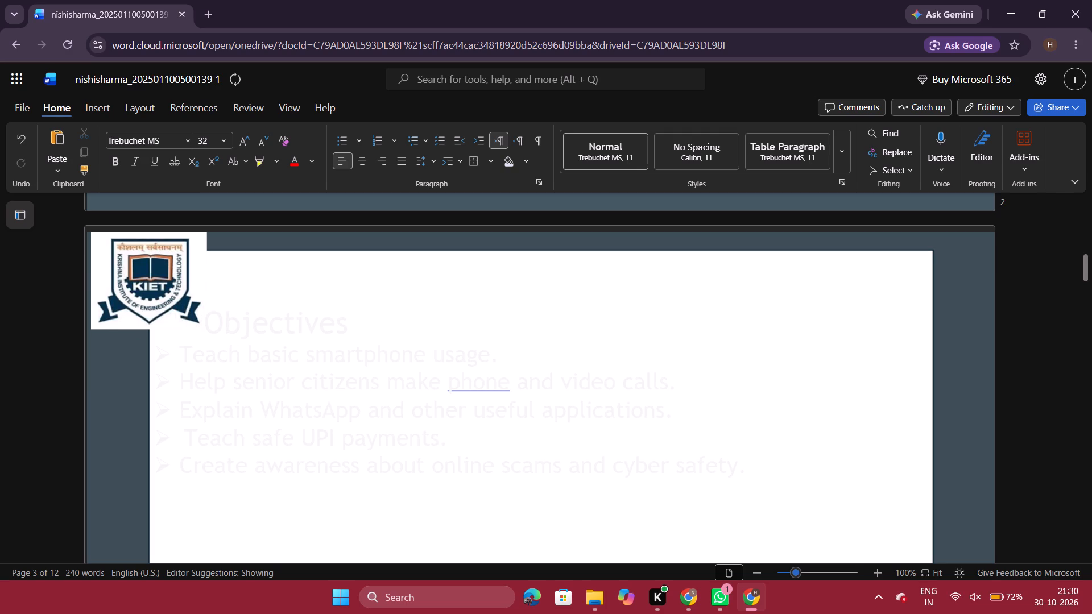
Remove the added line break and excess spaces before "Objectives" to bring the heading back up onto its original line.
scroll(152, 319, "down", 7)
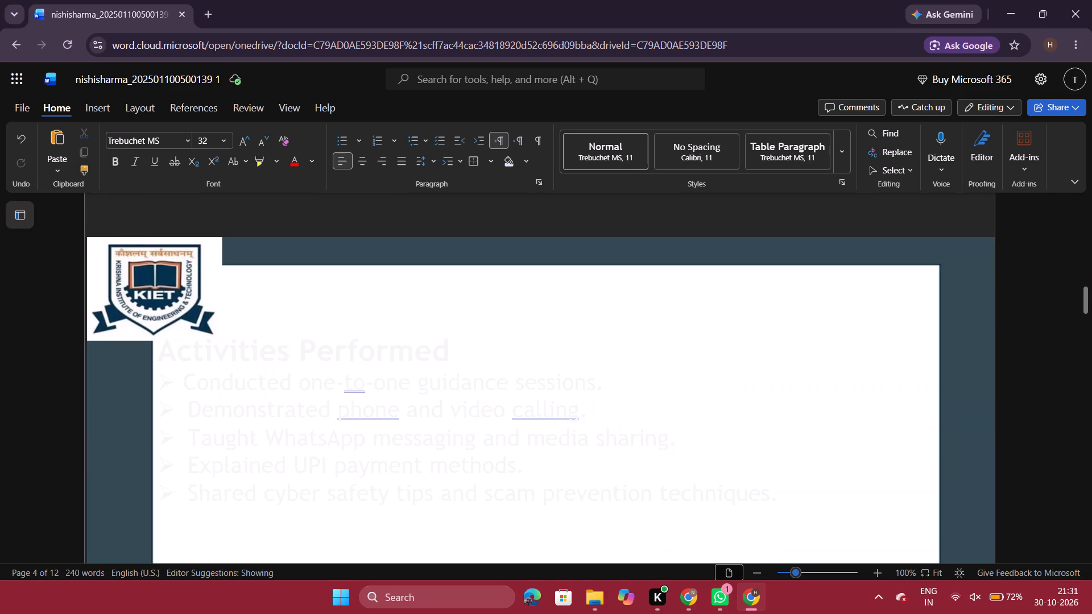
scroll(152, 319, "up", 7)
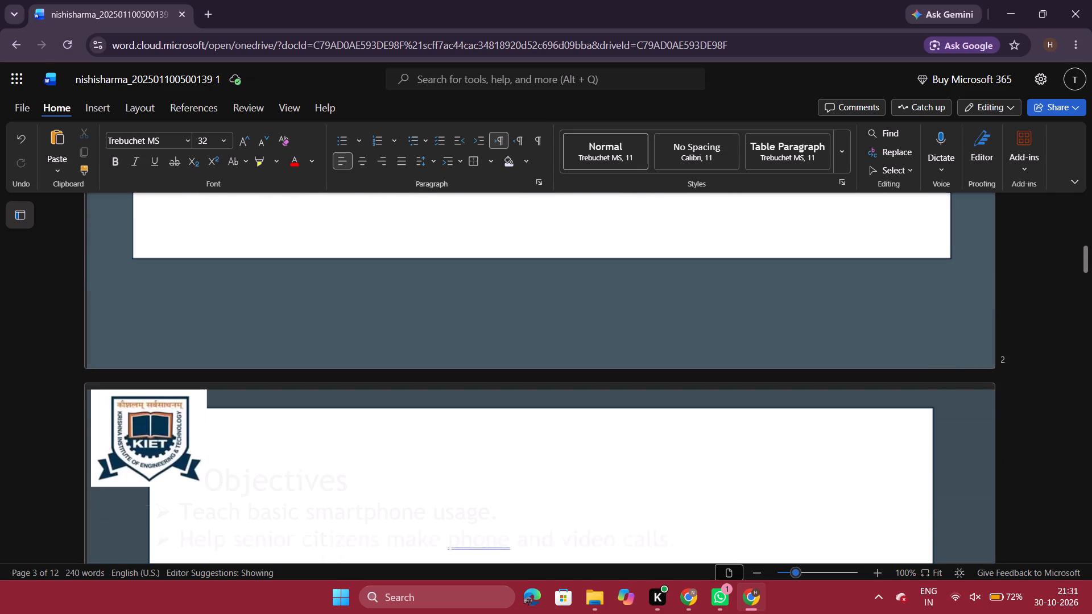
scroll(152, 319, "up", 1)
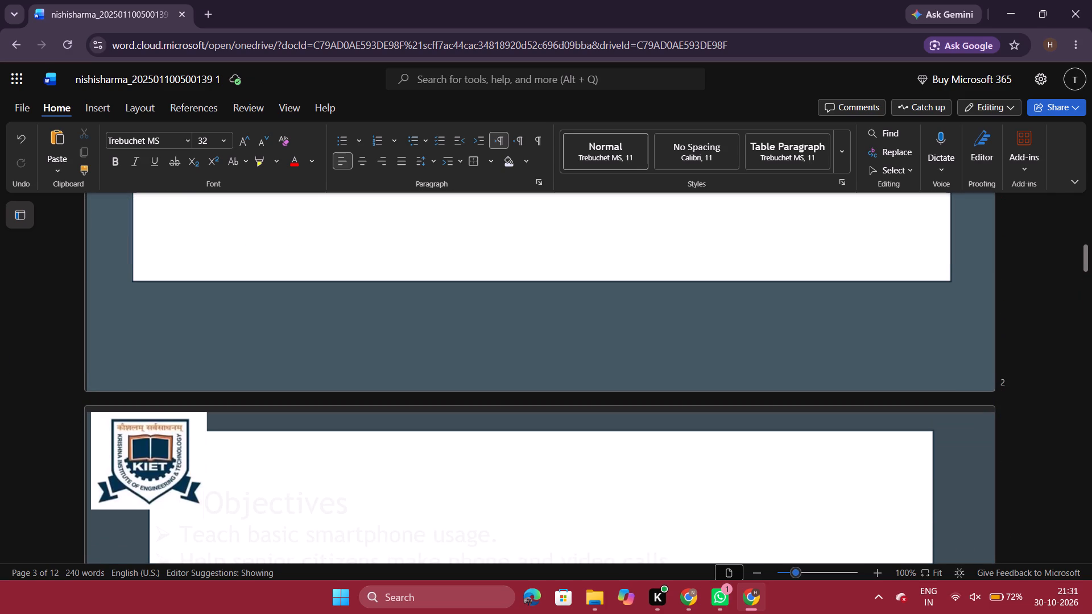
key("BackSpace")
key("BackSpace")
key("BackSpace")
key("BackSpace")
key("BackSpace")
key("BackSpace")
key("BackSpace")
key("BackSpace")
key("BackSpace")
key("BackSpace")
key("BackSpace")
key("BackSpace")
key("BackSpace")
key("BackSpace")
key("BackSpace")
key("BackSpace")
key("BackSpace")
key("BackSpace")
key("BackSpace")
key("BackSpace")
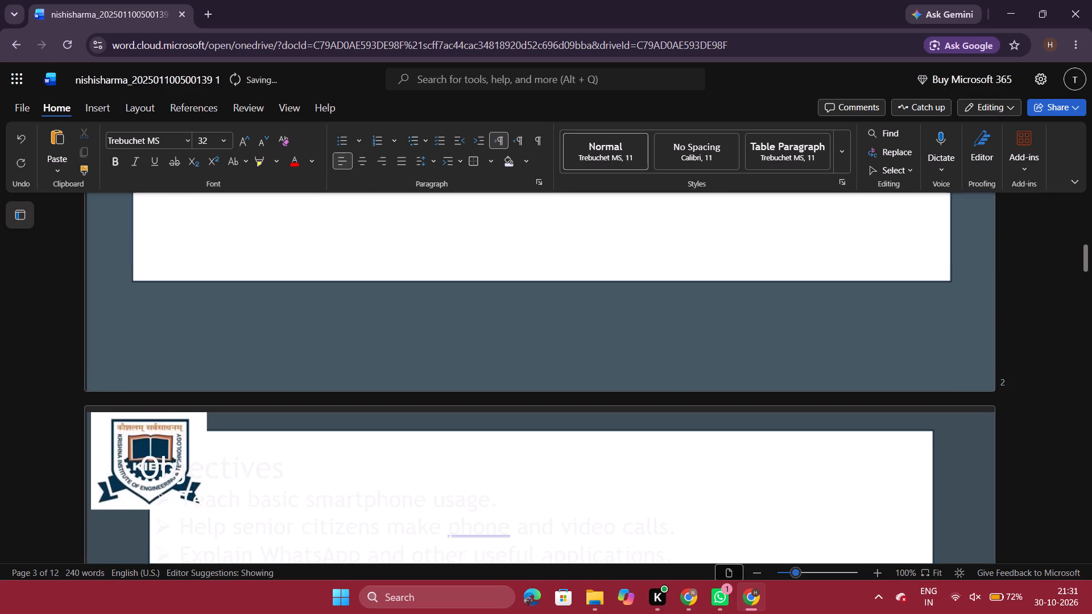
Indent the "Objectives" heading with nine more leading spaces so it clears the KIET logo.
key("space")
key("space")
key("space")
key("space")
key("space")
key("space")
key("space")
key("space")
key("space")
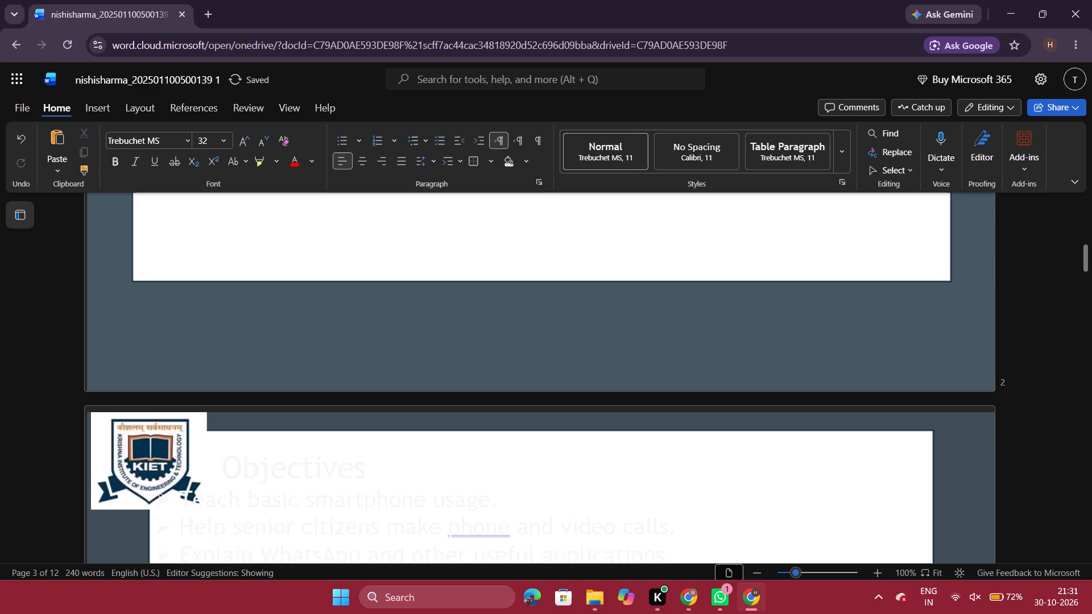
Insert one leading space before the first bullet text, "Teach basic smartphone usage.", on page 3.
scroll(210, 521, "down", 2)
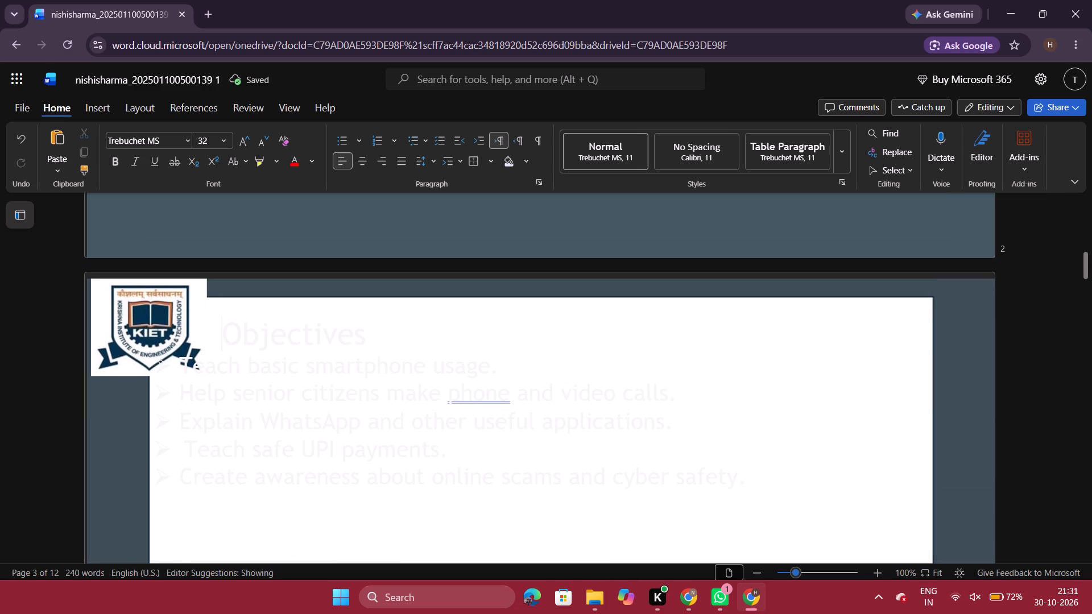
left_click(150, 362)
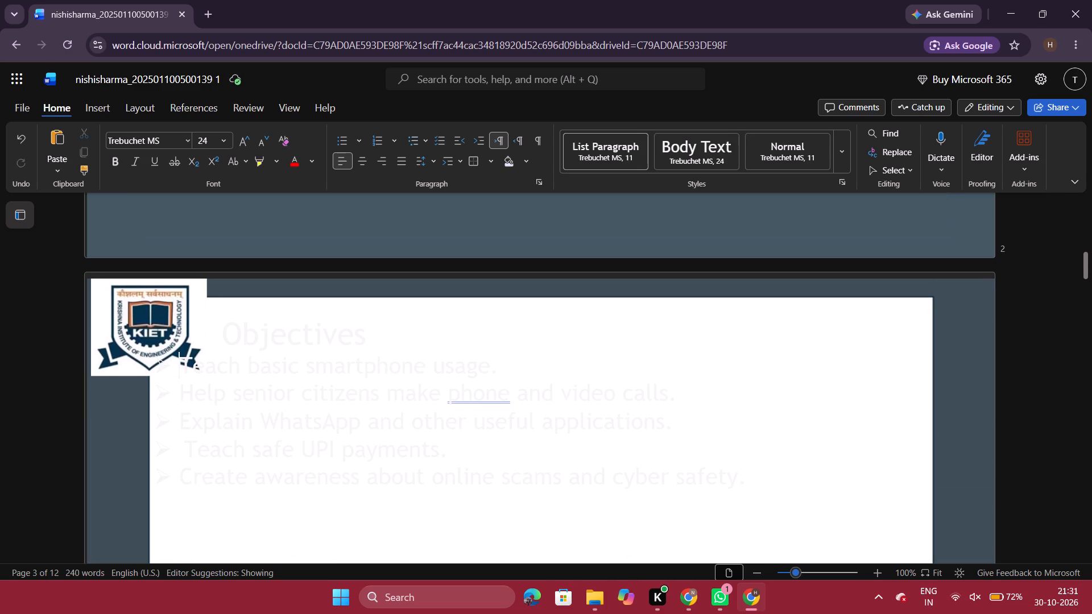
left_click(152, 364)
key("space")
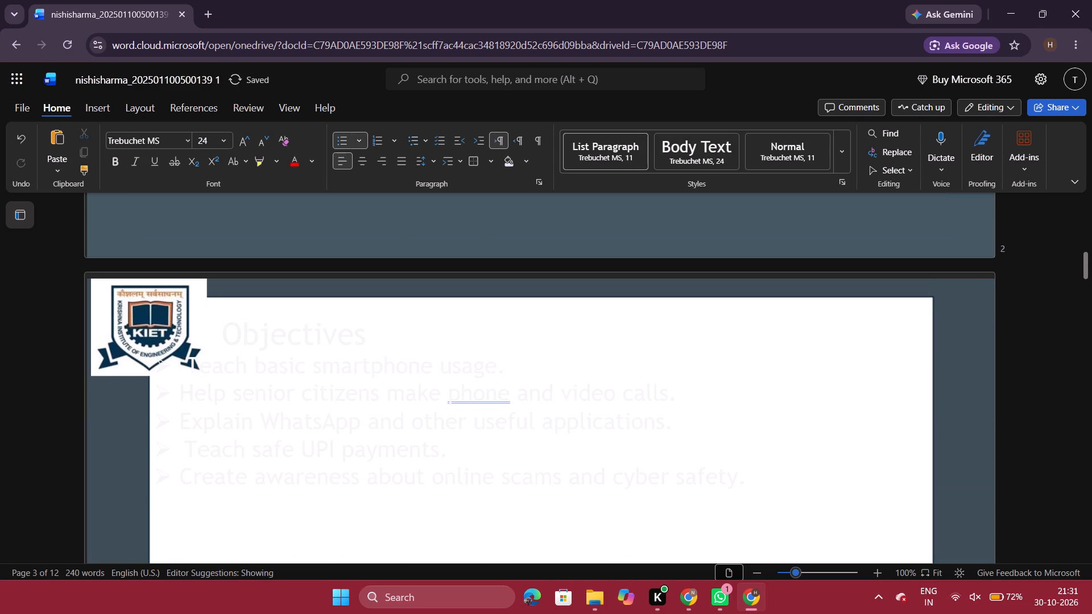
left_click(147, 364)
key("space")
key("BackSpace")
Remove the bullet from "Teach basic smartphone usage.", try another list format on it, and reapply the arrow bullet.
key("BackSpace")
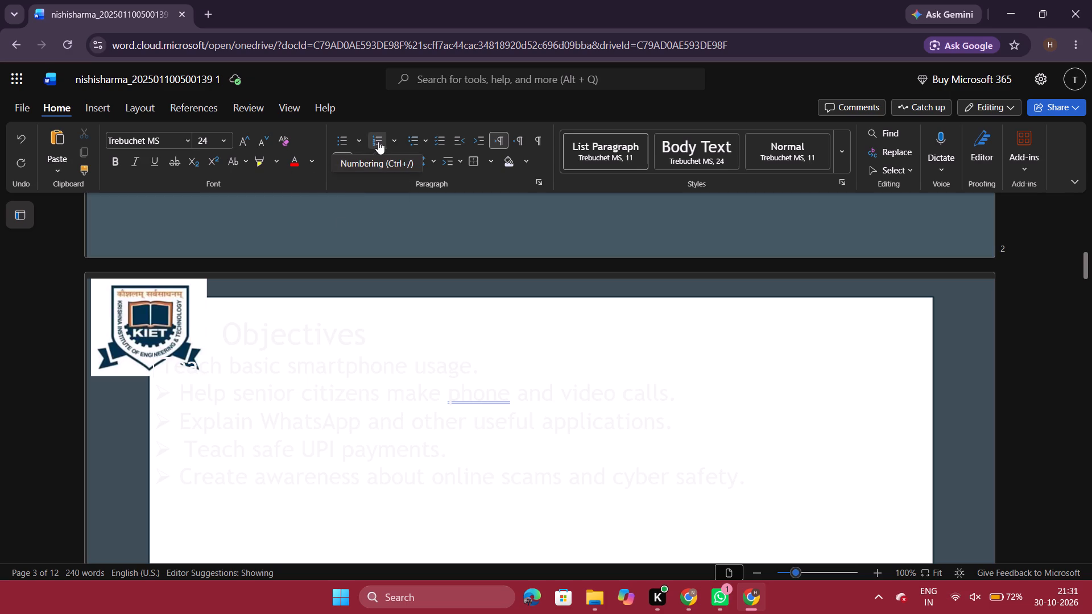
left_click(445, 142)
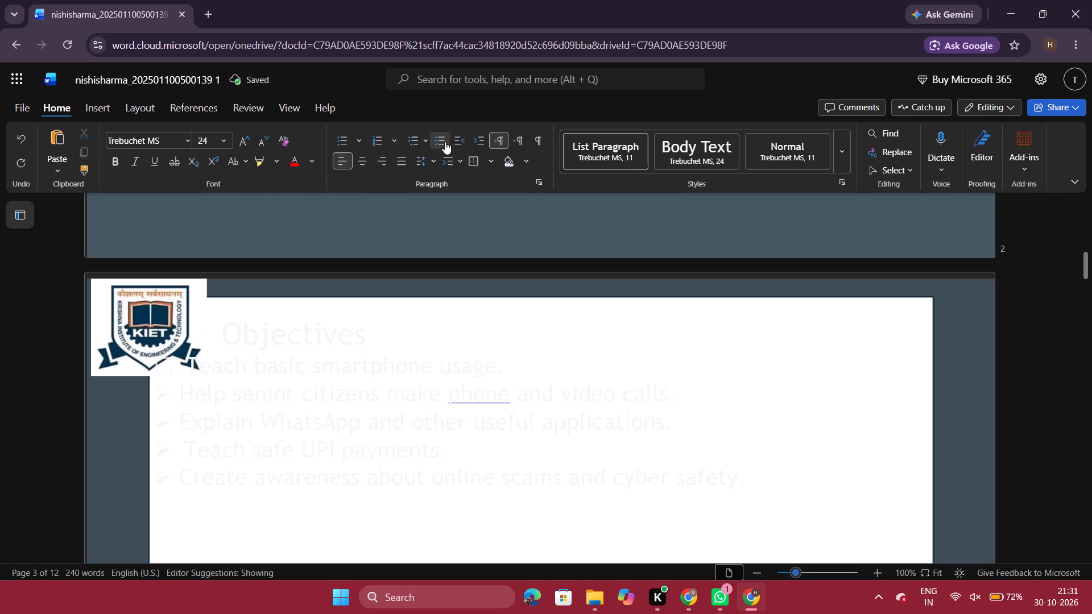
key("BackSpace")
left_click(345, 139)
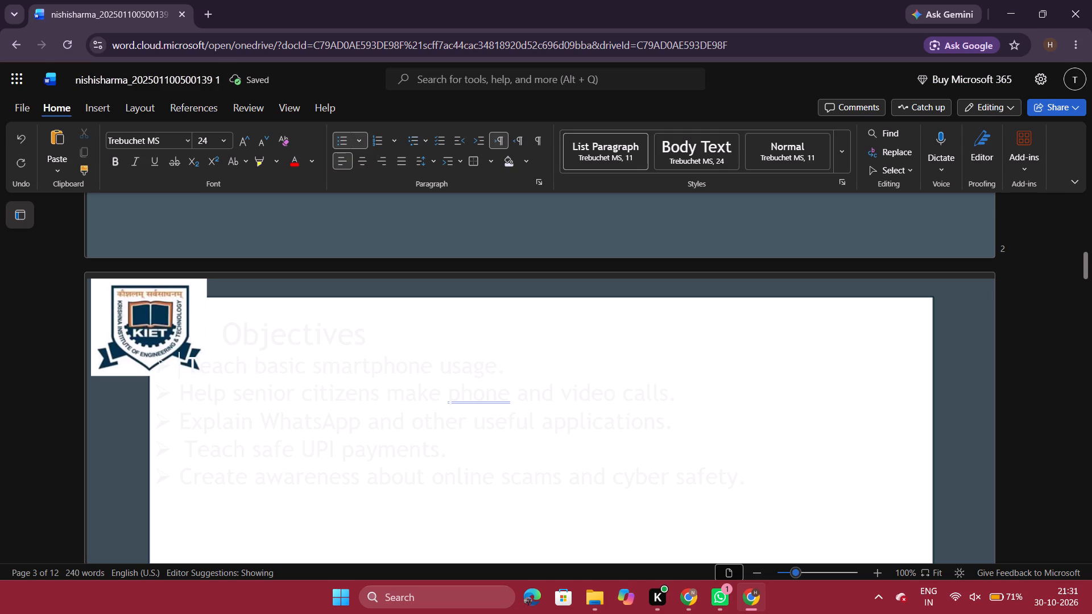
Delete the indent and the blank line before the "Activities Performed" heading on page 4 to move it up beside the KIET logo.
scroll(432, 441, "down", 5)
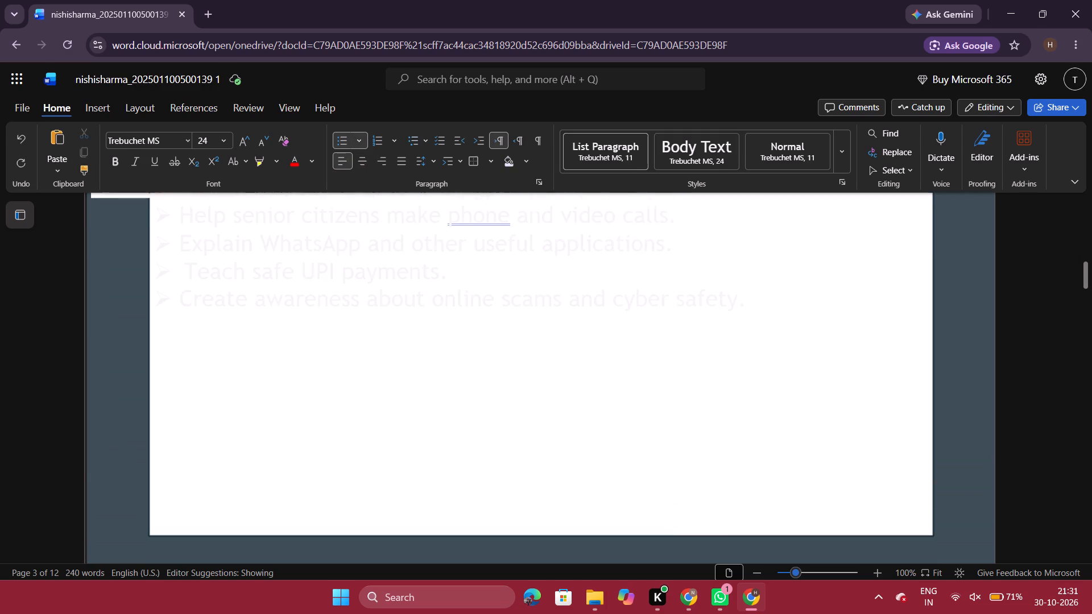
scroll(432, 441, "down", 7)
scroll(432, 441, "up", 1)
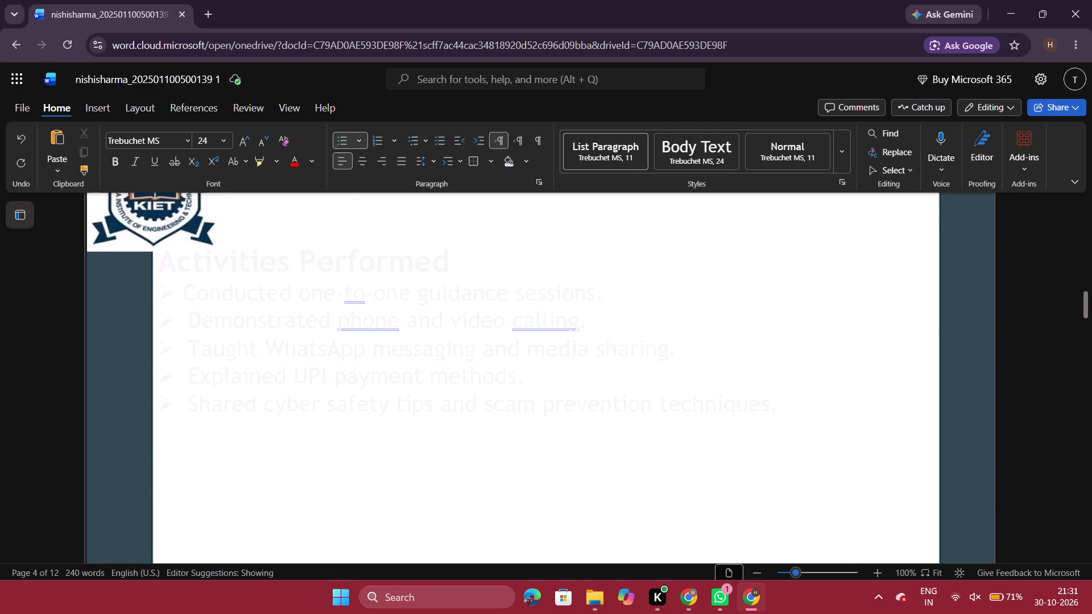
left_click(157, 256)
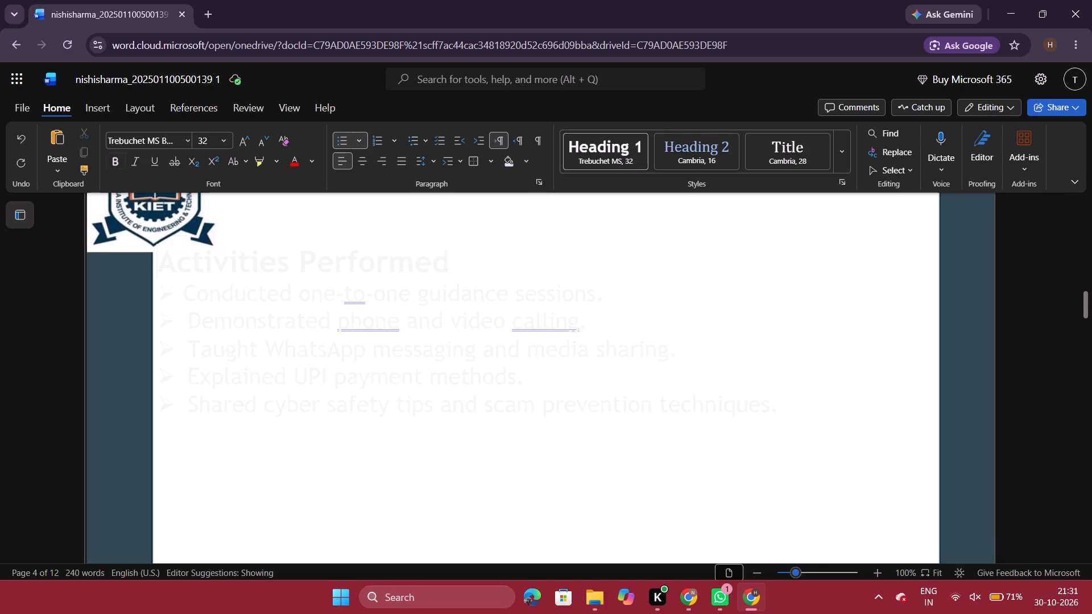
key("BackSpace")
key("BackSpace")
key("BackSpace")
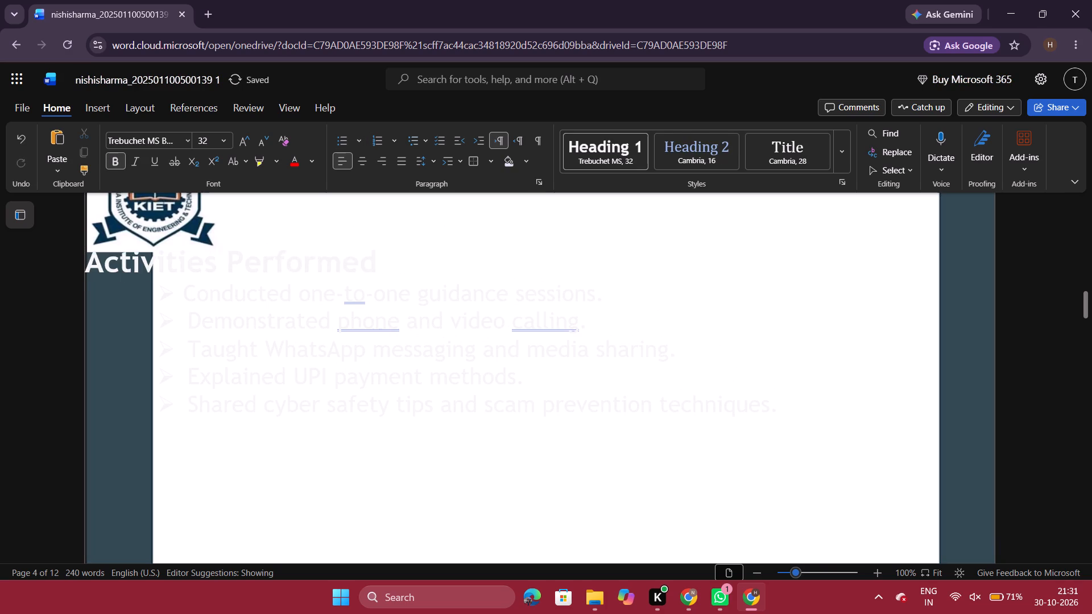
key("BackSpace")
Indent the "Activities Performed" heading with nine leading spaces so it clears the KIET logo.
key("space")
key("space")
key("space")
key("space")
key("space")
key("space")
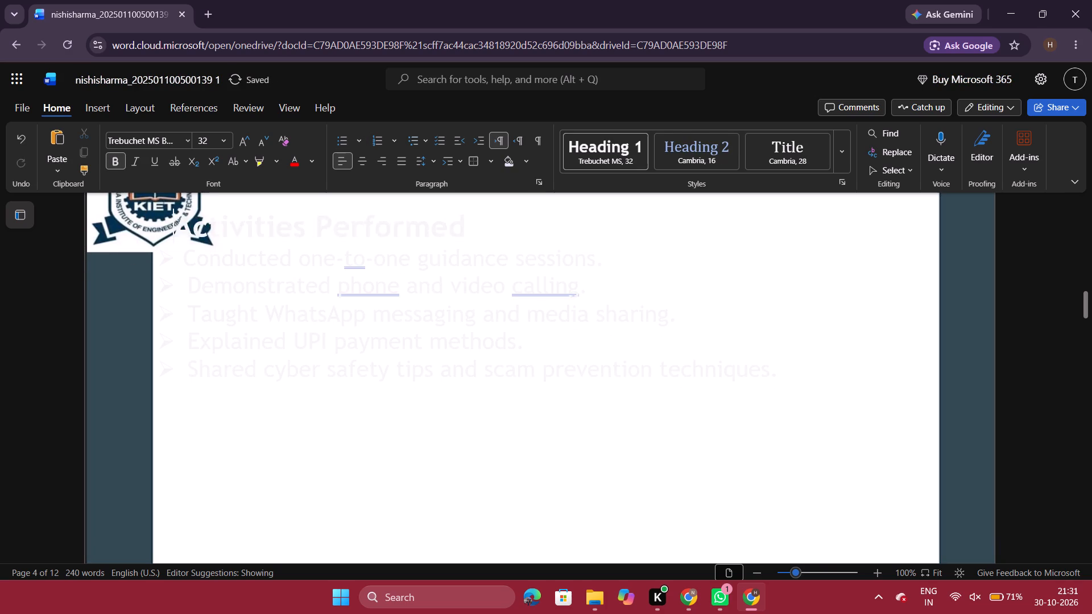
key("space")
key("space")
key("space")
scroll(157, 256, "up", 1)
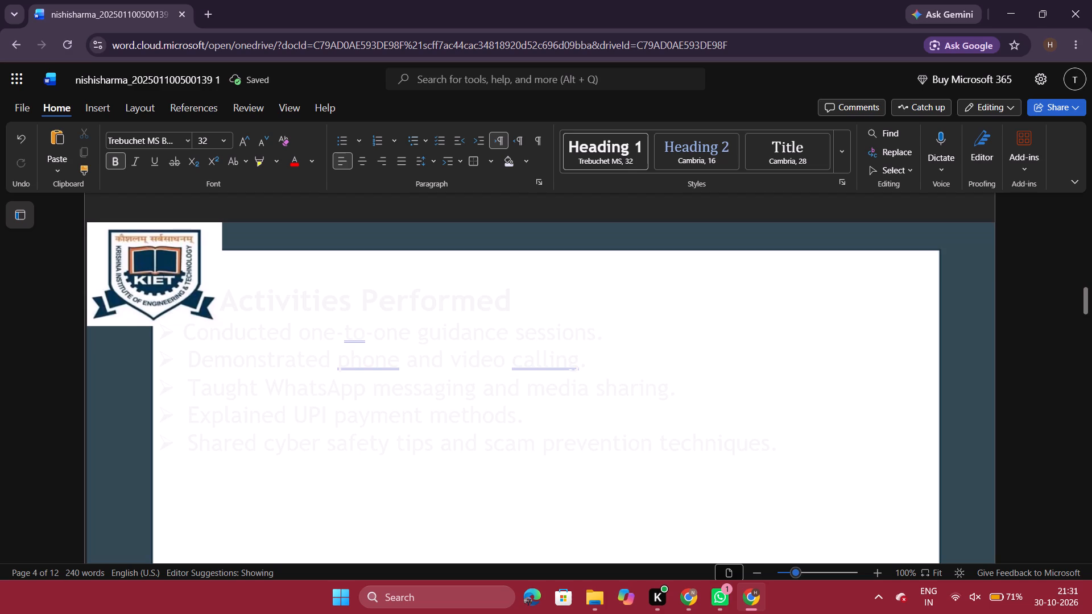
Delete the indent and blank lines before the "Learning Outcomes" heading on page 5 to move it up level with the logo's top.
scroll(195, 354, "down", 7)
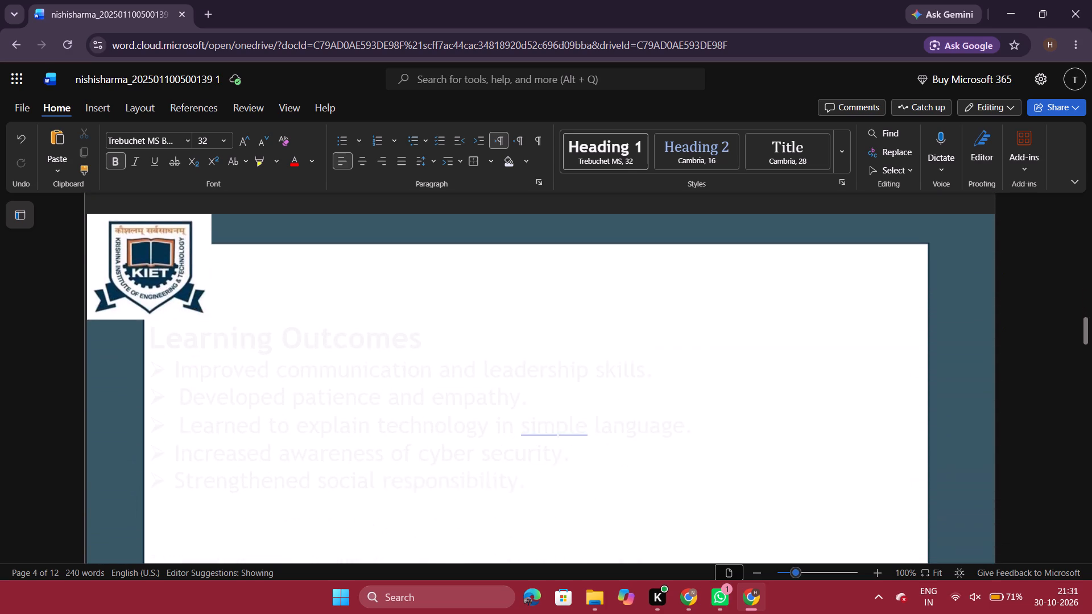
scroll(195, 354, "down", 1)
left_click(148, 310)
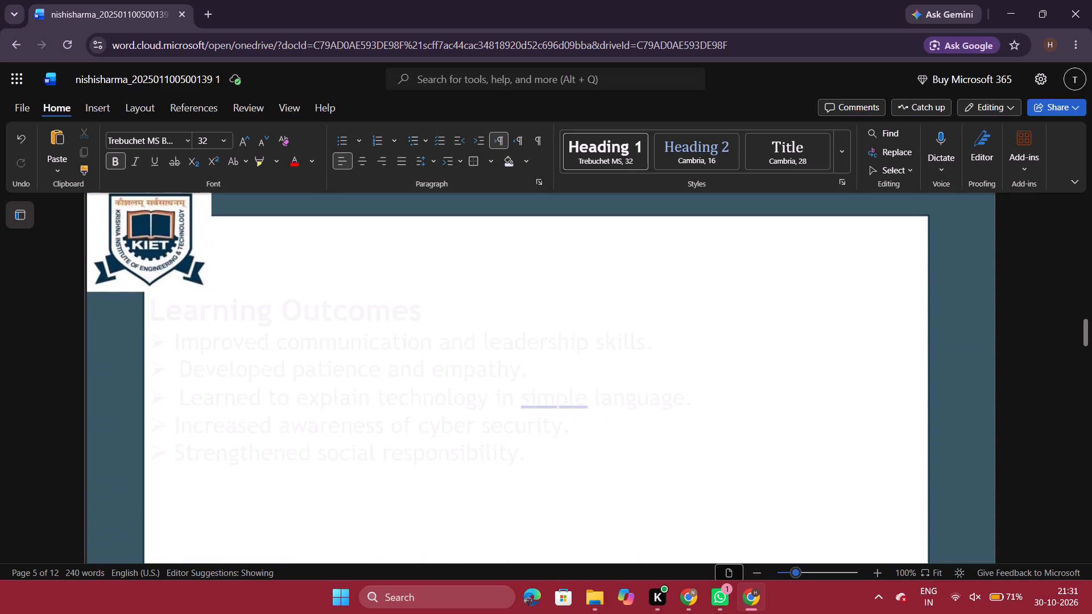
key("BackSpace")
key("BackSpace")
key("BackSpace")
key("BackSpace")
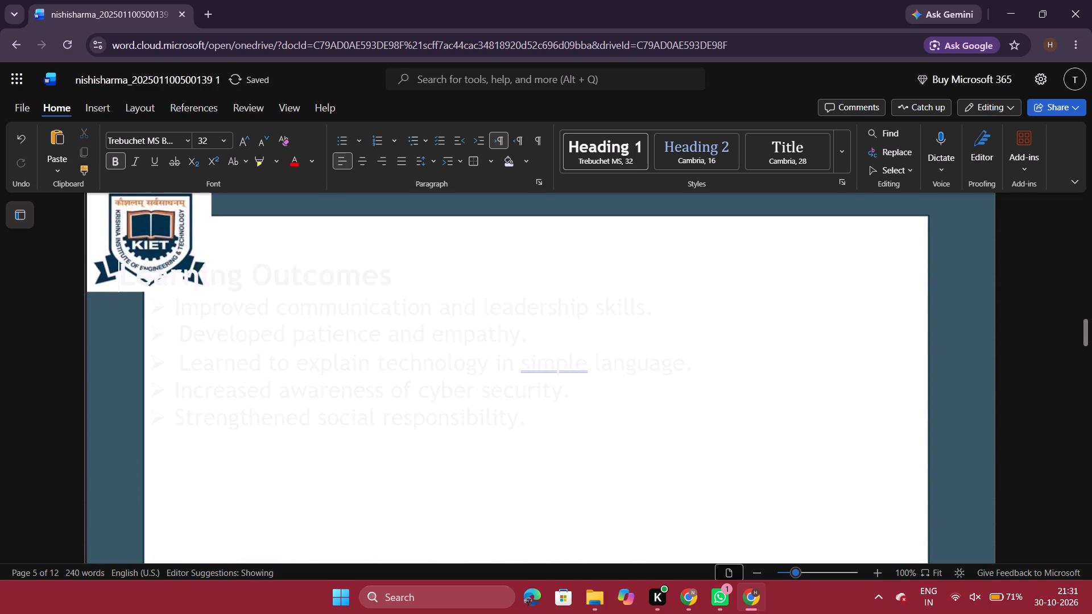
key("BackSpace")
key("BackSpace")
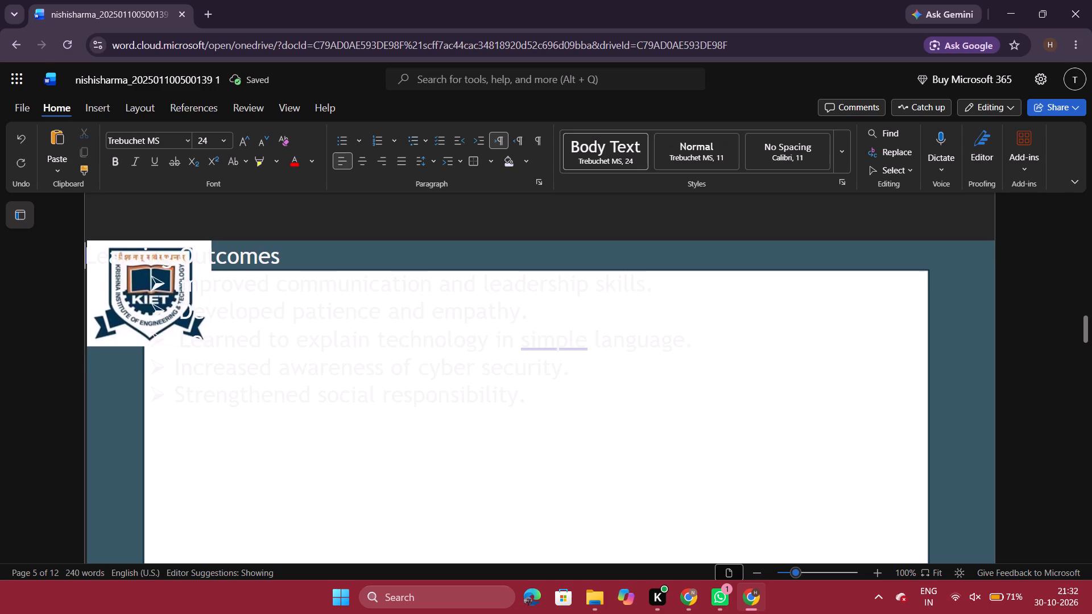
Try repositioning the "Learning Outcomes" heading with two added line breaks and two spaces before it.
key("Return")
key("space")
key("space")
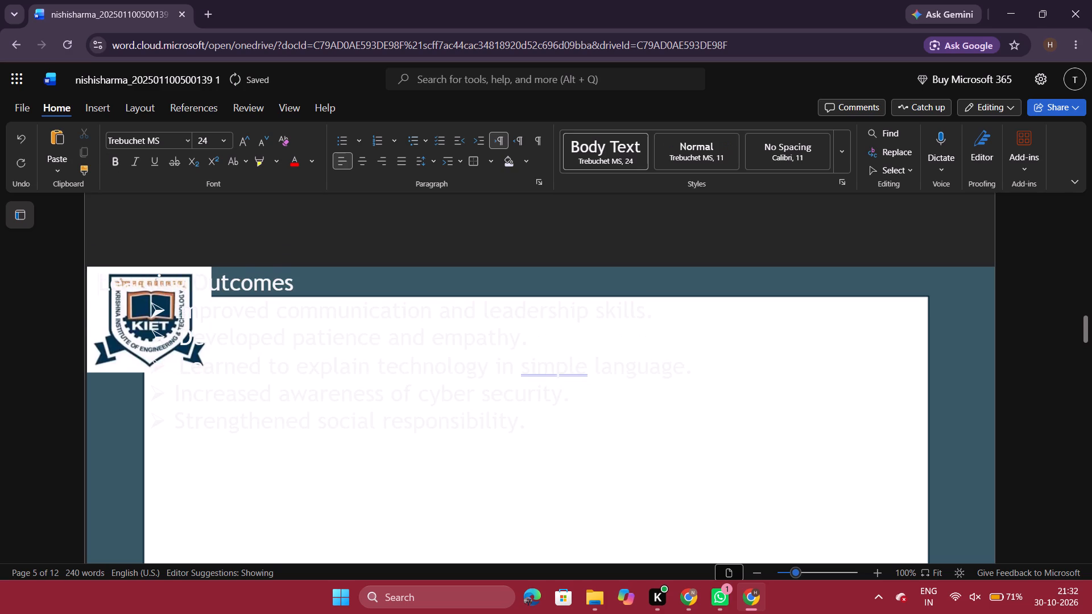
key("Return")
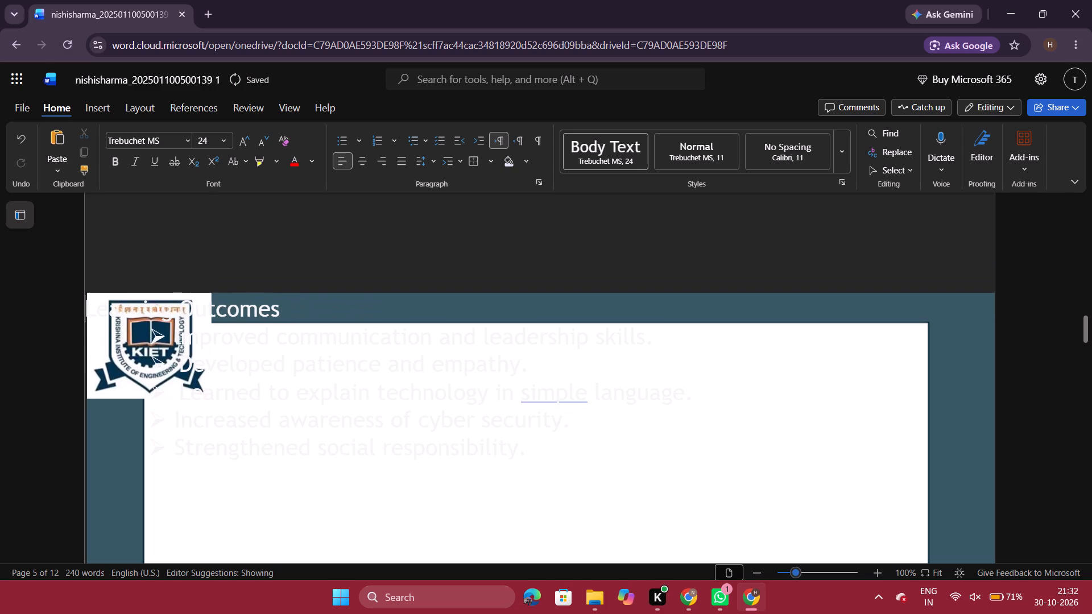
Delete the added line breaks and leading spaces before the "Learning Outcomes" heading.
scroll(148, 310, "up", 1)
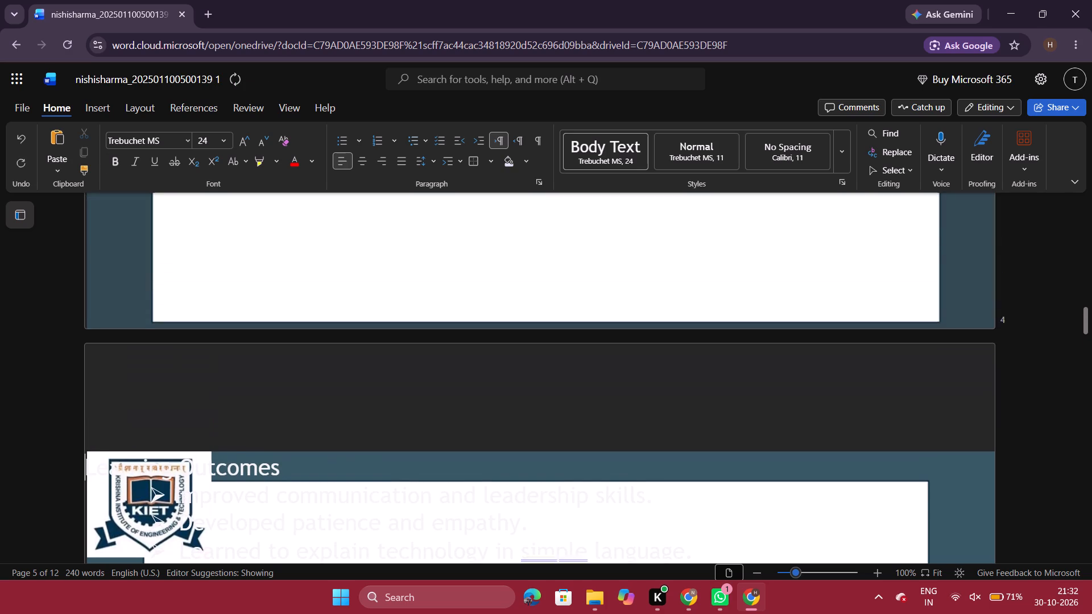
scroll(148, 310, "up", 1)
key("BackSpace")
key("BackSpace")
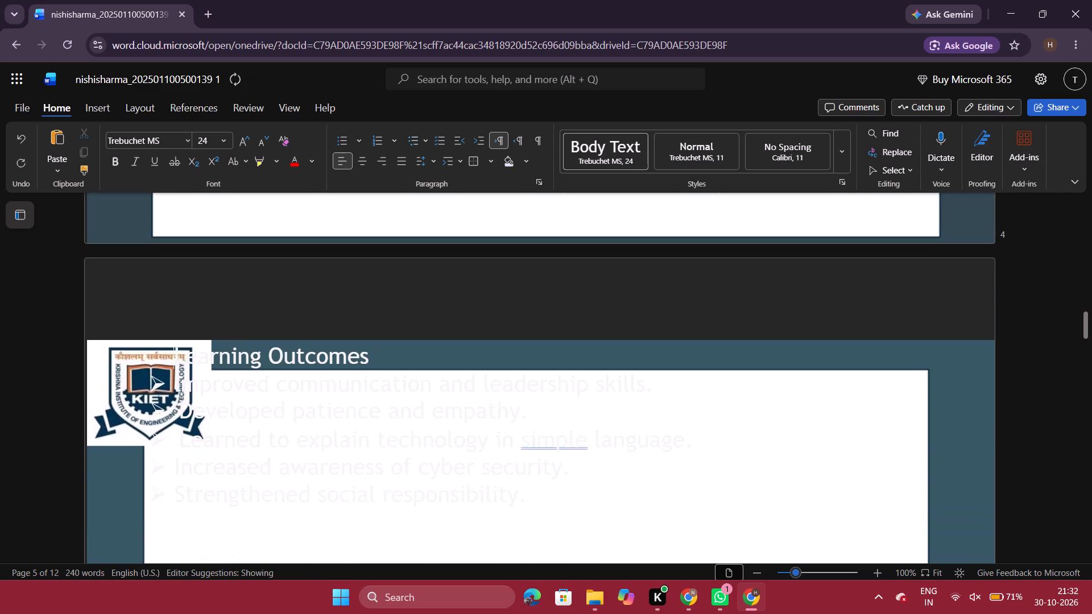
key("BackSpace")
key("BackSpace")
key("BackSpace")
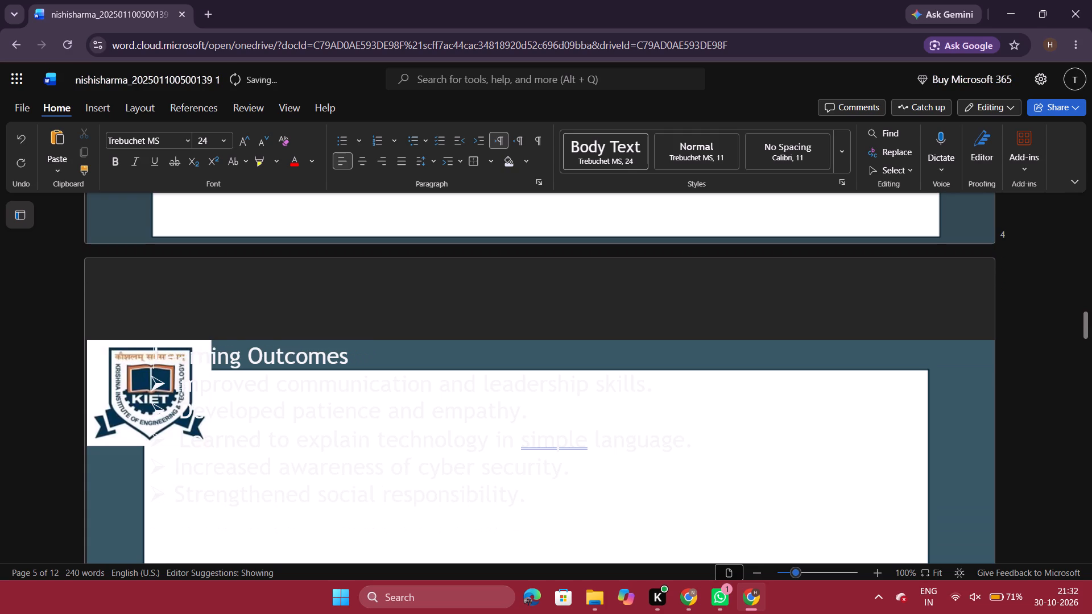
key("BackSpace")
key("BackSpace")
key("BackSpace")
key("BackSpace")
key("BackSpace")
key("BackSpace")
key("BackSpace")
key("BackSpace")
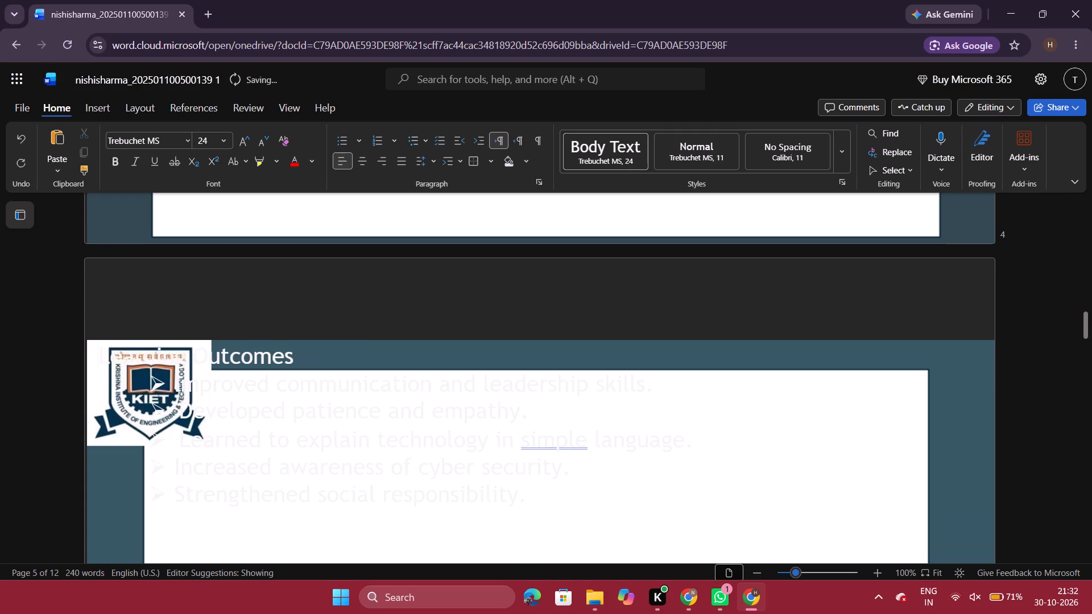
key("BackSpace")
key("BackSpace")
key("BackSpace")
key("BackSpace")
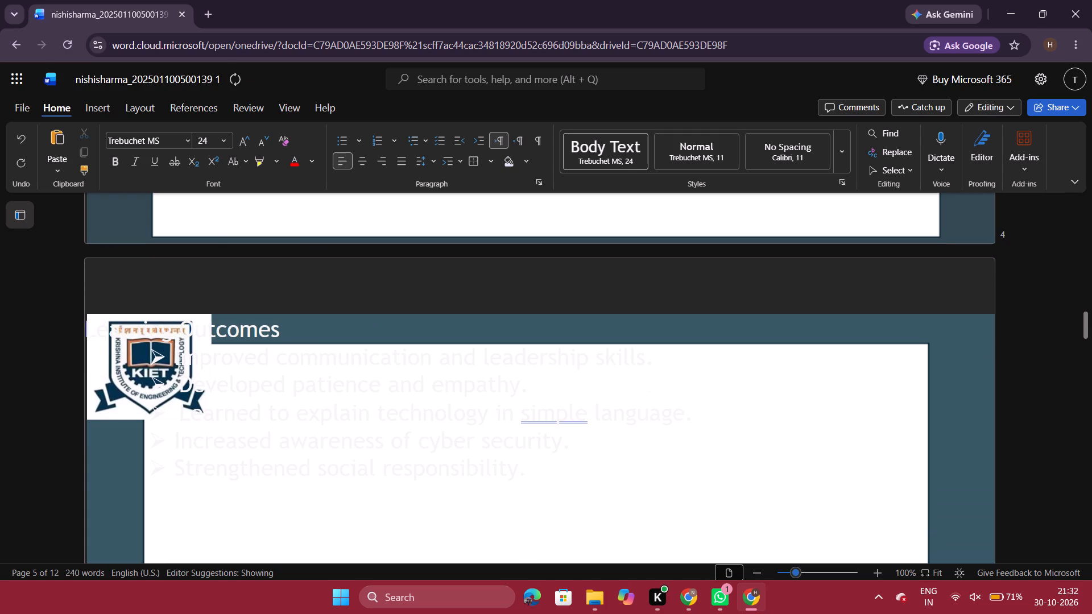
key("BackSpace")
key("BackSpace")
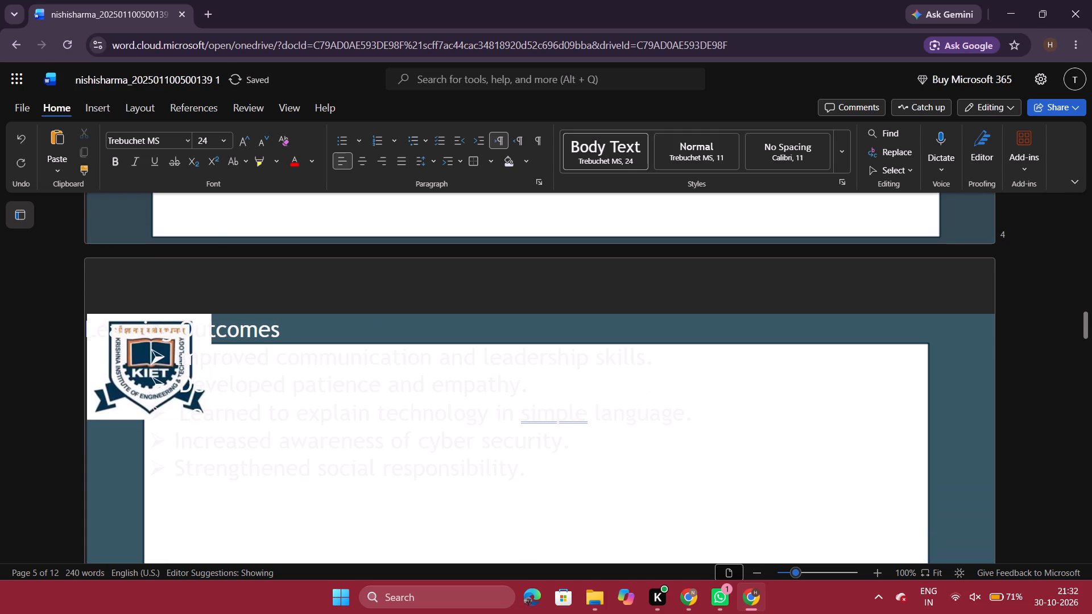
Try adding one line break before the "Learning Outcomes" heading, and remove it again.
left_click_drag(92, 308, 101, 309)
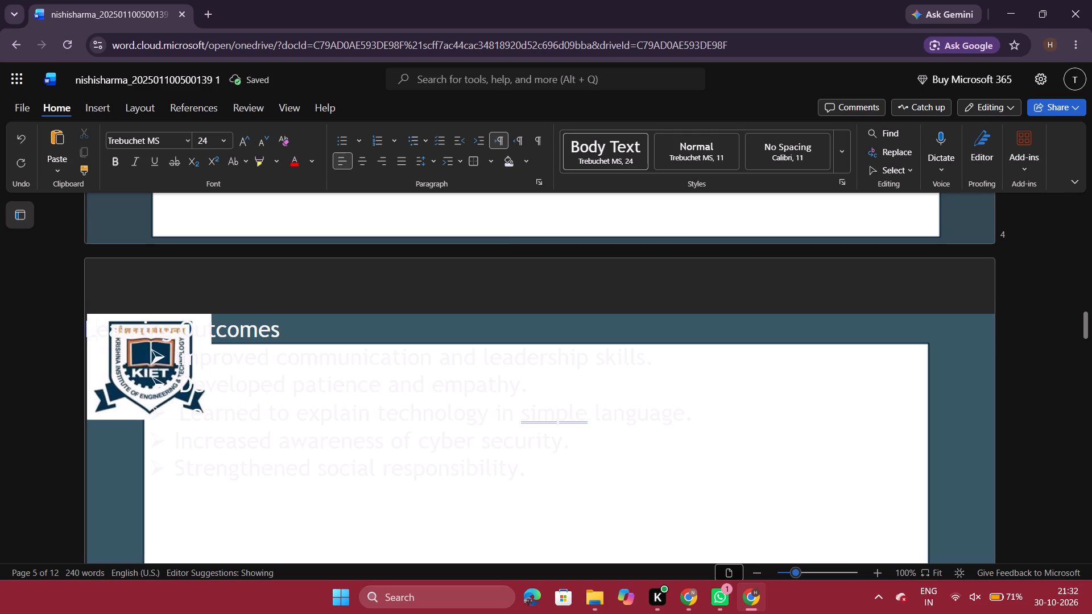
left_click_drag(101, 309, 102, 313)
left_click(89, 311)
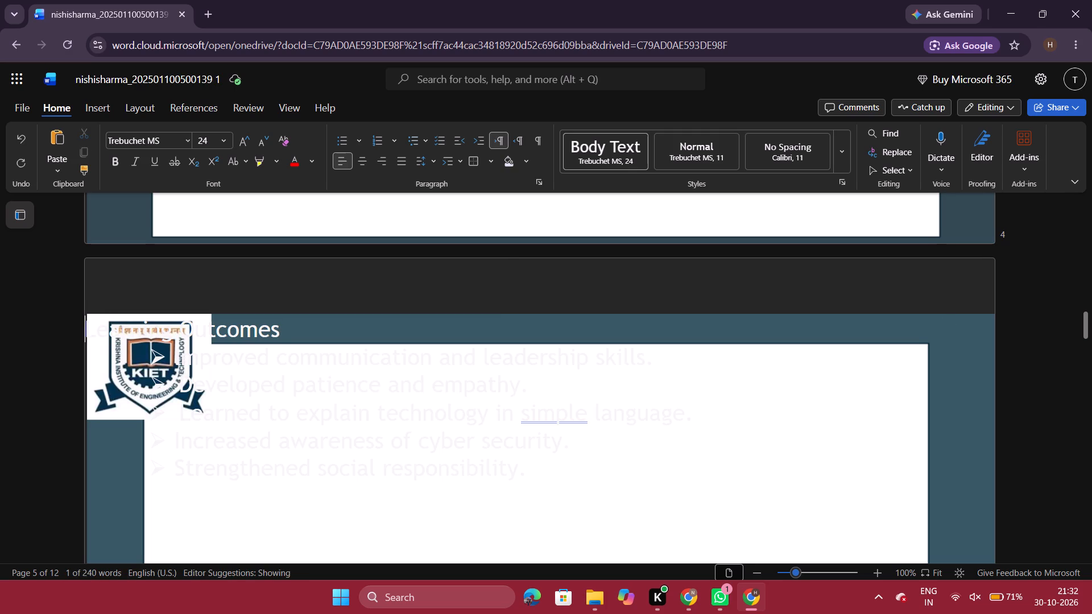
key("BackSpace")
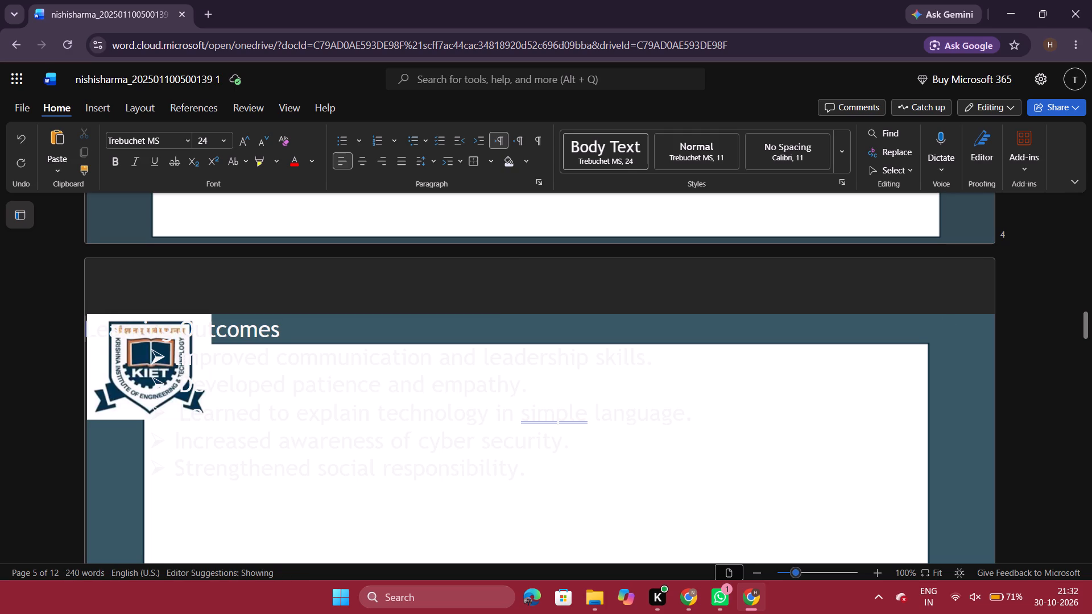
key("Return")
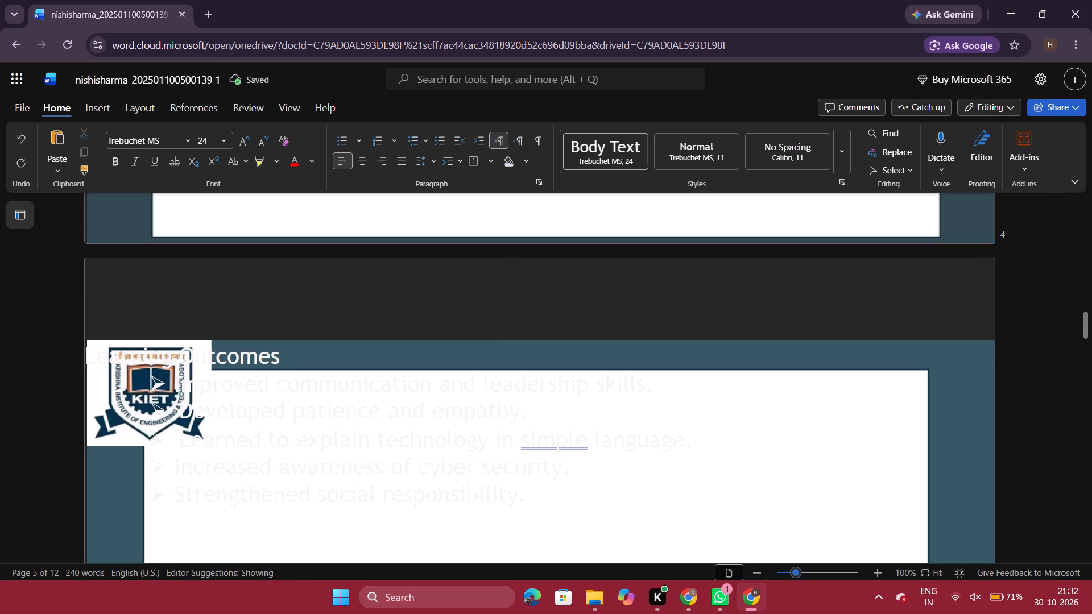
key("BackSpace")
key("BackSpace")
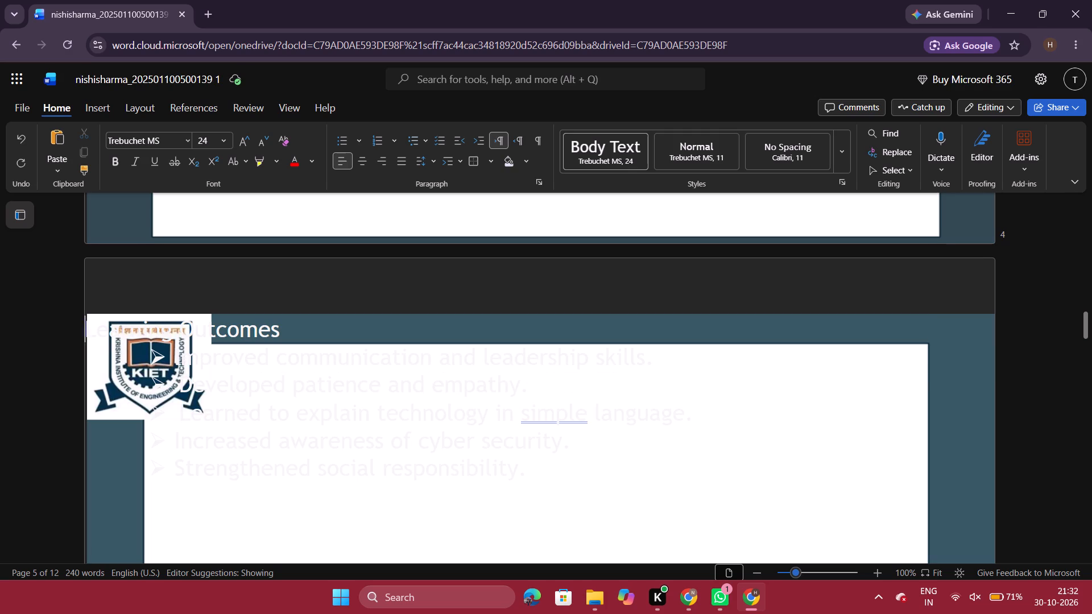
Insert 14 spaces before "Improved communication and leadership skills." on page 5 to shift the text clear of the KIET logo.
left_click(147, 345)
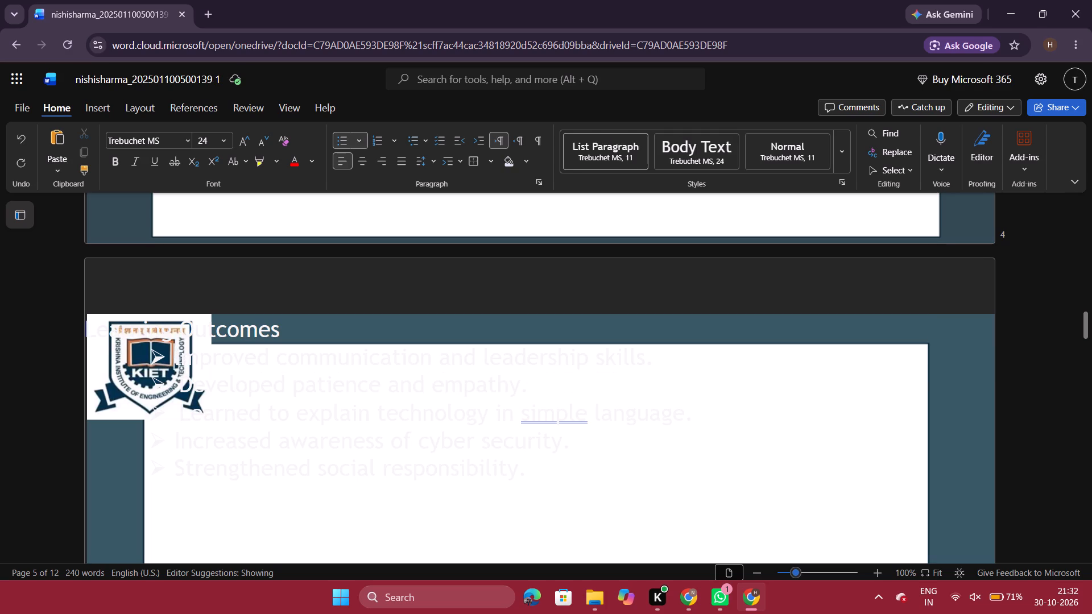
key("space")
key("space")
key("space")
key("space")
key("space")
key("space")
key("space")
key("space")
key("space")
key("space")
key("space")
key("space")
key("space")
key("space")
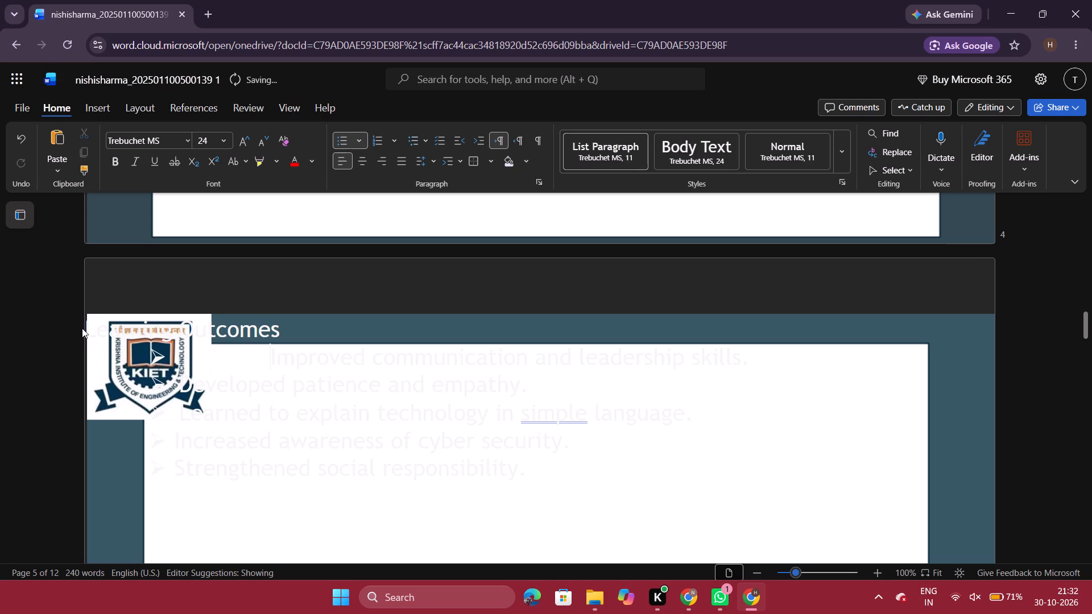
Insert leading spaces before the "Learning Outcomes" heading on page 5 until it starts just past the KIET logo.
left_click(83, 322)
key("space")
key("space")
key("space")
key("space")
key("space")
key("space")
key("space")
key("space")
key("space")
key("space")
key("space")
key("space")
key("space")
key("space")
key("space")
key("space")
key("space")
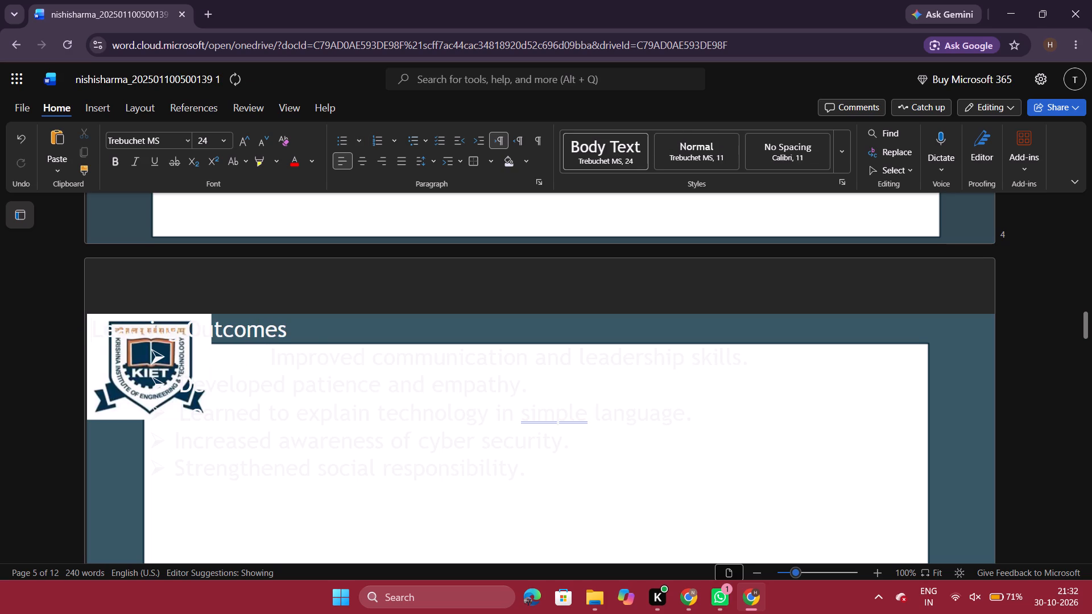
key("space")
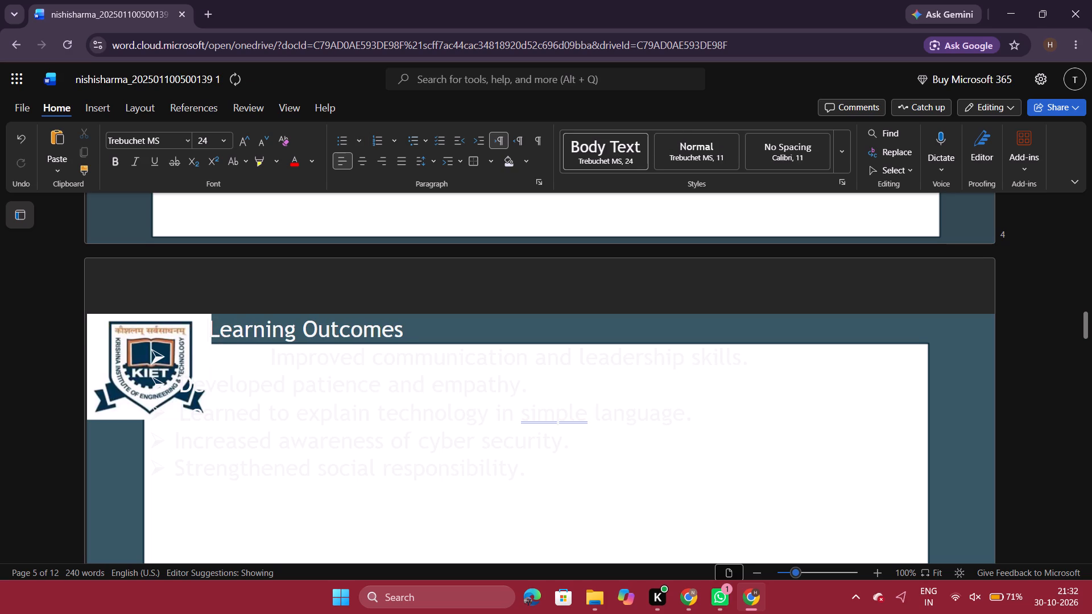
key("Return")
key("BackSpace")
Download the Word document as a PDF and open the exported file in Adobe Acrobat.
left_click(147, 464)
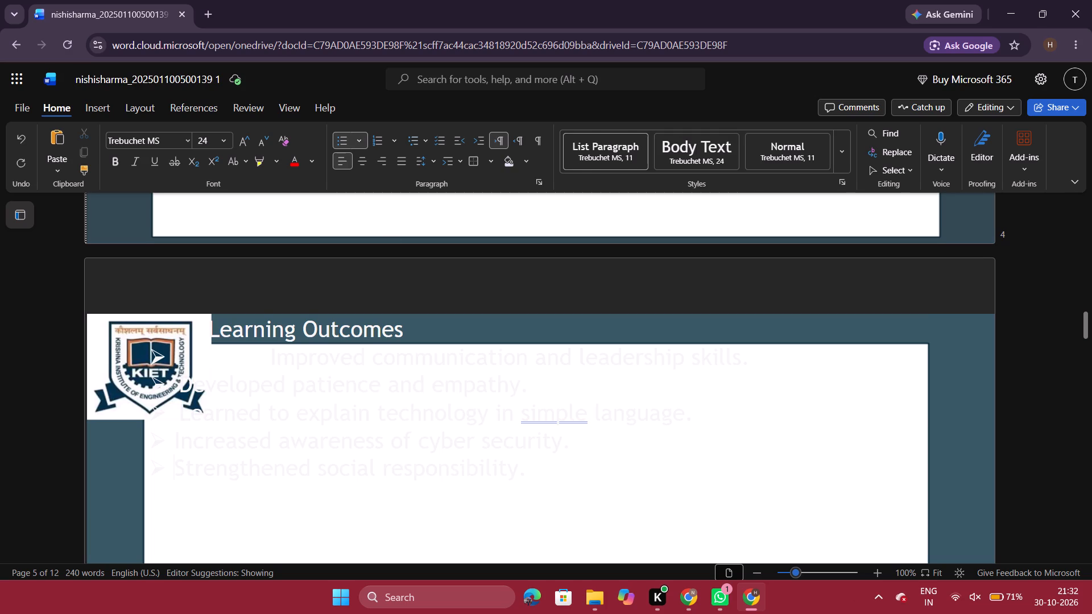
scroll(273, 352, "down", 3)
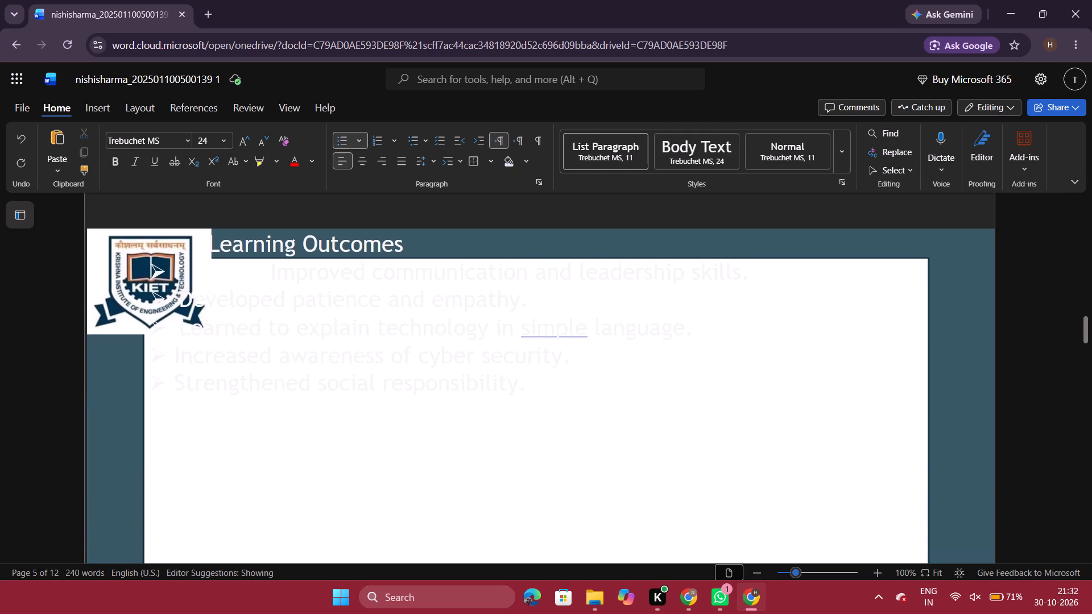
scroll(273, 352, "down", 2)
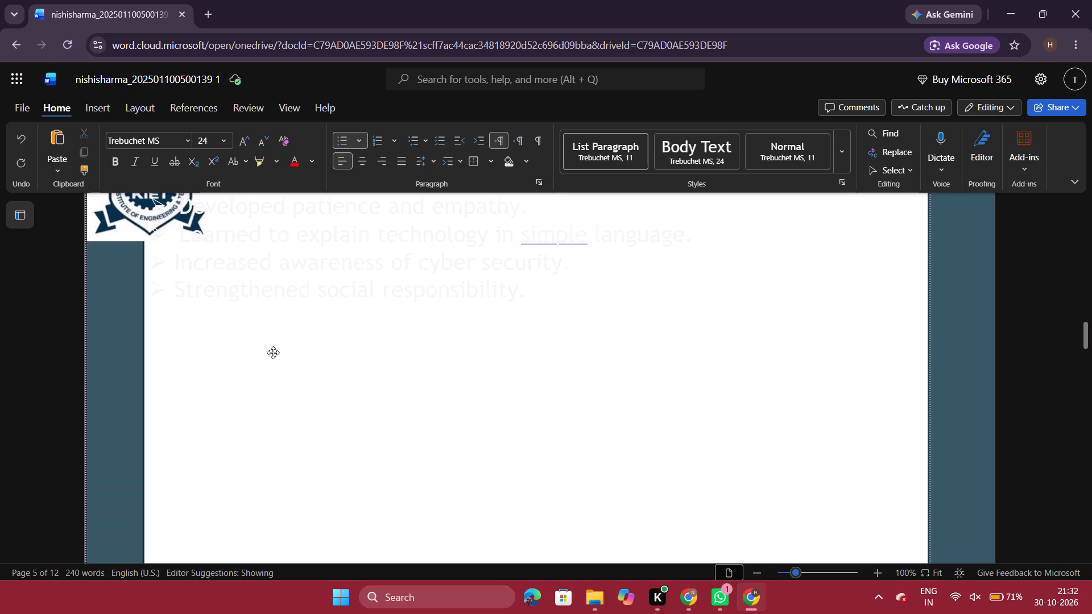
left_click(28, 111)
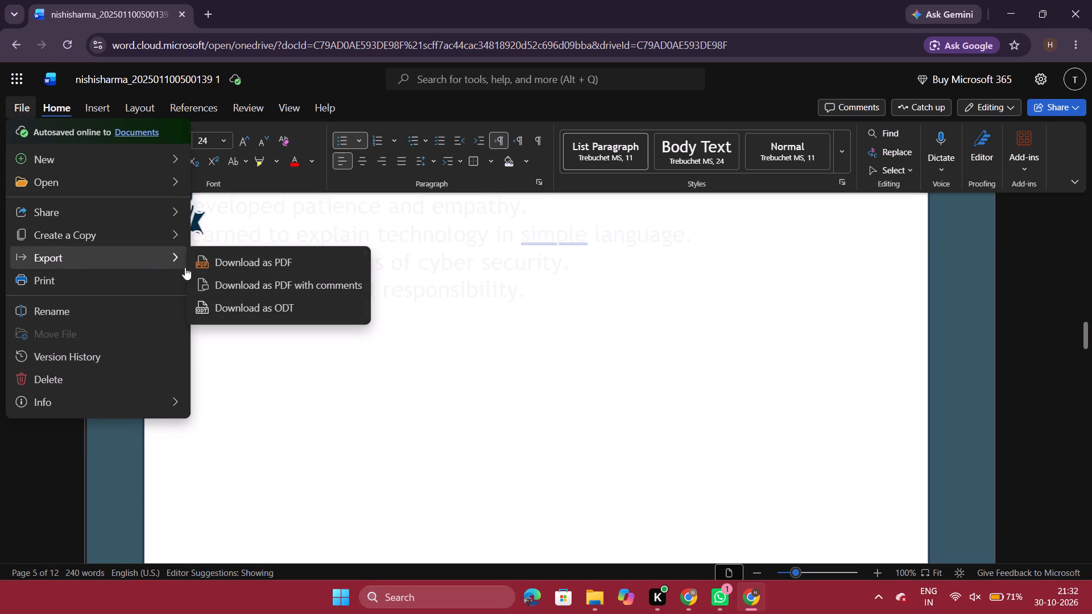
Export the Word document as a PDF download and switch to Adobe Acrobat to view the exported file.
left_click(245, 262)
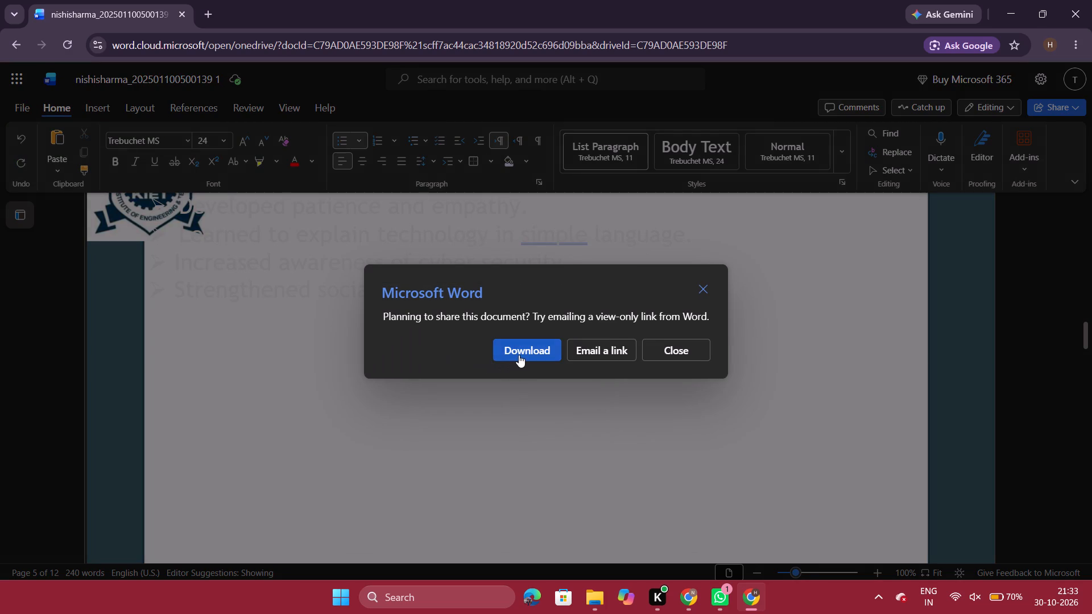
left_click(519, 355)
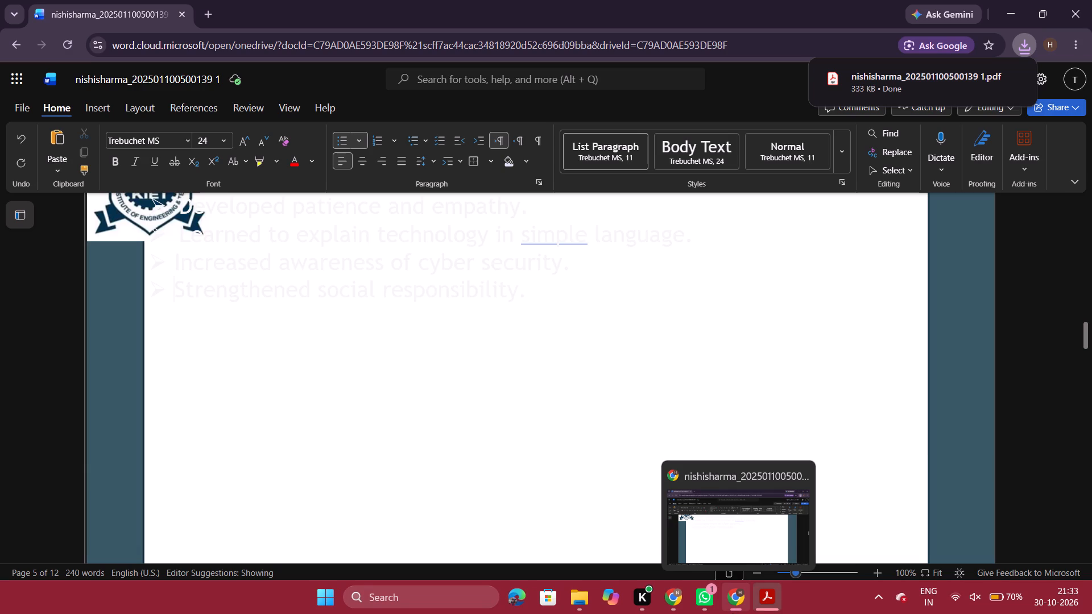
left_click(766, 594)
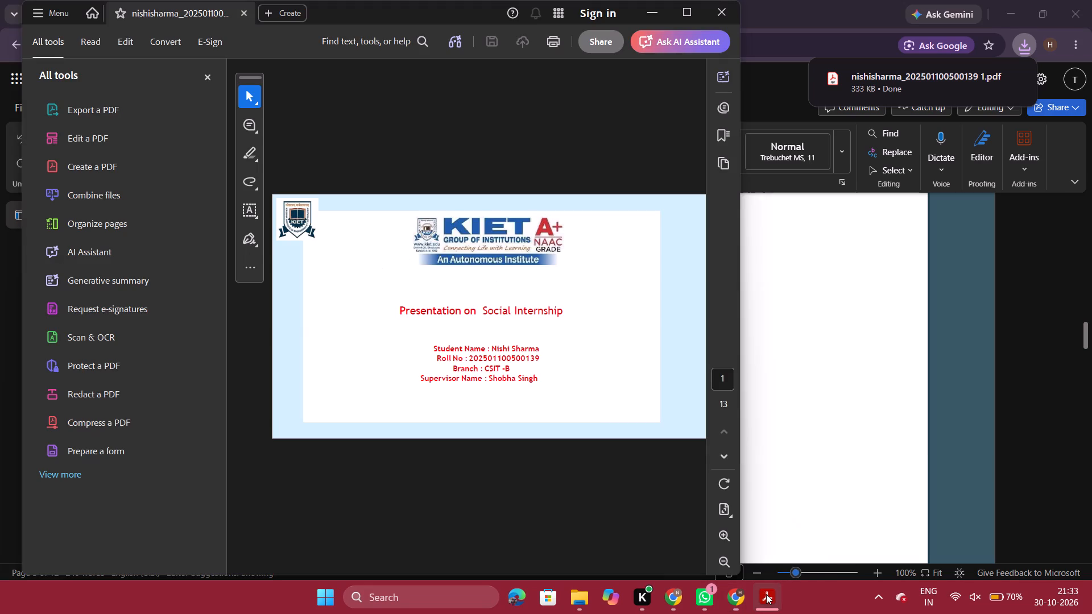
Check the exported PDF's page layout, logos, headings and bullets from the title page through "Conclusion", and minimise Acrobat.
scroll(591, 409, "down", 4)
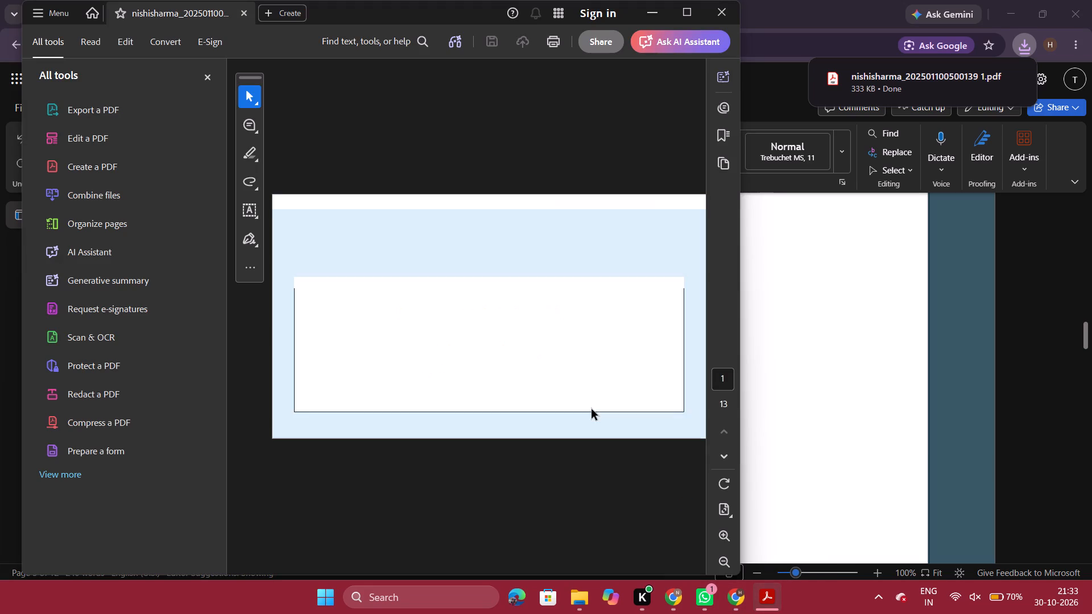
scroll(591, 409, "down", 1)
scroll(591, 409, "up", 20)
scroll(591, 409, "up", 16)
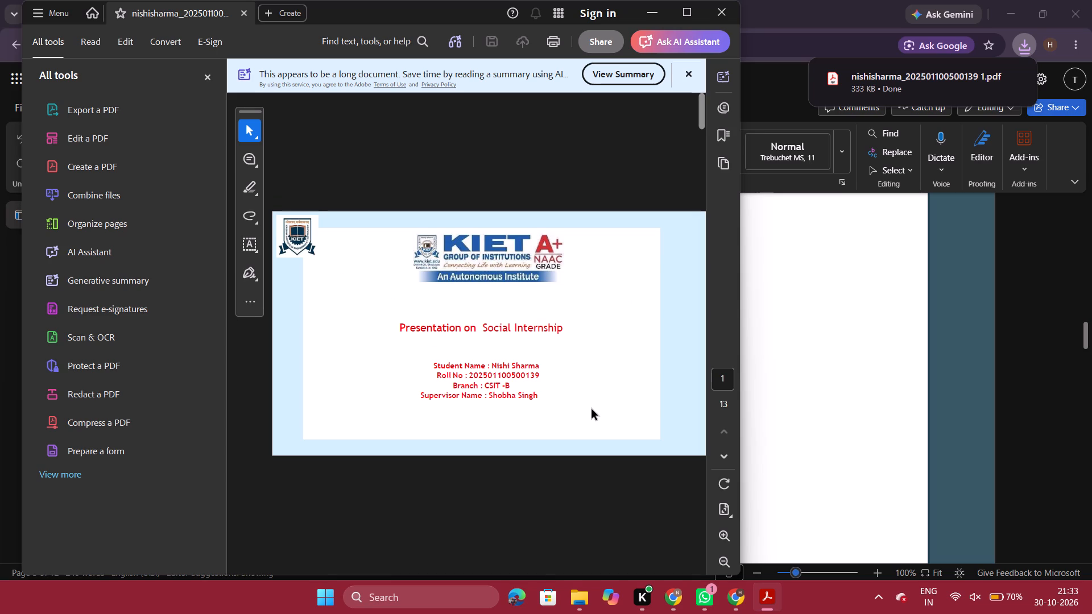
key("Down")
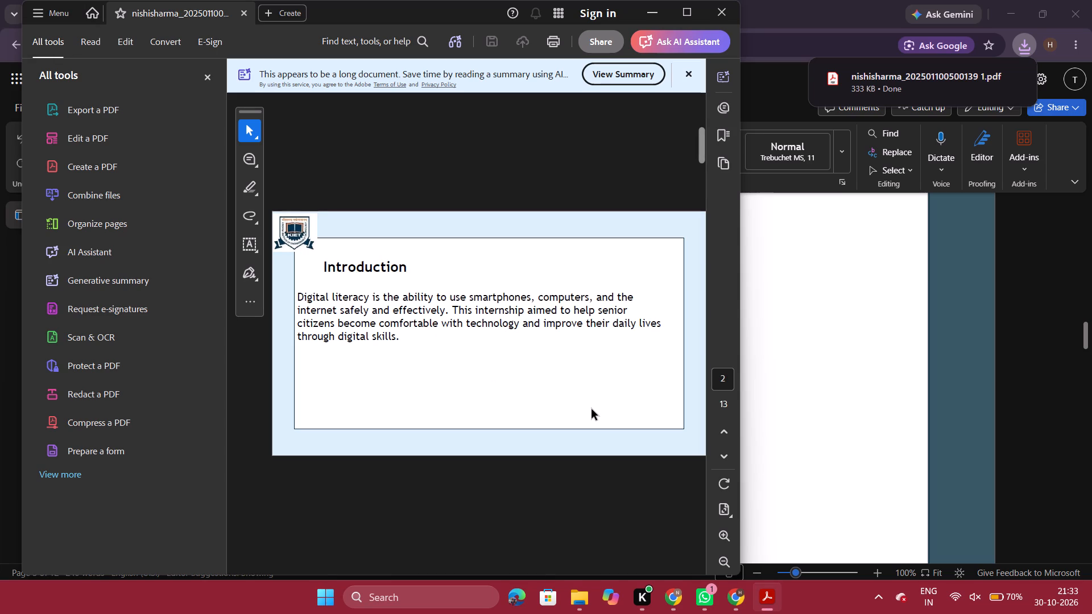
key("Down")
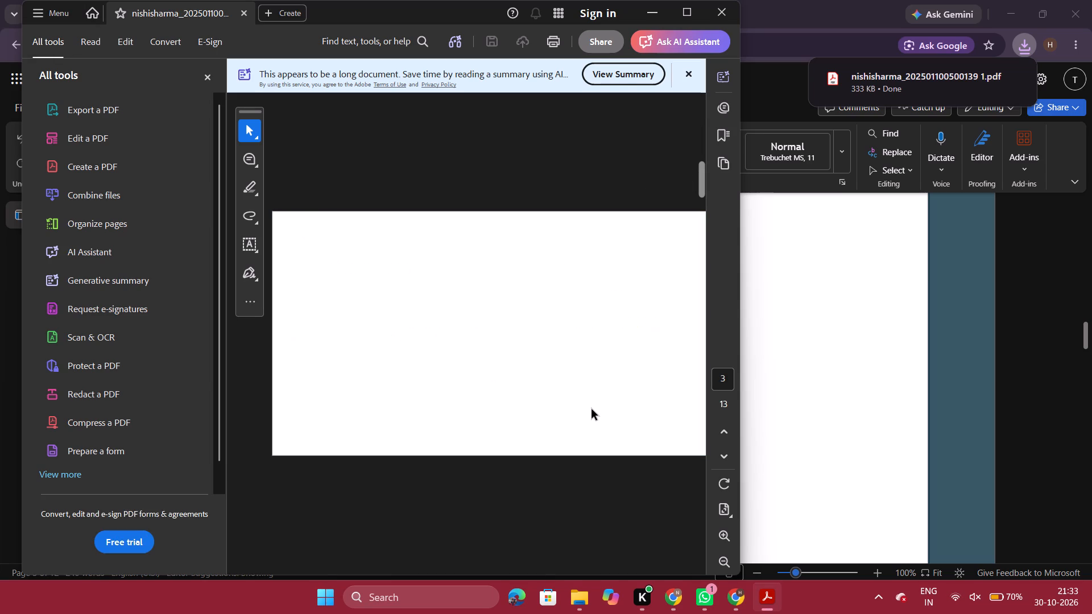
key("Up")
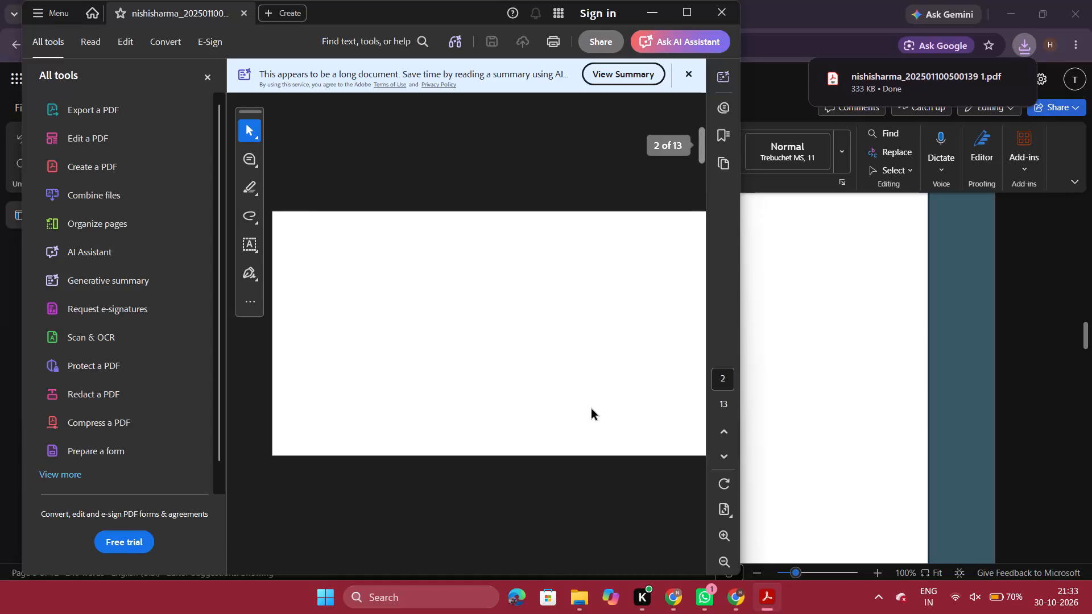
key("Down")
key("Down")
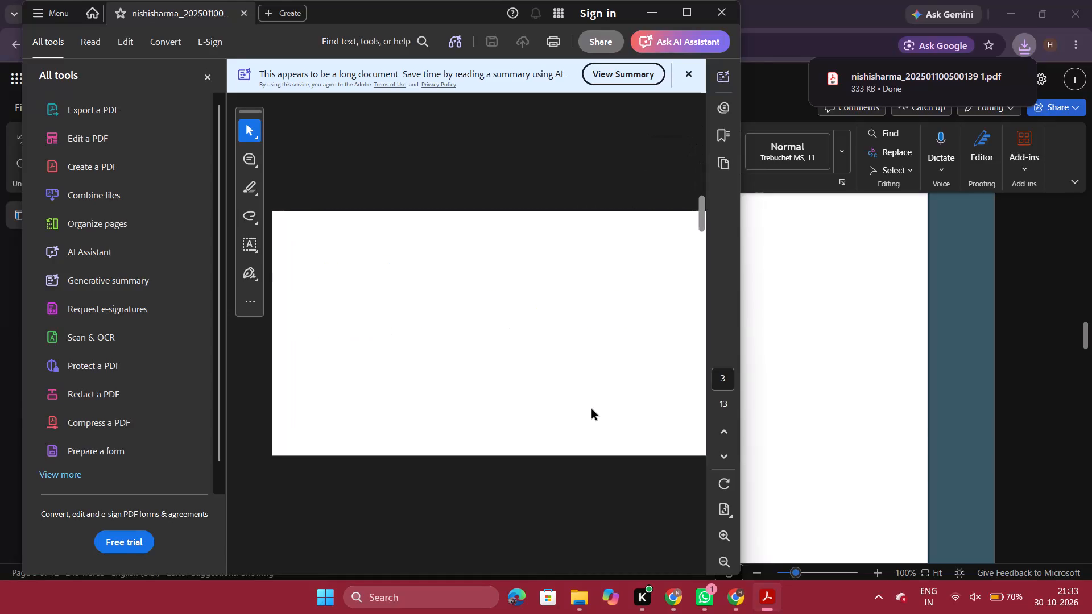
key("Down")
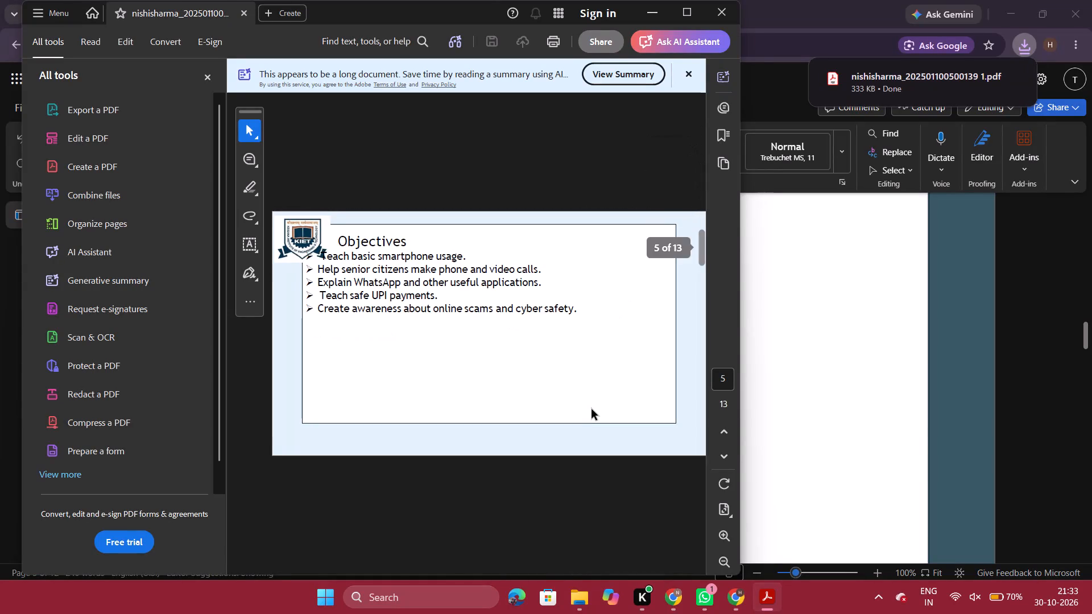
key("Down")
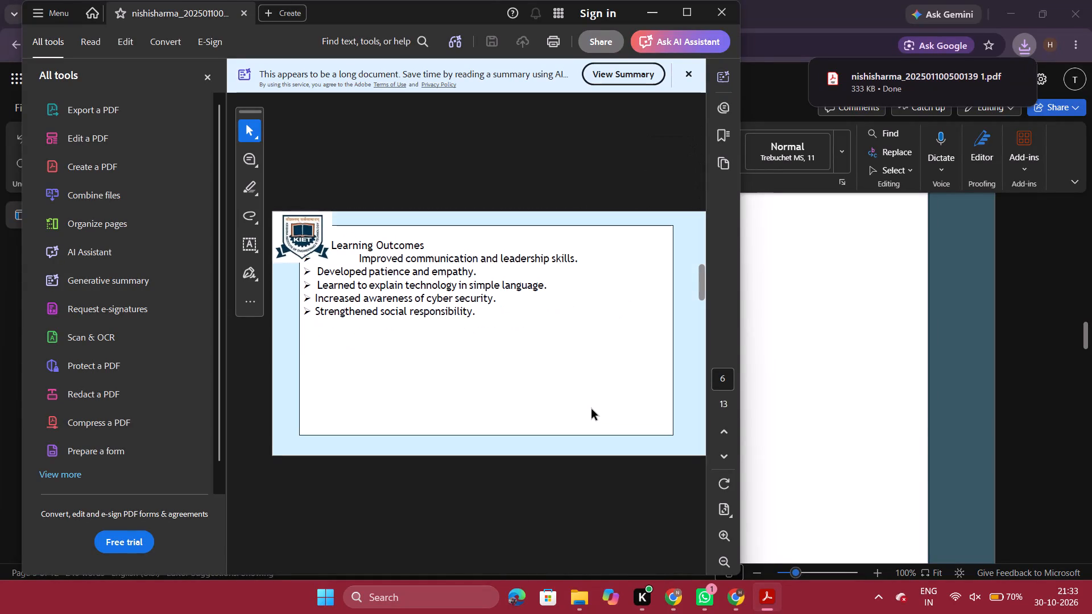
key("Down")
key("Down")
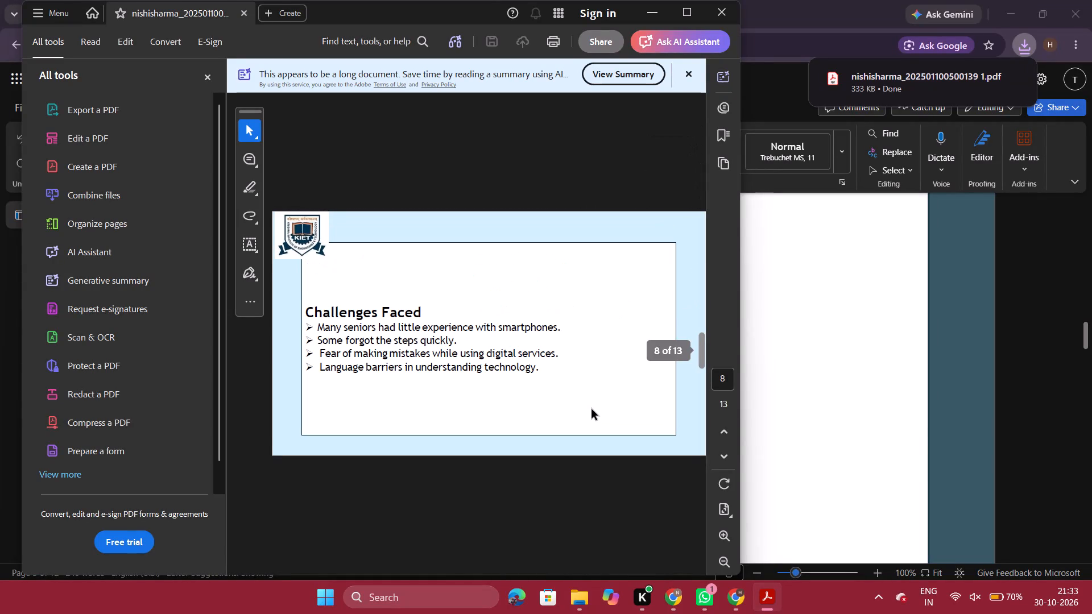
key("Down")
key("Down")
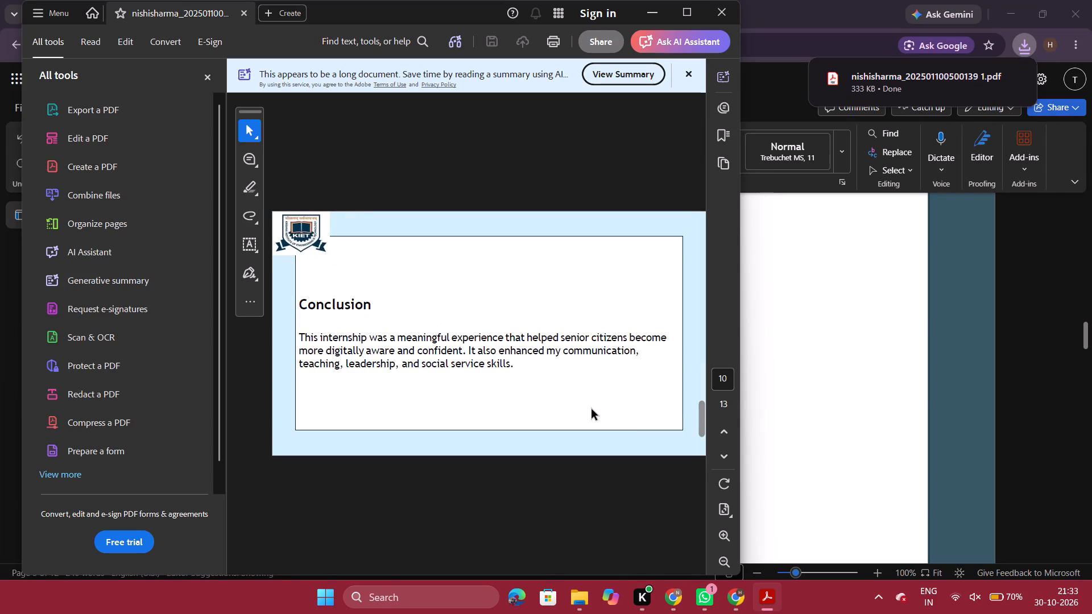
key("Down")
key("Up")
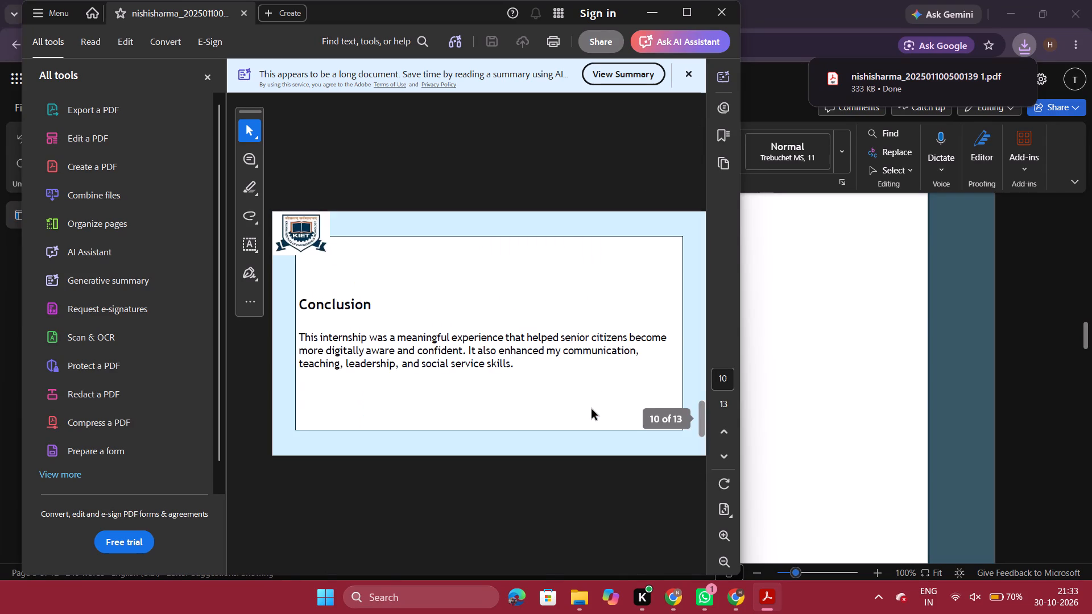
key("Up")
key("Up")
key("Up")
key("Up")
key("Up")
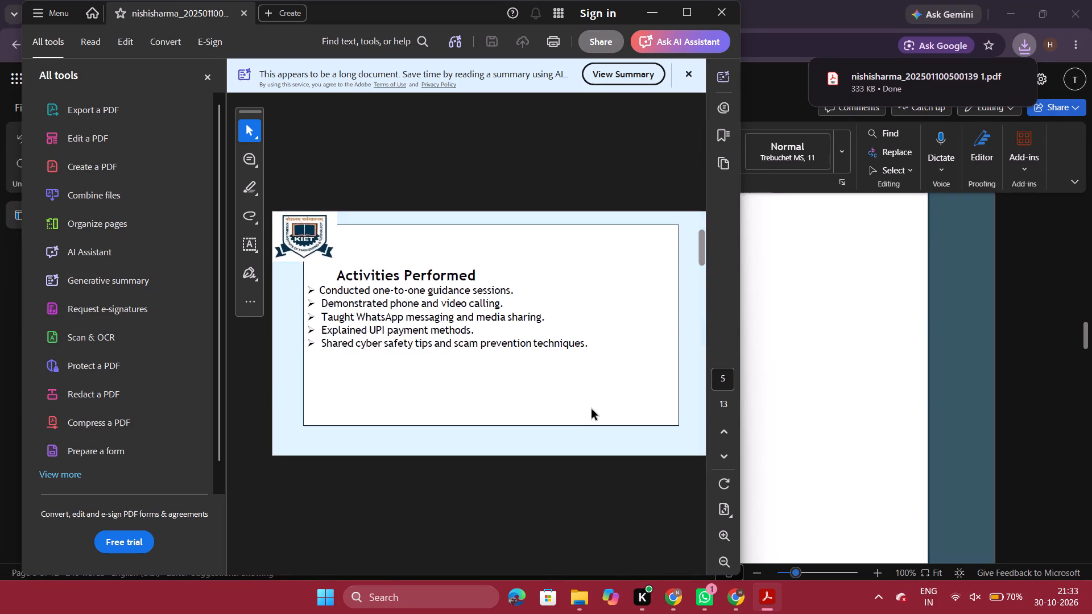
key("Up")
key("Up")
key("Up")
key("Up")
key("Up")
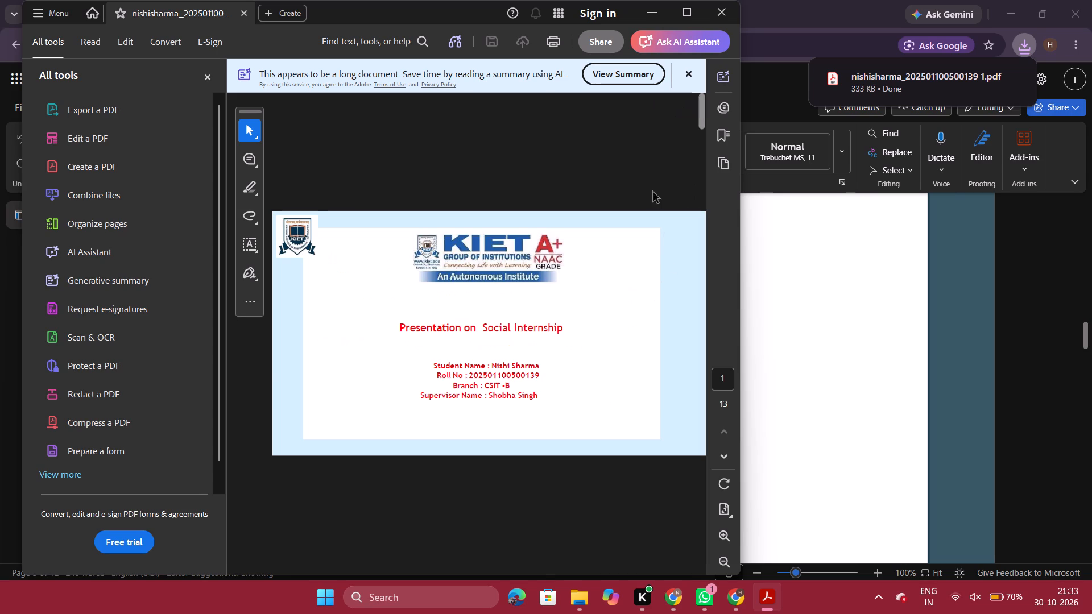
left_click(652, 14)
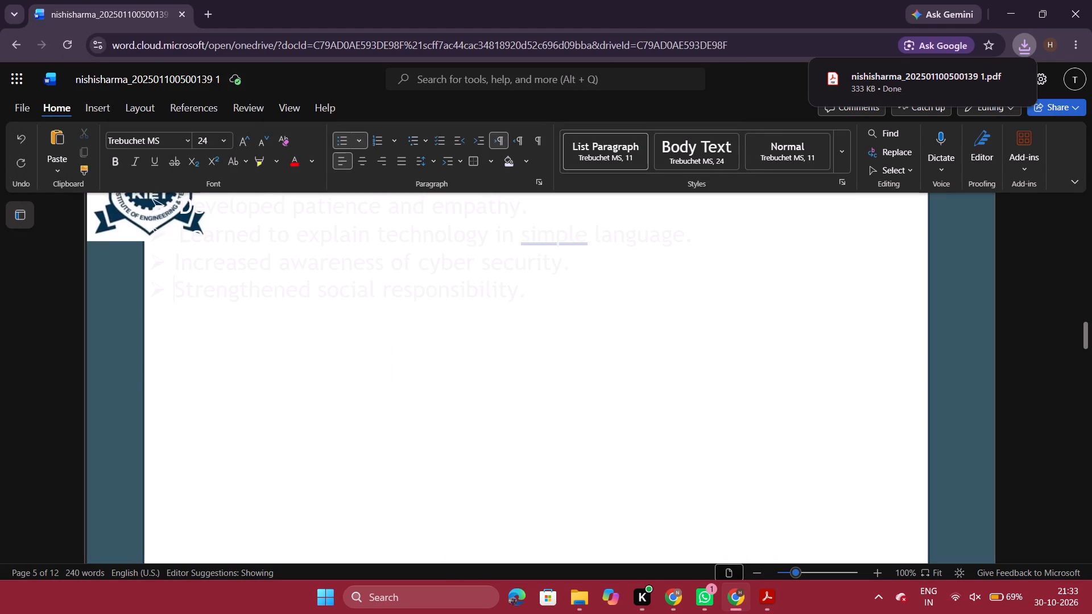
Review the title, "Introduction" and "Objectives" pages of the Word document.
scroll(439, 265, "up", 12)
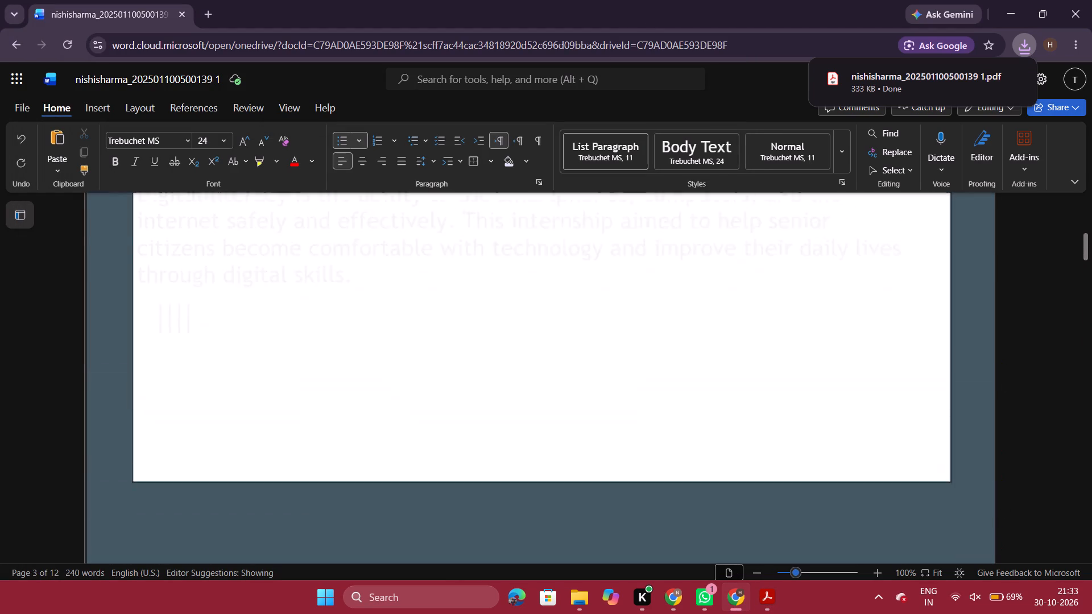
scroll(439, 265, "up", 4)
scroll(439, 265, "down", 3)
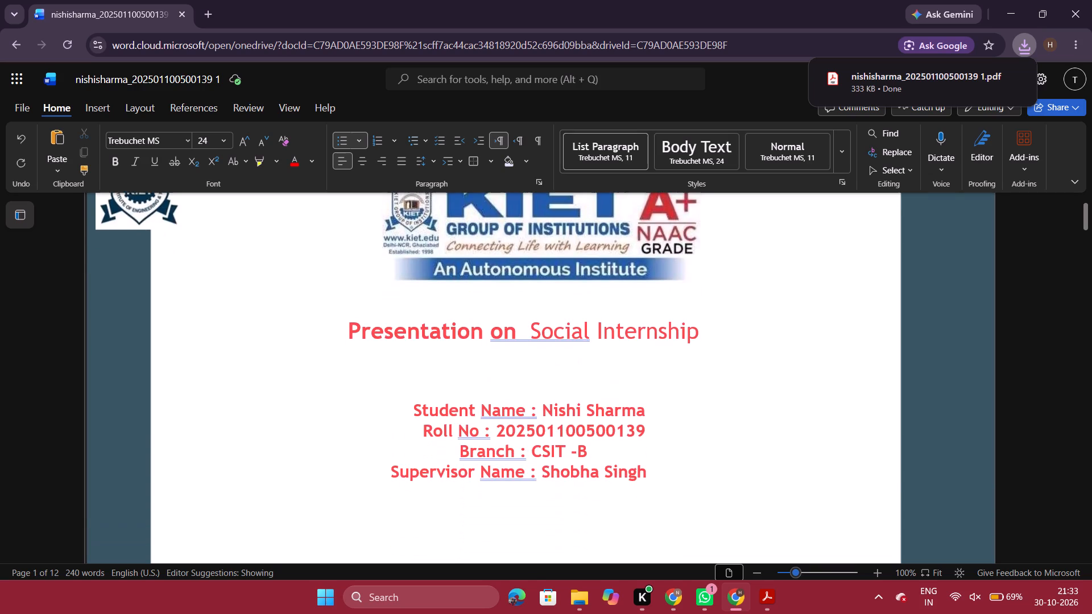
scroll(439, 265, "down", 8)
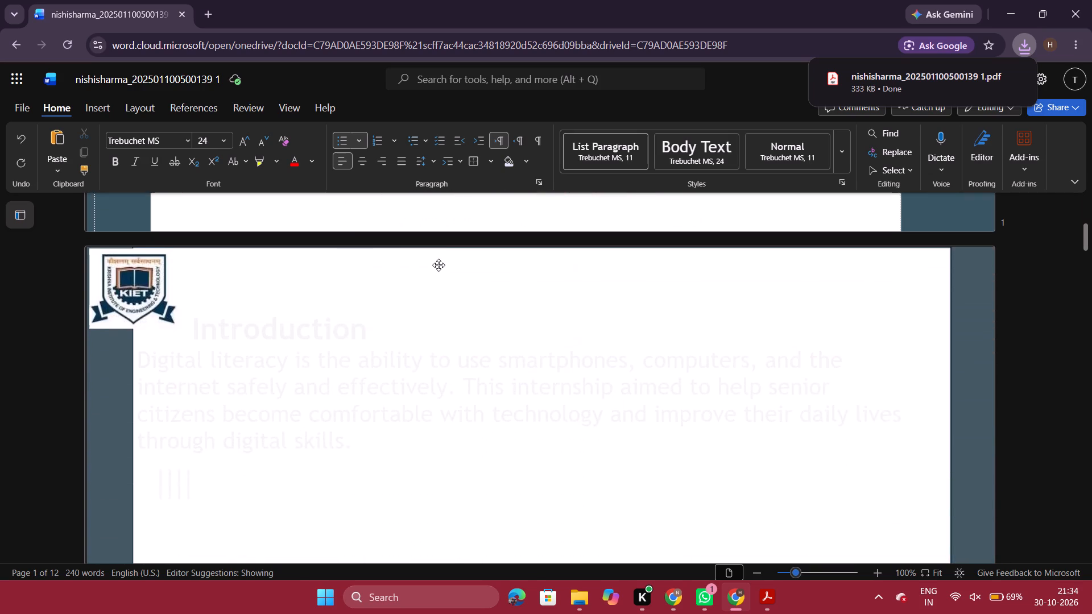
scroll(439, 265, "down", 1)
scroll(439, 265, "up", 2)
scroll(439, 265, "right", 1)
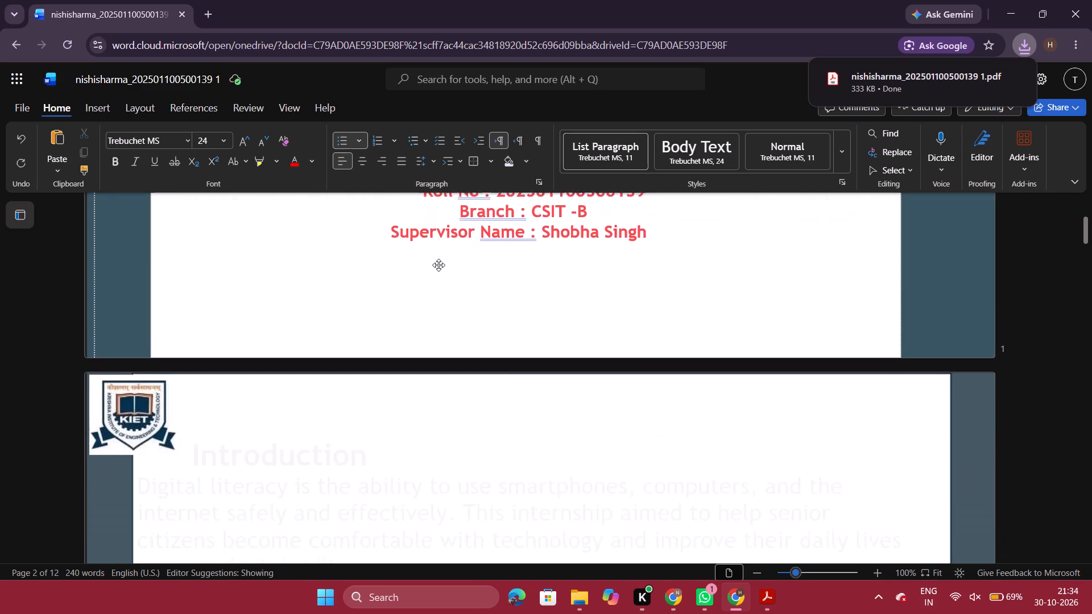
scroll(439, 265, "right", 1)
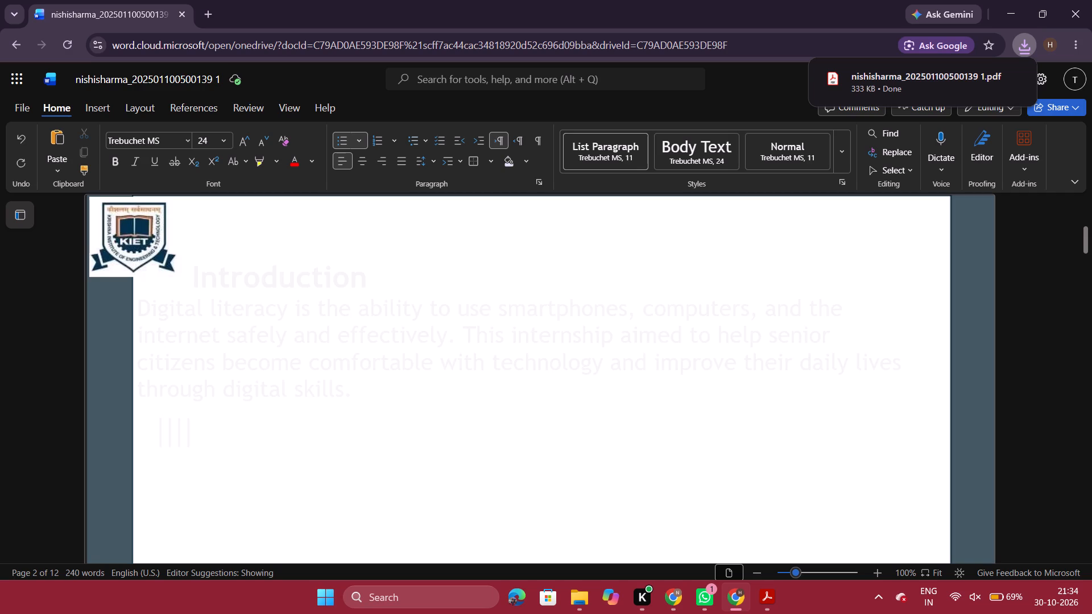
scroll(248, 310, "down", 4)
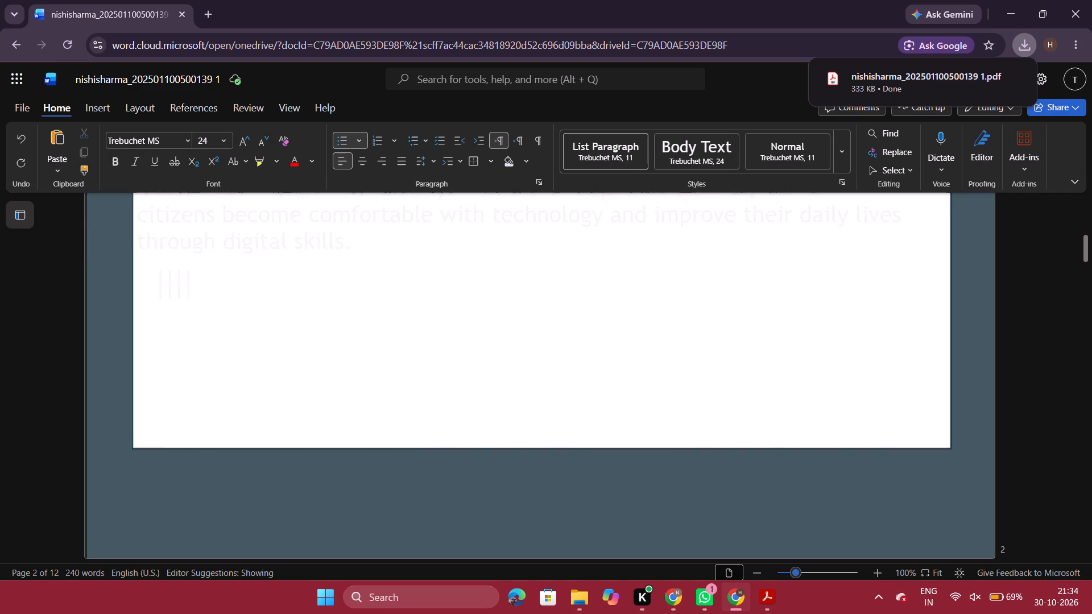
scroll(248, 310, "down", 4)
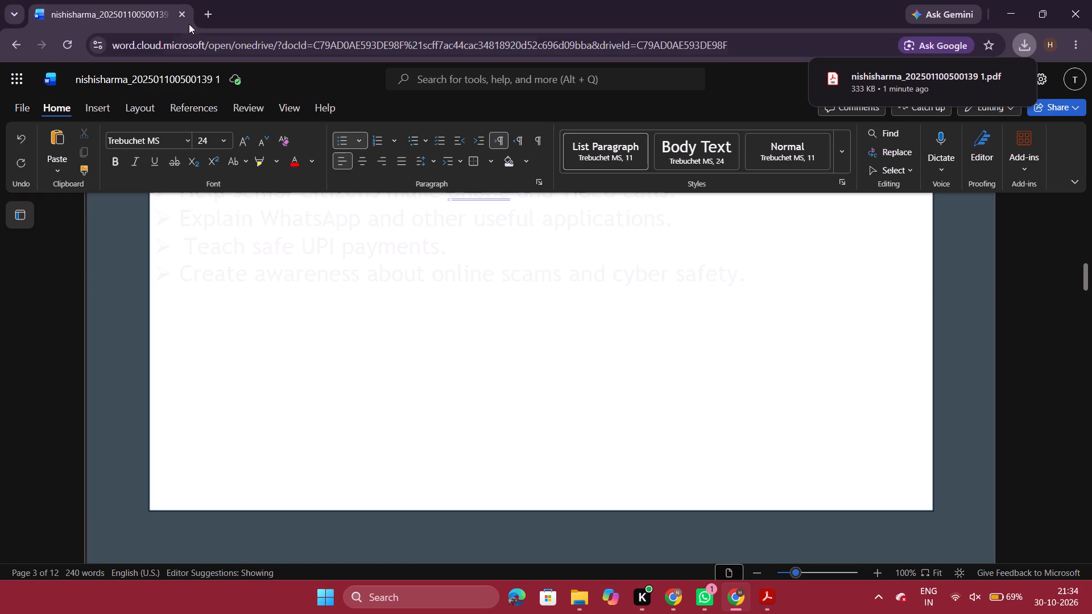
Close the Word document and switch to the Downloads folder in File Explorer.
left_click(177, 13)
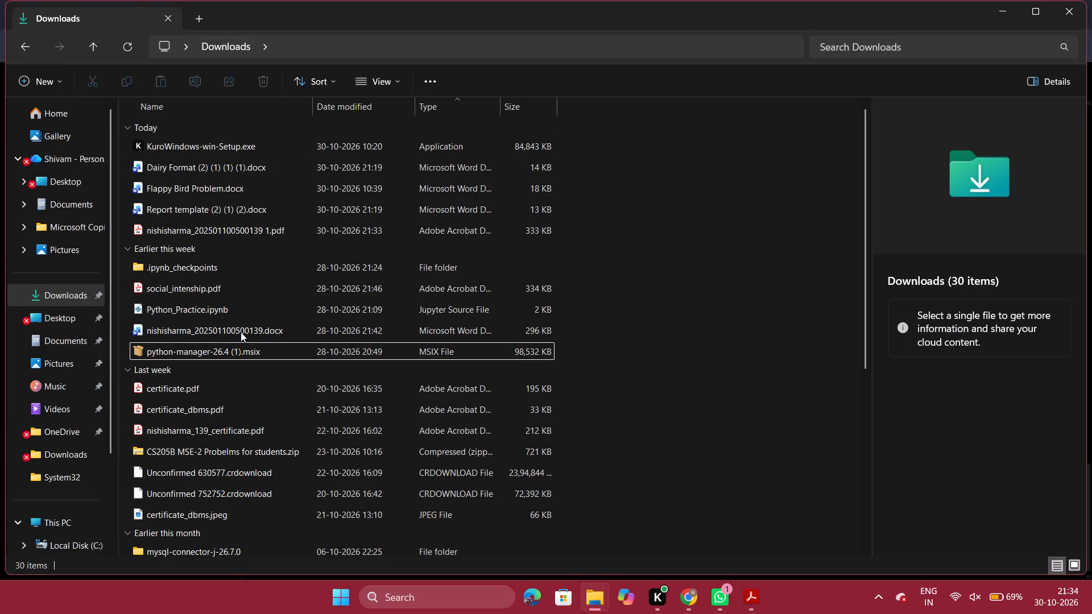
Close the exported presentation PDF in Adobe Acrobat and delete today's copy, ending in "1.pdf", from the Downloads folder.
right_click(239, 233)
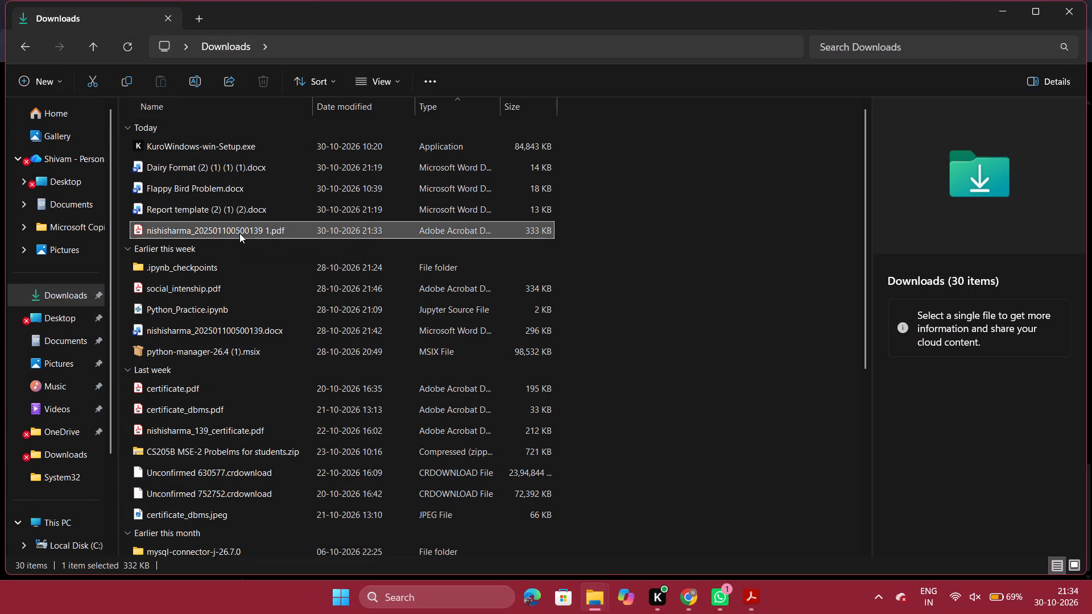
left_click(441, 156)
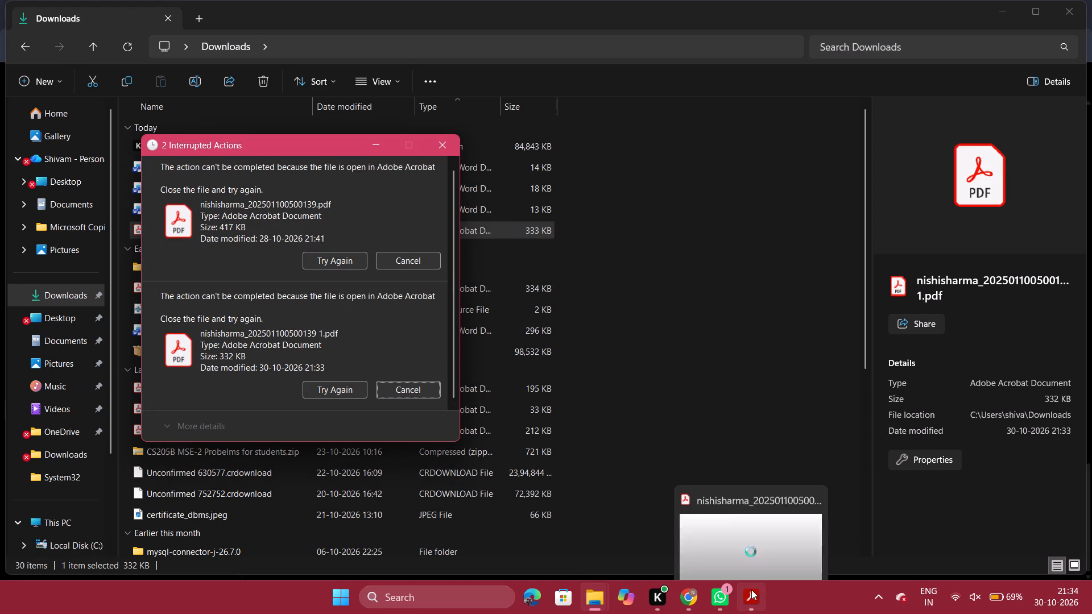
left_click(817, 479)
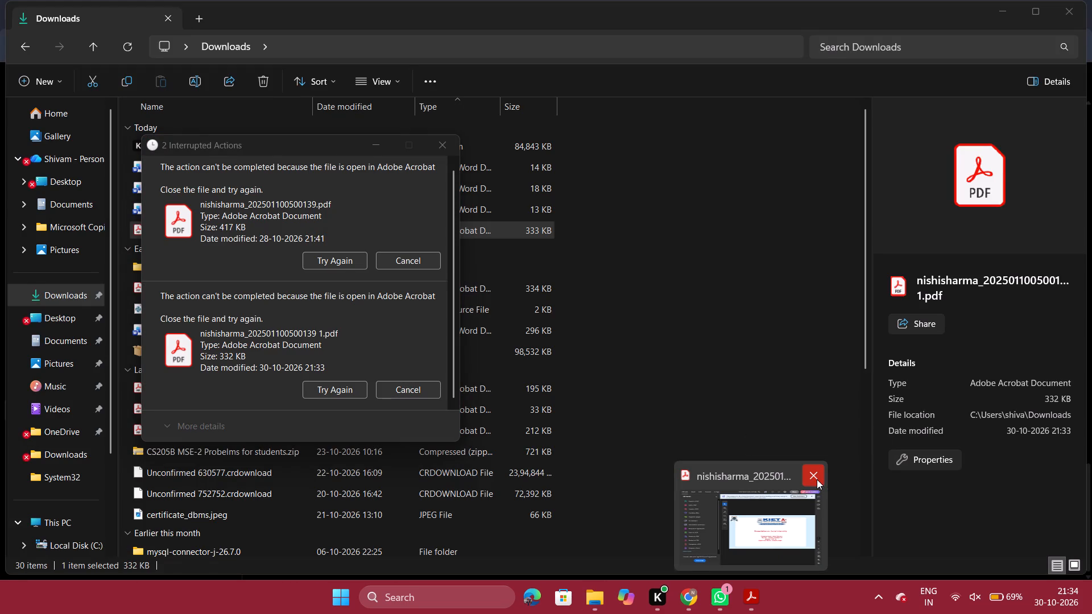
left_click(383, 144)
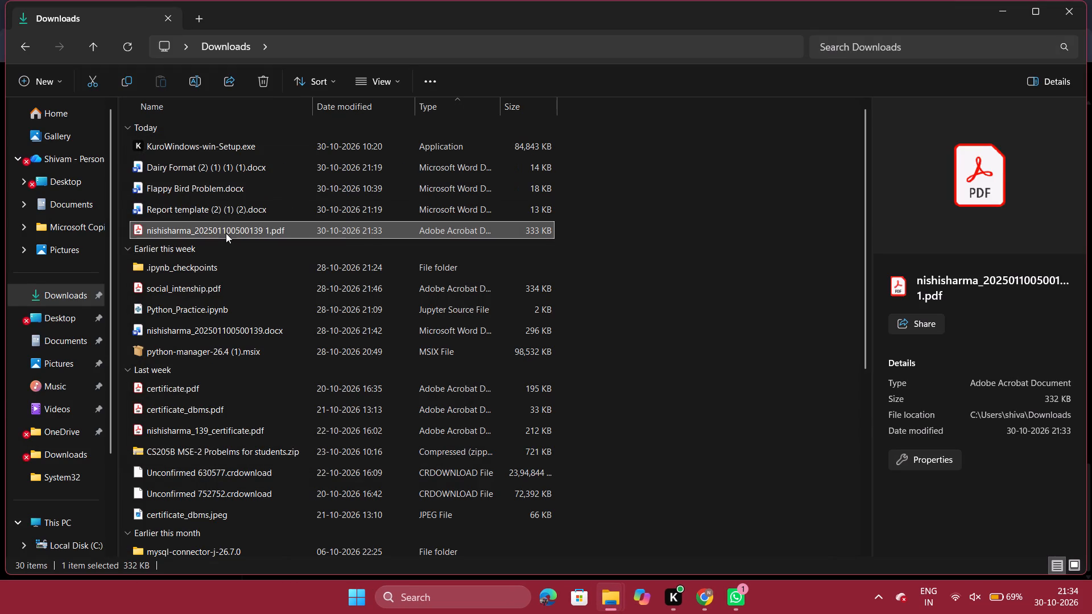
right_click(226, 233)
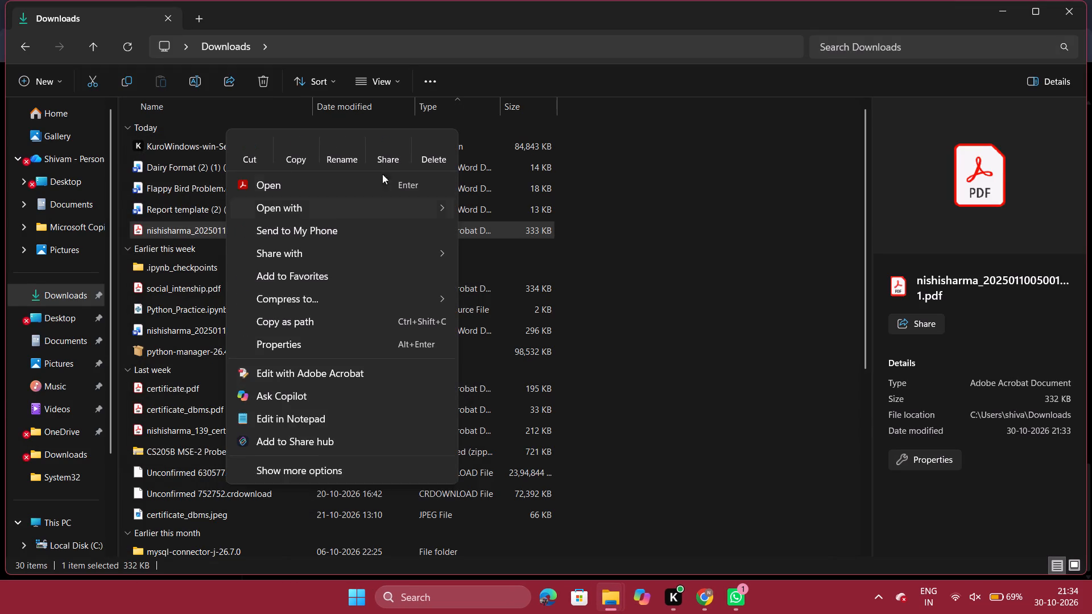
left_click(425, 148)
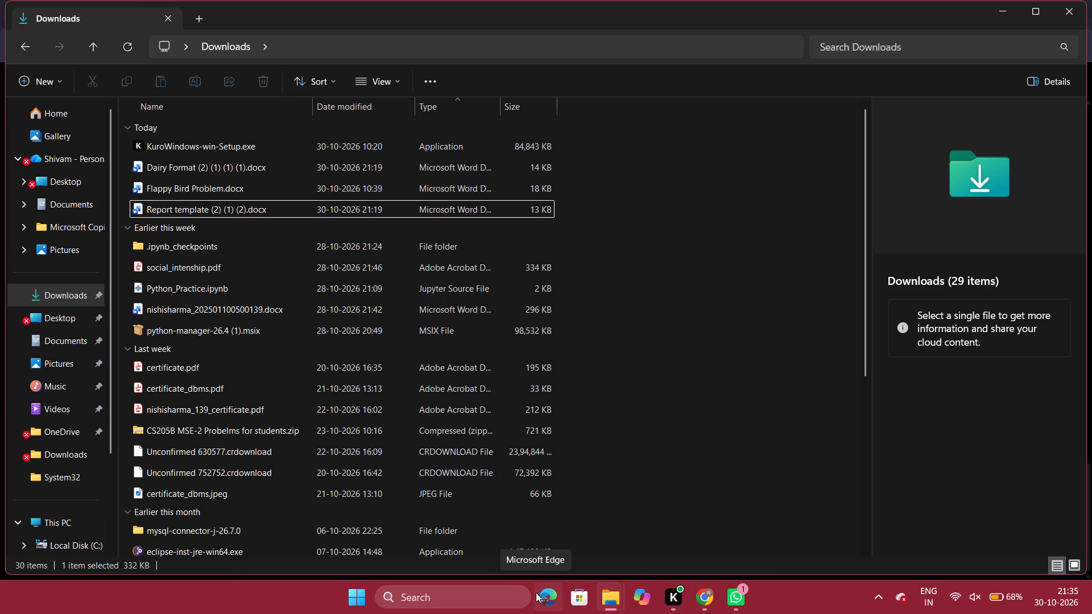
Switch to Google Chrome with the Harsh profile, search for "word" and open Microsoft Word for the Web.
left_click(449, 600)
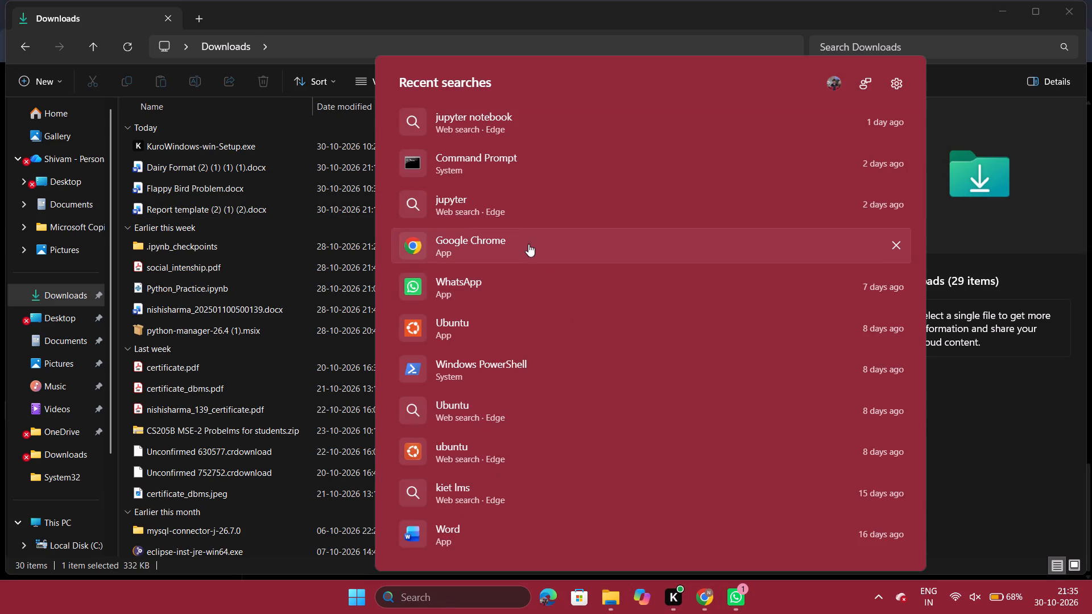
left_click(469, 235)
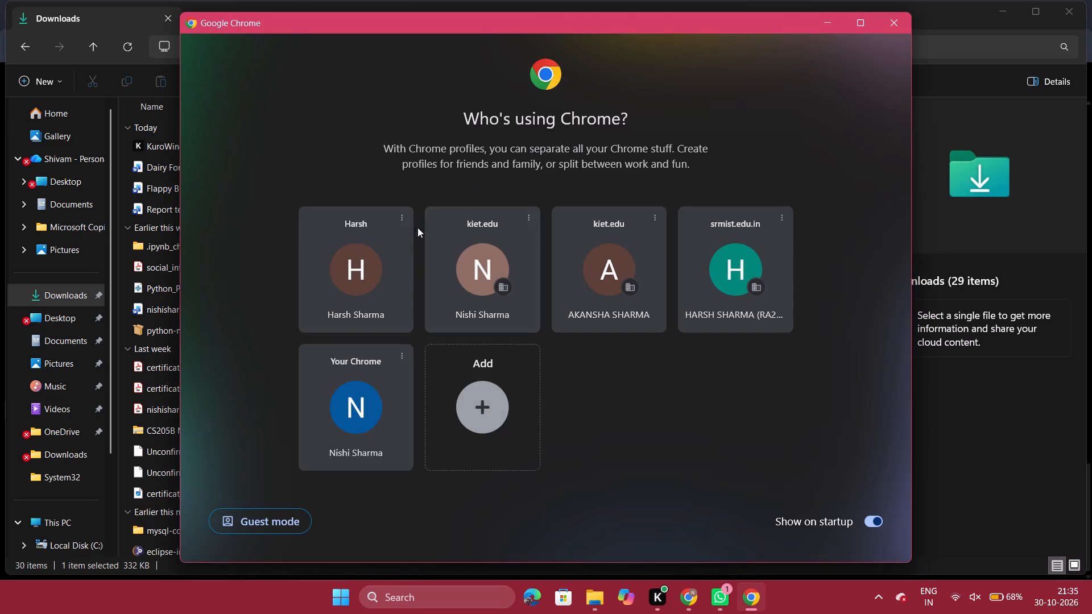
left_click(391, 255)
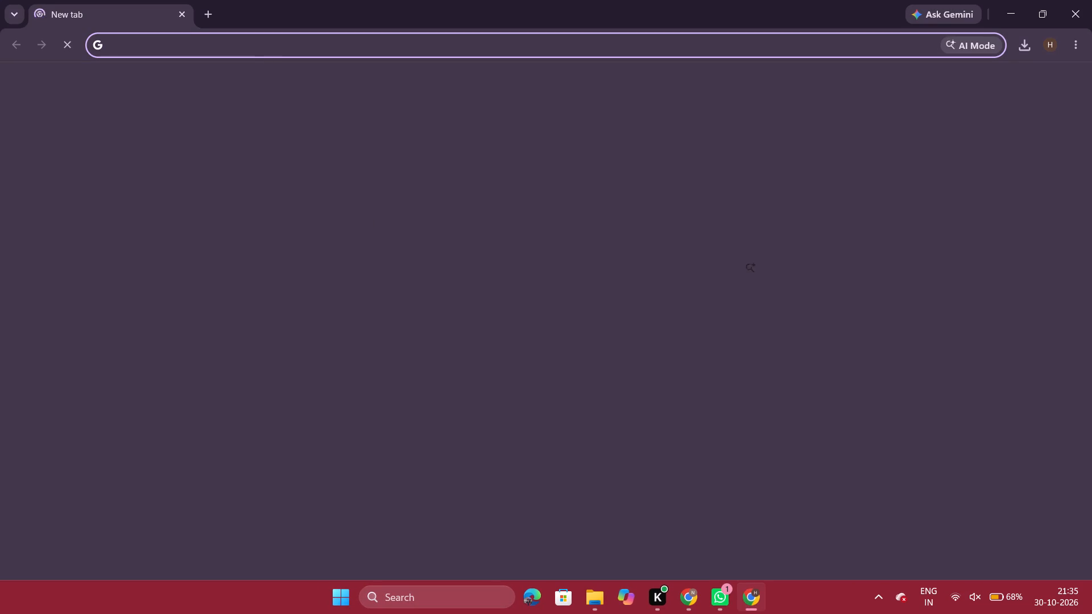
left_click(245, 52)
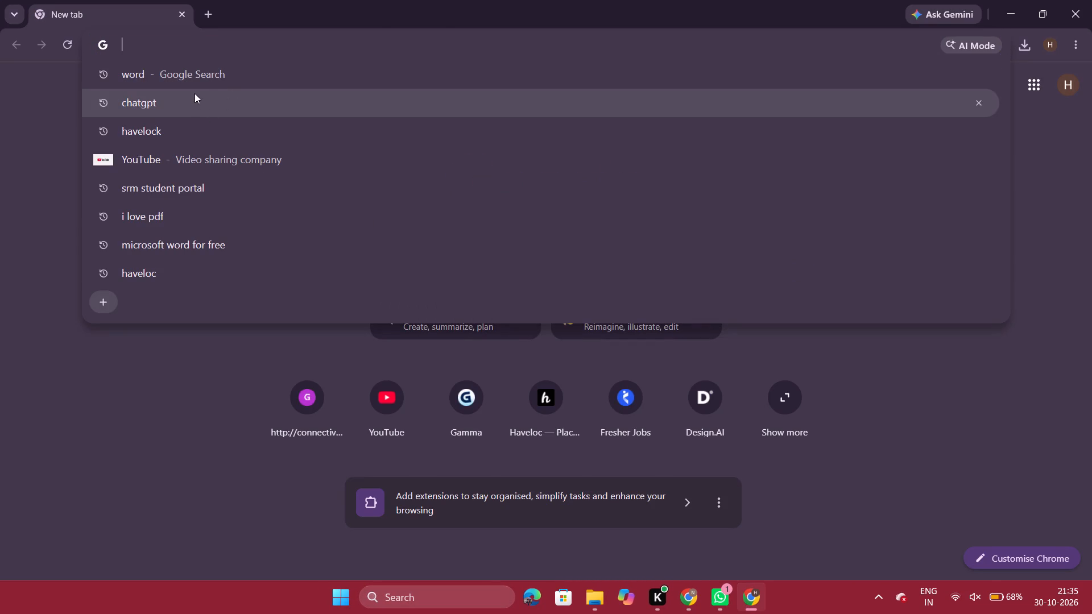
left_click(204, 74)
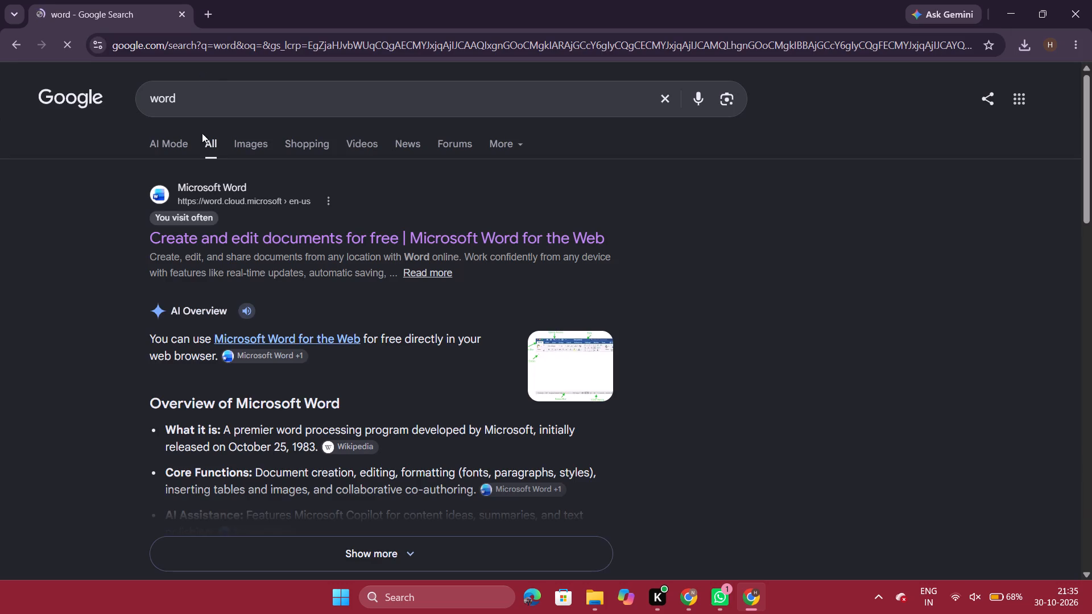
left_click(267, 237)
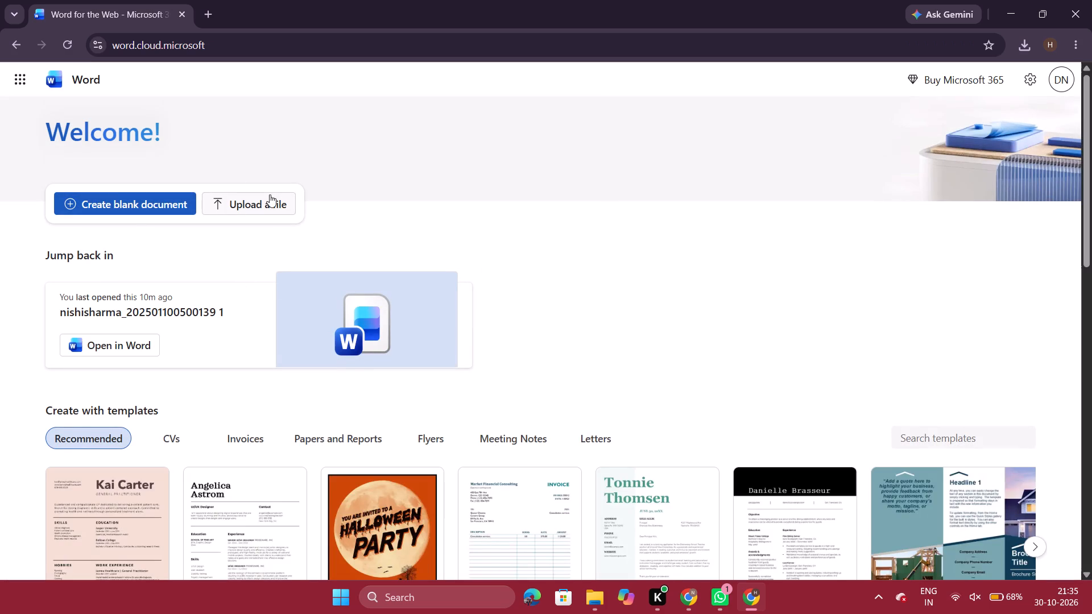
Upload the presentation .docx listed under "Earlier this week" in Downloads to Word for the Web.
left_click(270, 194)
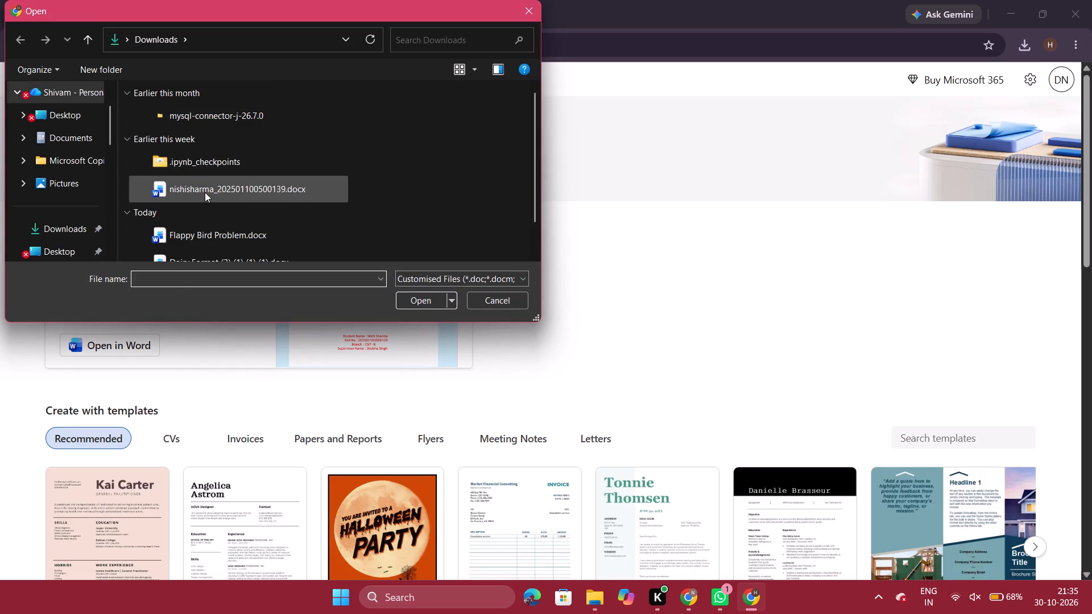
left_click(205, 192)
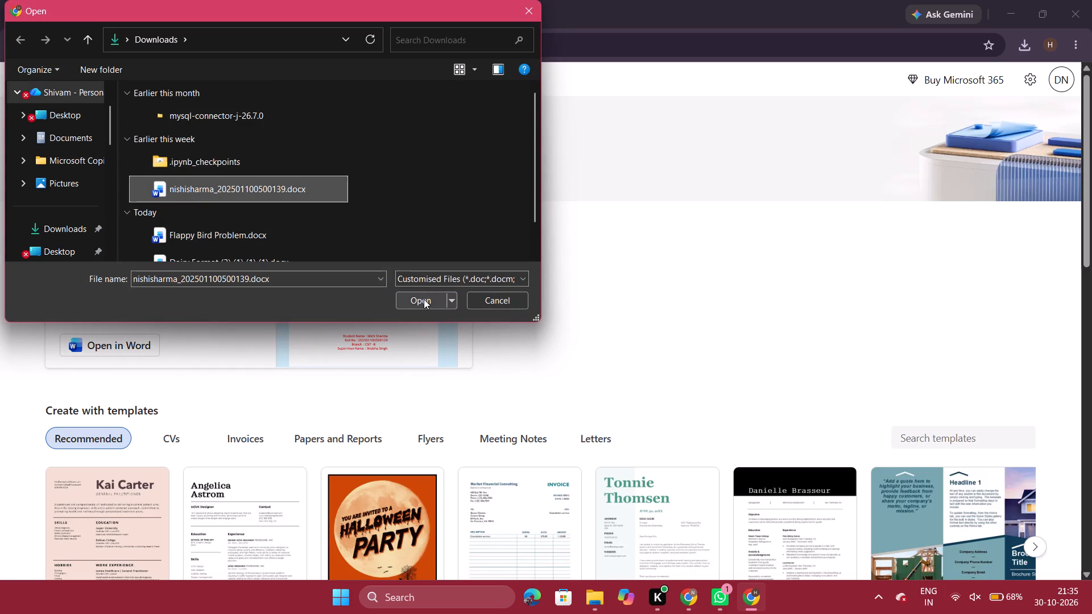
left_click(424, 299)
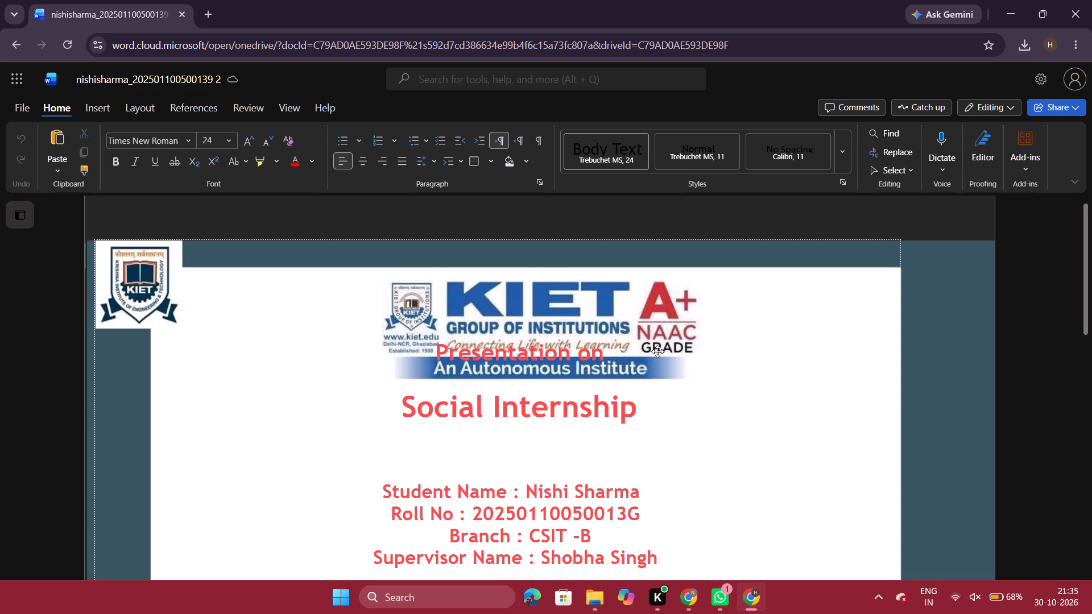
Set the title page lines "Presentation on" and "Social Internship" to font size 20.
scroll(657, 351, "down", 2)
scroll(657, 351, "up", 2)
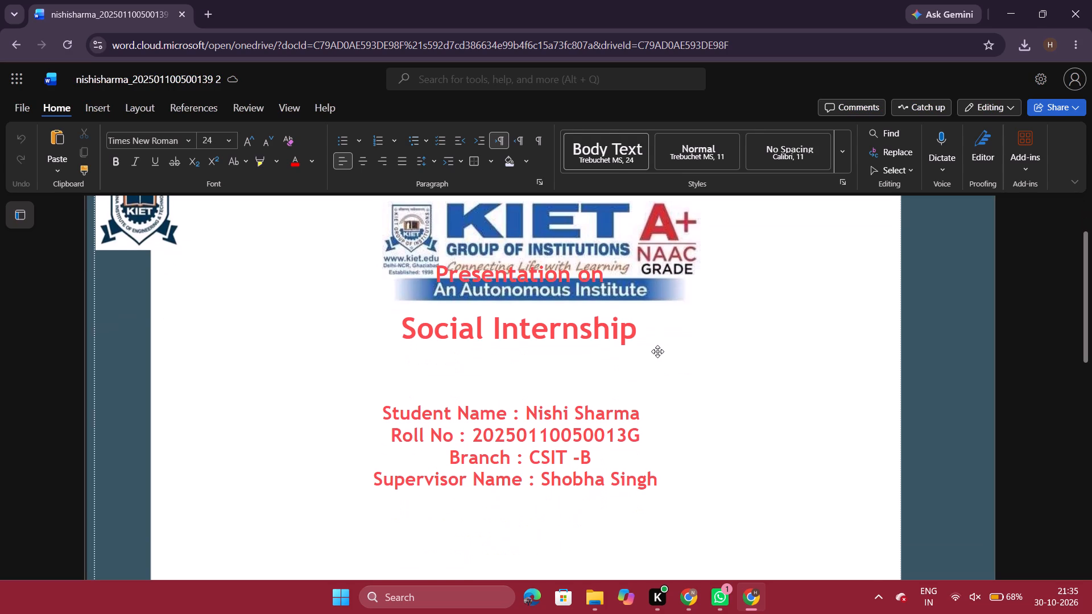
scroll(657, 351, "up", 2)
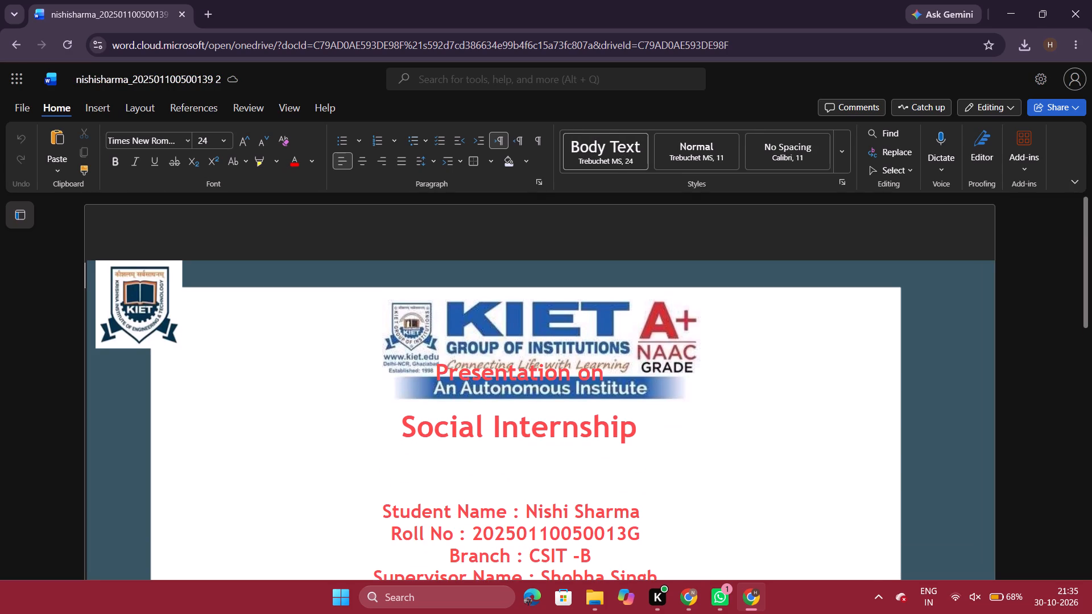
scroll(835, 434, "down", 2)
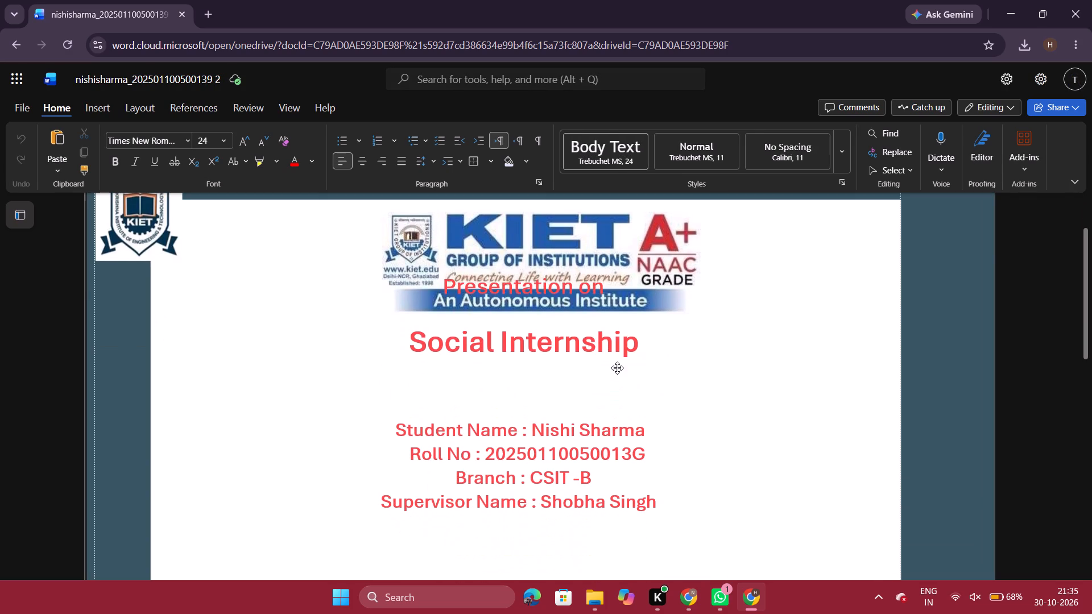
left_click_drag(444, 285, 679, 358)
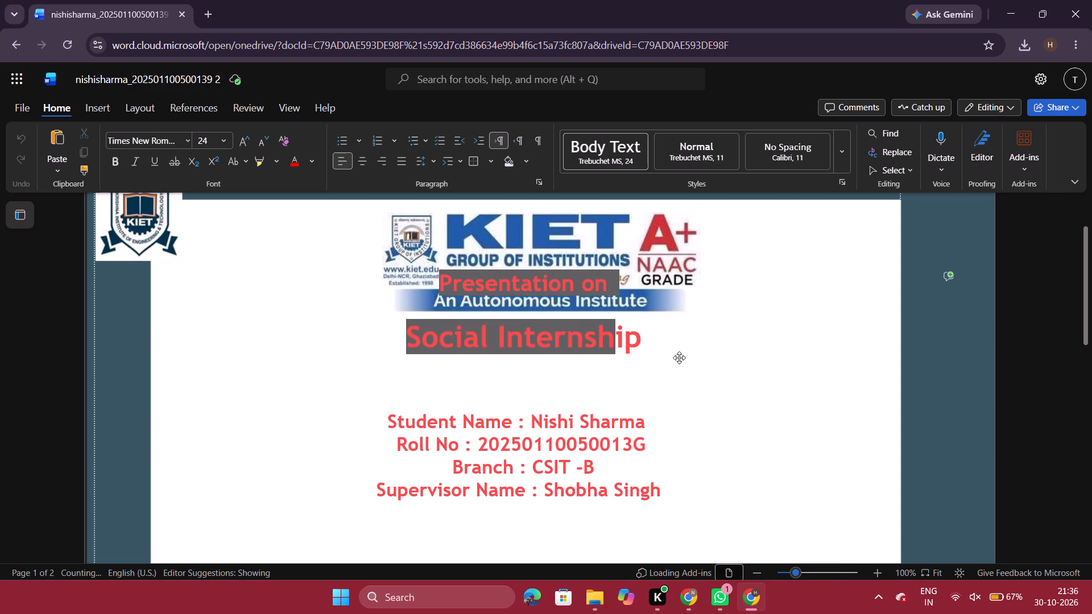
left_click_drag(679, 358, 657, 355)
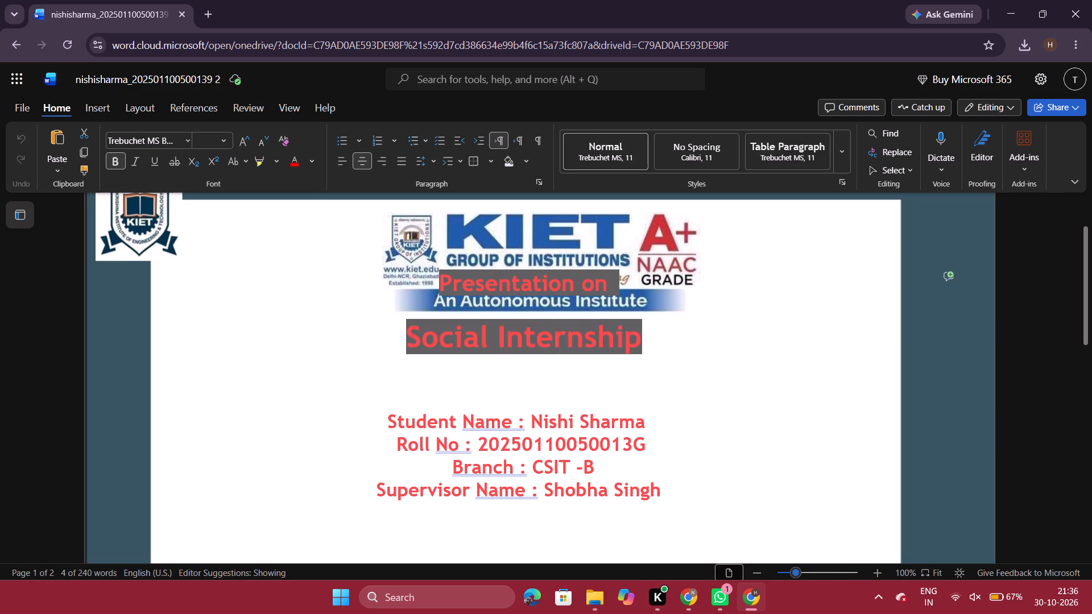
left_click(226, 133)
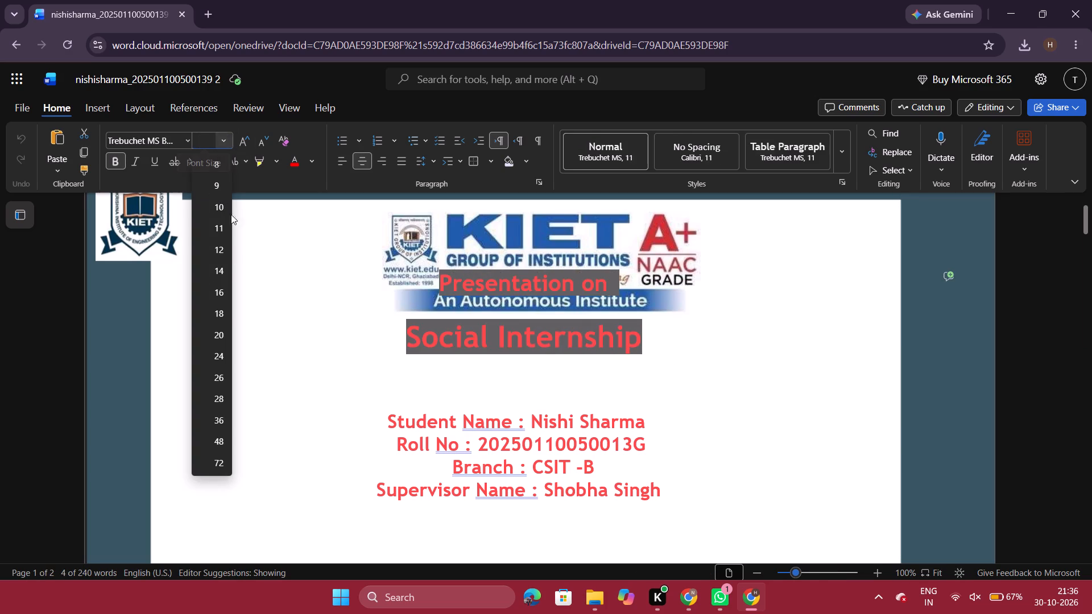
left_click(217, 336)
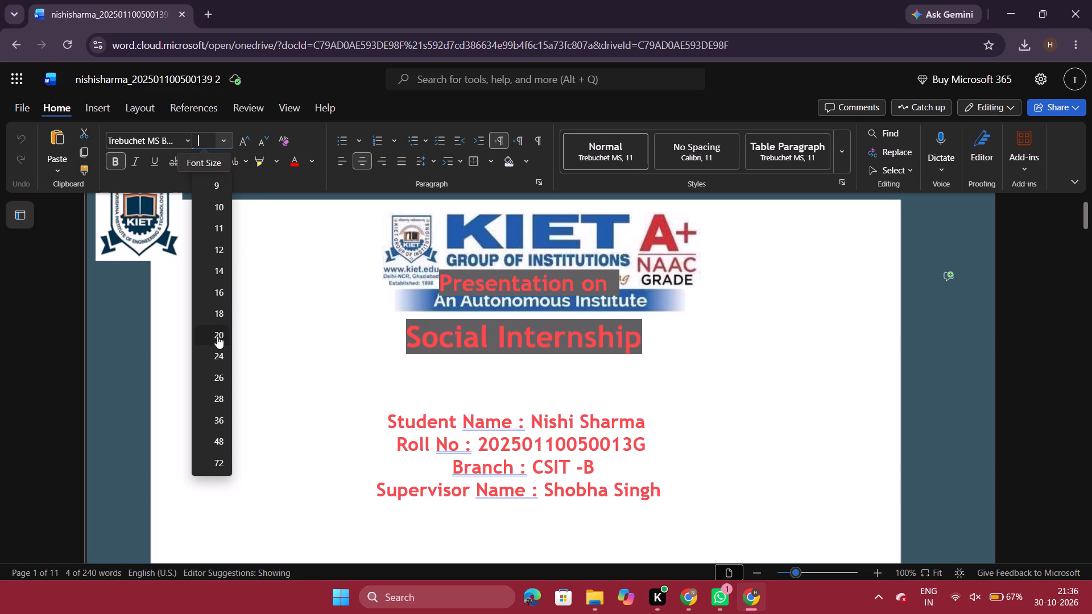
Insert three line breaks before "Presentation on" to move the title below the KIET logo banner.
left_click(450, 278)
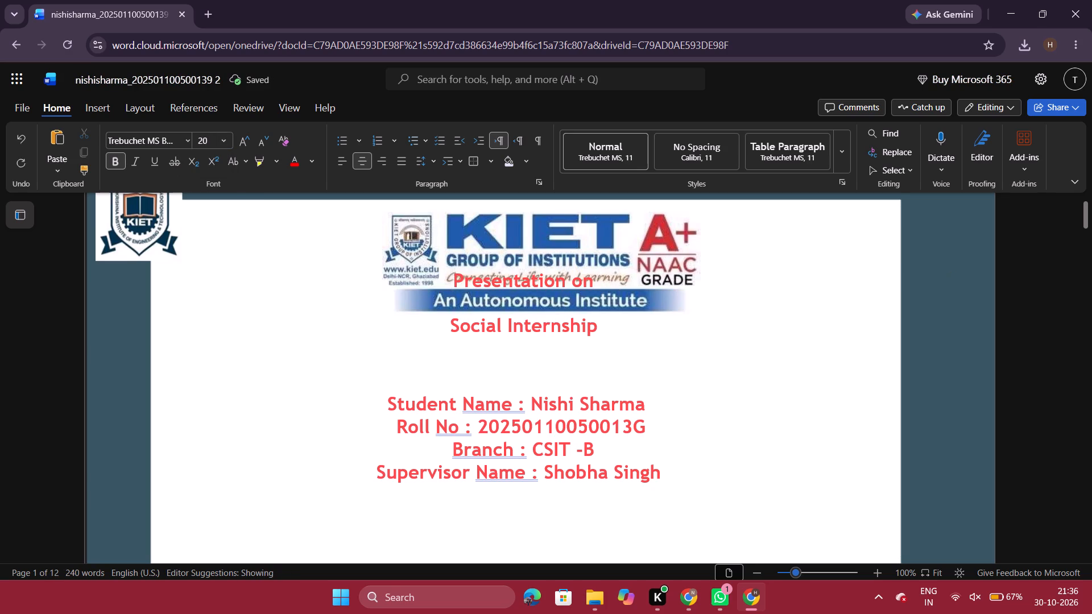
key("Return")
key("Return")
key("Return")
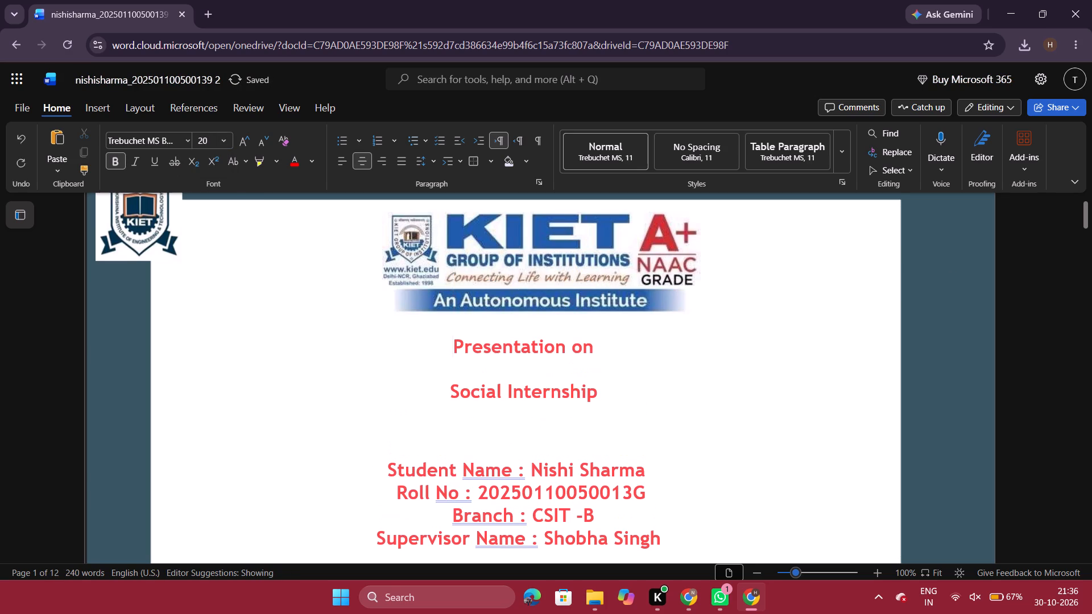
Join "Social Internship" onto the "Presentation on" line, separated by a space.
left_click(452, 396)
key("BackSpace")
key("BackSpace")
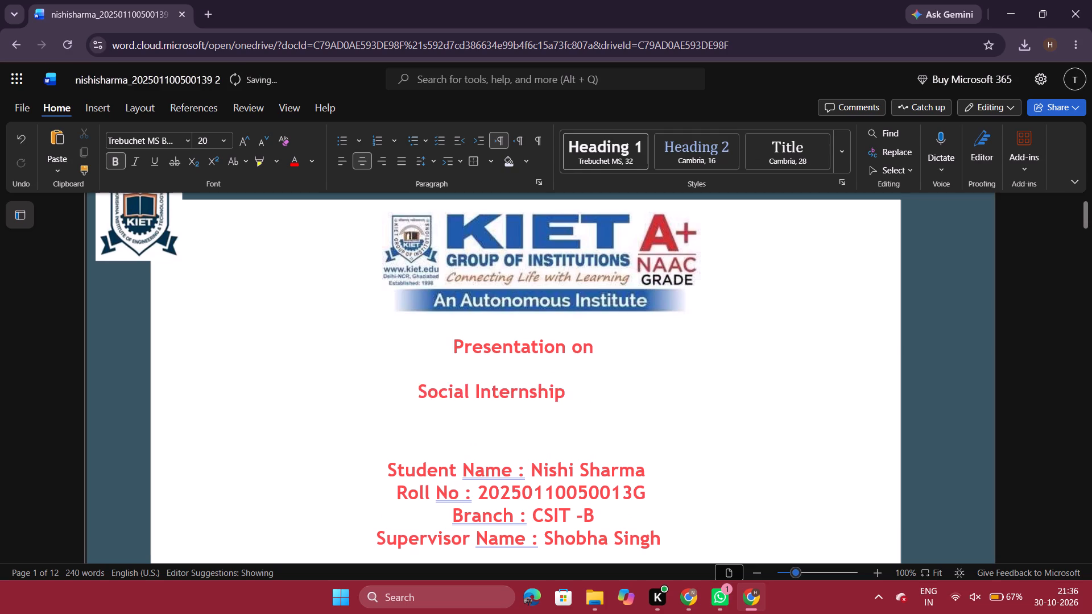
key("BackSpace")
key("space")
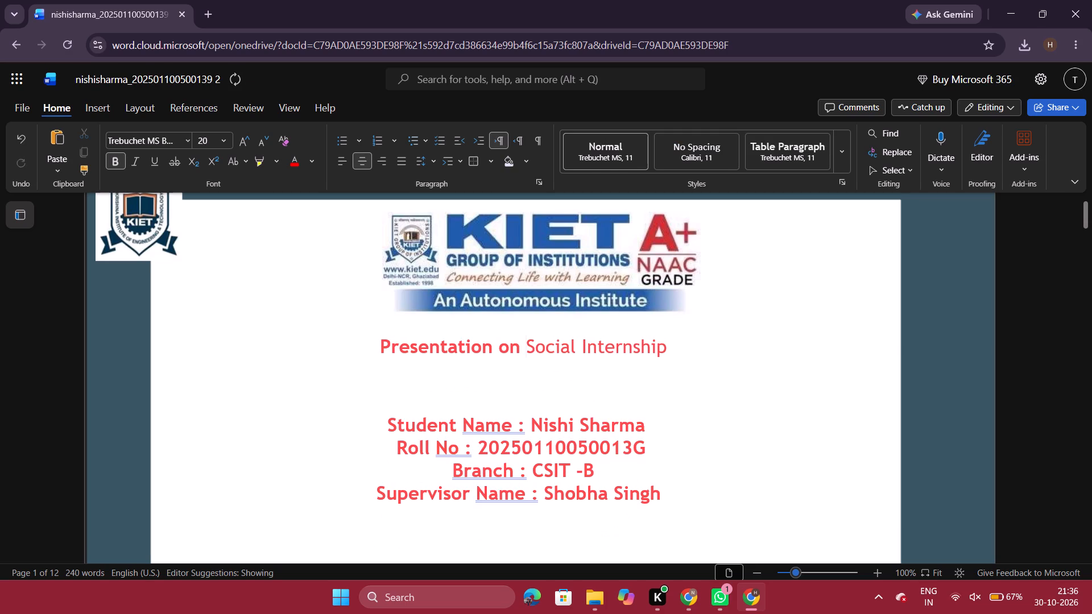
Set the student name, roll number, branch and supervisor lines on the title page to font size 18.
left_click_drag(385, 423, 676, 508)
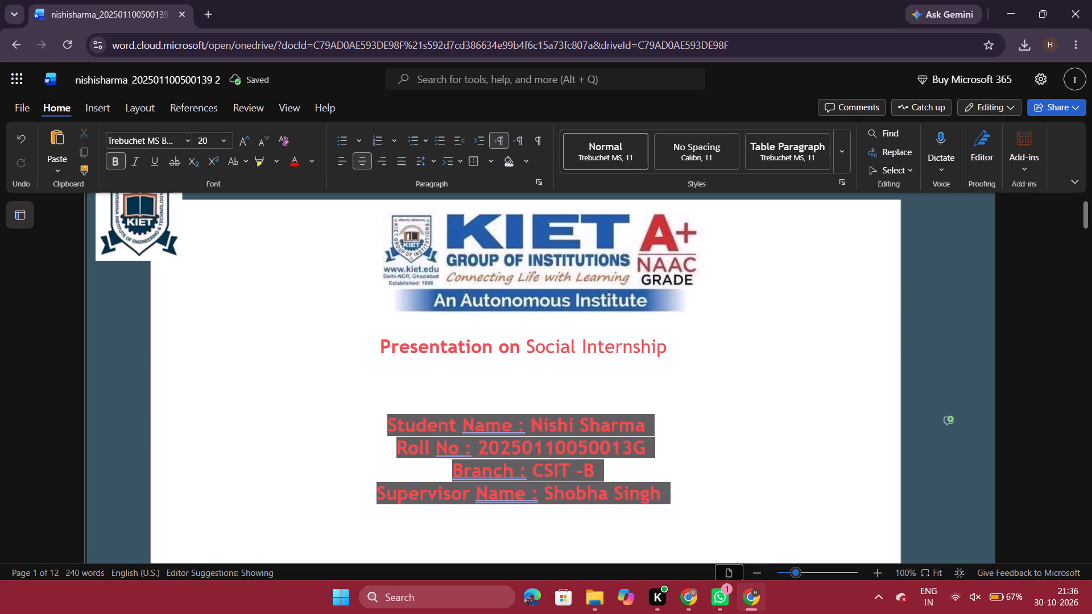
left_click(778, 486)
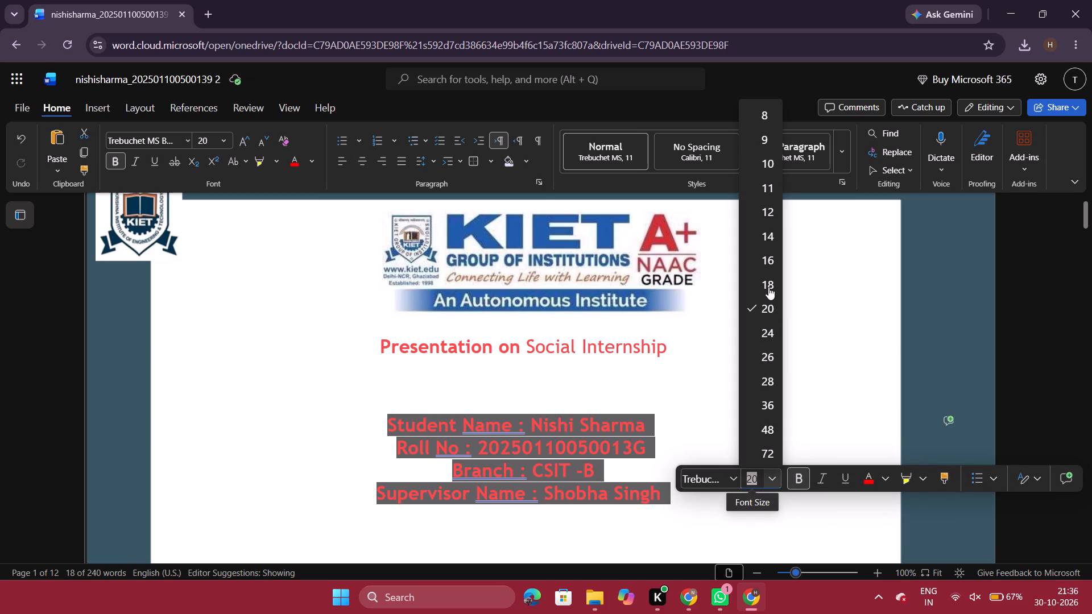
left_click(768, 287)
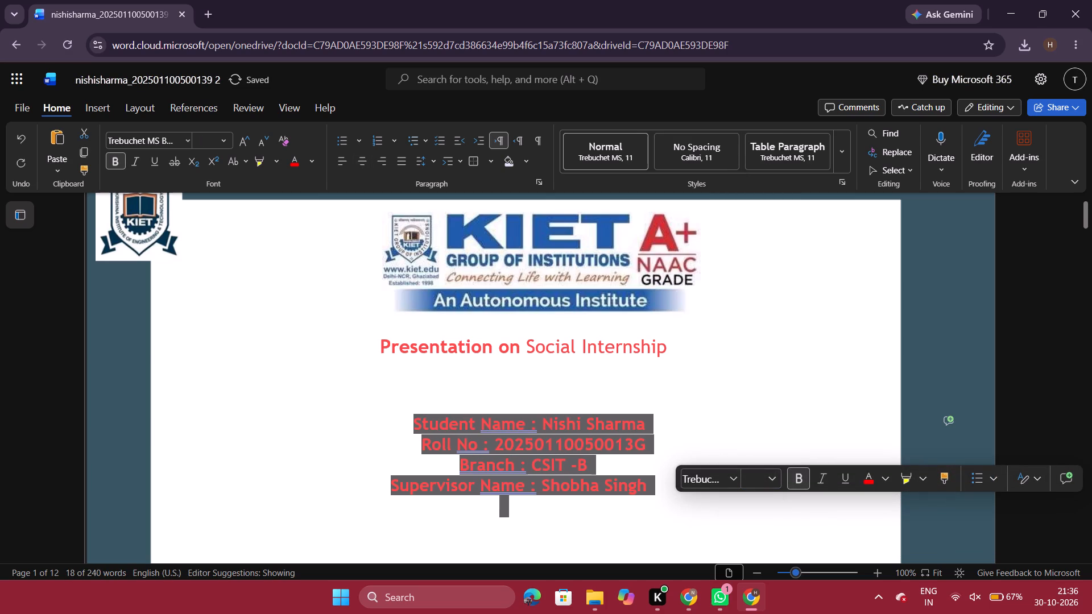
Replace the final "G" of the roll number on the title page with "9".
left_click(648, 448)
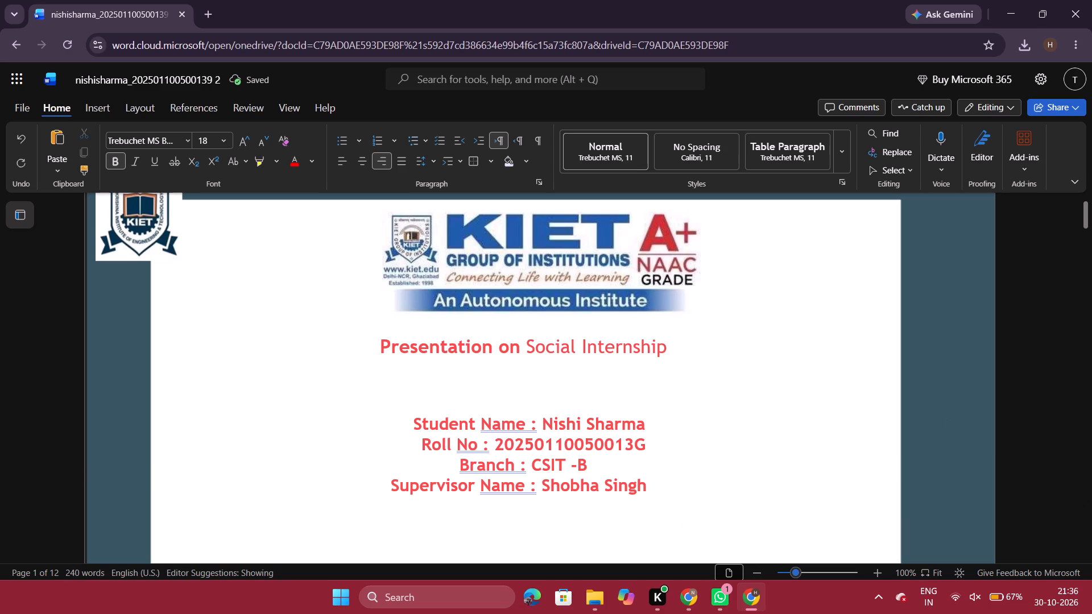
key("BackSpace")
key("9")
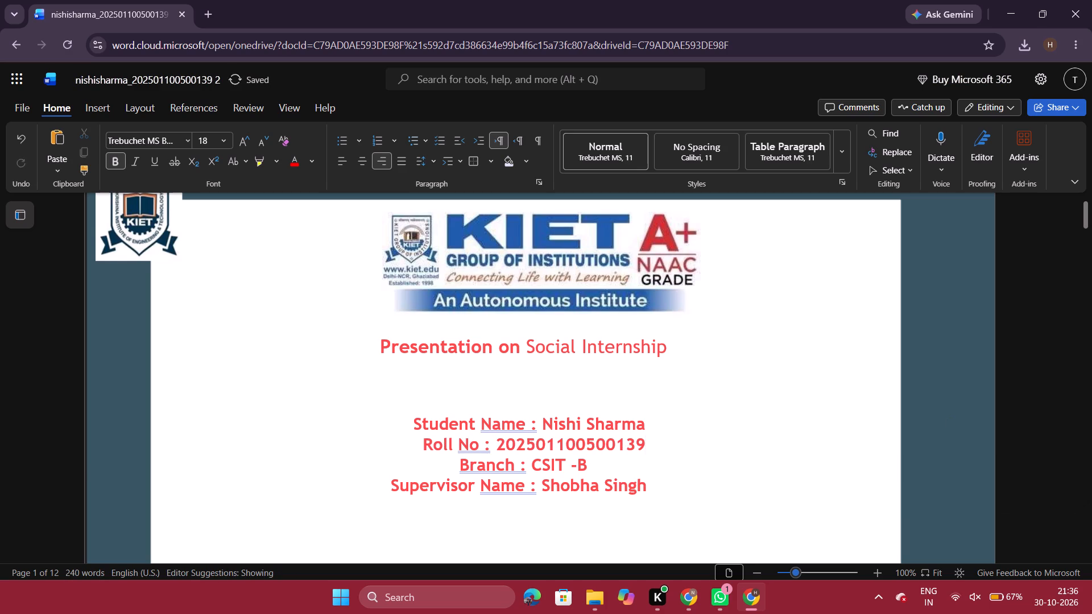
Remove blank space above the "Introduction" heading on page 2 to move the heading and its paragraph up.
scroll(648, 448, "down", 7)
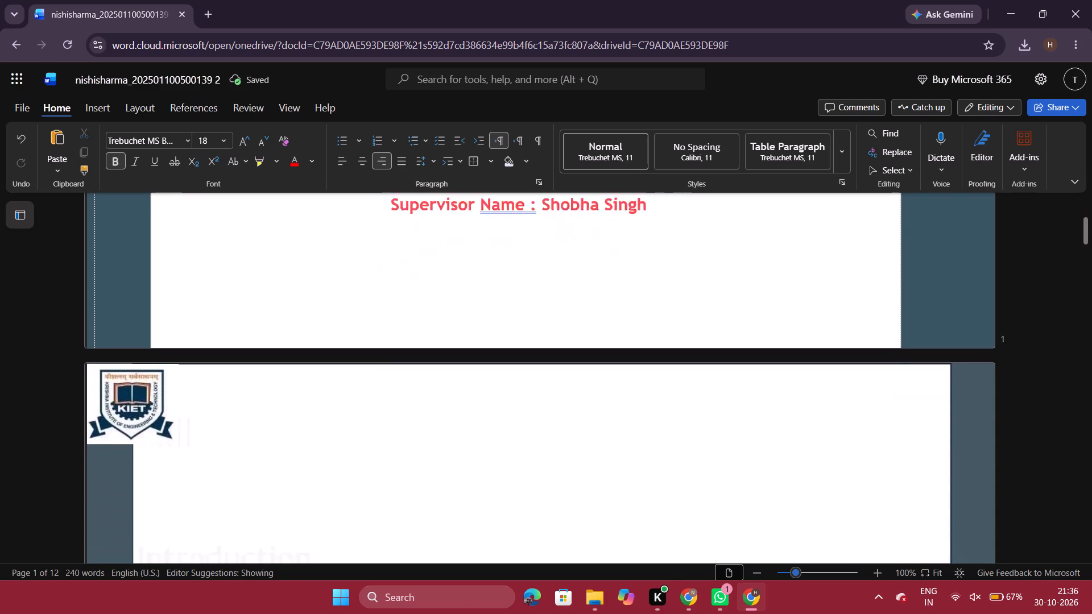
scroll(648, 448, "down", 3)
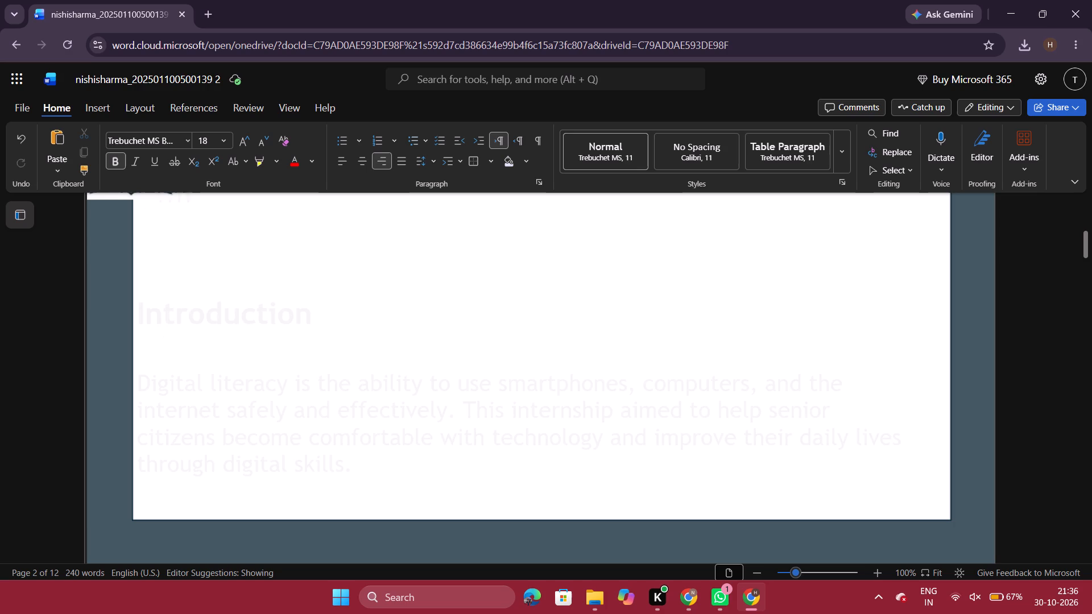
left_click(138, 313)
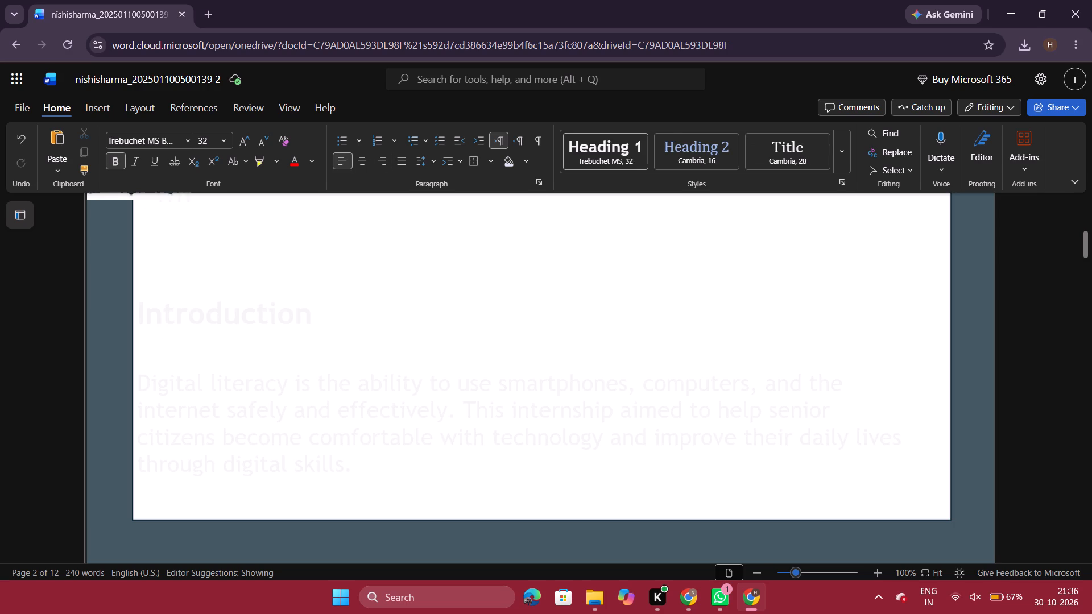
key("BackSpace")
key("BackSpace")
key("BackSpace")
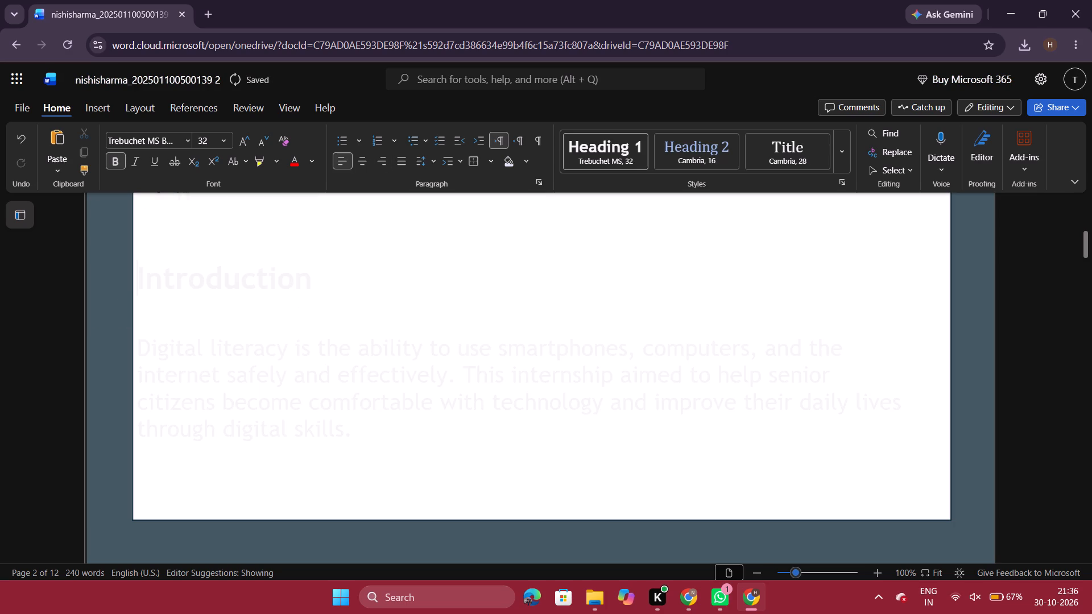
Insert a blank line above the "Introduction" heading on page 2.
scroll(138, 313, "up", 3)
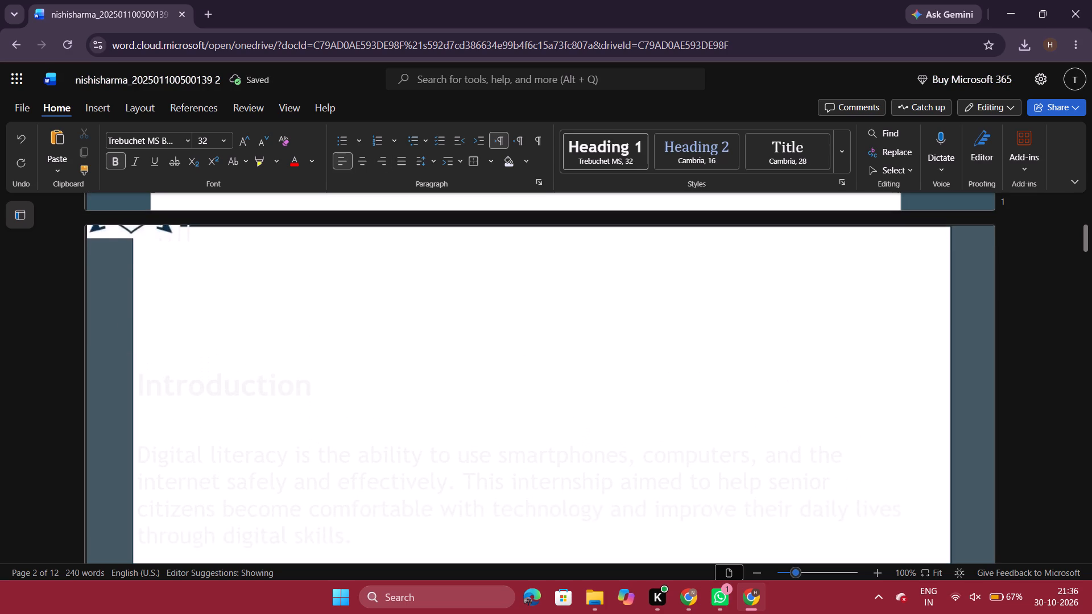
scroll(138, 313, "down", 1)
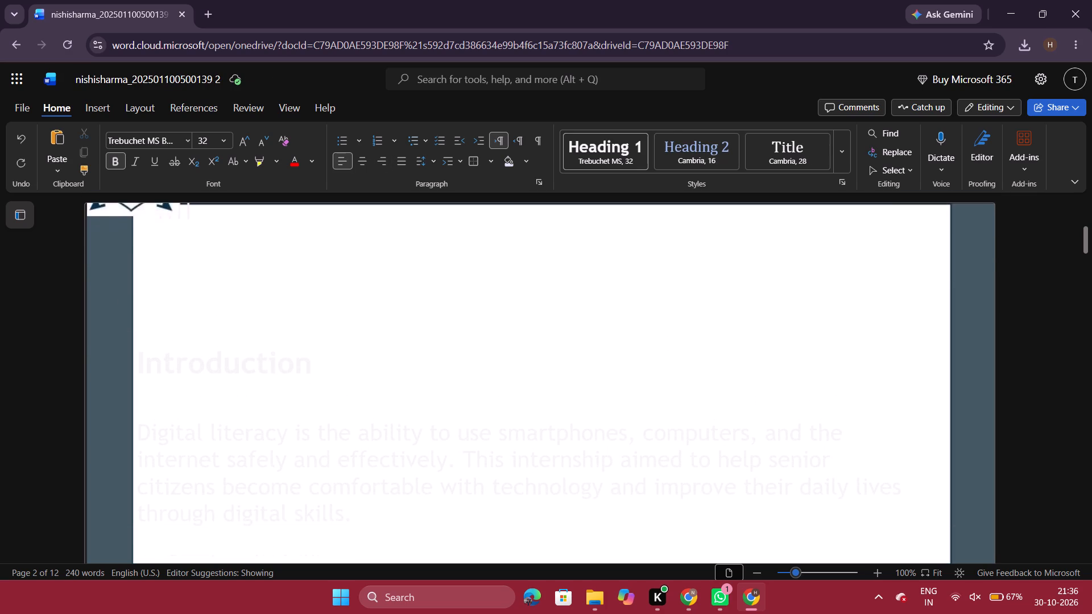
scroll(138, 313, "down", 1)
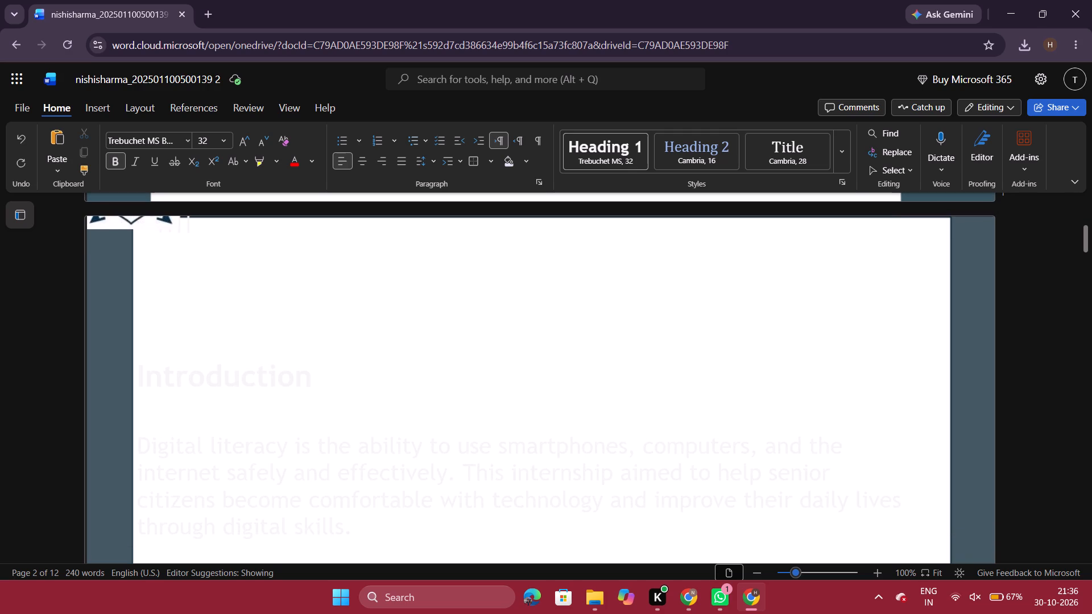
key("Return")
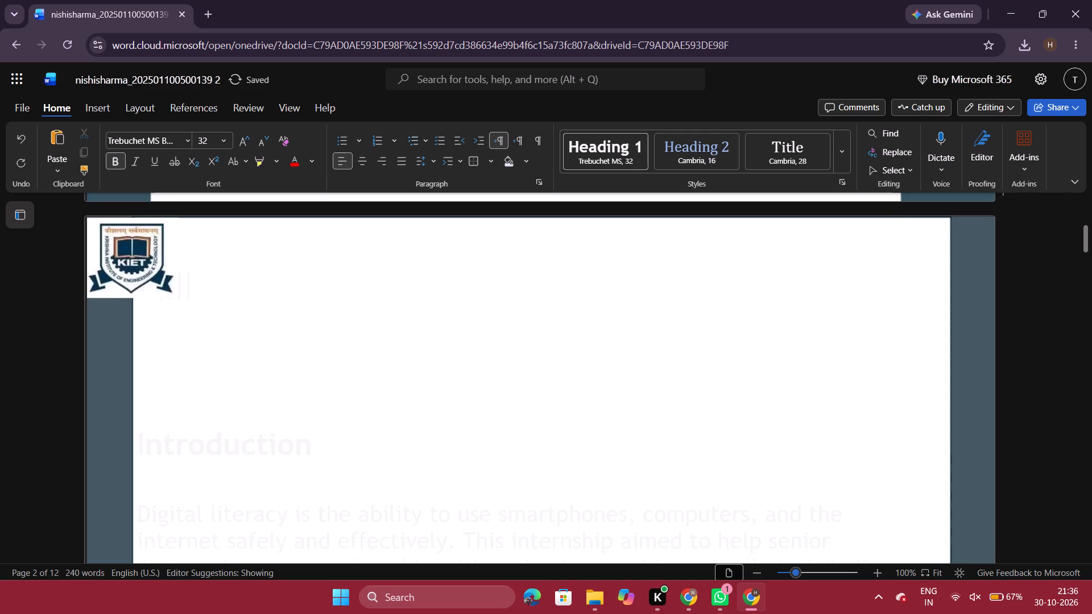
Copy the "Introduction" heading, paste it higher on page 2 near the logo, and trim the pasted text to "Introductio".
left_click_drag(136, 439, 192, 442)
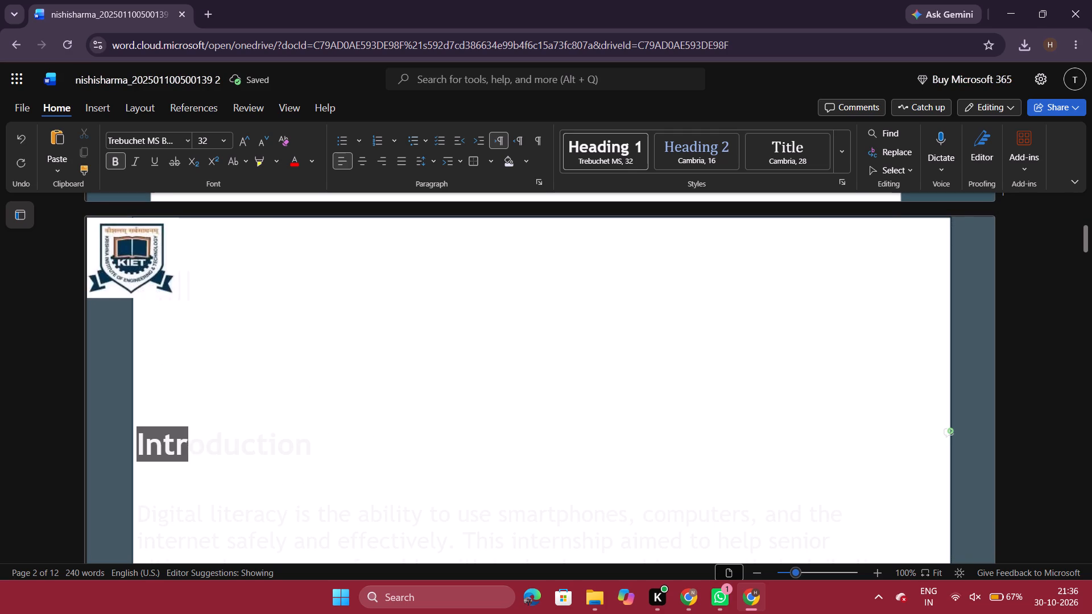
left_click_drag(192, 442, 316, 446)
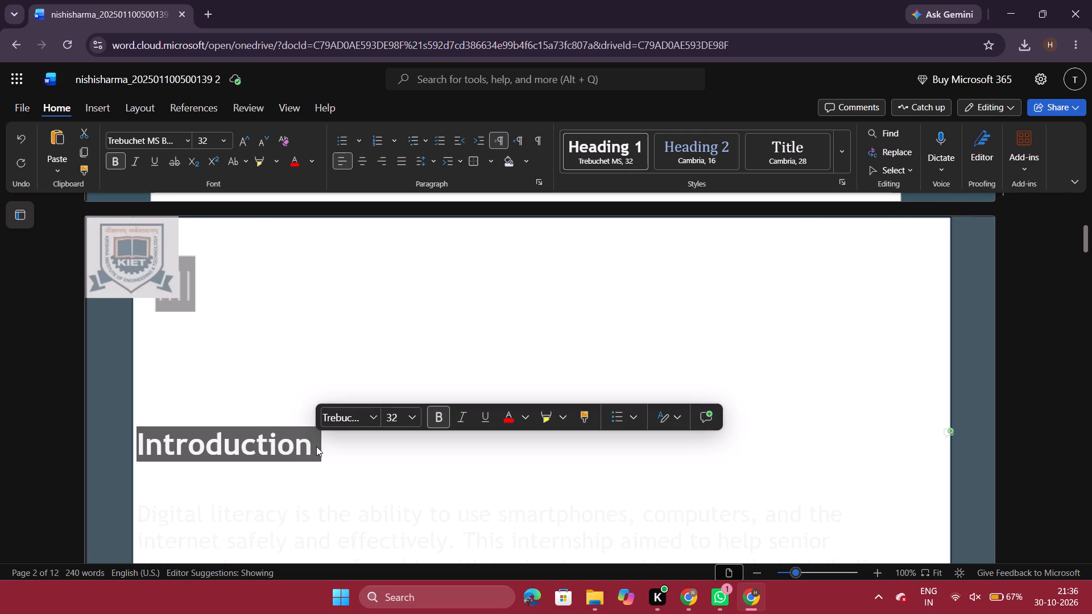
key("ctrl+c")
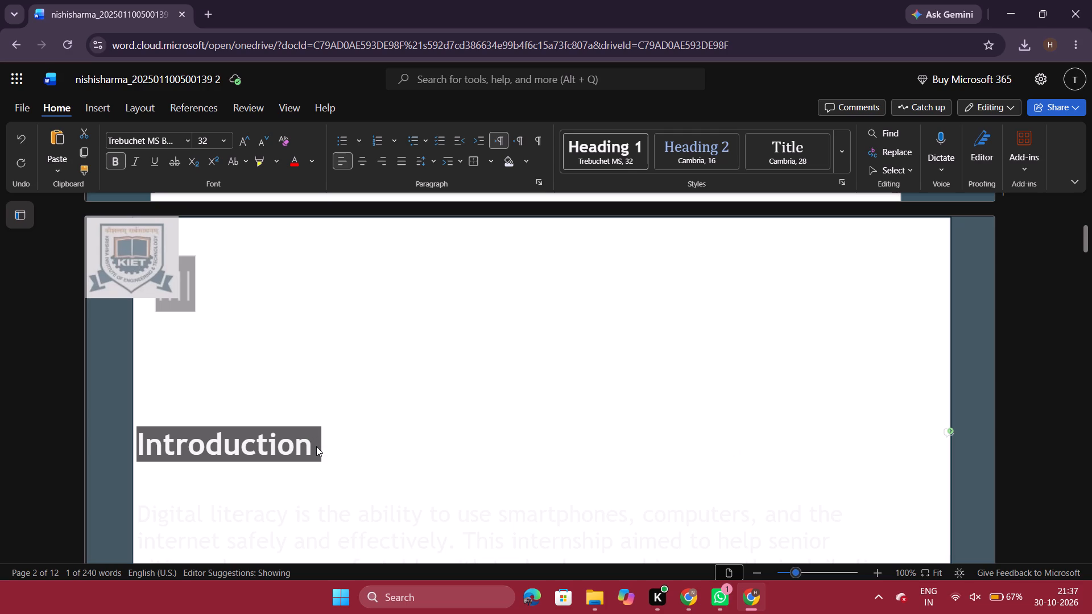
left_click(208, 333)
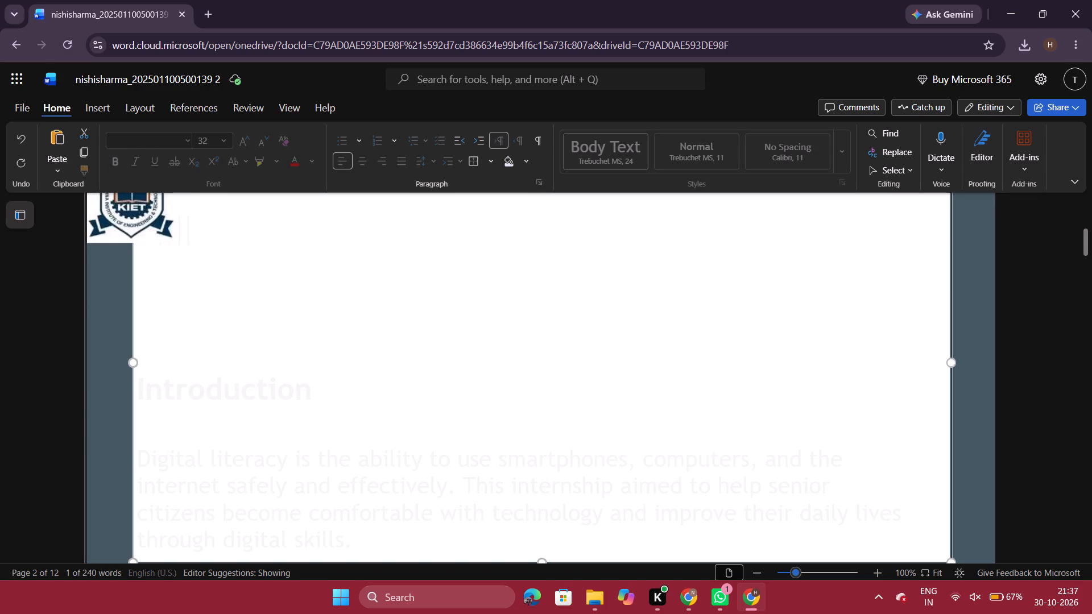
left_click(192, 262)
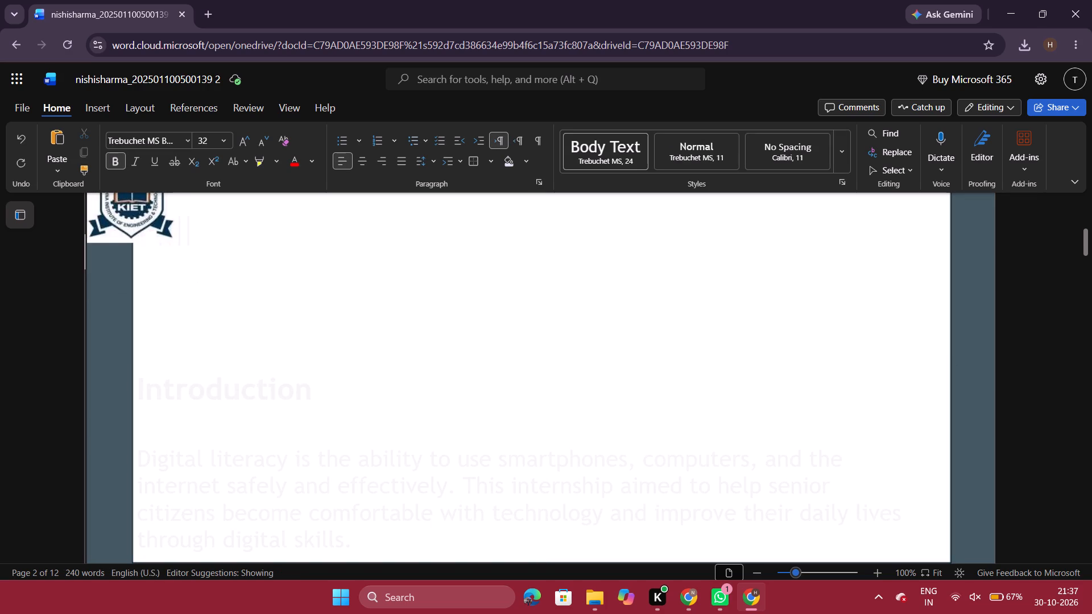
key("ctrl+v")
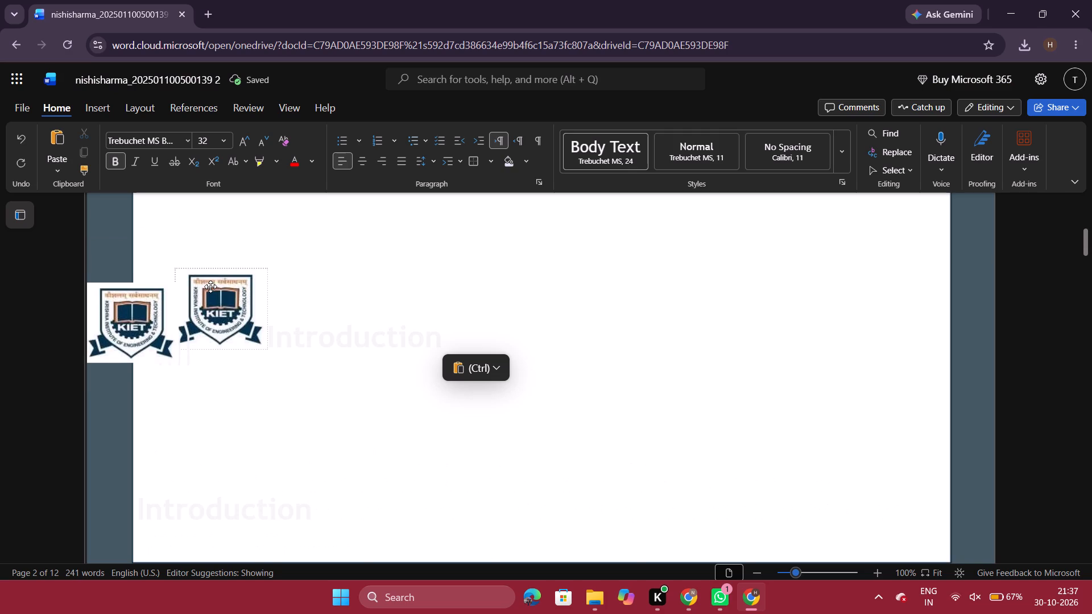
key("BackSpace")
key("BackSpace")
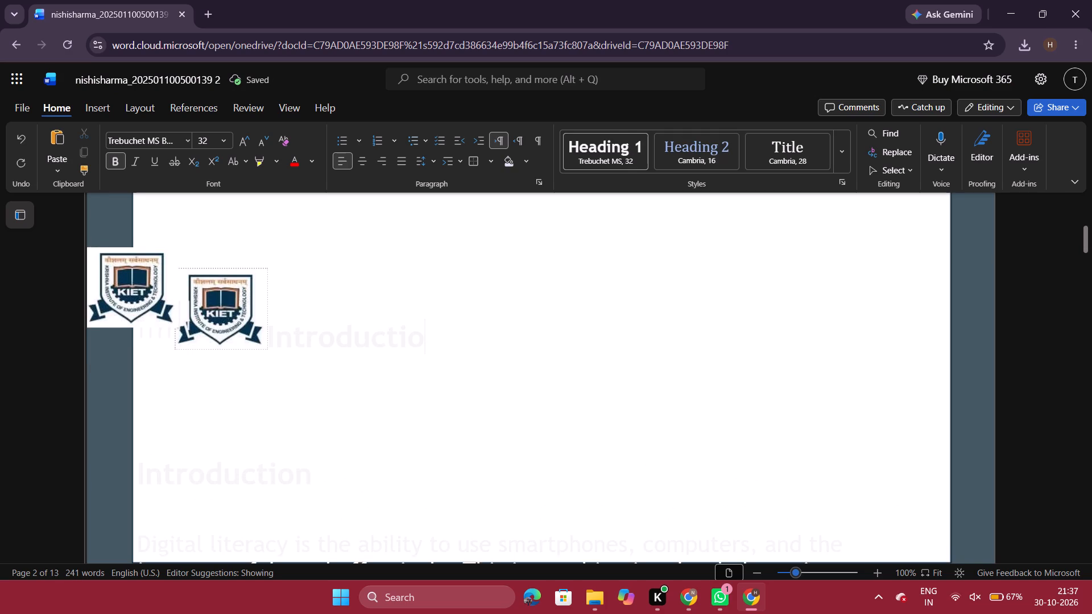
Delete the duplicate KIET logo beside the pasted "Introductio" text on page 2.
scroll(210, 287, "up", 2)
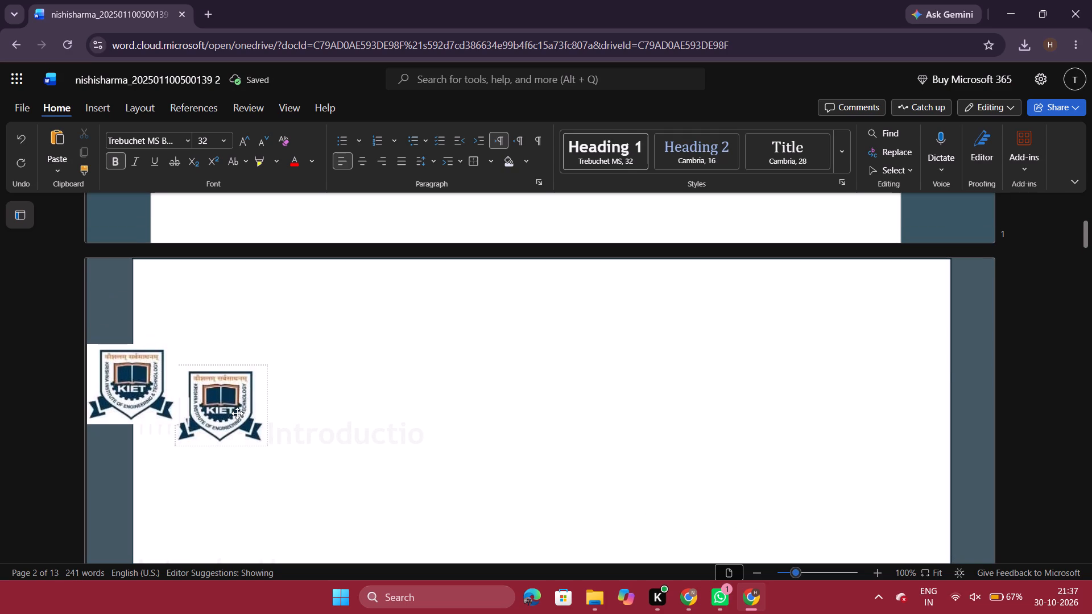
left_click(237, 413)
key("BackSpace")
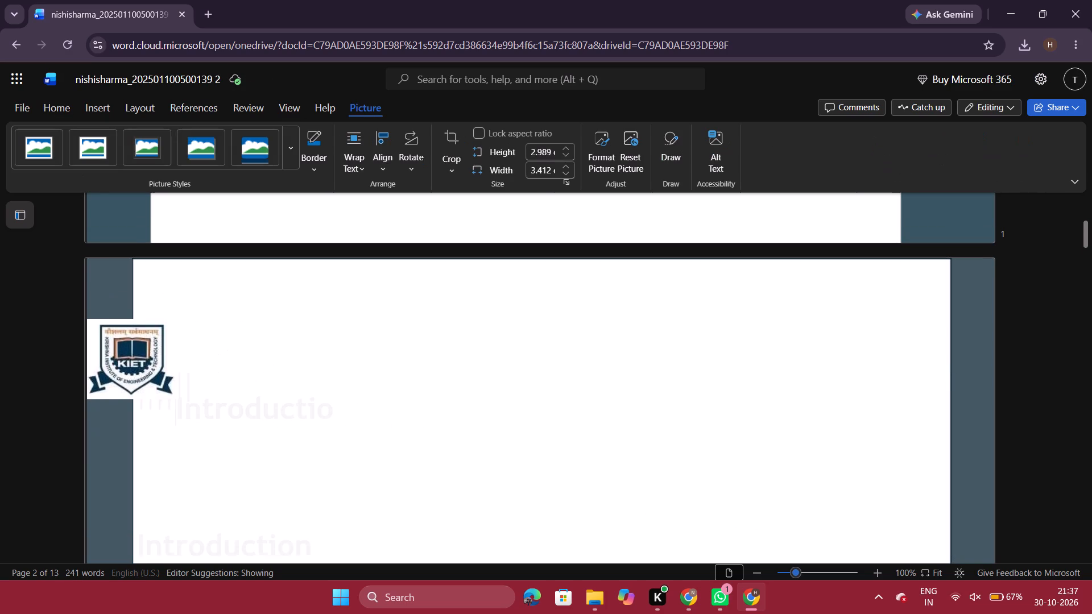
Move the remaining KIET logo up into the upper-left corner of page 2.
left_click_drag(129, 360, 136, 291)
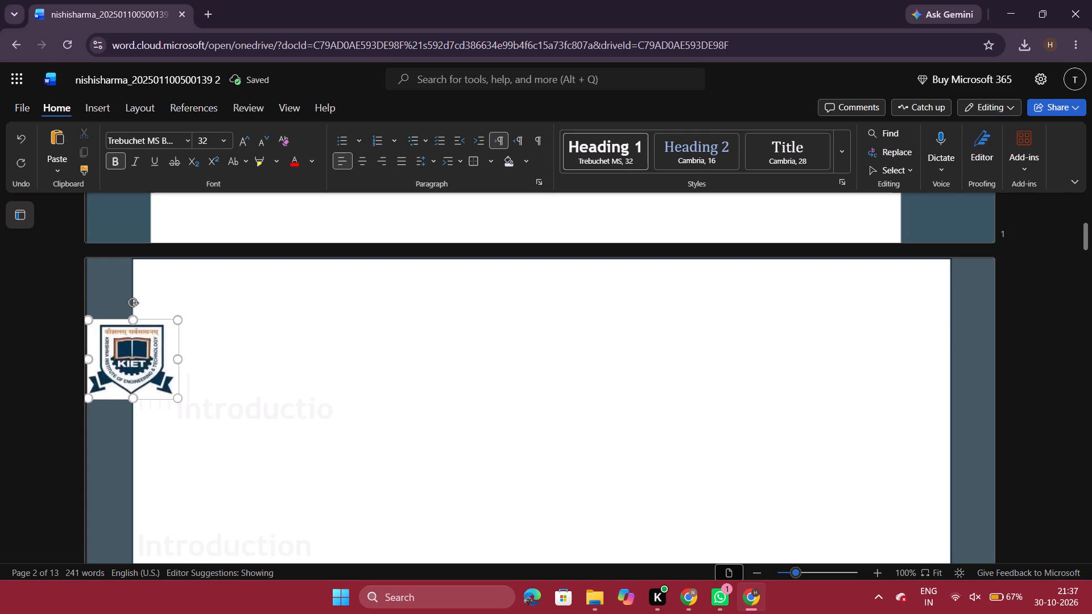
left_click_drag(136, 291, 134, 356)
left_click_drag(134, 356, 136, 305)
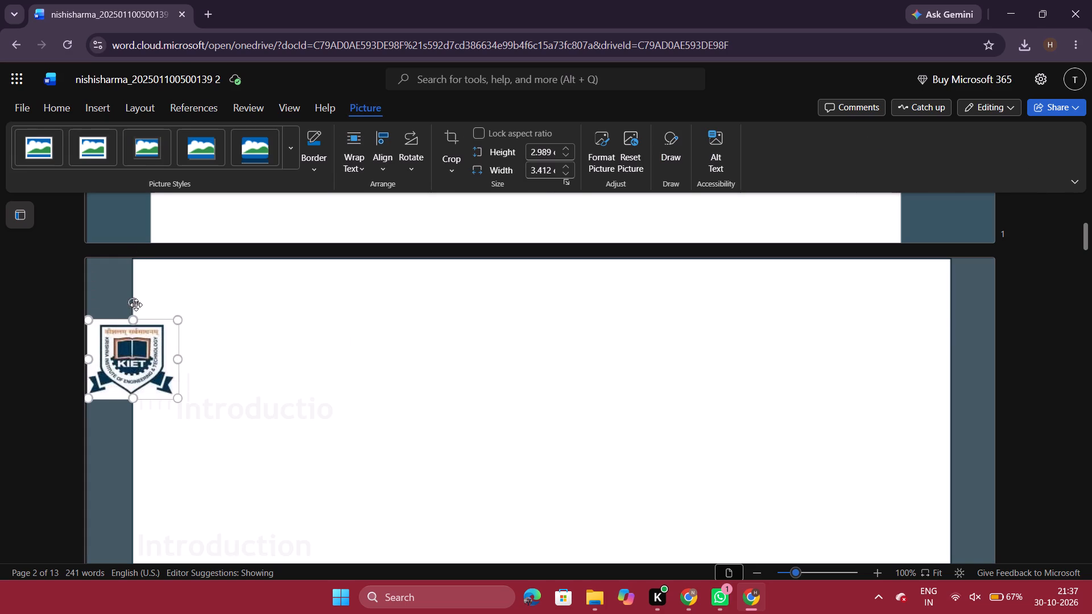
left_click_drag(136, 305, 139, 356)
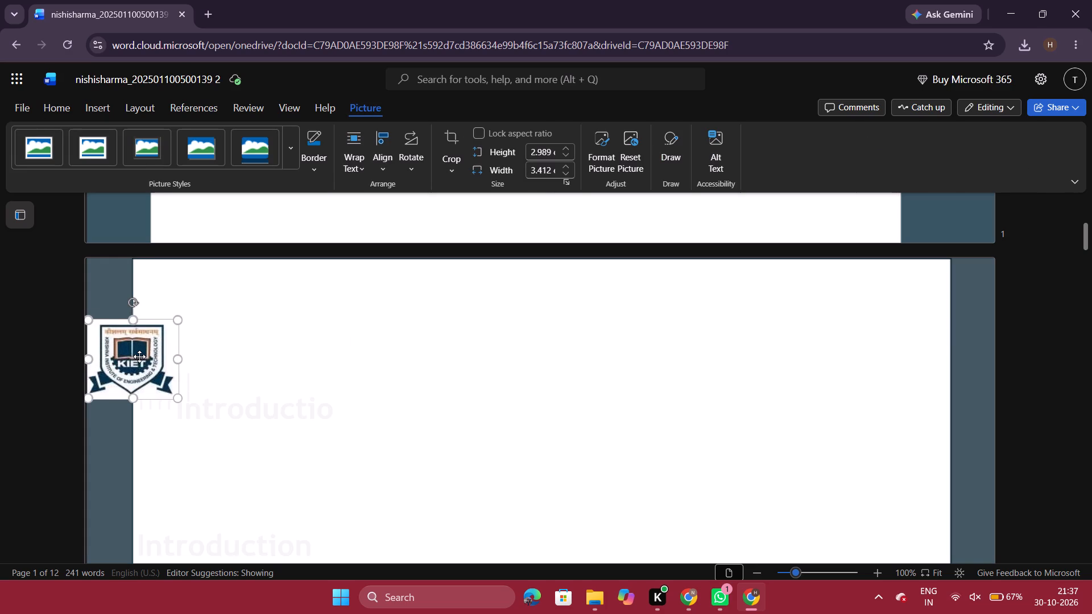
left_click(131, 365)
left_click_drag(120, 353, 123, 304)
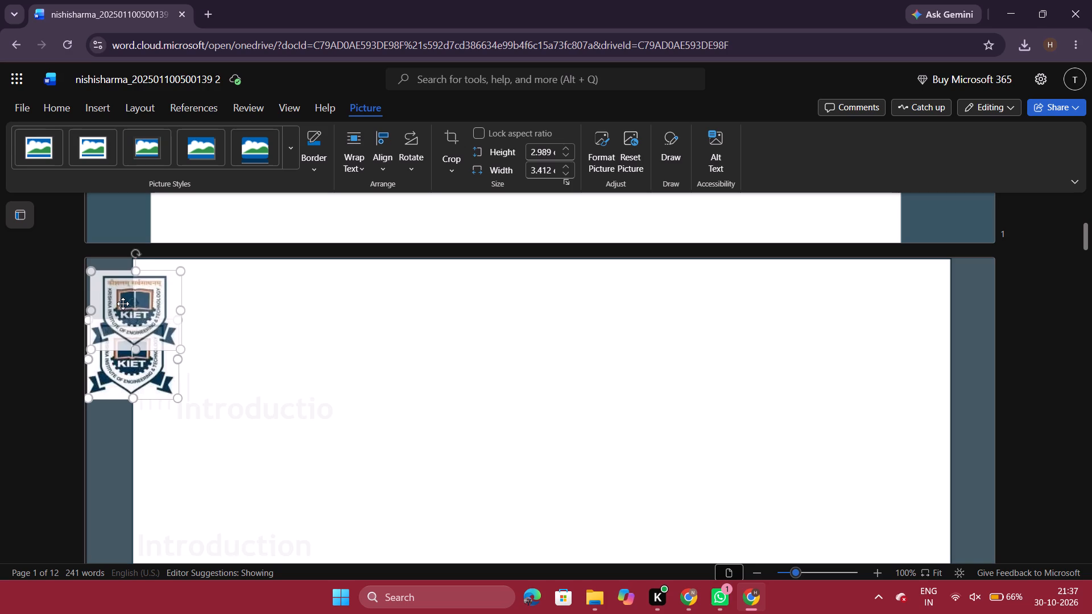
left_click_drag(123, 304, 121, 295)
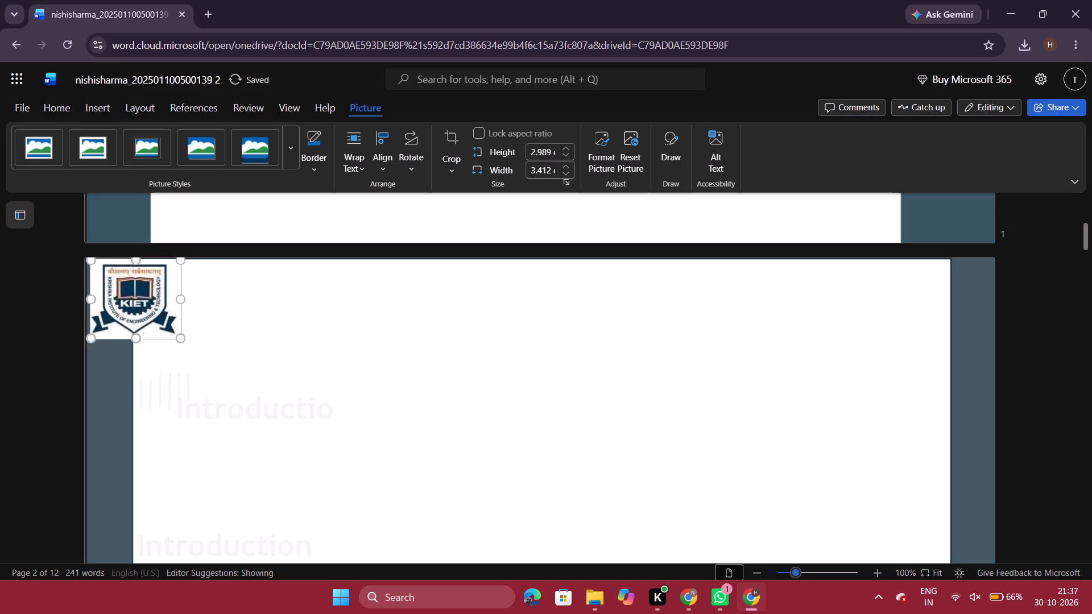
Delete the small faint vertical-line picture overlapping the start of the pasted "Introductio" text on page 2.
left_click_drag(206, 403, 263, 415)
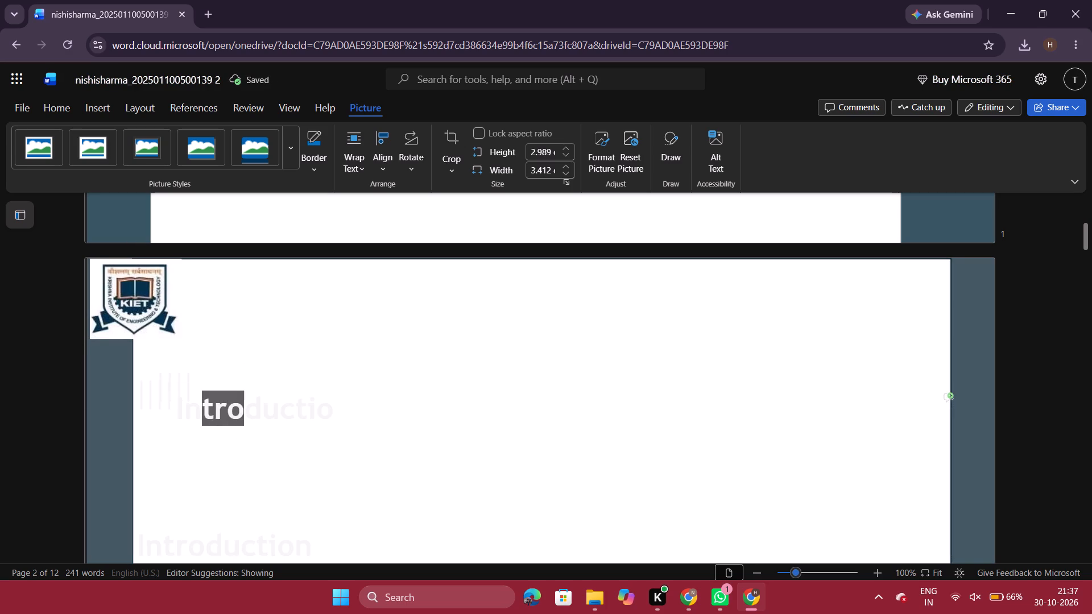
left_click_drag(263, 415, 395, 437)
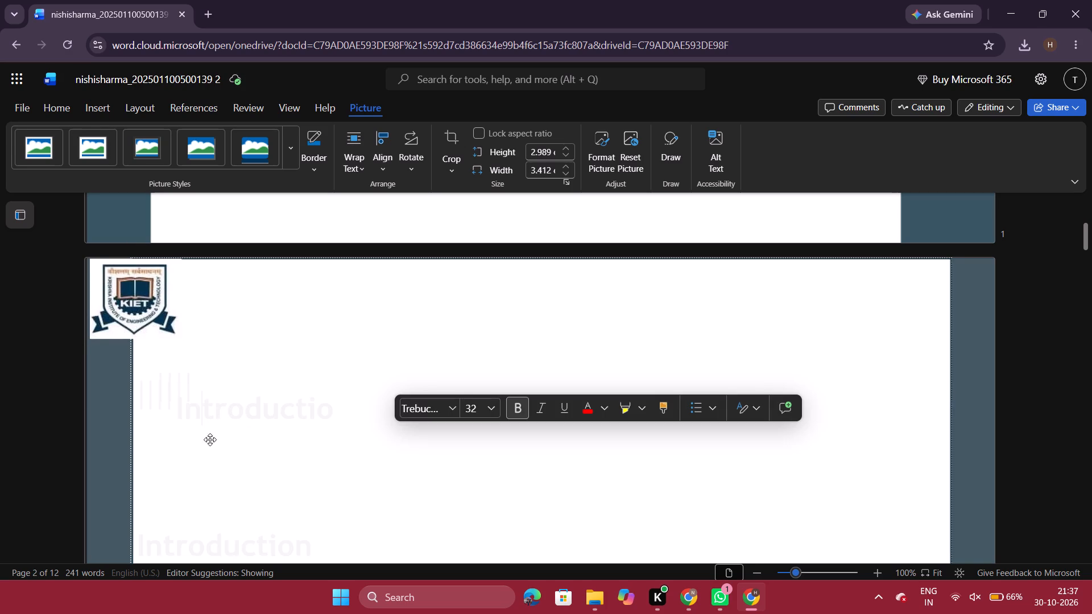
left_click(171, 401)
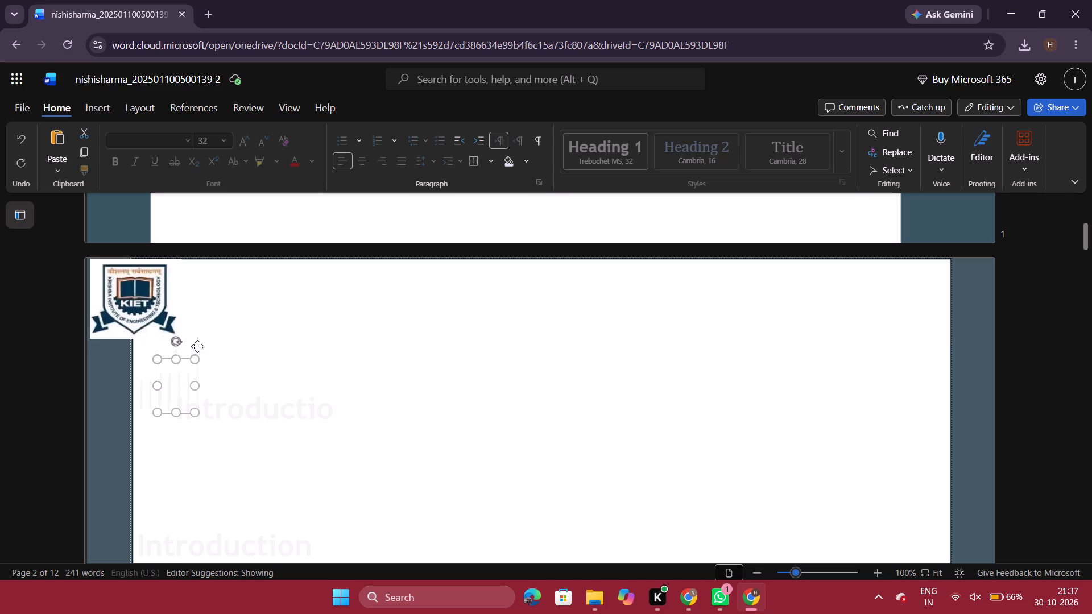
left_click_drag(175, 342, 146, 352)
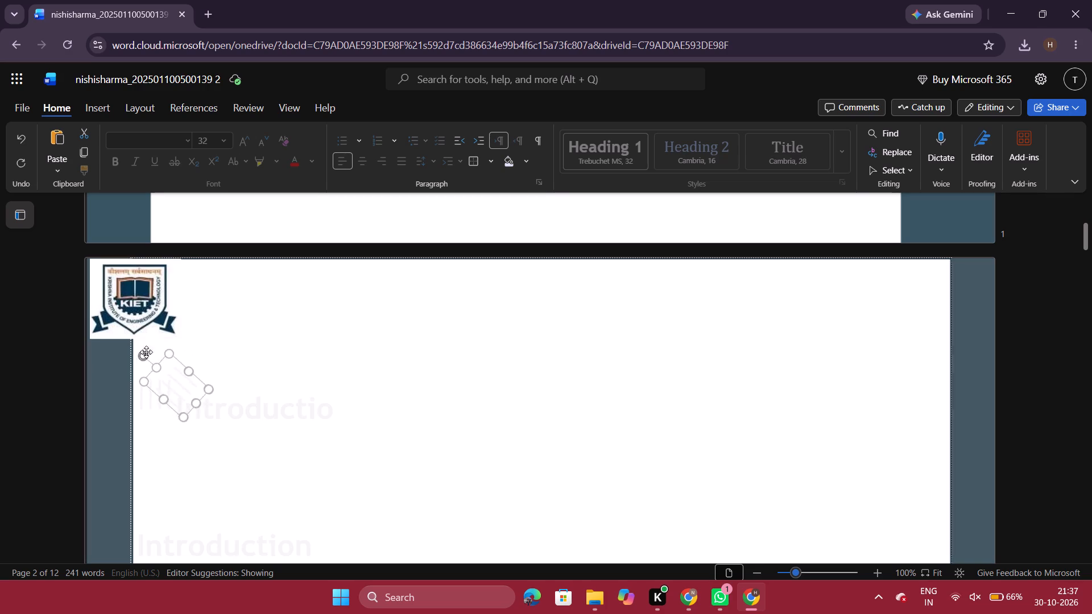
left_click_drag(146, 352, 167, 388)
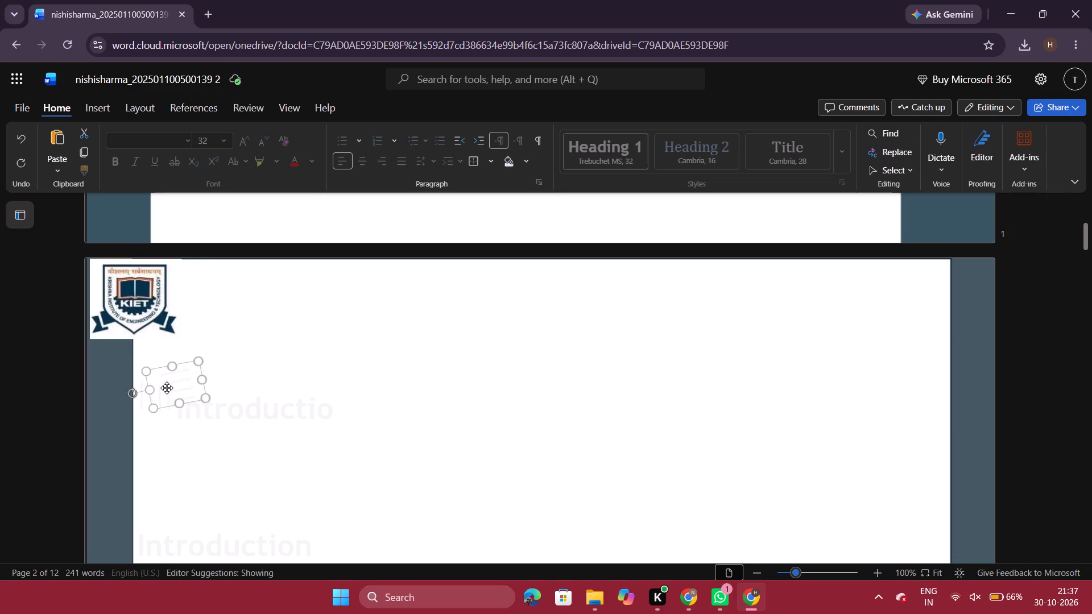
left_click_drag(167, 388, 181, 389)
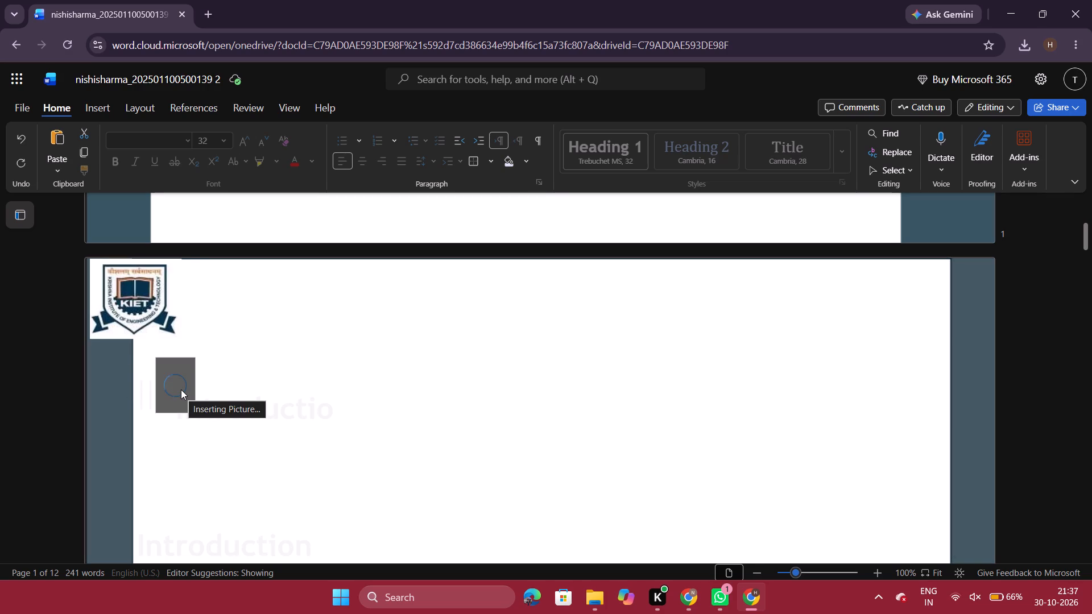
key("BackSpace")
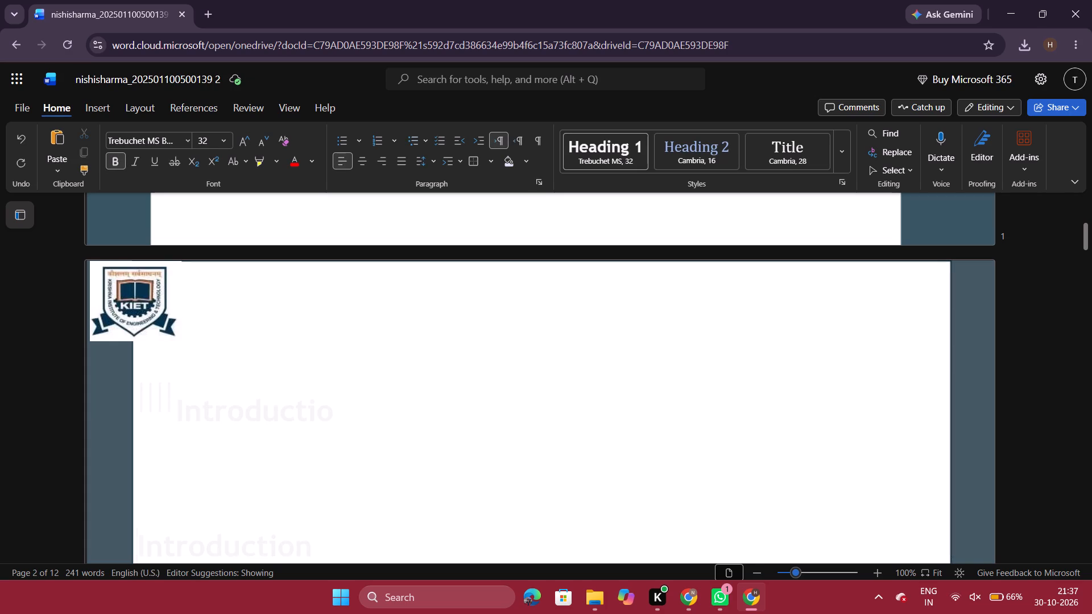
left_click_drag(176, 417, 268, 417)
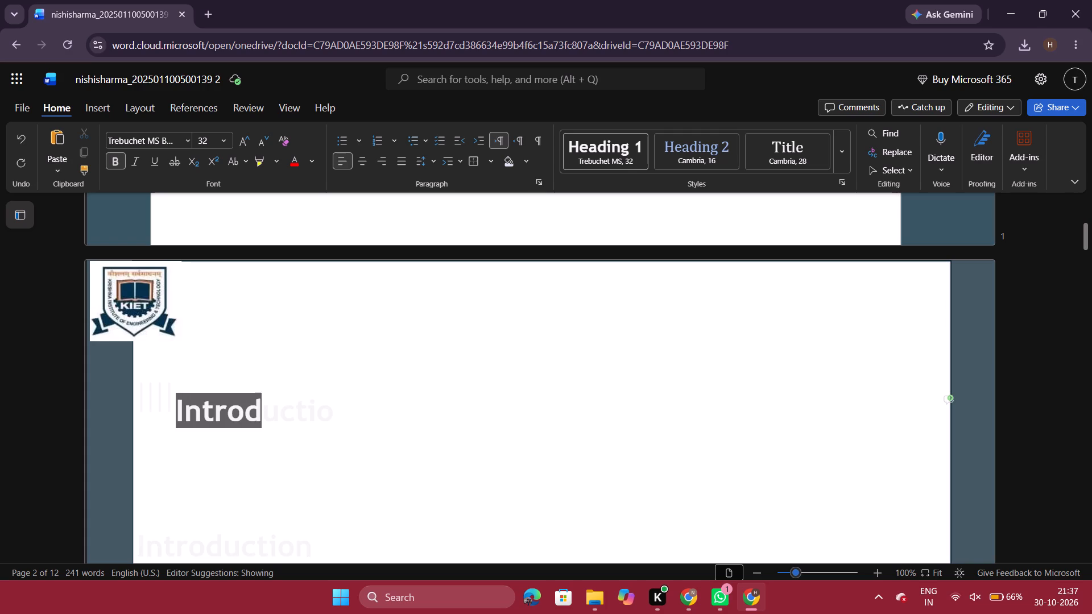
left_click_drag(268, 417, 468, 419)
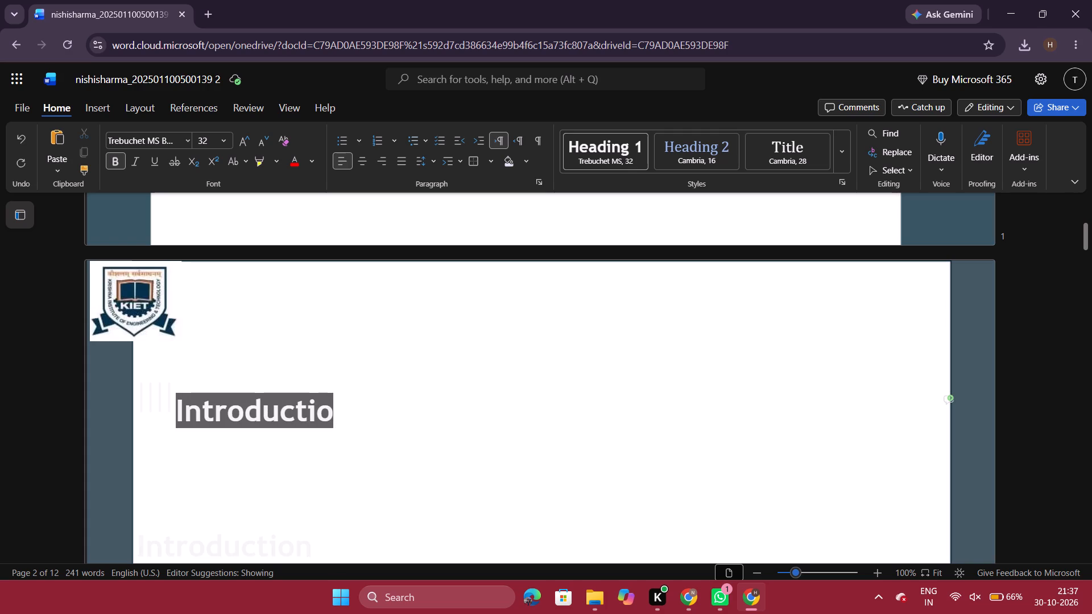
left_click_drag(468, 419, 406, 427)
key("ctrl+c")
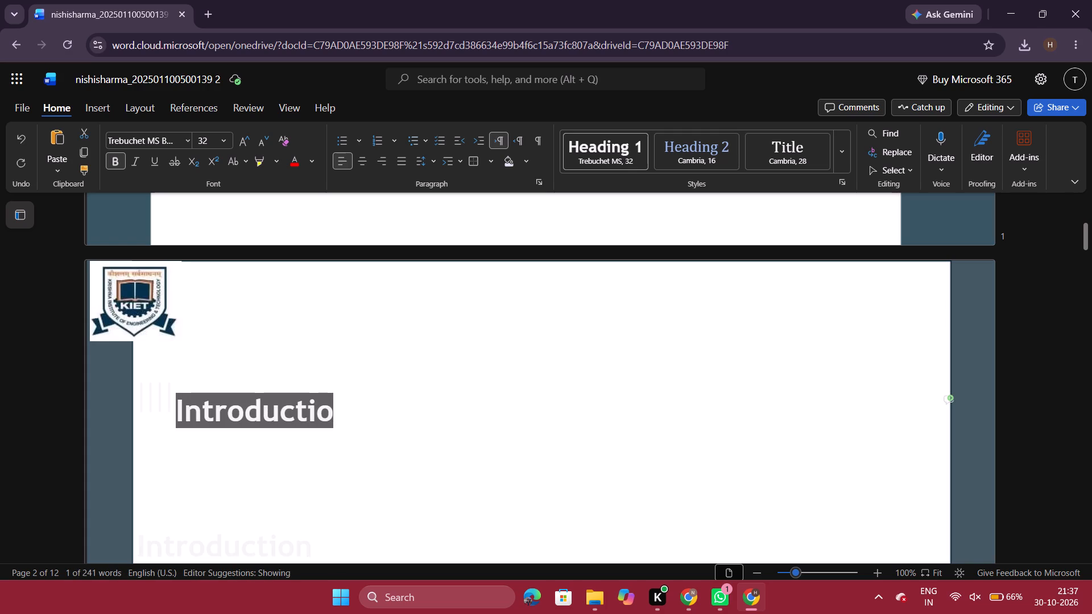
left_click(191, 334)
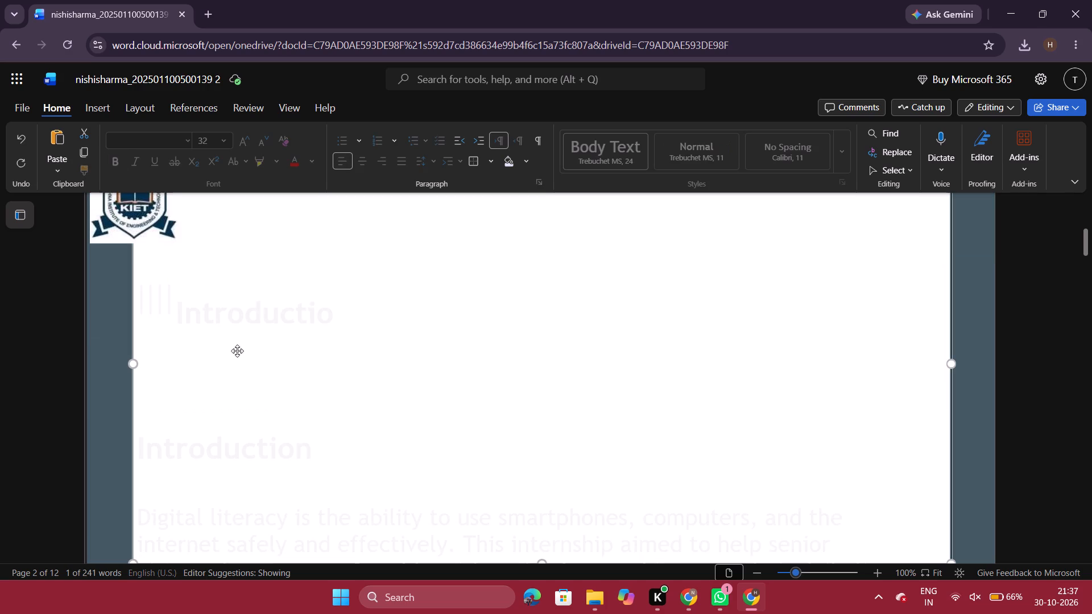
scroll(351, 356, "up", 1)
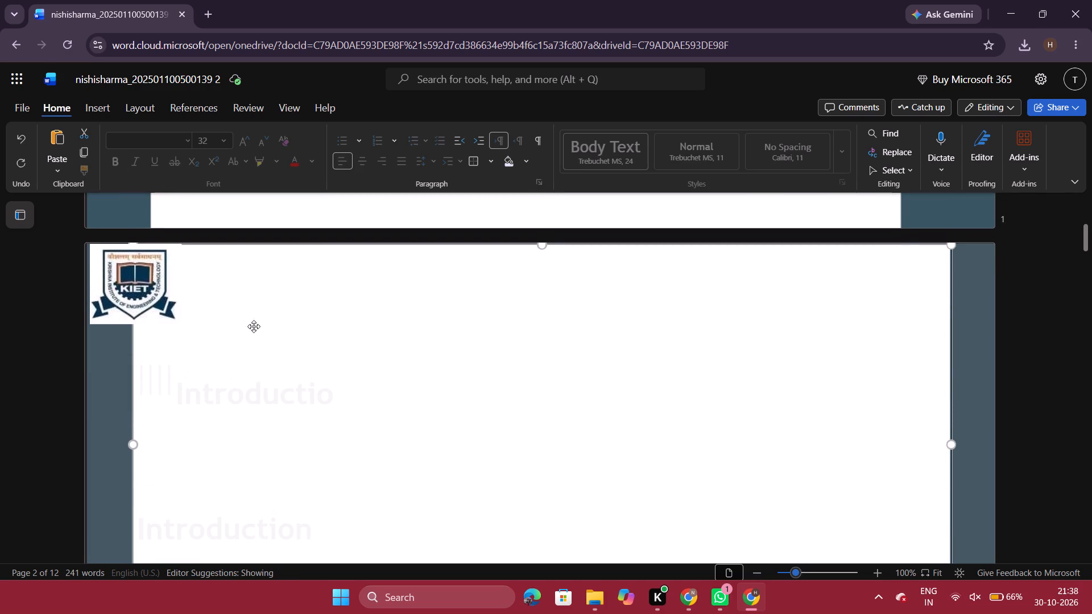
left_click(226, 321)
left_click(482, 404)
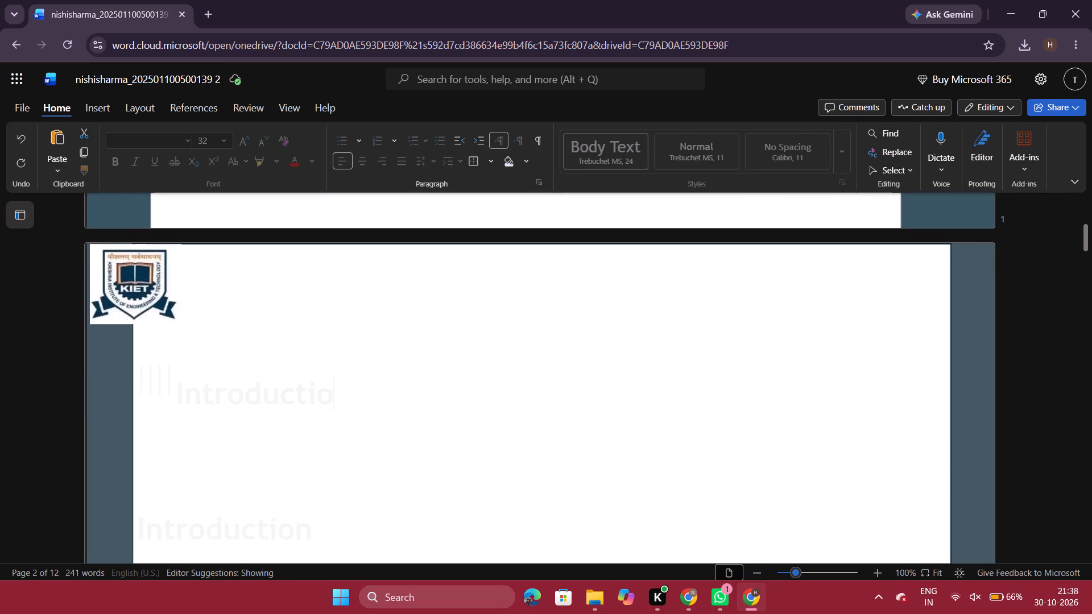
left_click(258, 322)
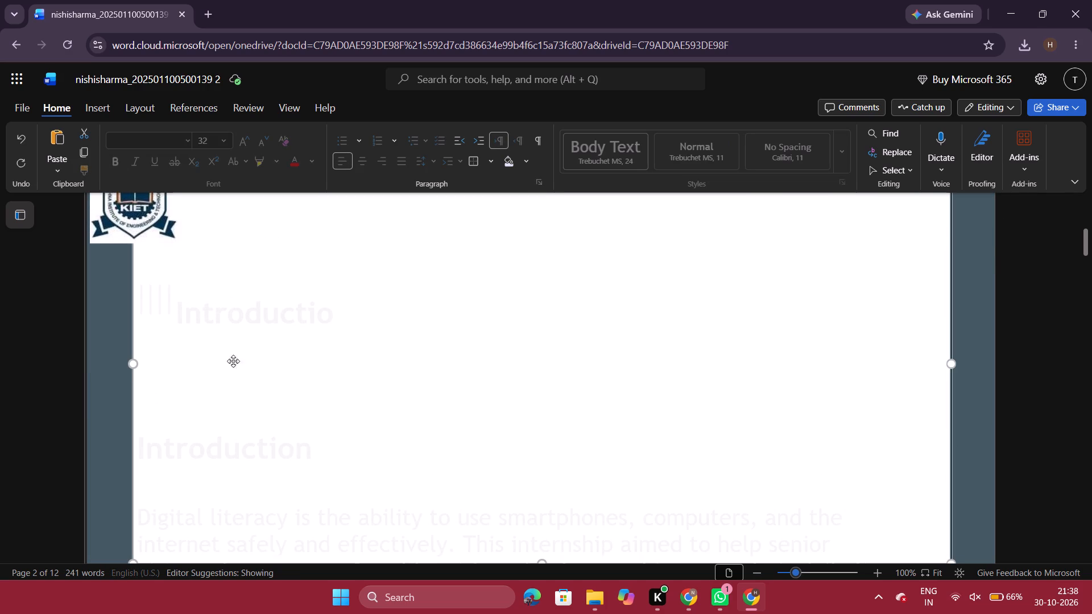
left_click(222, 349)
Complete the "Introductio" heading on page 2 by adding the missing lowercase "n".
left_click(346, 317)
key("n")
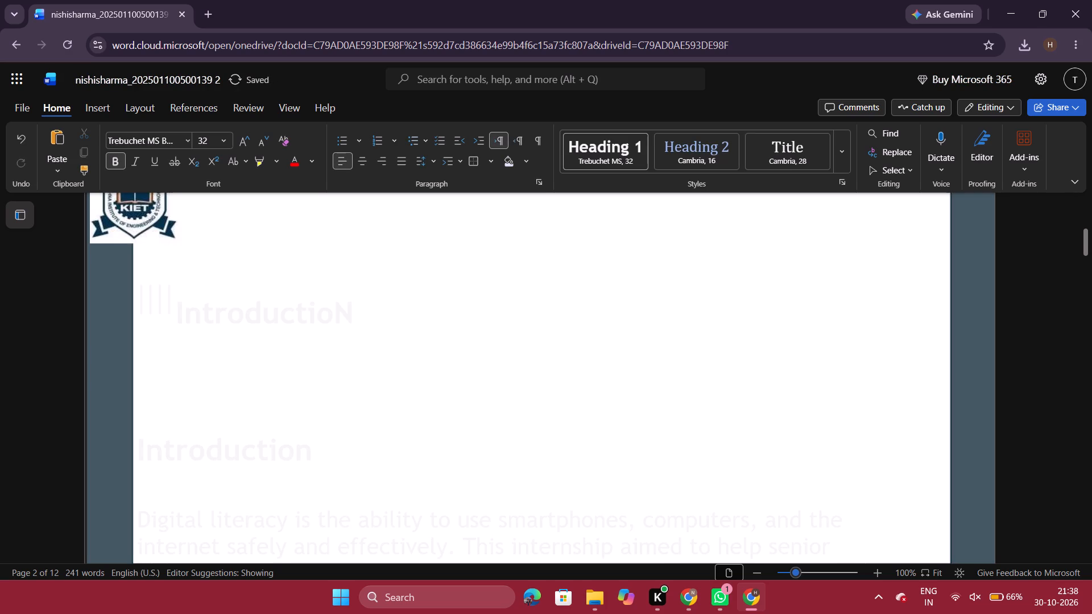
key("BackSpace")
key("n")
Delete the text of the lower duplicate "Introduction" heading above the digital literacy paragraph on page 2.
left_click_drag(140, 446, 197, 445)
left_click_drag(197, 445, 312, 458)
key("BackSpace")
Copy the paragraph starting "Digital literacy is the ability" and paste it into the blank space beneath the "Introduction" heading on page 2.
scroll(258, 427, "down", 2)
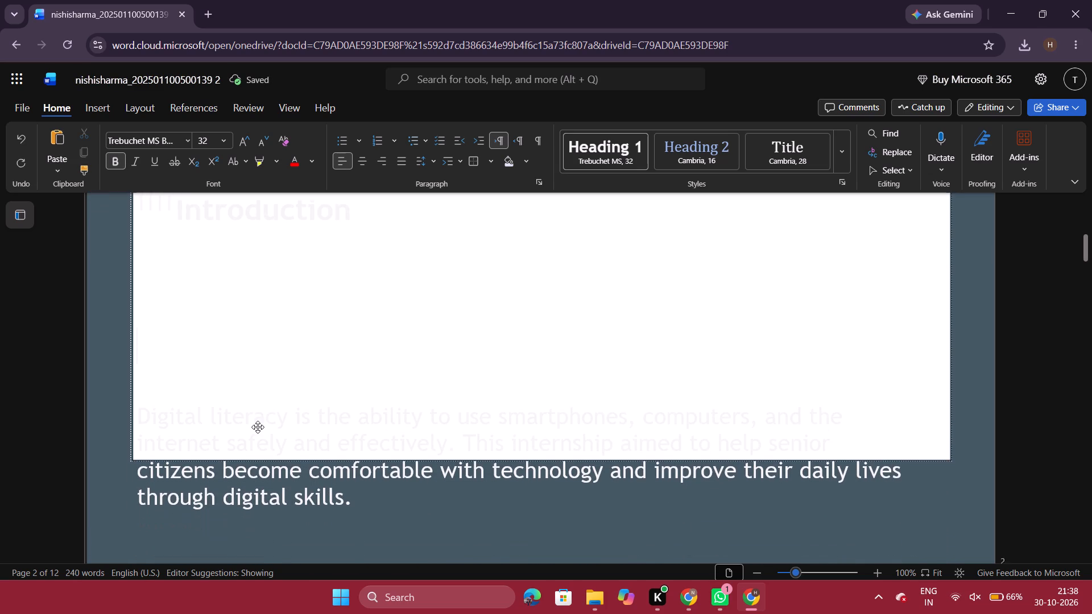
scroll(258, 427, "down", 1)
left_click_drag(134, 409, 159, 416)
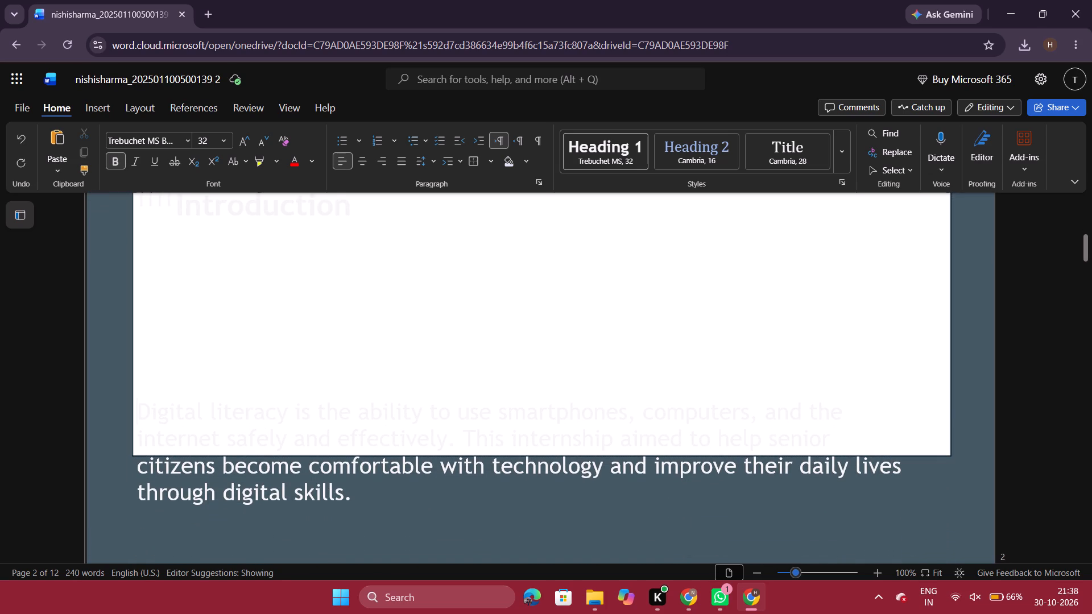
left_click_drag(159, 416, 371, 507)
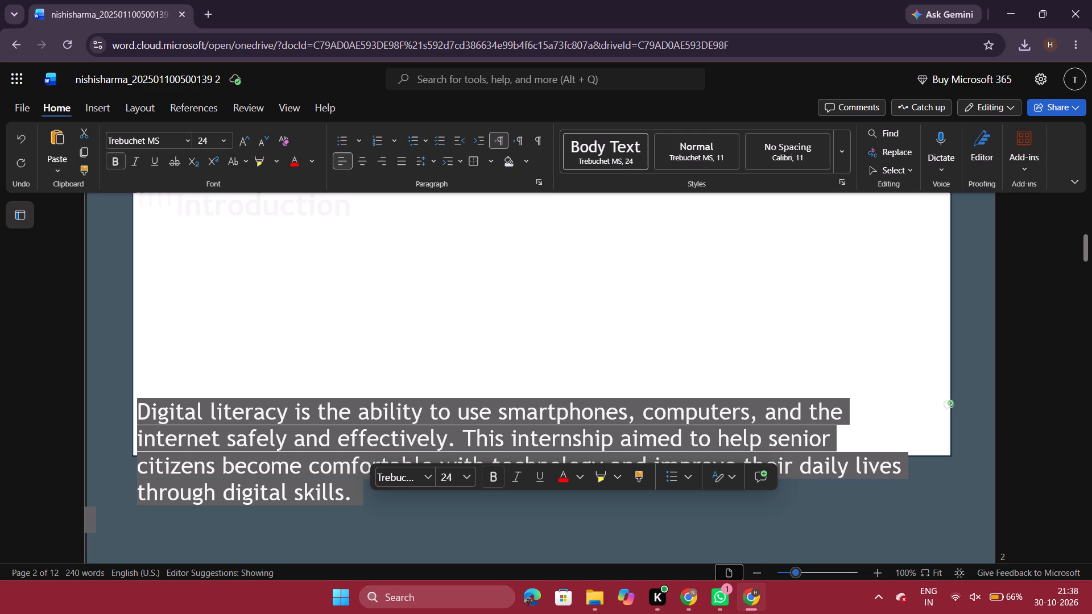
key("ctrl+c")
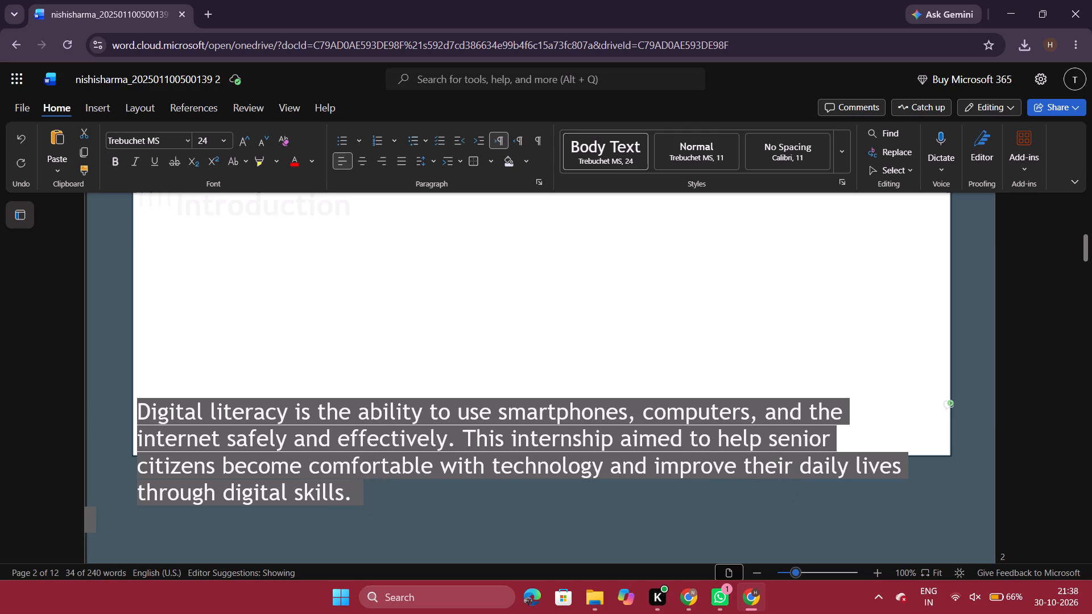
left_click(164, 239)
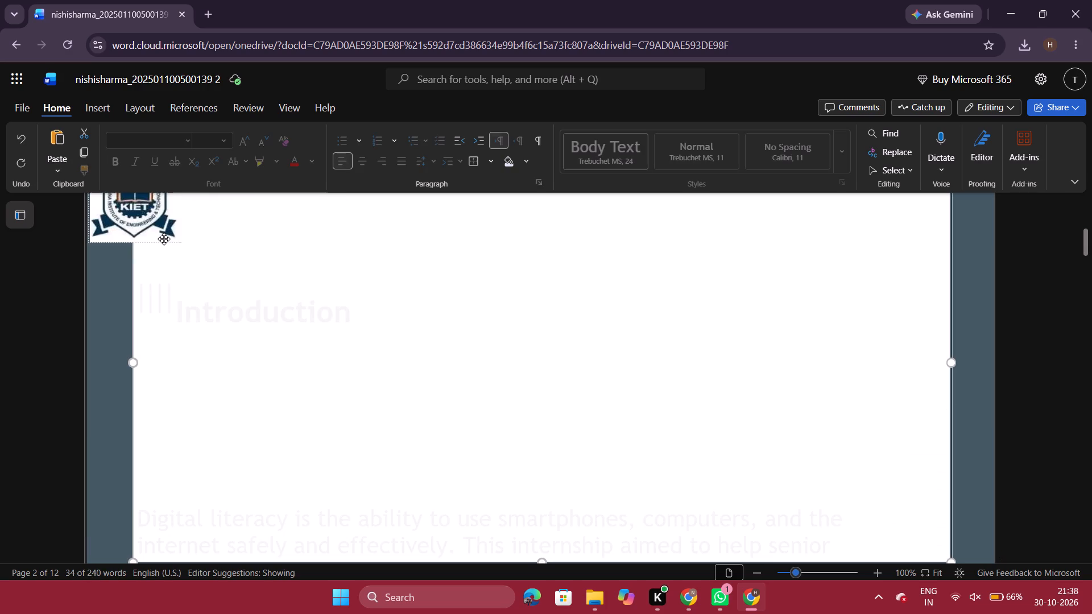
left_click(184, 356)
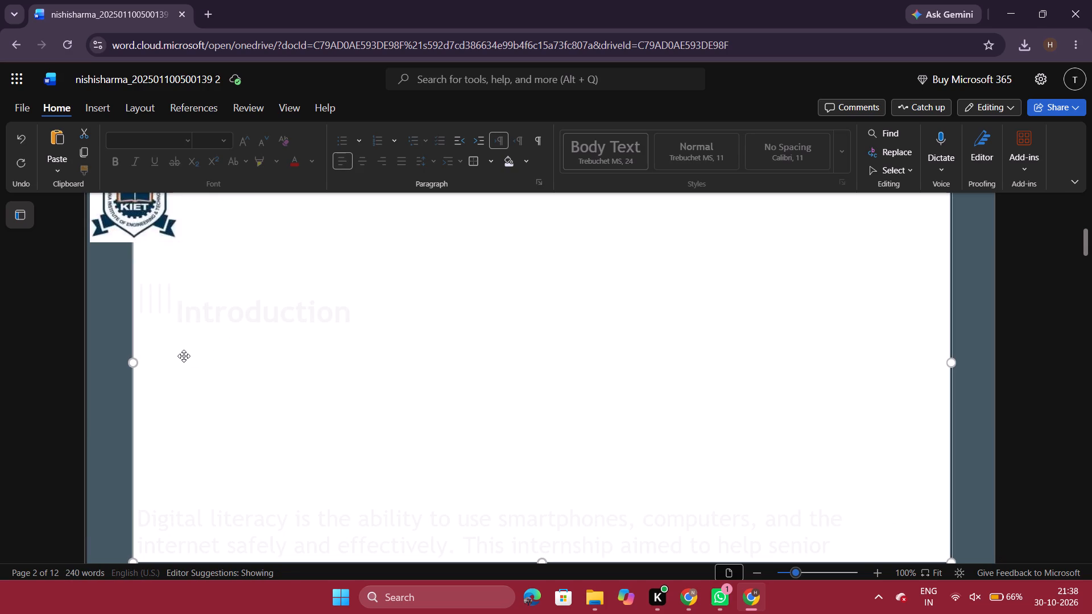
left_click(240, 364)
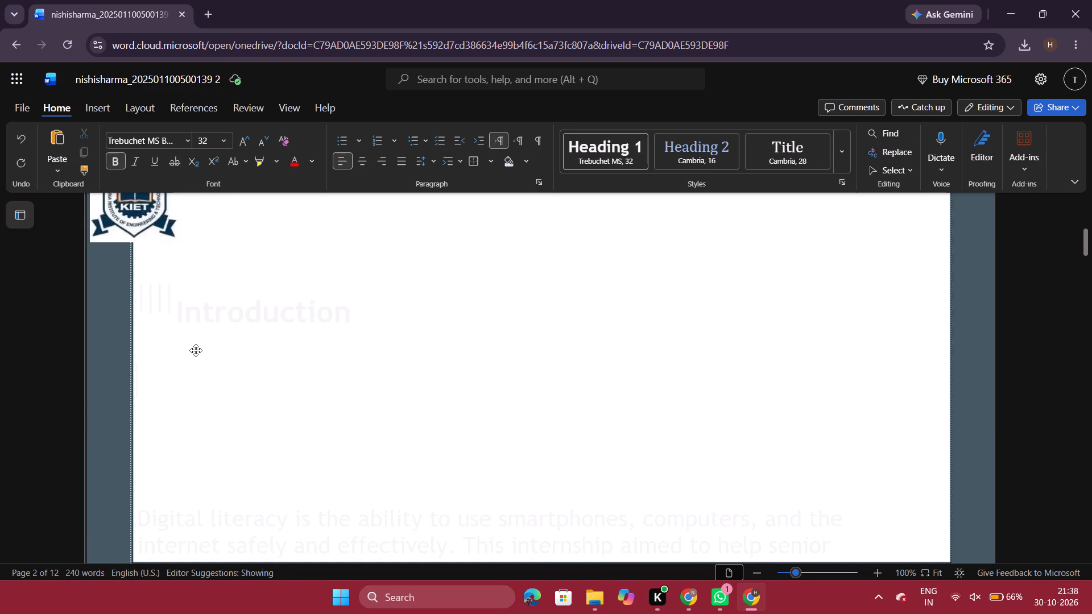
left_click(196, 350)
left_click(225, 378)
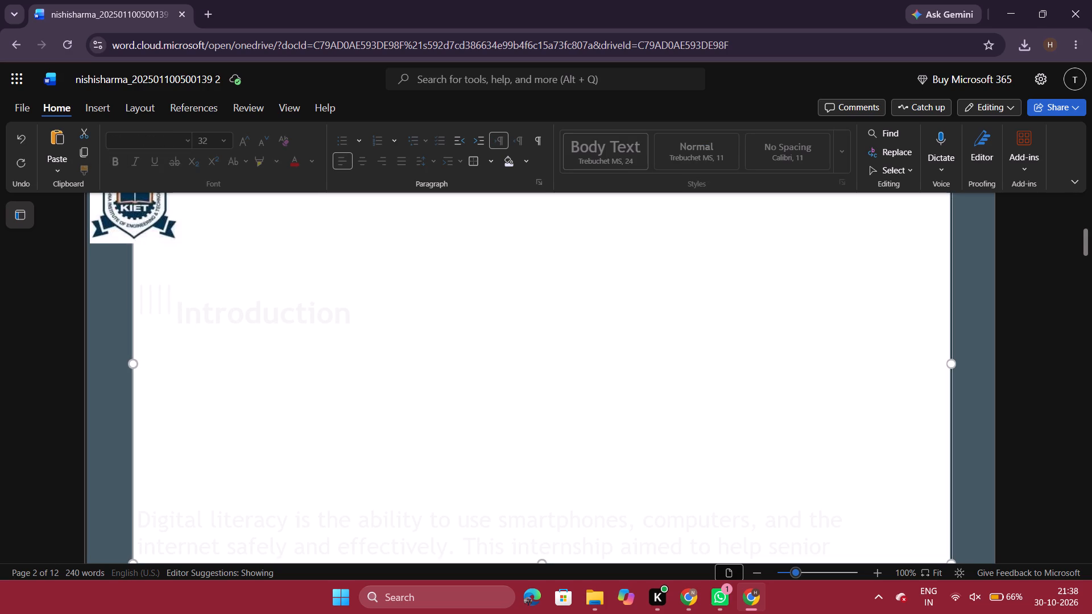
left_click(310, 338)
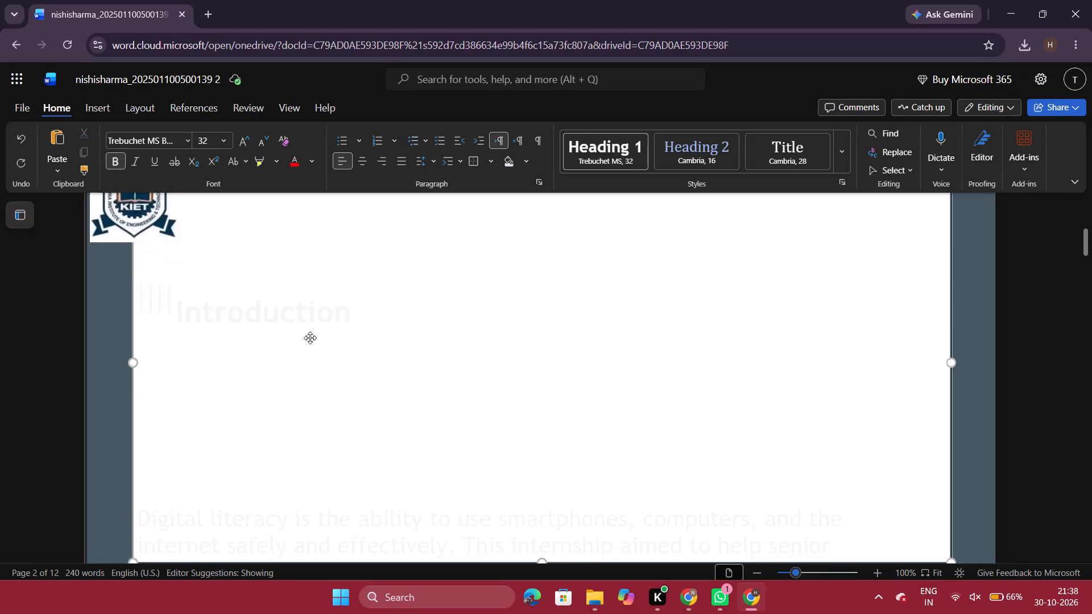
left_click(362, 344)
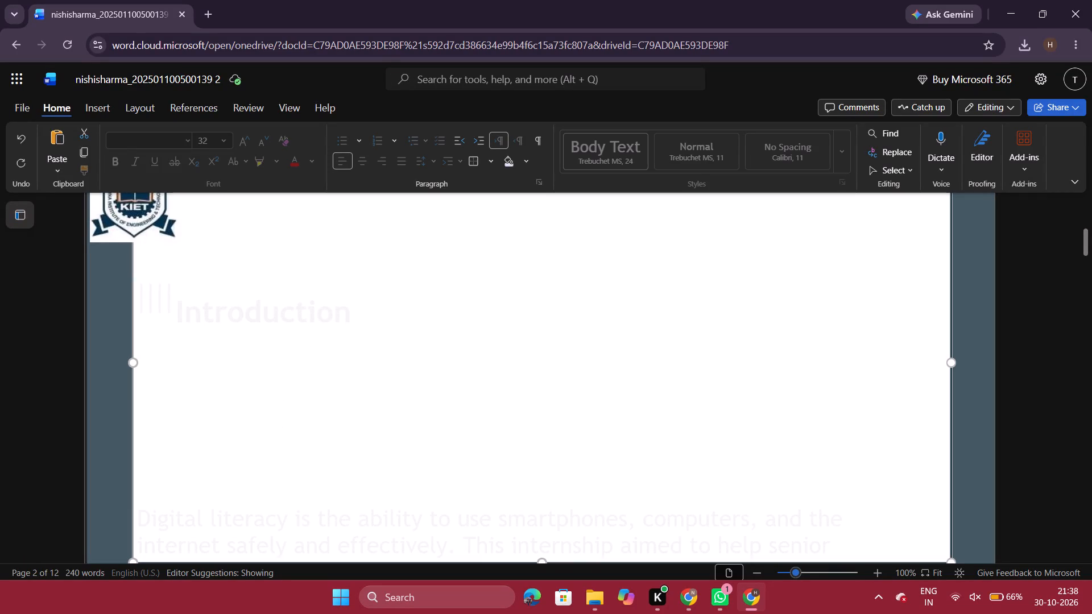
left_click(348, 442)
left_click(213, 407)
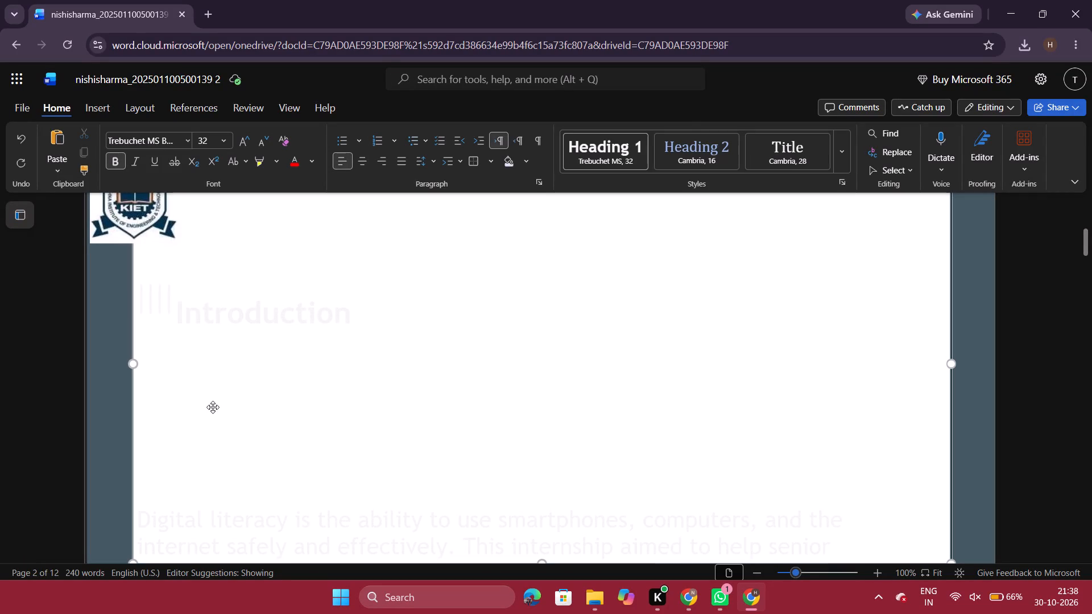
left_click(300, 444)
left_click(276, 414)
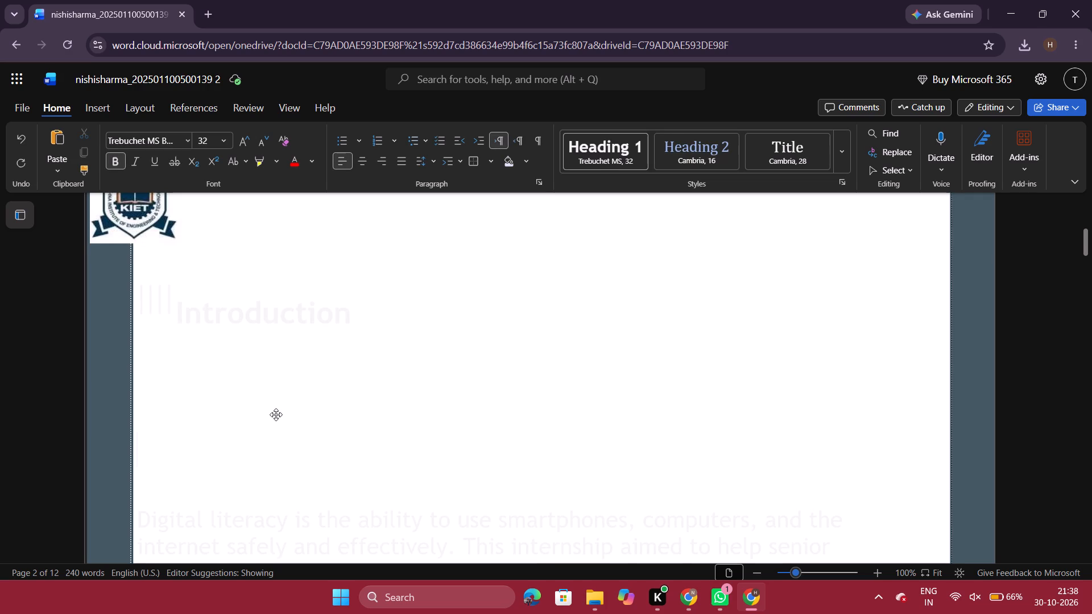
left_click(201, 430)
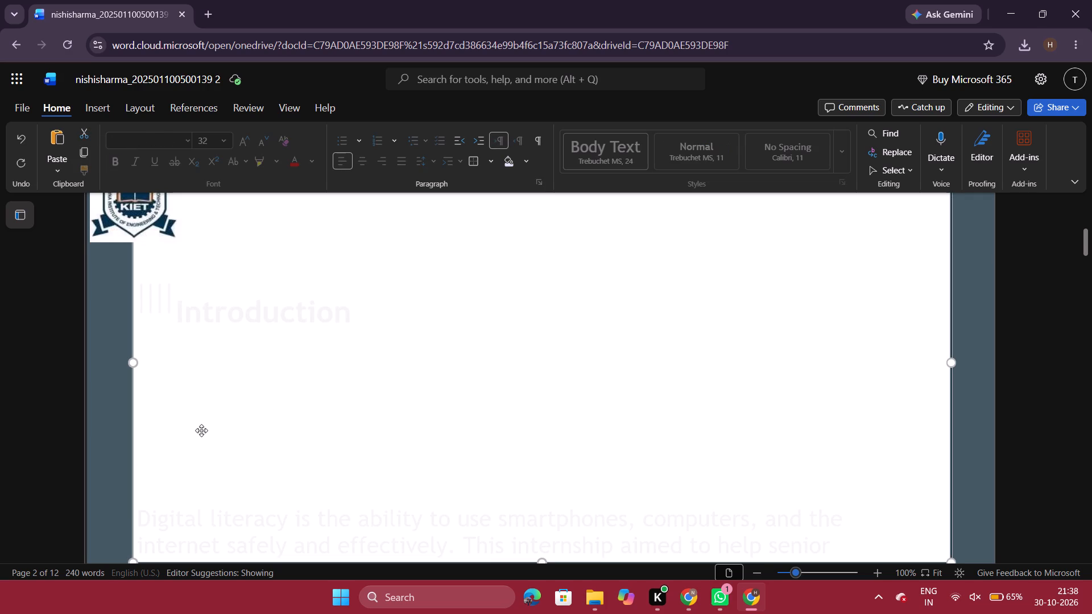
left_click(249, 448)
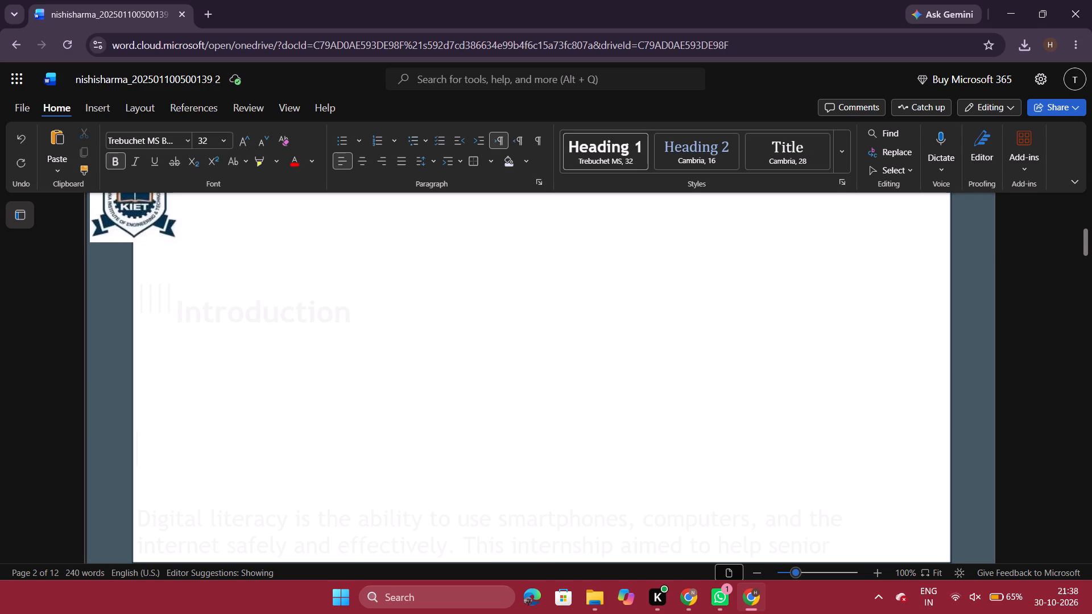
key("ctrl+v")
Remove the blank space and indent before the pasted digital literacy paragraph, starting it on the line directly below the "Introduction" heading.
scroll(249, 448, "down", 1)
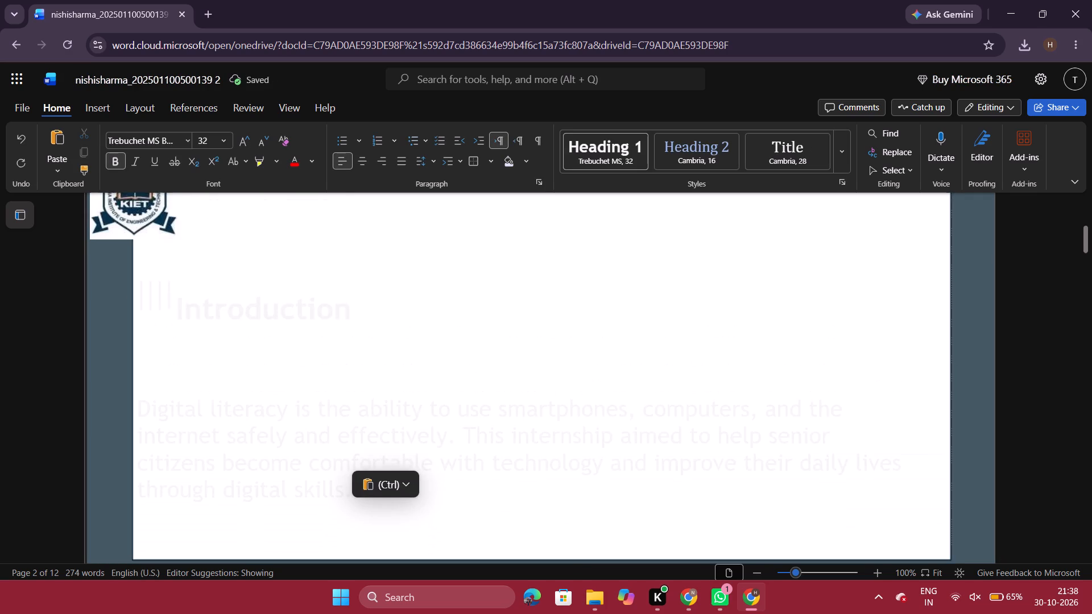
scroll(249, 448, "down", 1)
scroll(249, 448, "up", 1)
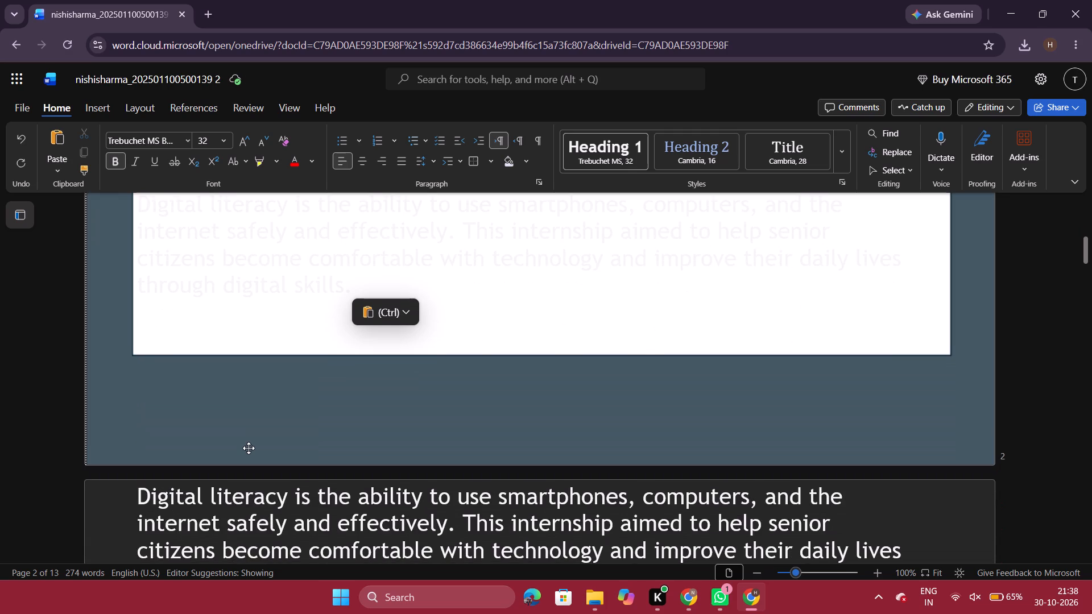
scroll(249, 448, "up", 1)
scroll(249, 448, "down", 1)
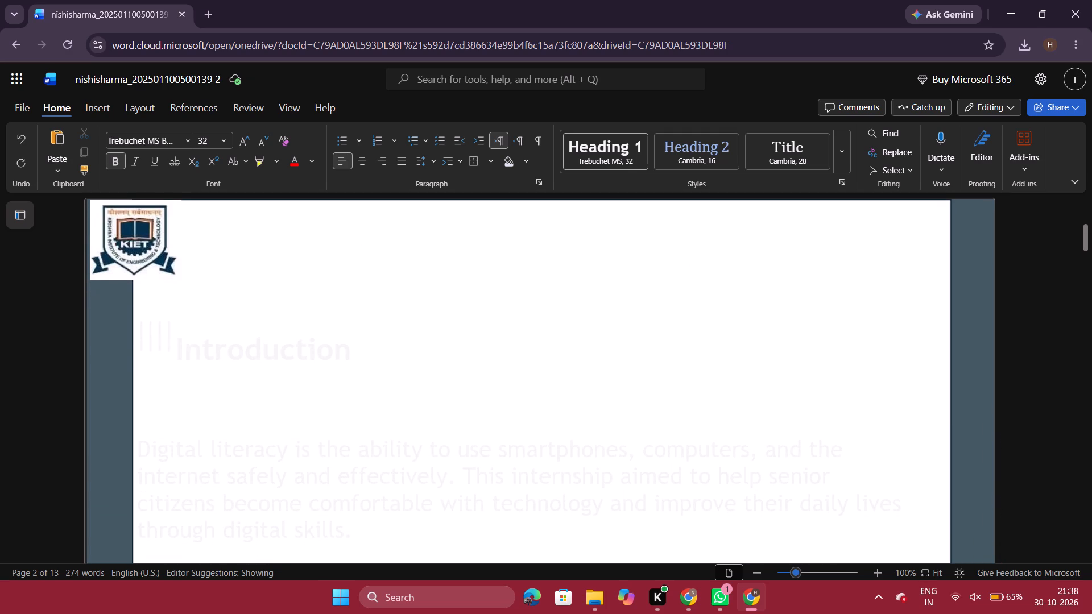
scroll(249, 448, "down", 1)
left_click(139, 450)
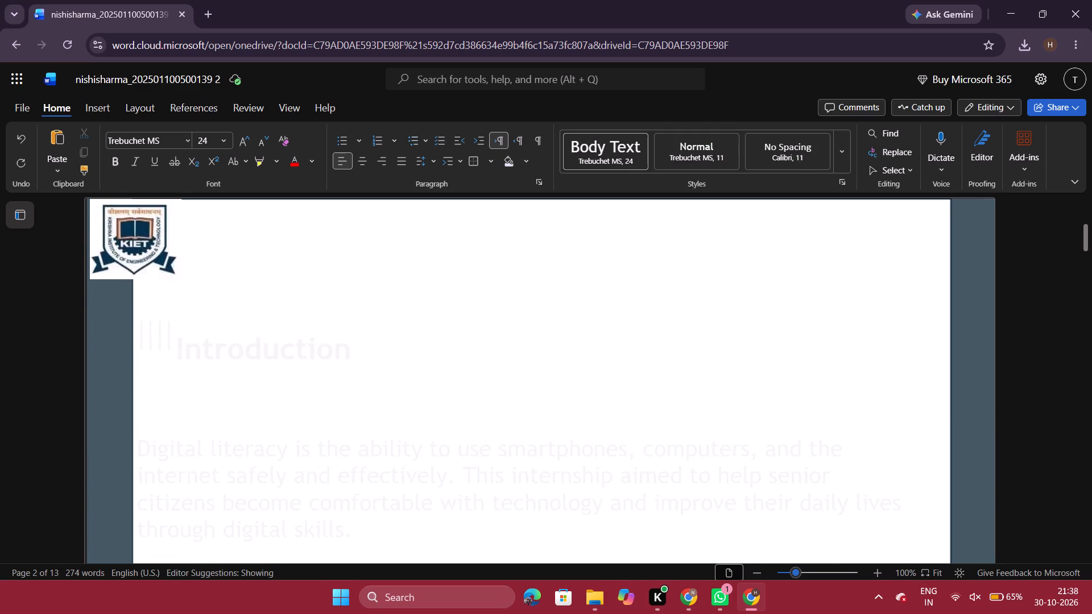
key("BackSpace")
key("BackSpace")
key("BackSpace")
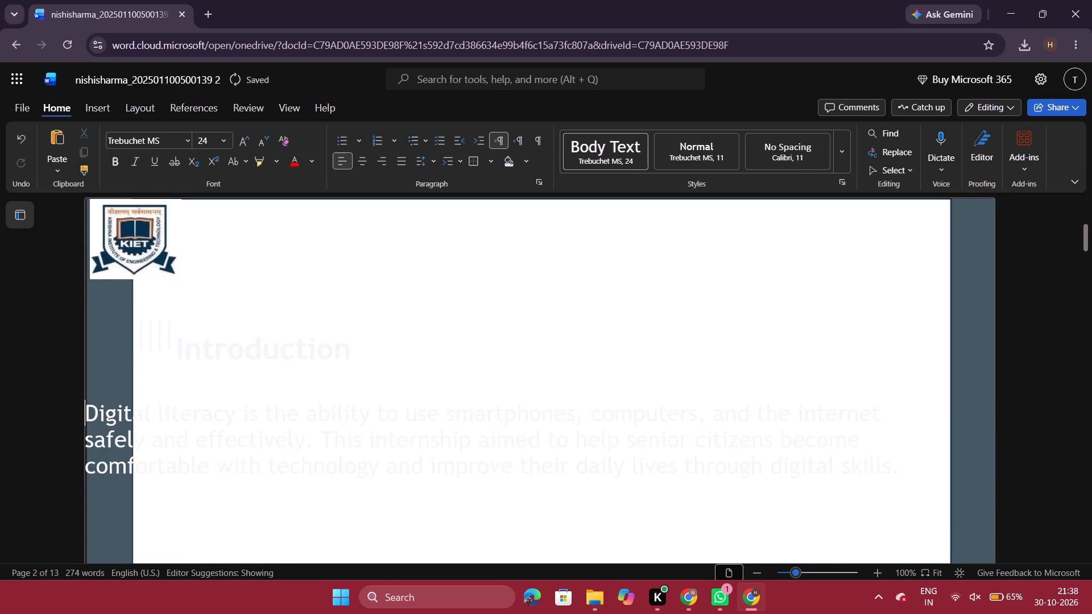
key("BackSpace")
key("Return")
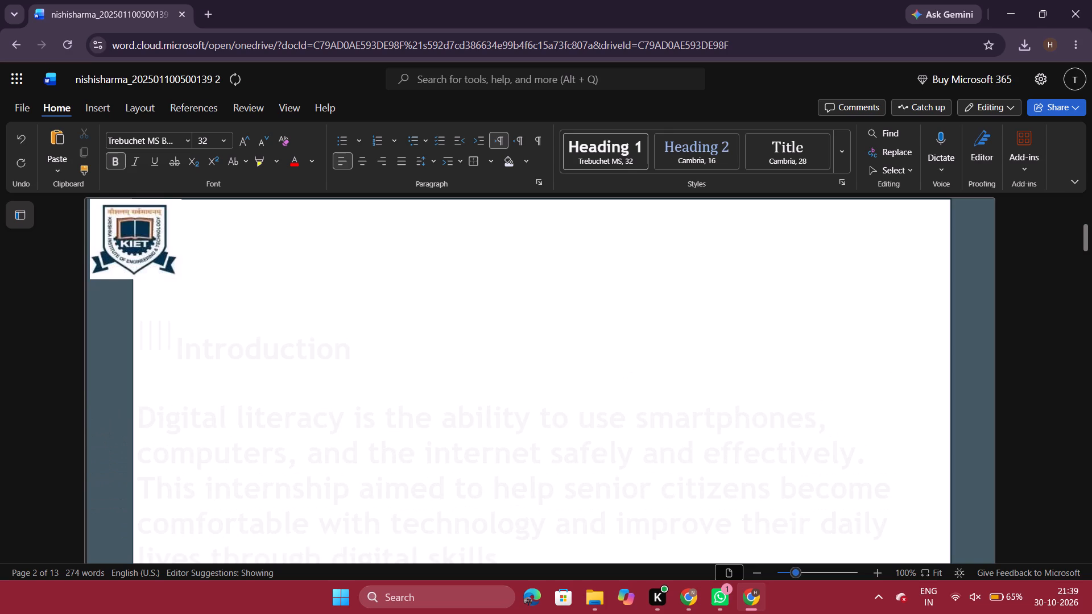
scroll(139, 450, "down", 1)
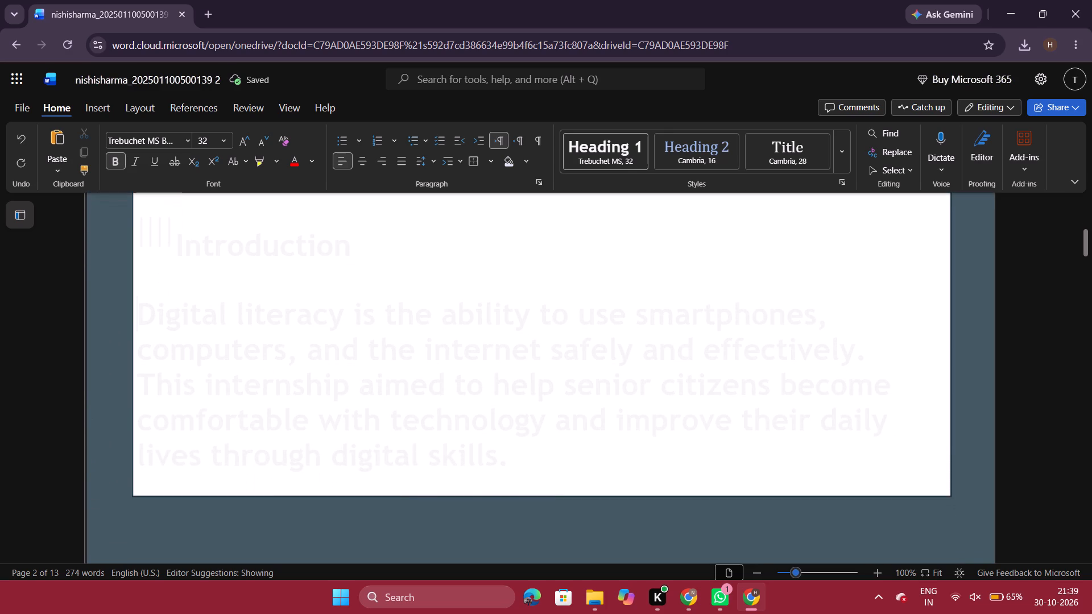
Set the font size of the digital literacy paragraph under page 2's "Introduction" heading to 18.
scroll(139, 450, "down", 1)
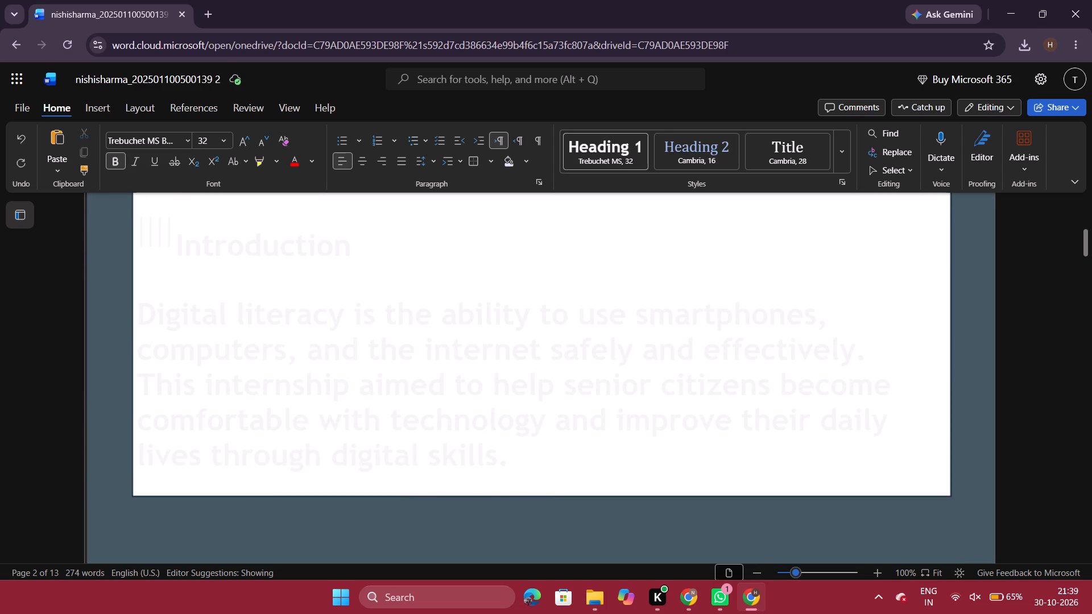
left_click_drag(135, 309, 499, 458)
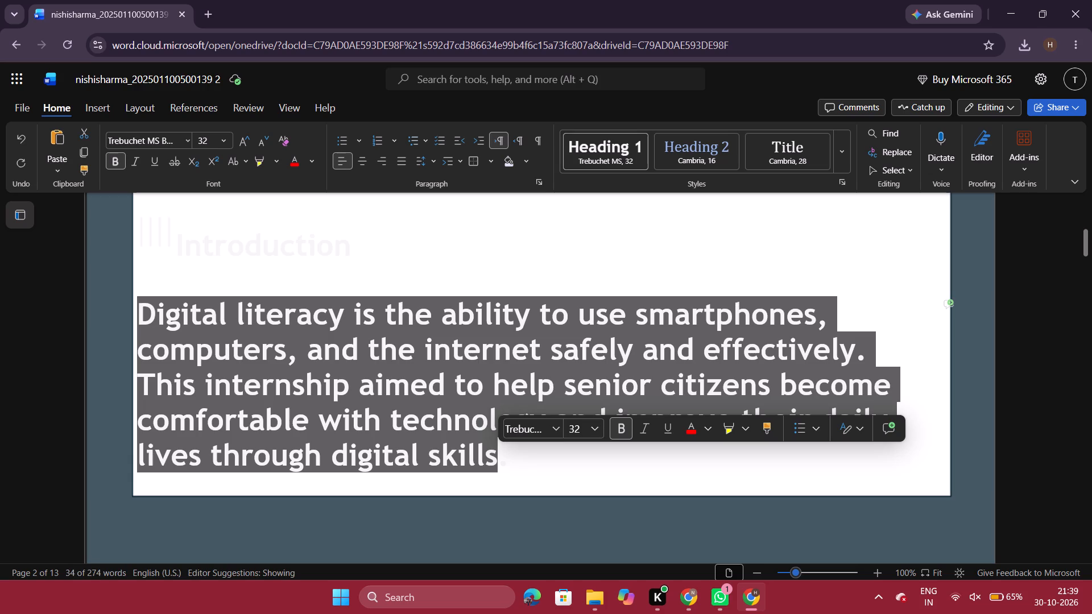
left_click(597, 430)
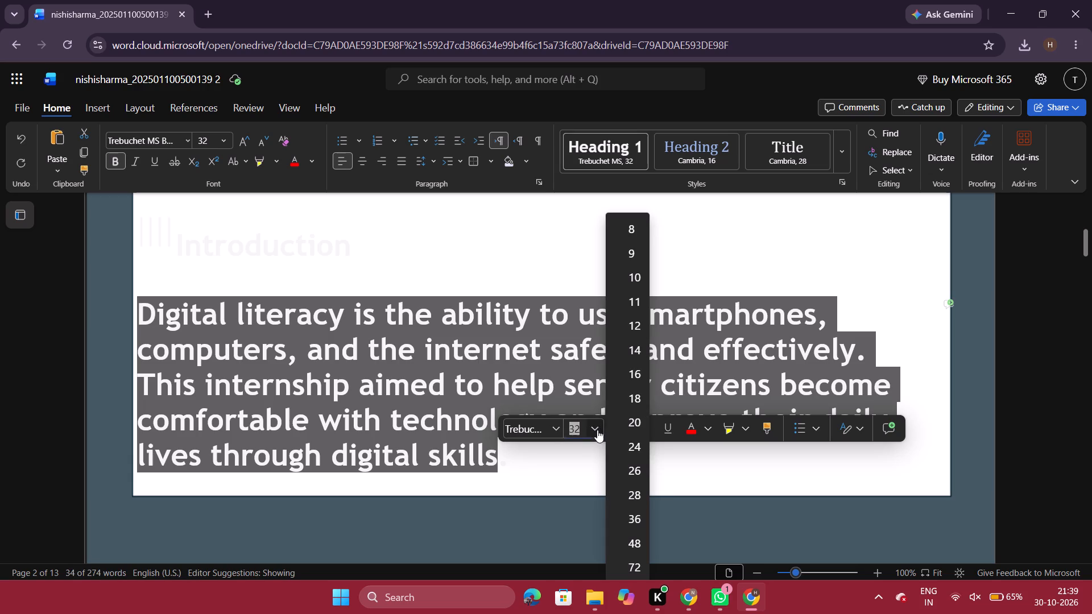
left_click(629, 400)
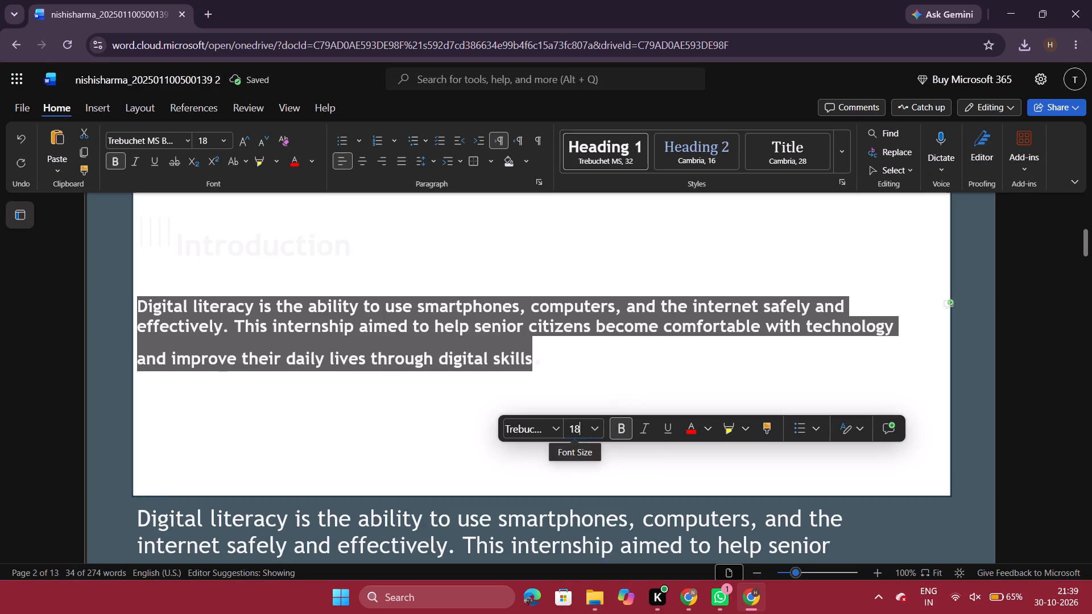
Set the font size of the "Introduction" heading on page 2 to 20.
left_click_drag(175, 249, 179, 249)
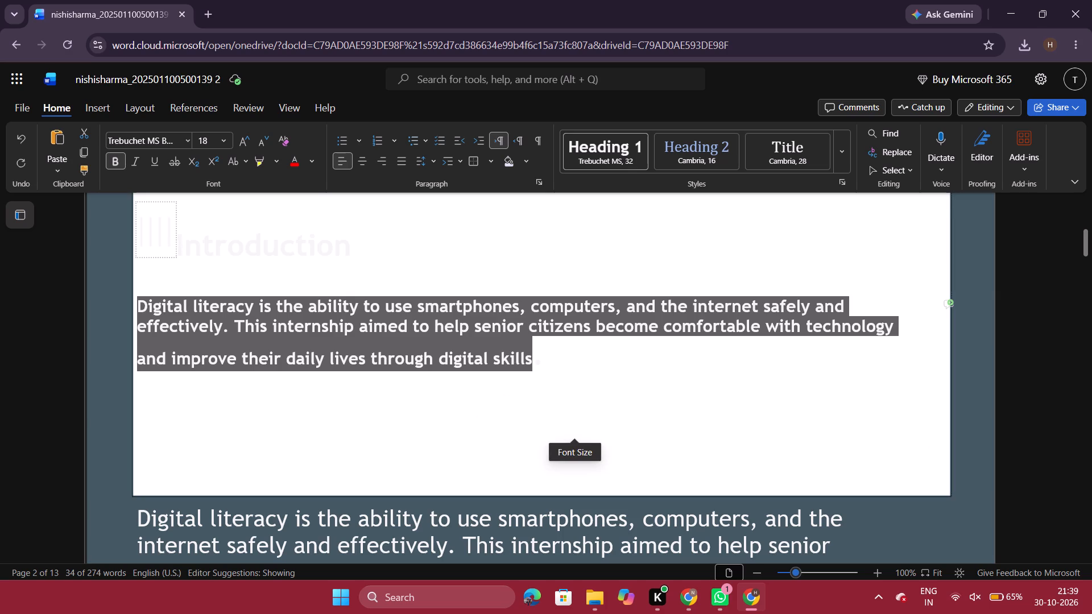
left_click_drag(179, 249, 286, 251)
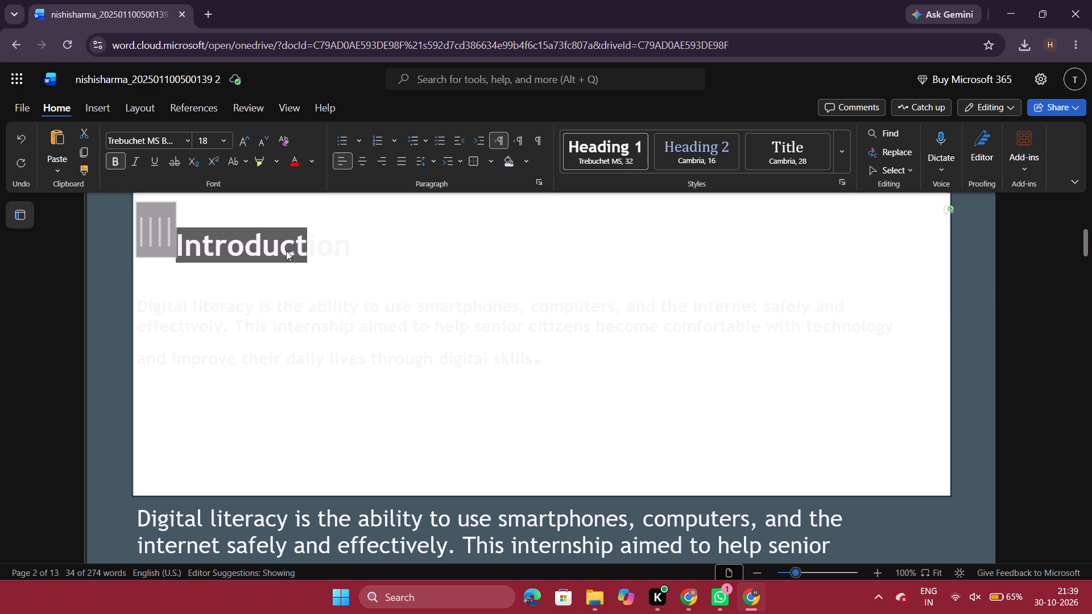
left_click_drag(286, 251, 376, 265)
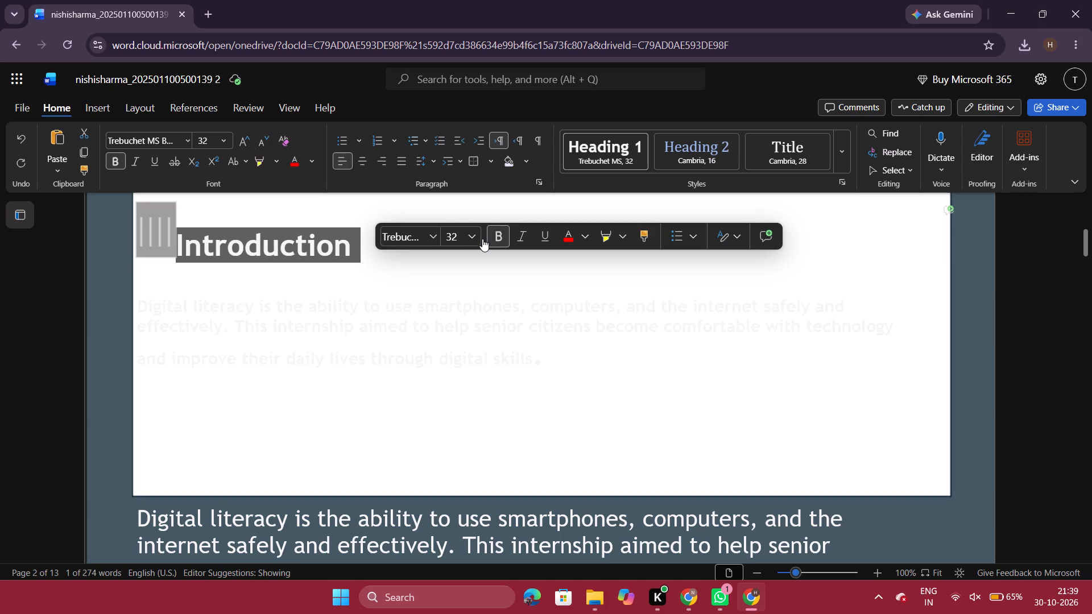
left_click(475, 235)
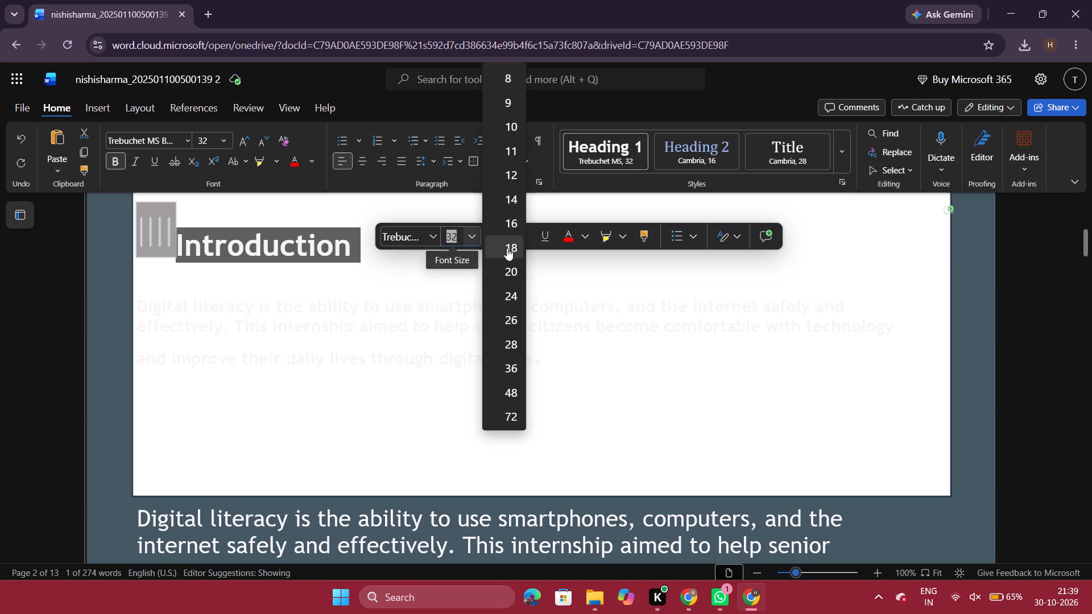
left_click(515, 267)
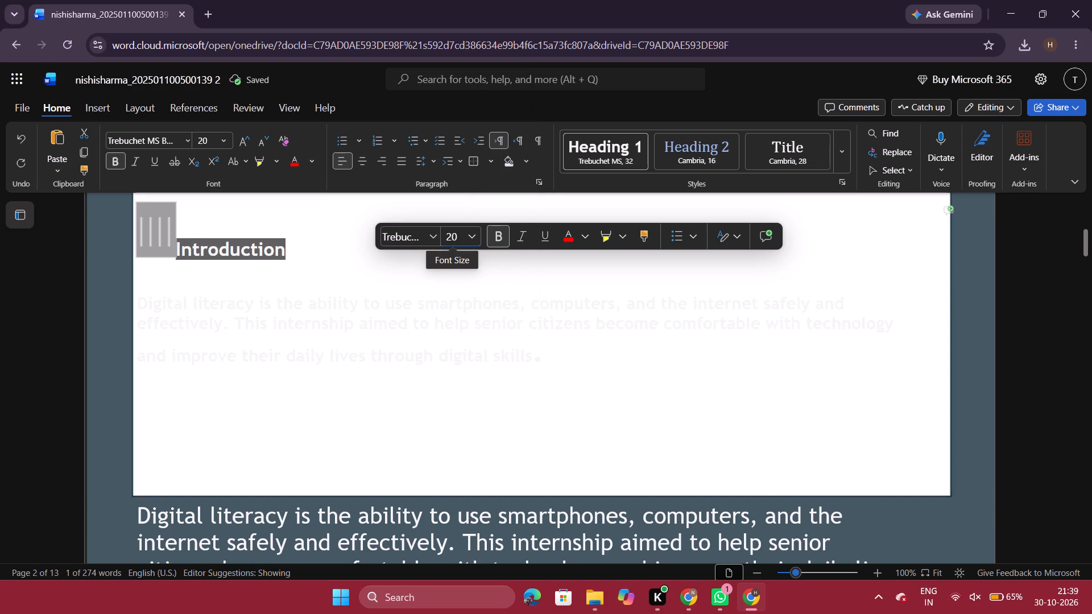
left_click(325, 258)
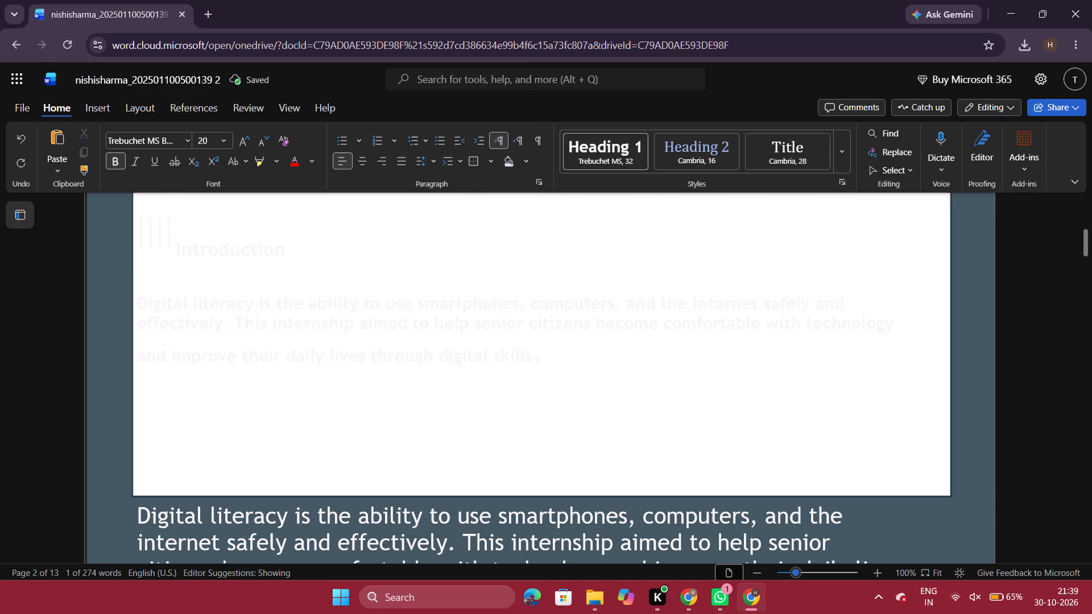
Set the font size of the "Introduction" heading on page 2 to 24.
left_click_drag(174, 248, 293, 251)
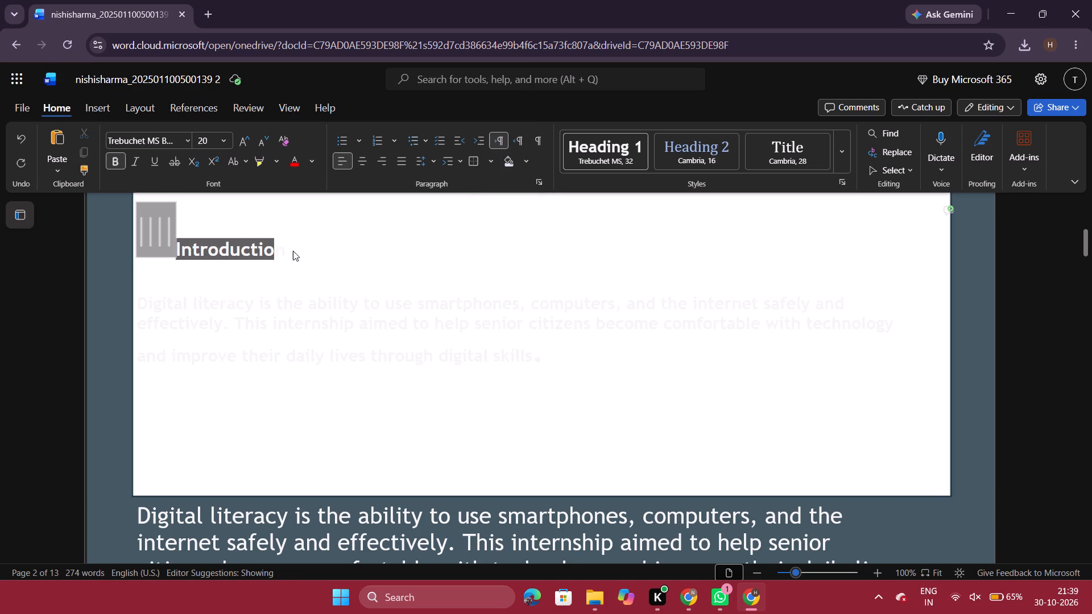
left_click_drag(293, 251, 321, 251)
left_click(423, 217)
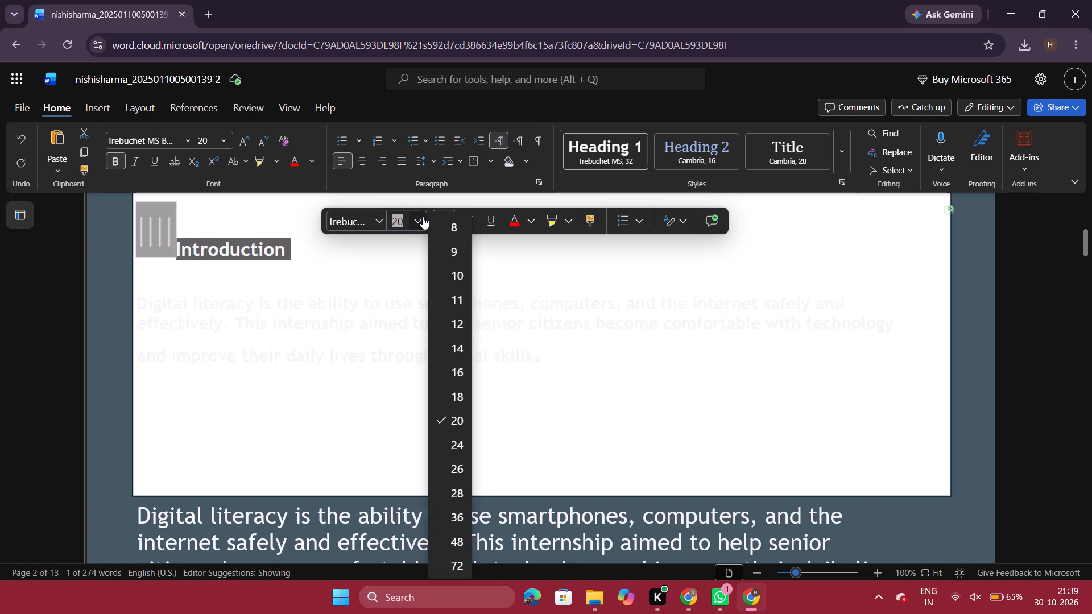
left_click(457, 441)
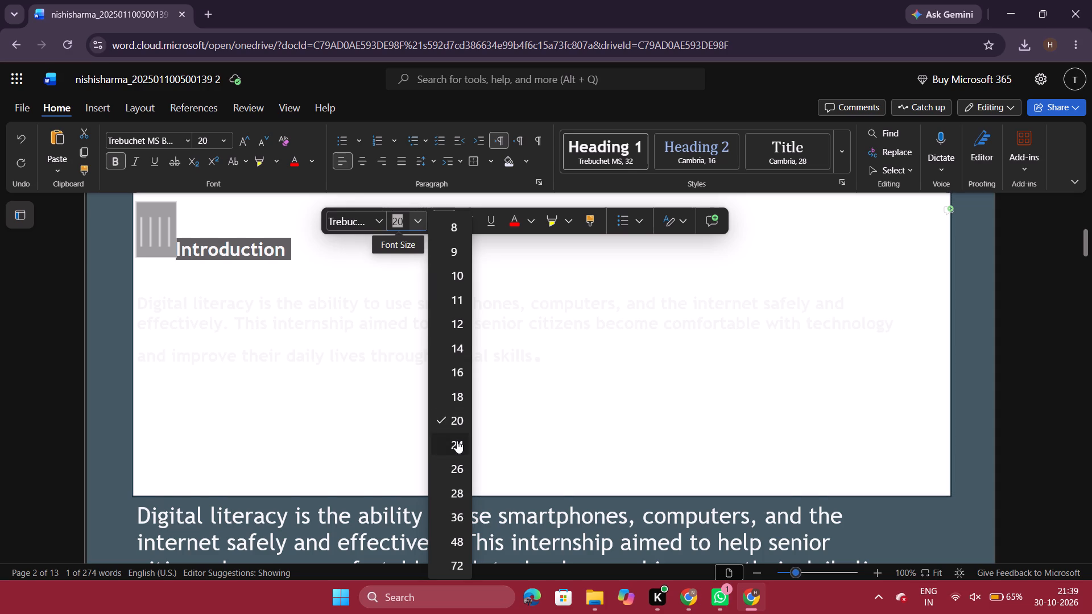
left_click(527, 265)
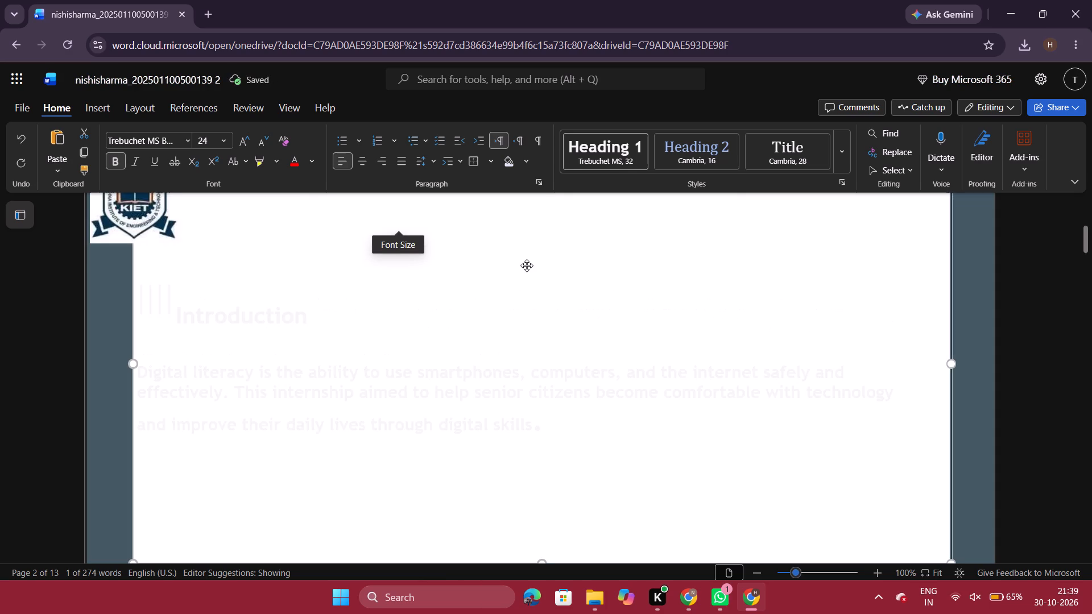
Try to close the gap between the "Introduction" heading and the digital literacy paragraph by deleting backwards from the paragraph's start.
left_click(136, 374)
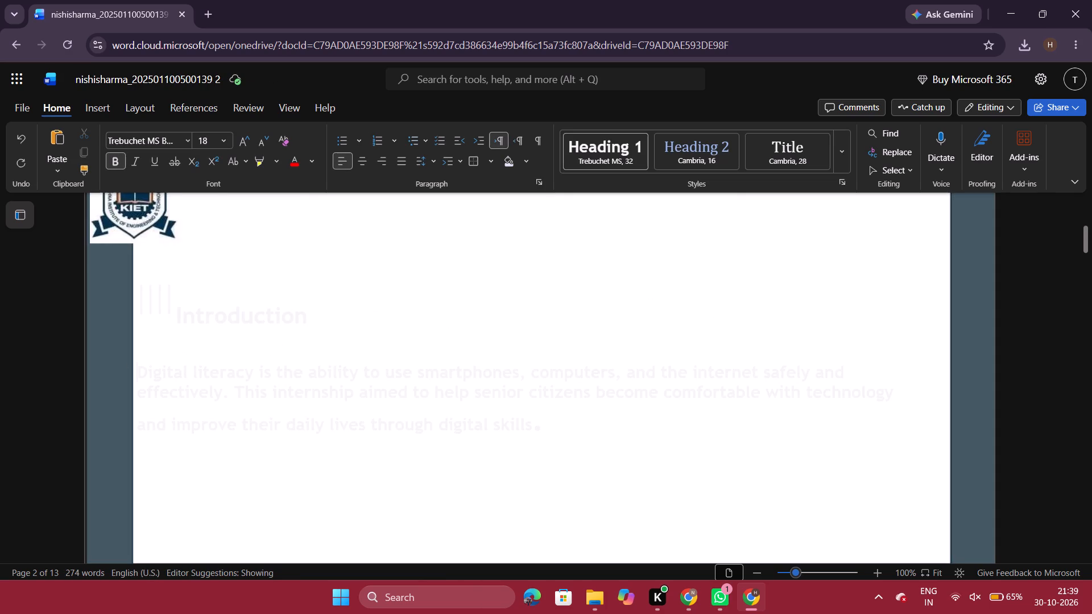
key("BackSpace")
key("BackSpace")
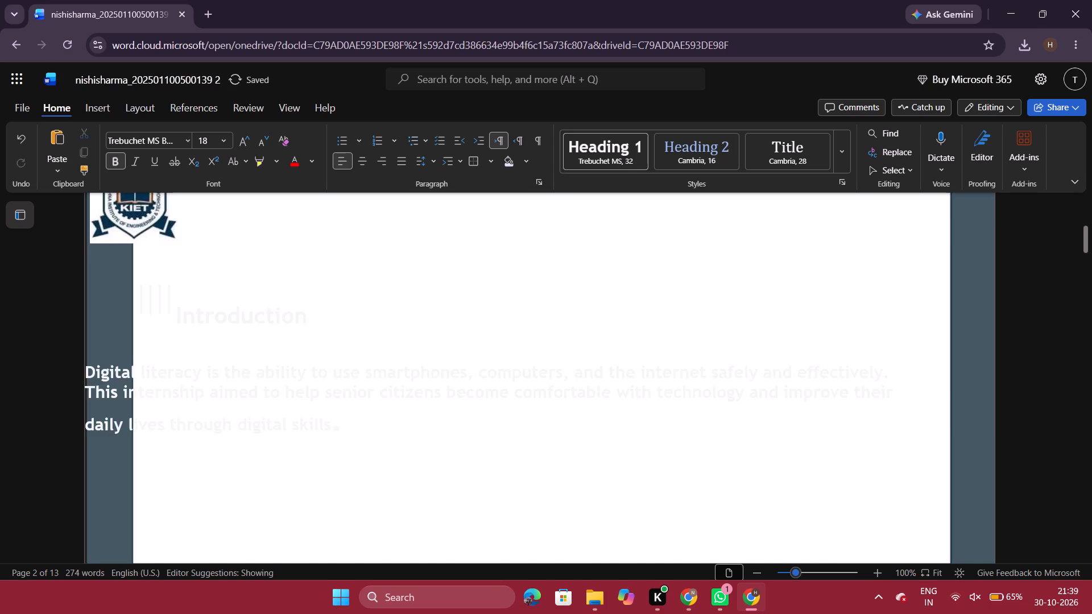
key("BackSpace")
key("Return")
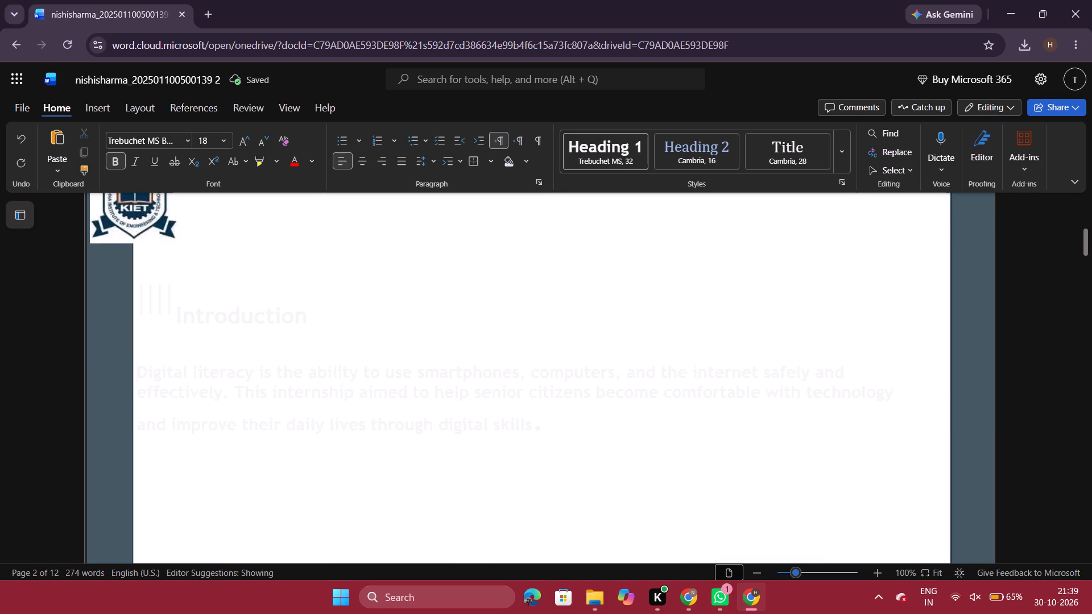
Delete the lower duplicate digital literacy paragraph that runs from below the white area on page 2 onto the next page.
scroll(409, 377, "down", 2)
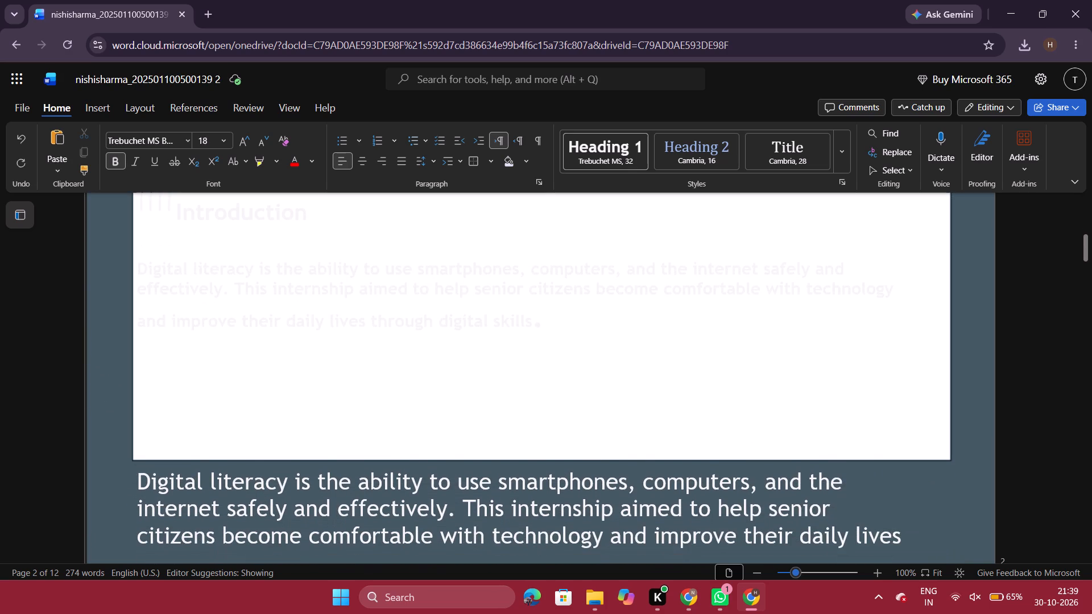
scroll(409, 377, "down", 2)
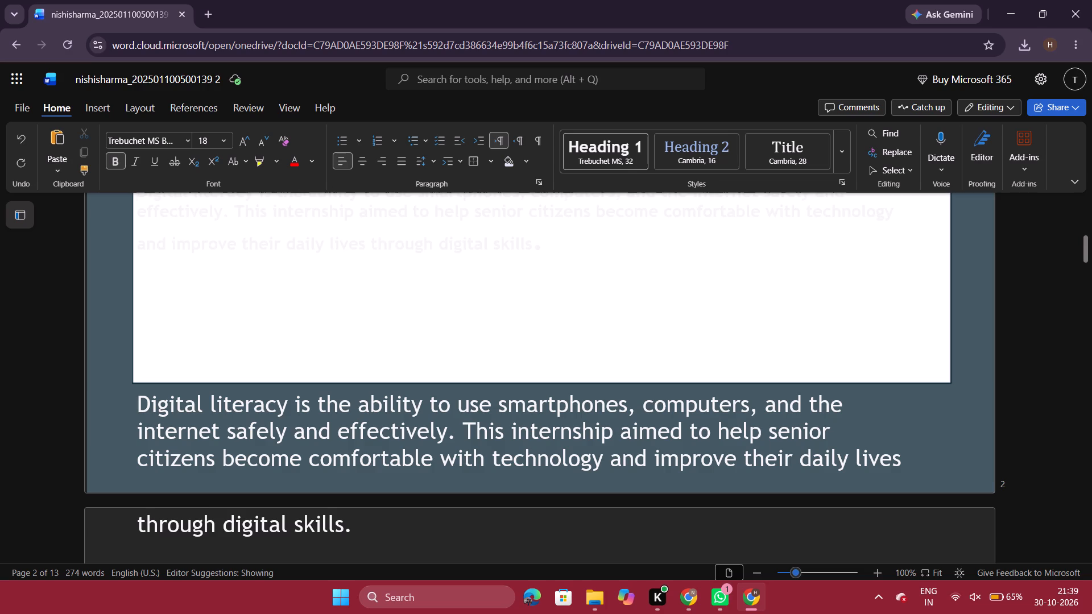
left_click_drag(131, 397, 312, 291)
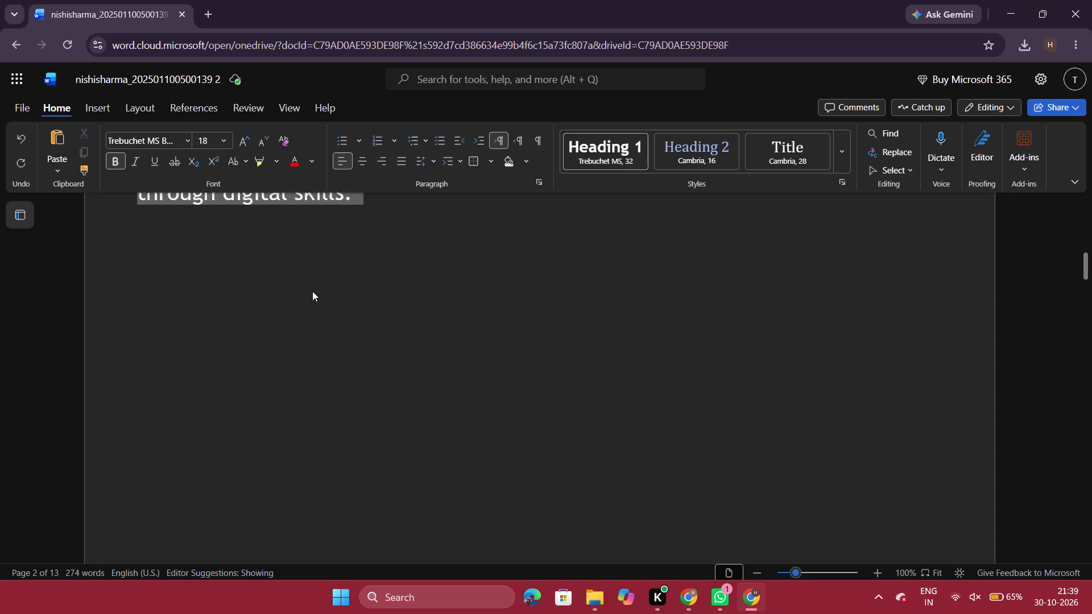
left_click_drag(312, 291, 370, 256)
key("BackSpace")
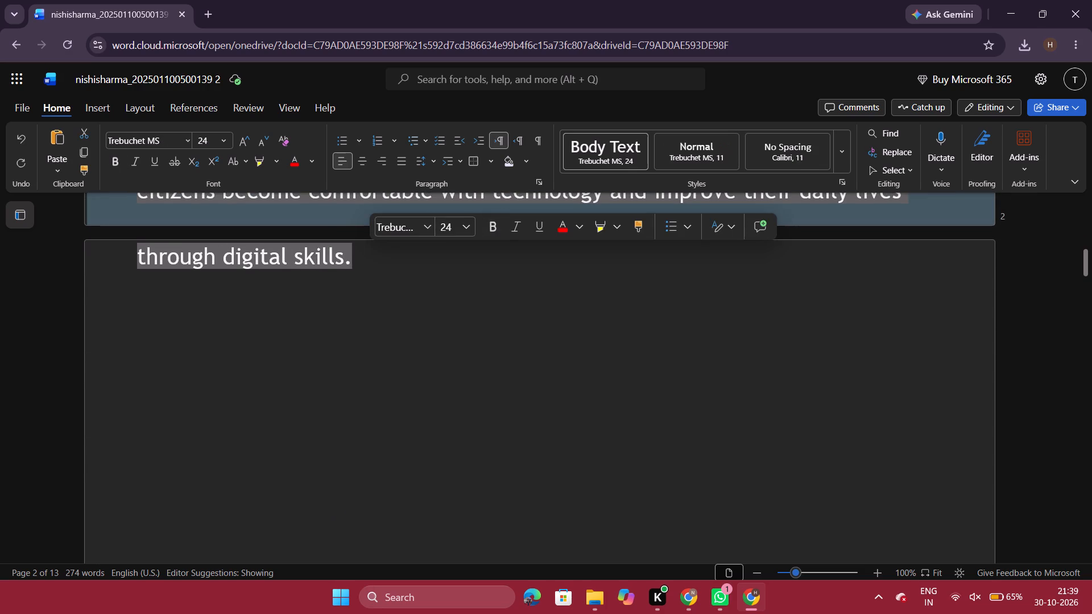
Delete the small vertical-lines graphic in front of the "Introduction" heading on page 2.
scroll(370, 256, "up", 3)
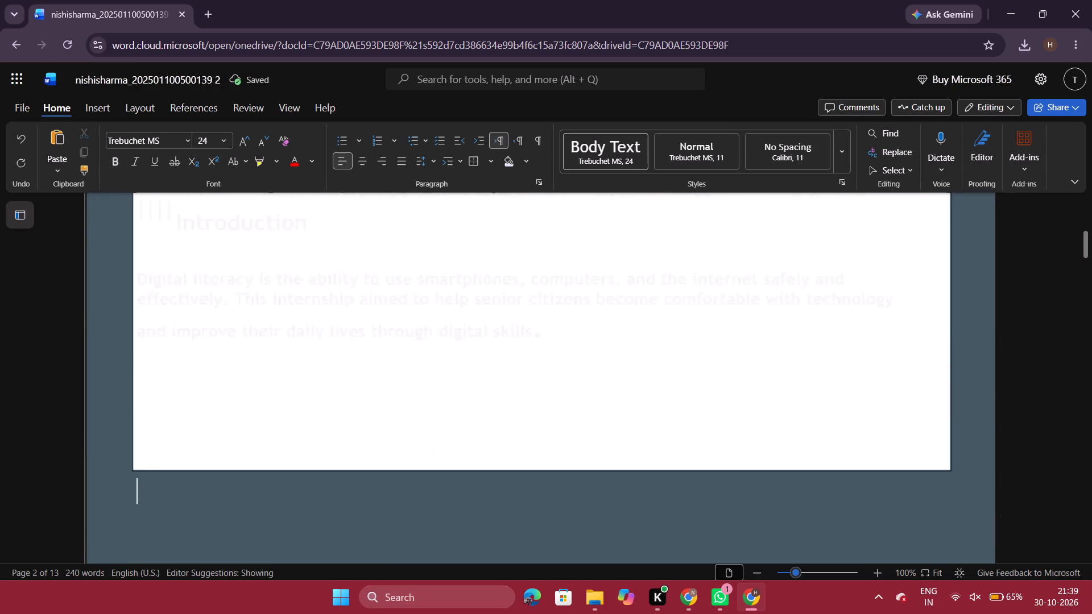
scroll(370, 256, "up", 1)
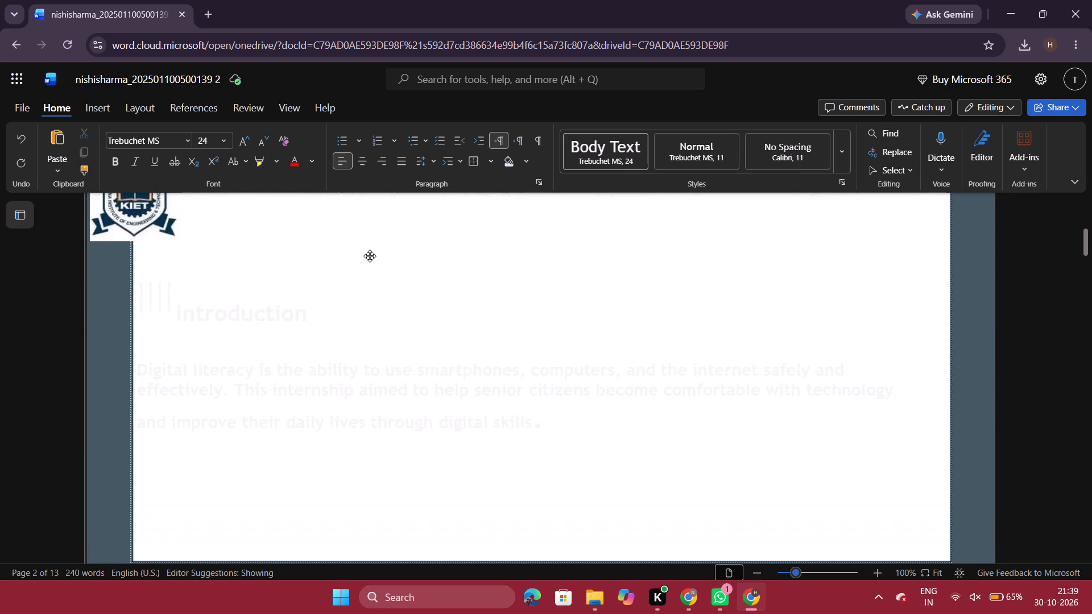
left_click(166, 301)
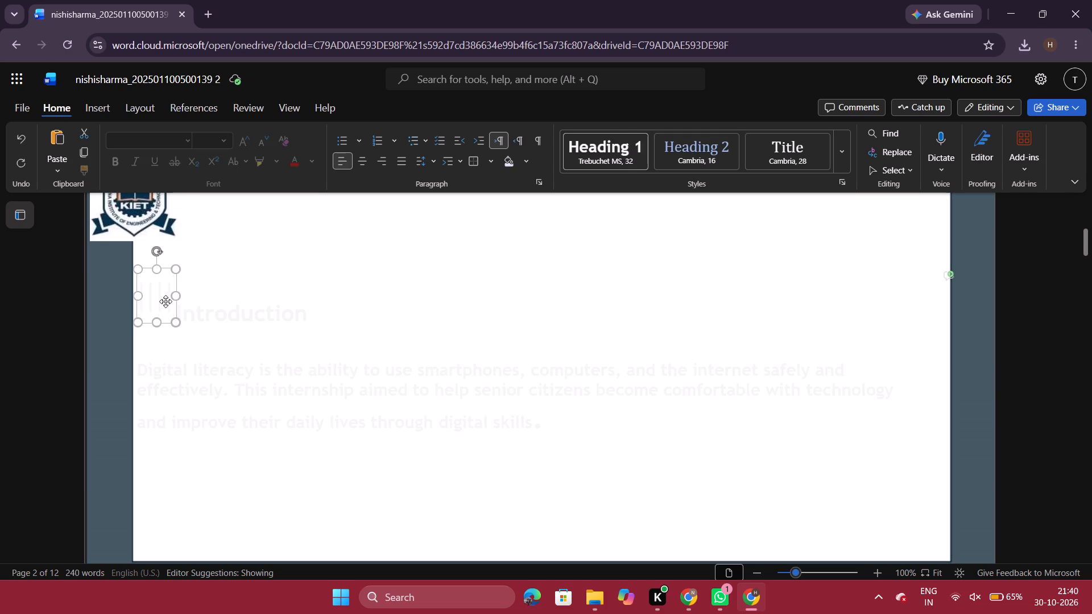
key("BackSpace")
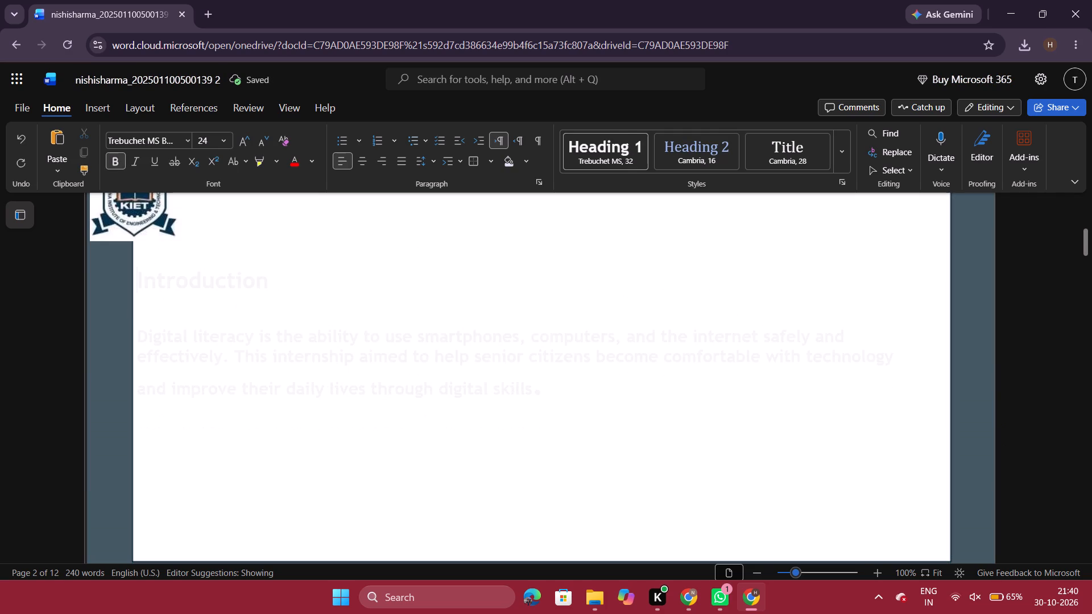
Remove the blank space above the "Introduction" heading so it moves up level with the KIET logo on page 2.
left_click(150, 317)
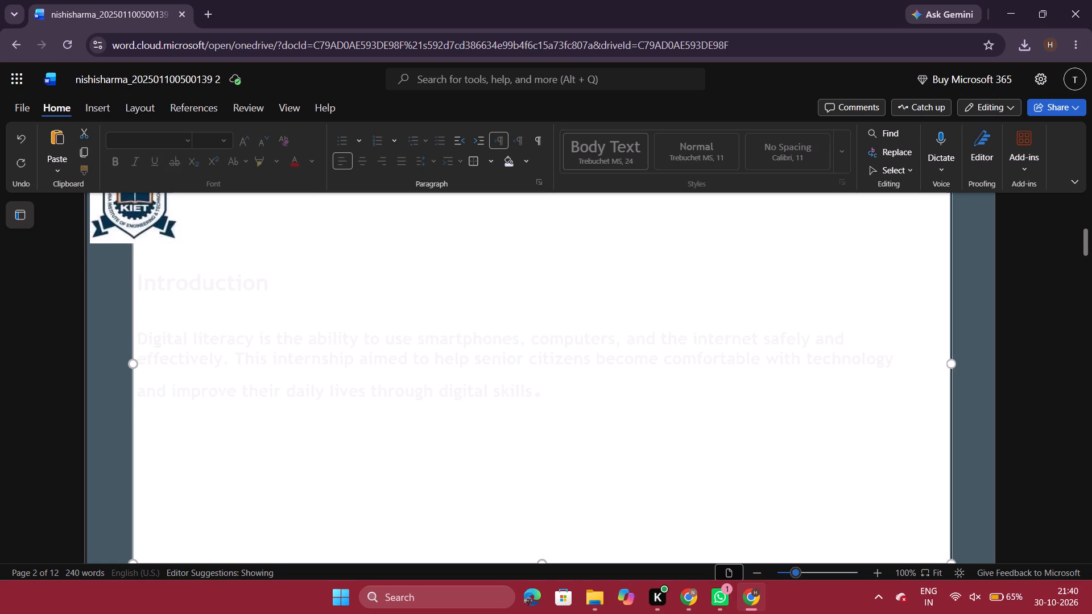
scroll(344, 270, "up", 1)
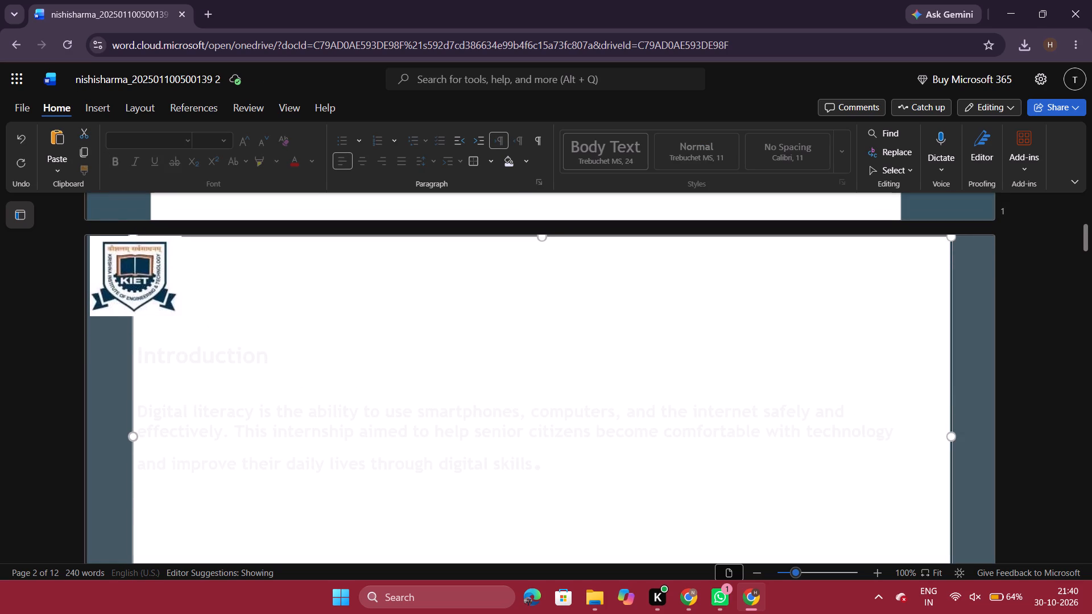
left_click(140, 353)
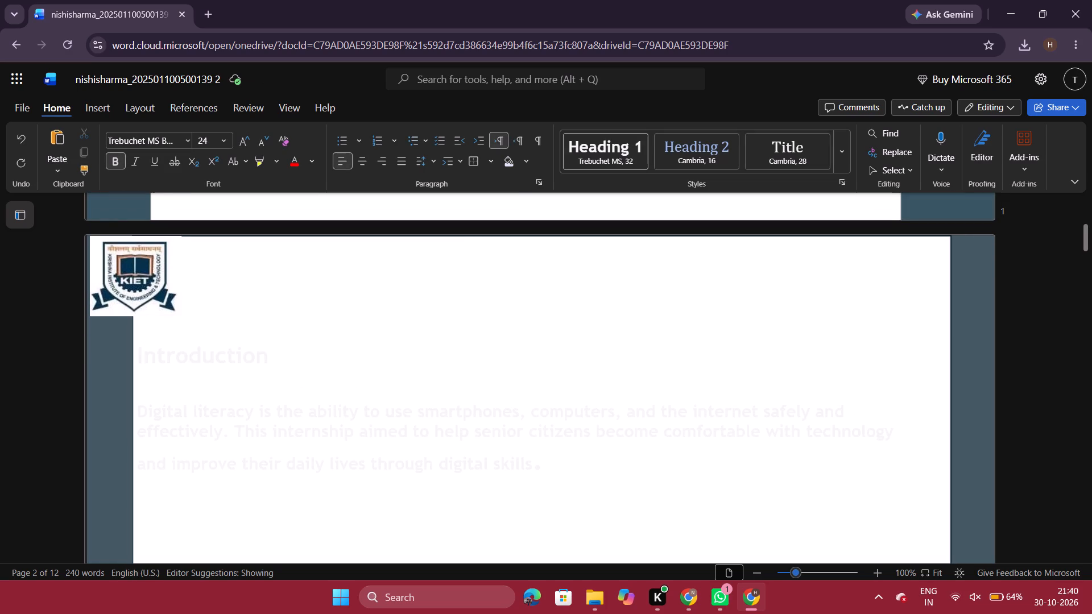
left_click(135, 355)
key("BackSpace")
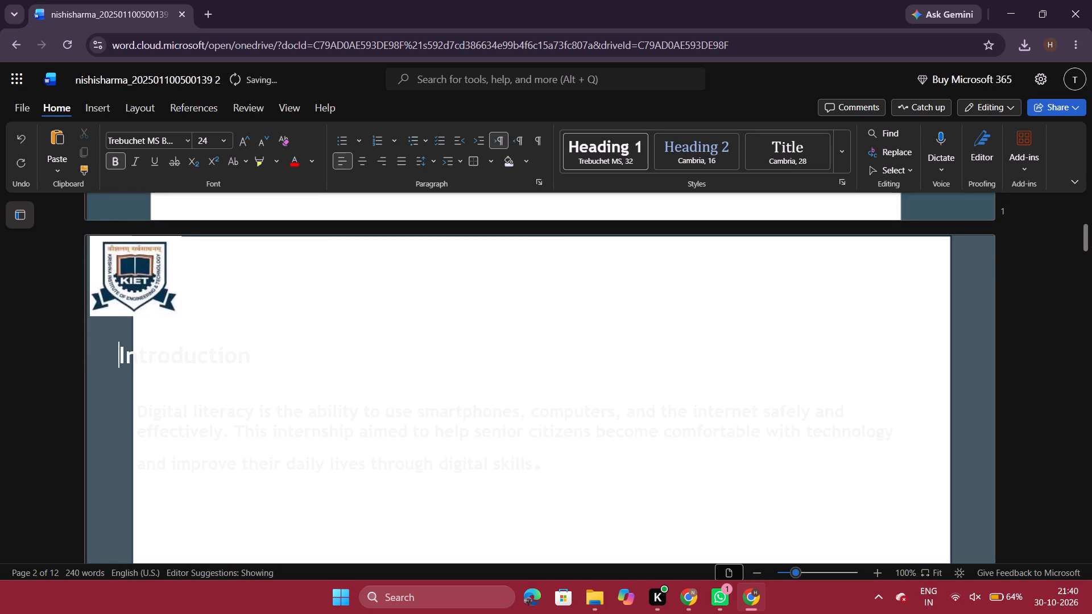
key("BackSpace")
key("BackSpace")
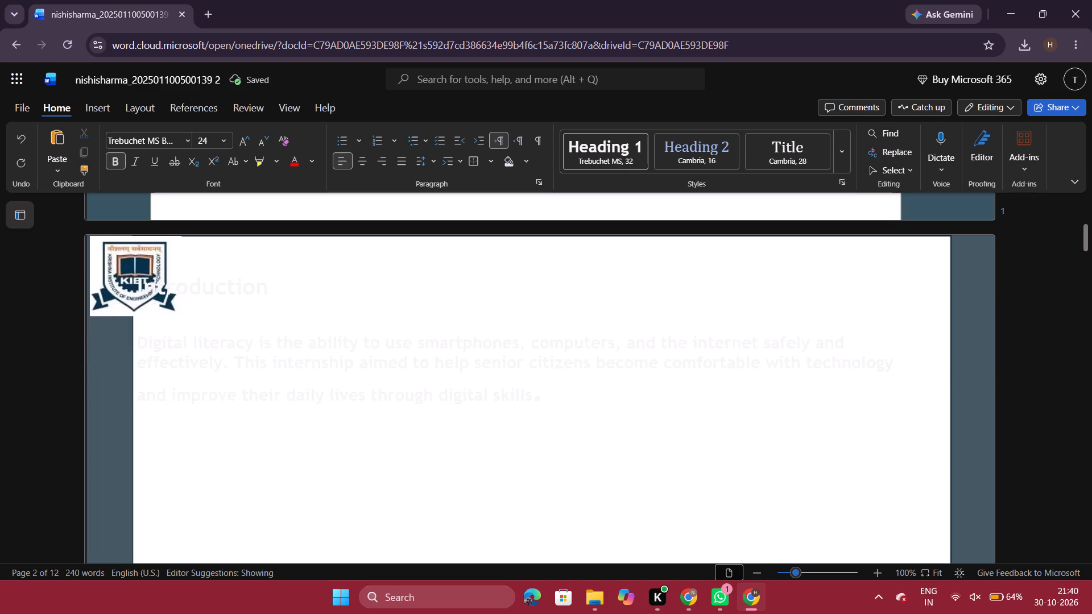
Insert seven spaces before the "Introduction" heading to shift it clear of the KIET logo.
key("space")
key("space")
key("space")
key("space")
key("space")
key("space")
key("space")
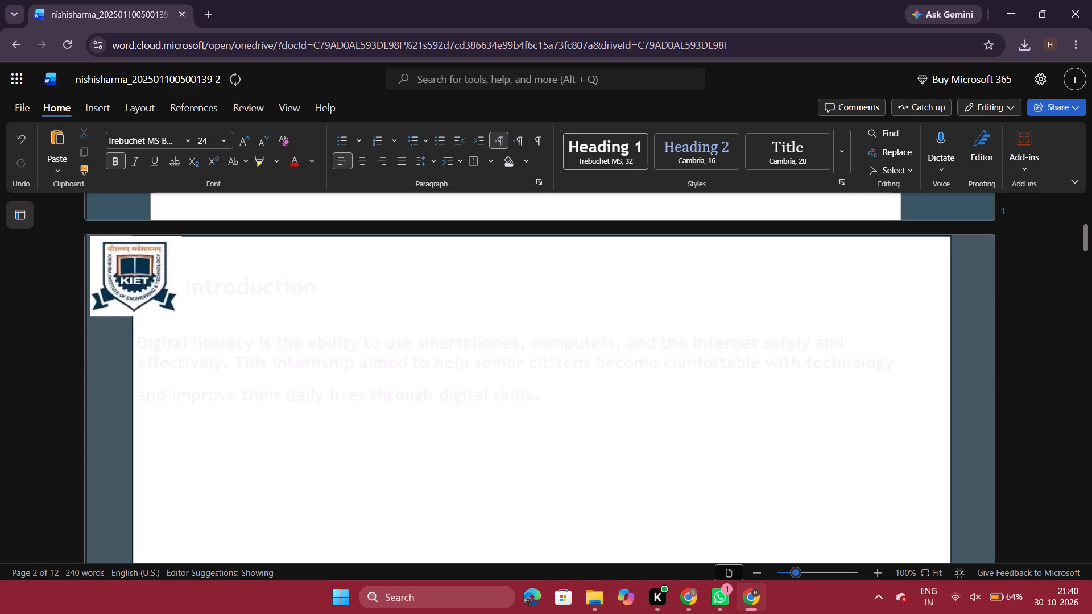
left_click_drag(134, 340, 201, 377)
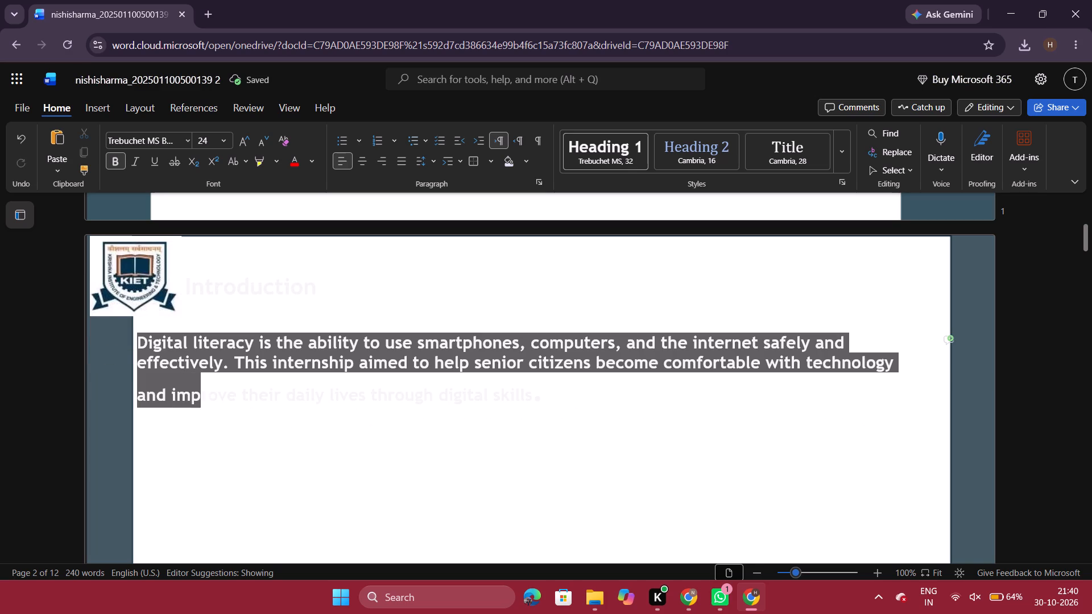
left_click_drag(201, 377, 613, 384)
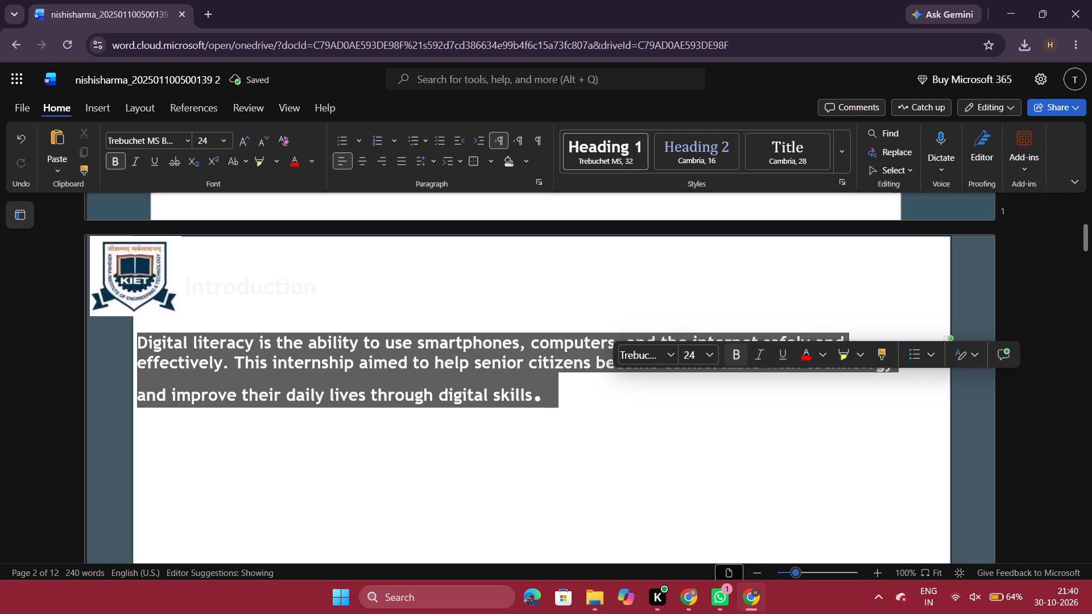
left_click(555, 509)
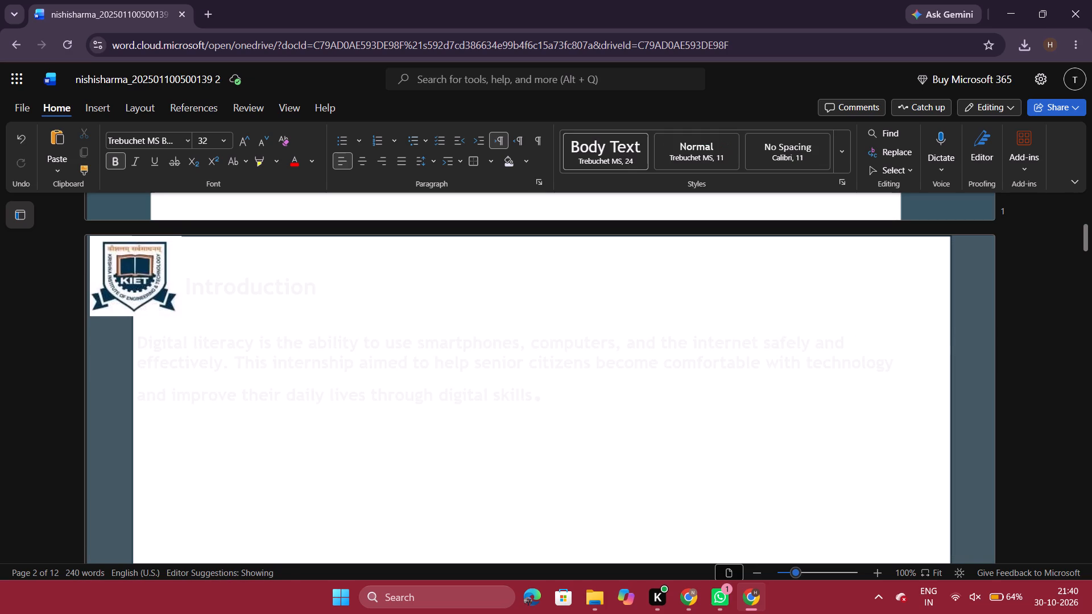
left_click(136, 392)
Join the line "and improve their daily lives through digital skills." onto the preceding text of the digital literacy paragraph on page 2.
key("BackSpace")
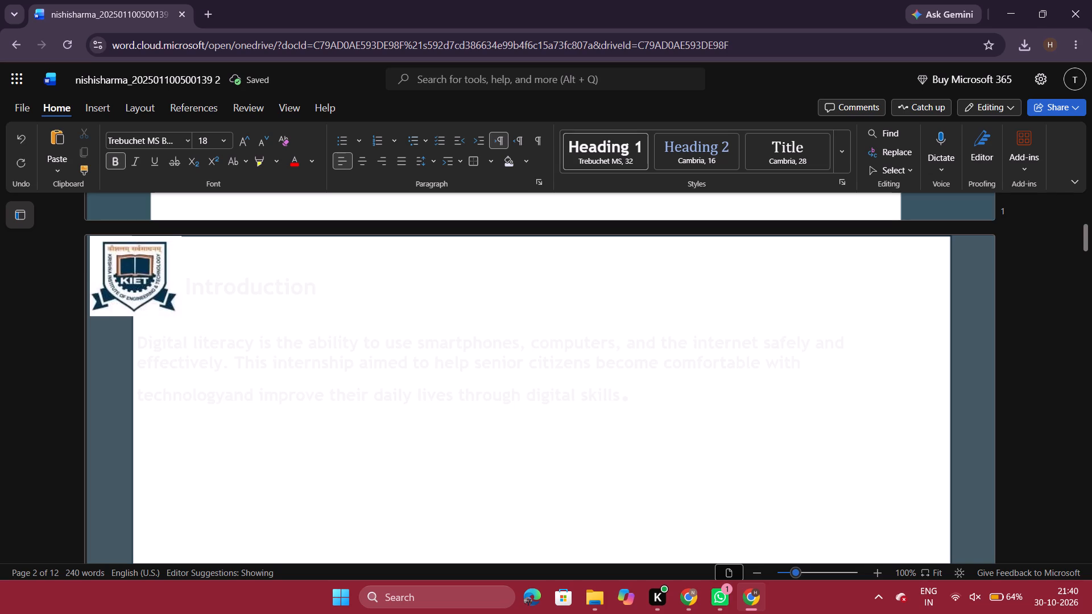
key("Return")
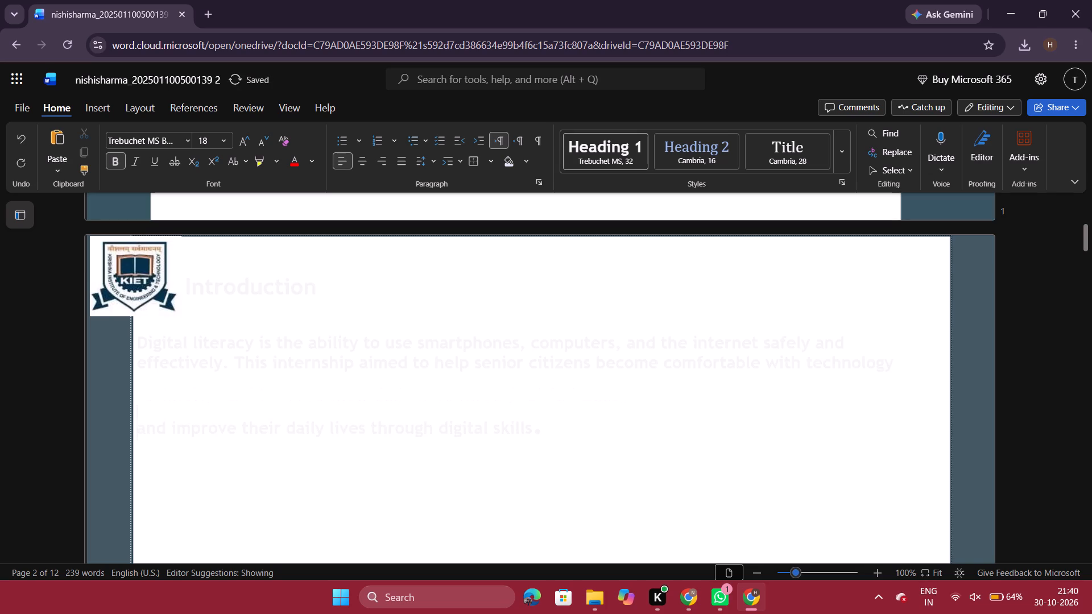
key("BackSpace")
key("BackSpace")
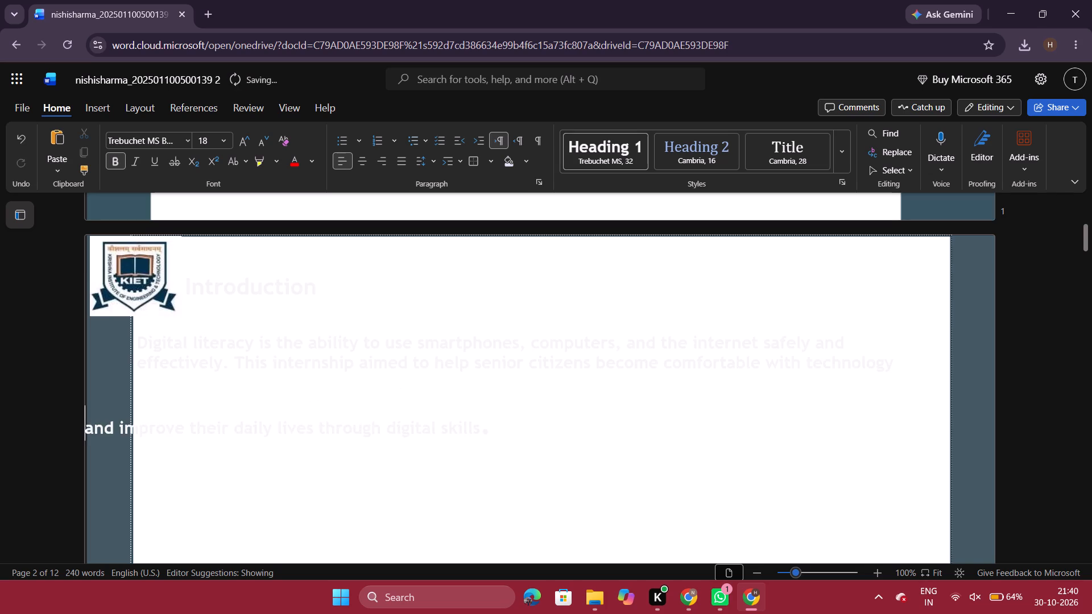
key("BackSpace")
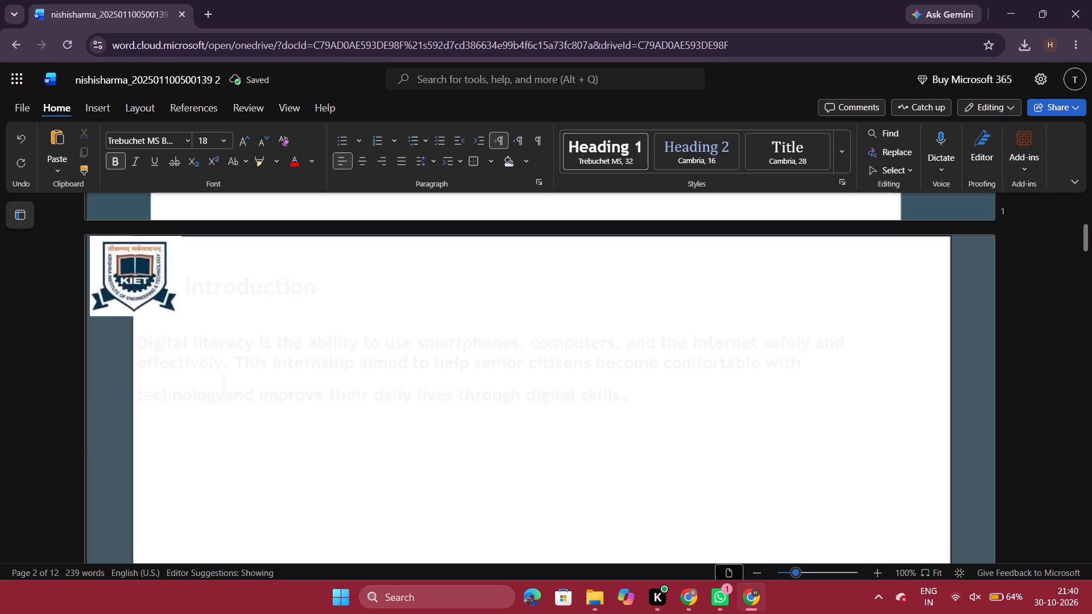
key("BackSpace")
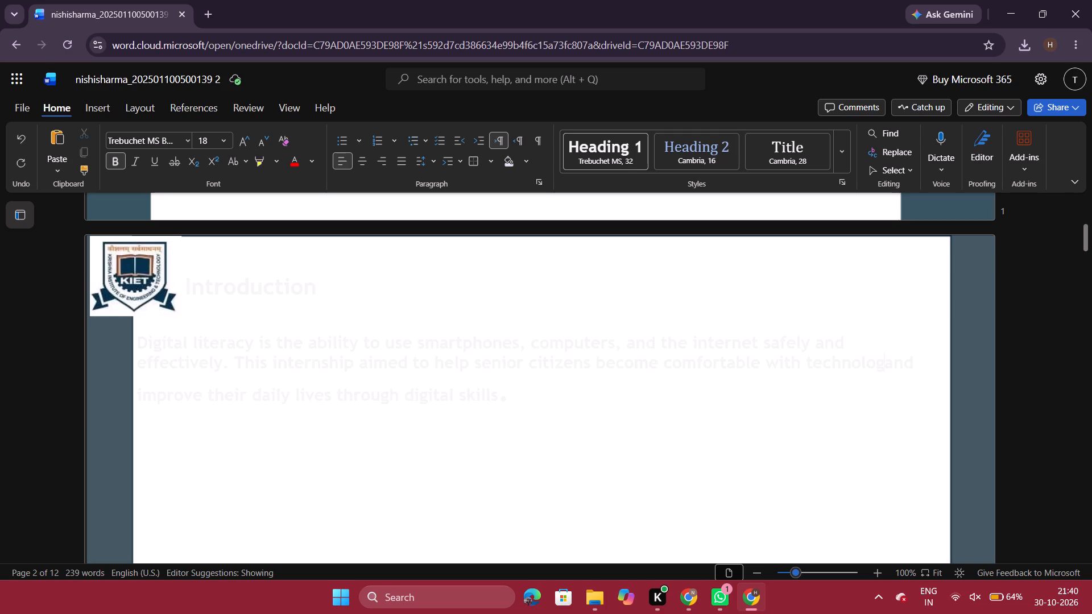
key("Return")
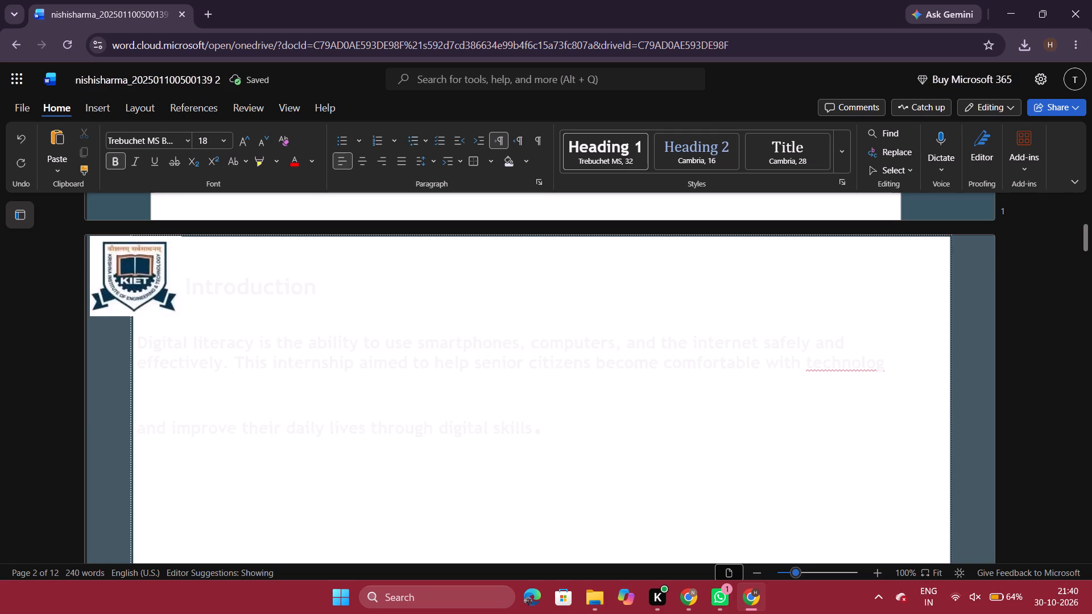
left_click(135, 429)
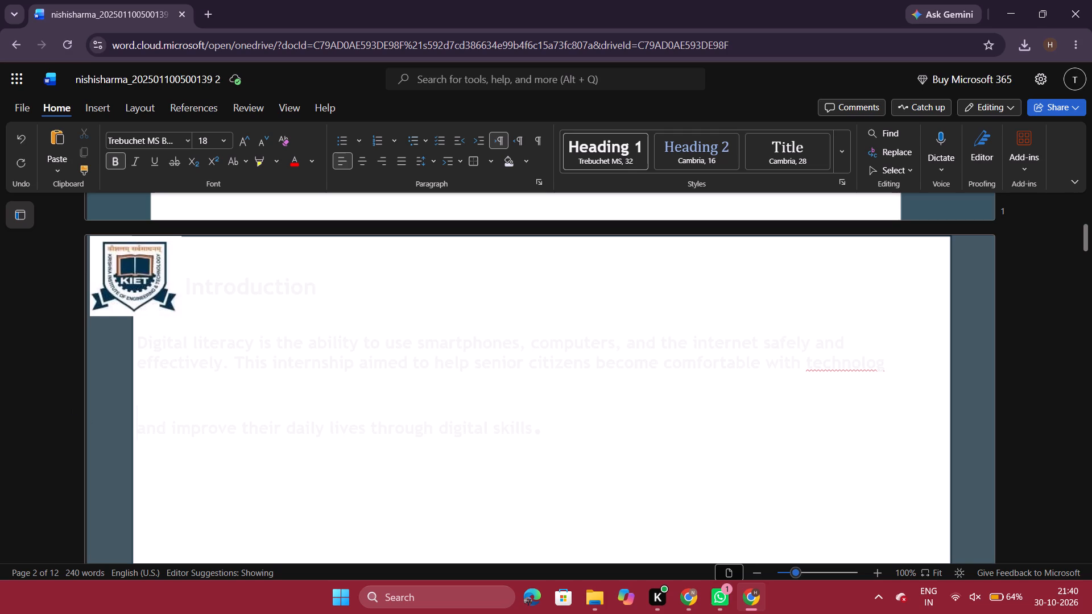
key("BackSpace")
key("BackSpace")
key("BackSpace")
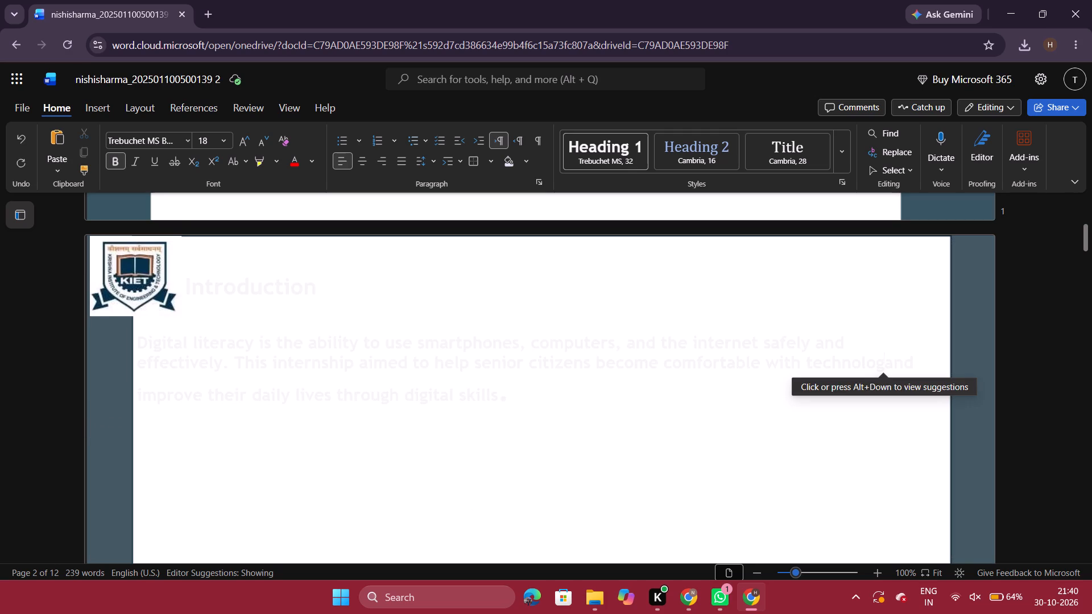
Insert a space before "and improve their daily lives" in the digital literacy paragraph on page 2.
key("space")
Select the "Objectives" heading text above the bullet list on page 3.
scroll(599, 541, "down", 1)
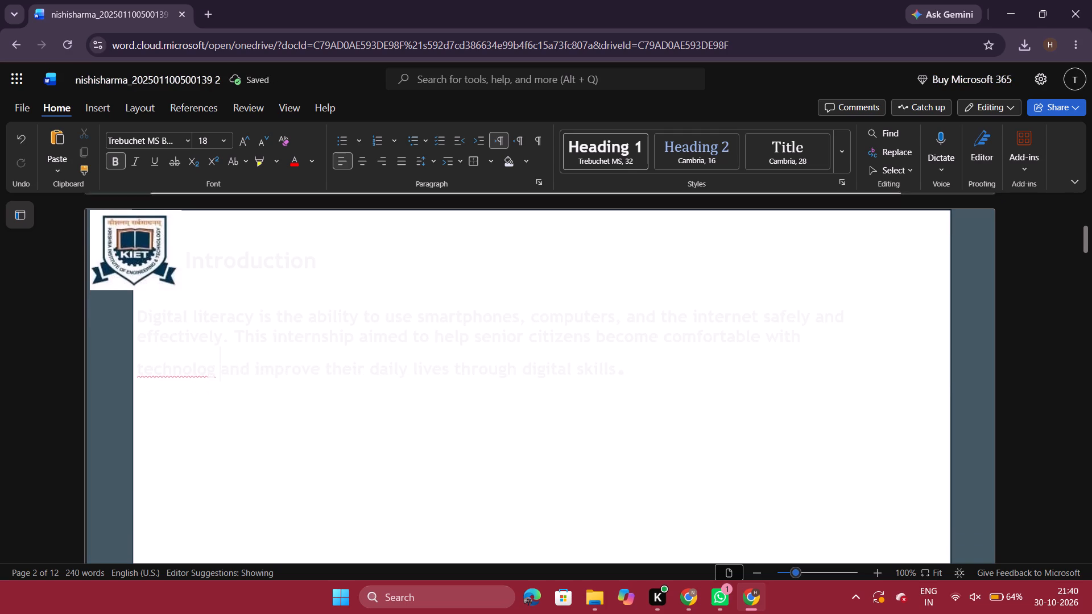
scroll(599, 541, "down", 1)
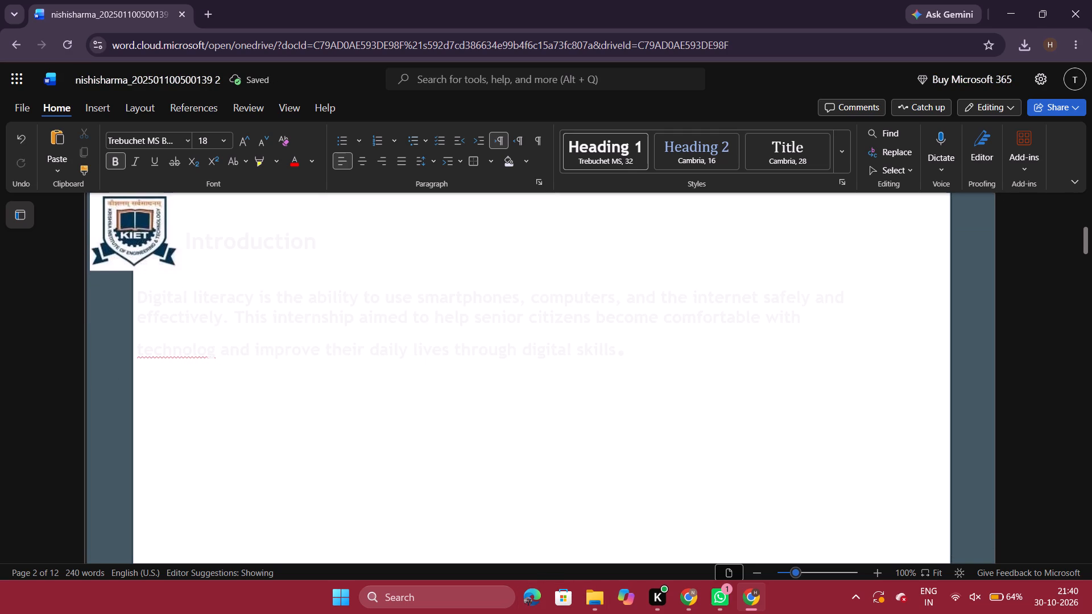
left_click(537, 438)
scroll(537, 438, "down", 3)
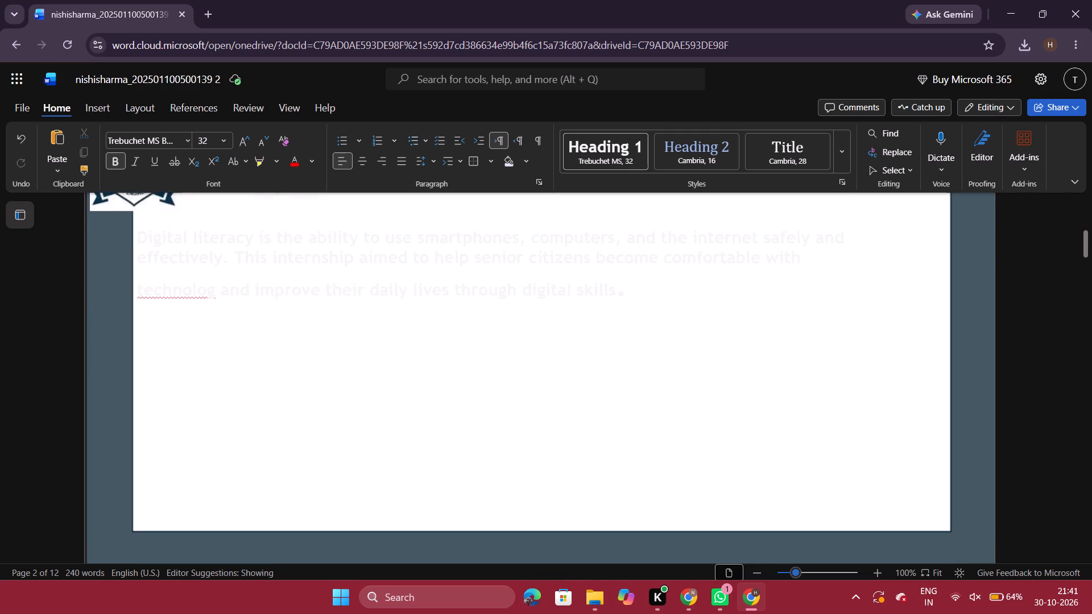
scroll(537, 438, "down", 4)
scroll(537, 438, "up", 1)
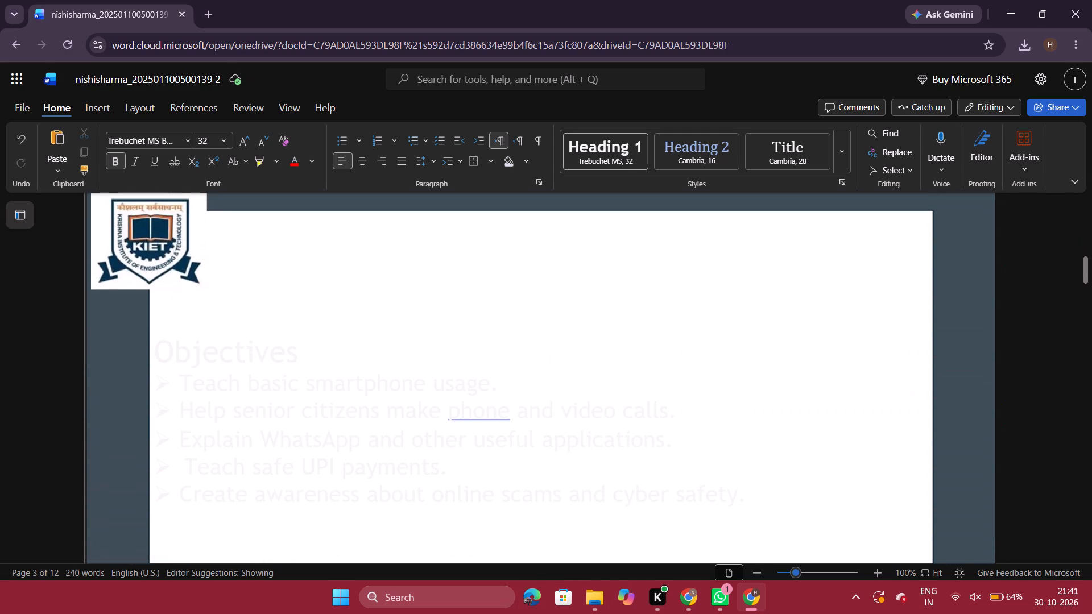
left_click_drag(152, 346, 321, 349)
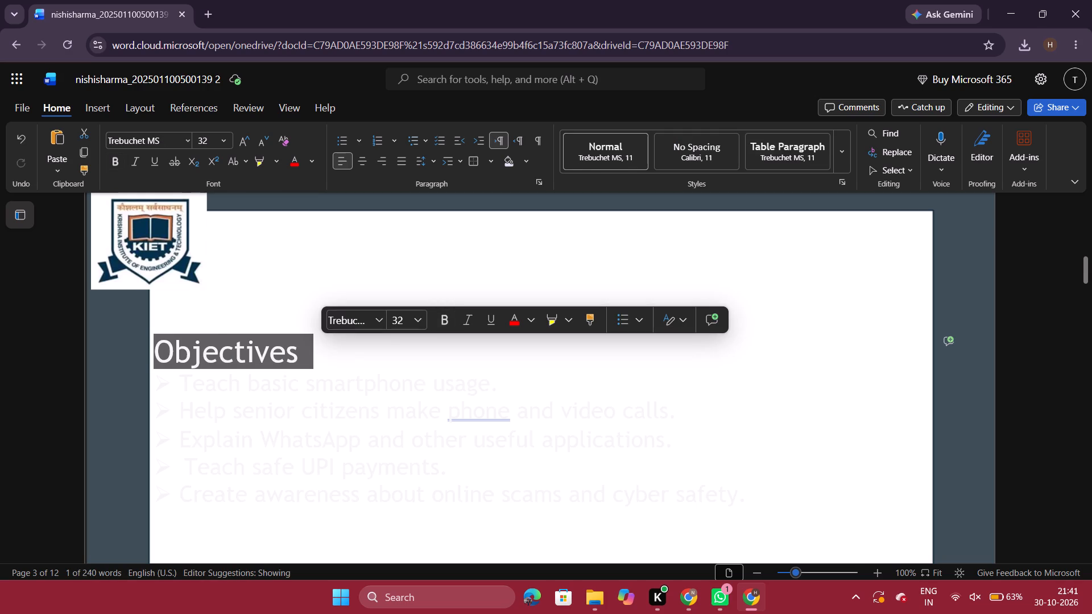
Copy the "Objectives" heading on page 3 into the blank line beside the KIET logo and add spaces.
key("ctrl+c")
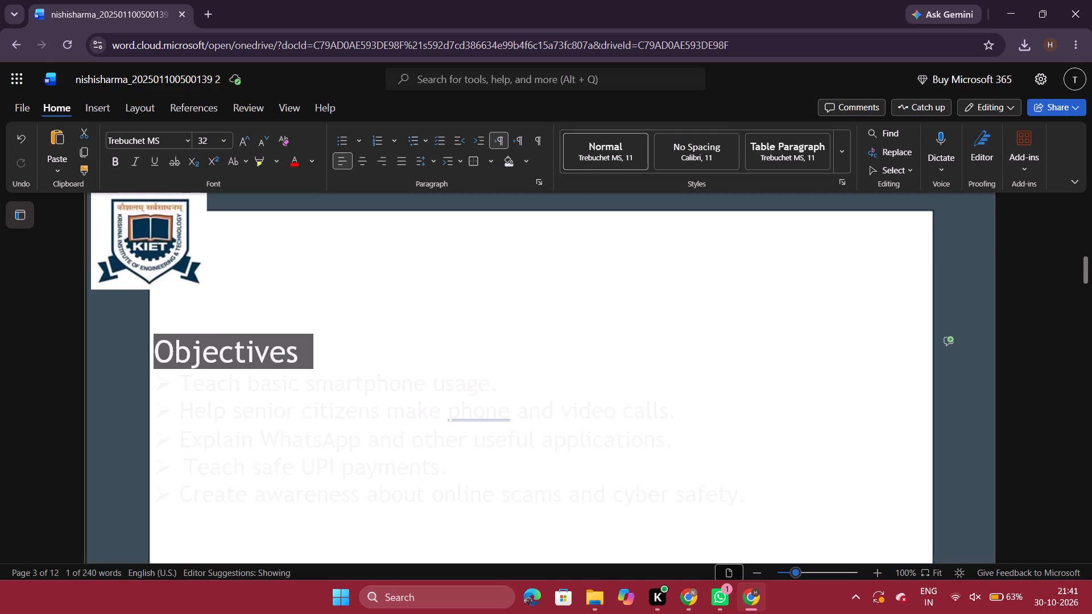
left_click(240, 246)
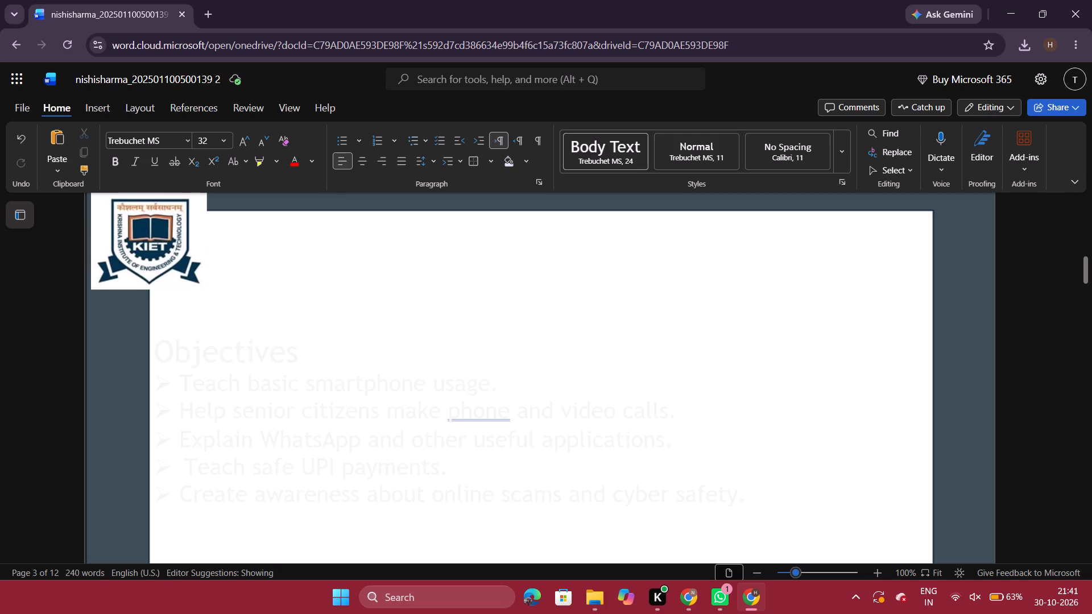
key("ctrl+v")
key("space")
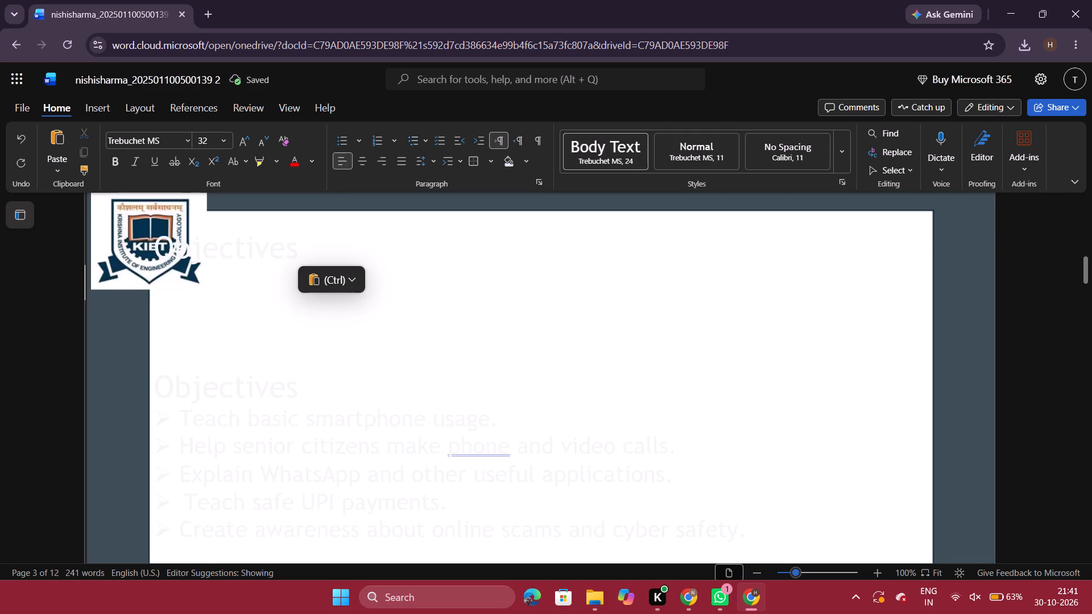
key("space")
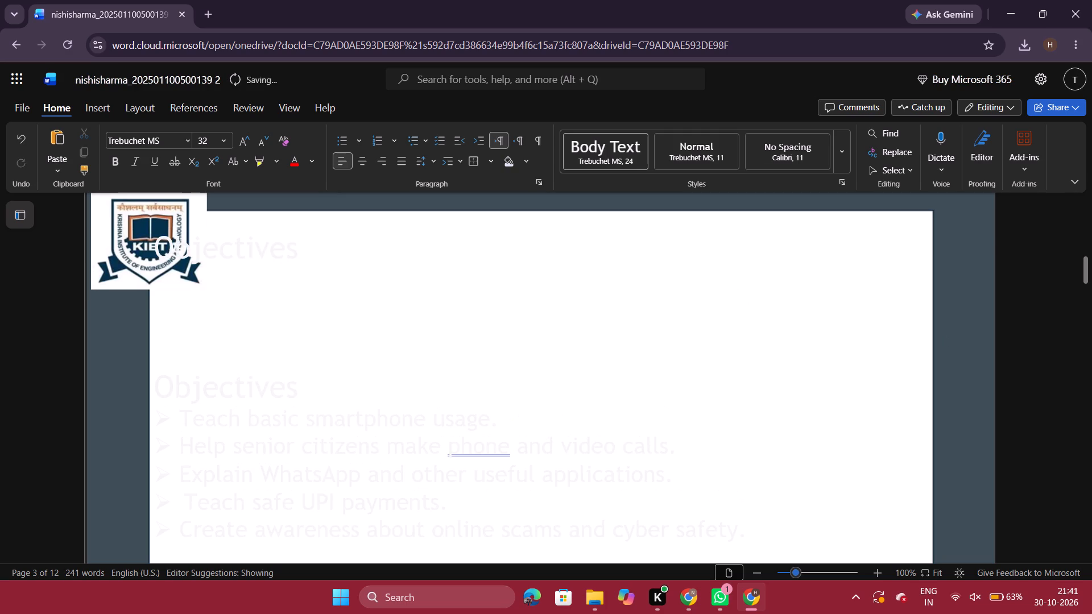
key("space")
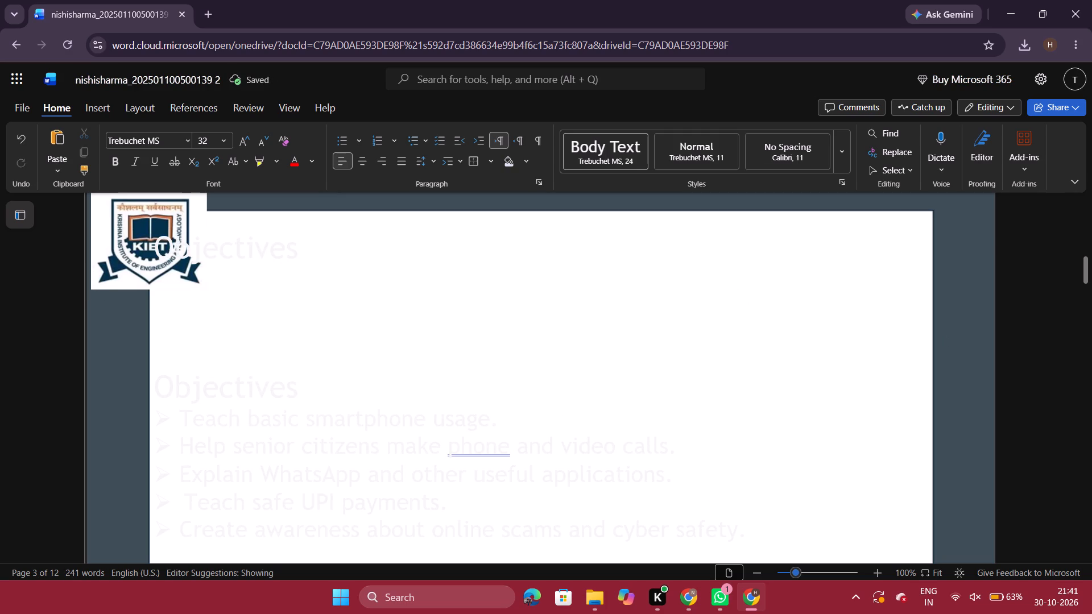
Insert six spaces before the upper "Objectives" heading on page 3 to shift it clear of the KIET logo.
left_click(152, 246)
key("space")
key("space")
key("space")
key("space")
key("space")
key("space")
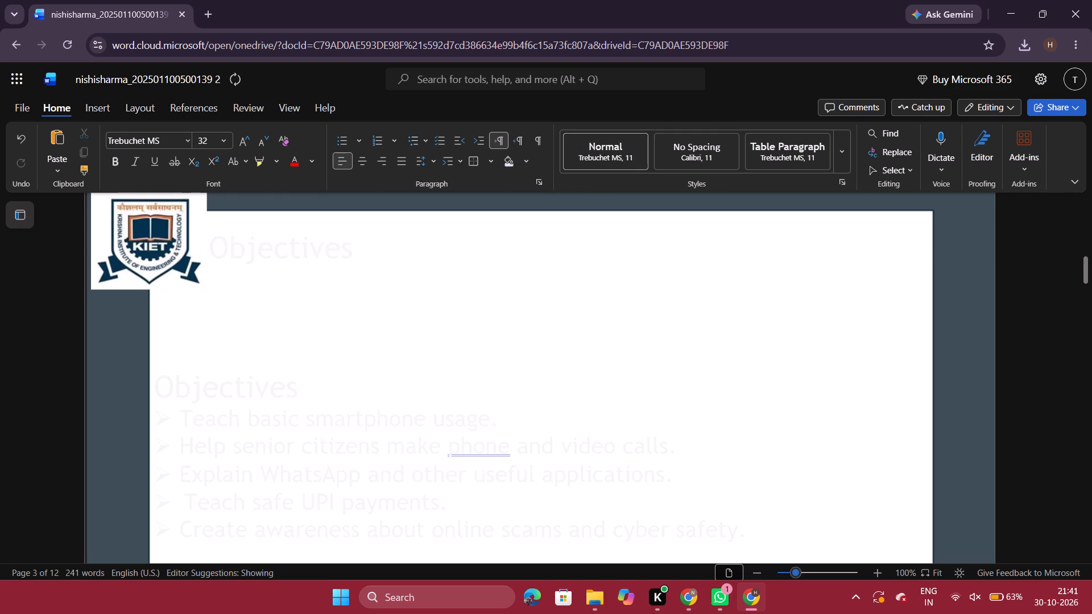
Delete the duplicate "Objectives" heading directly above the bulleted list on page 3.
left_click_drag(155, 389, 157, 389)
left_click_drag(157, 389, 311, 391)
key("BackSpace")
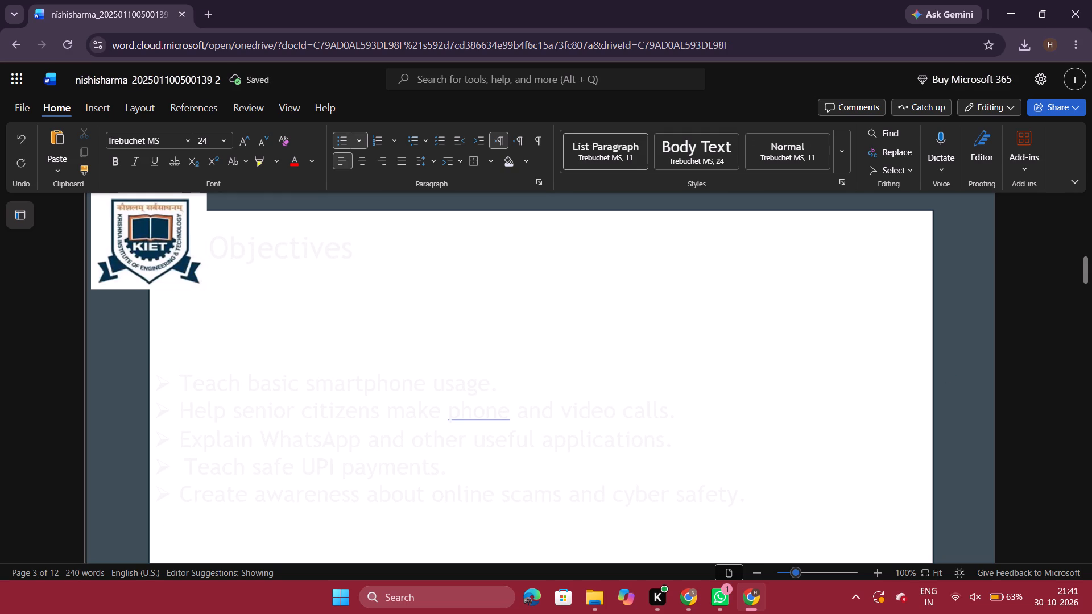
Copy the five objective bullets on page 3 and paste them directly beneath the "Objectives" heading beside the KIET logo.
left_click_drag(151, 383, 544, 613)
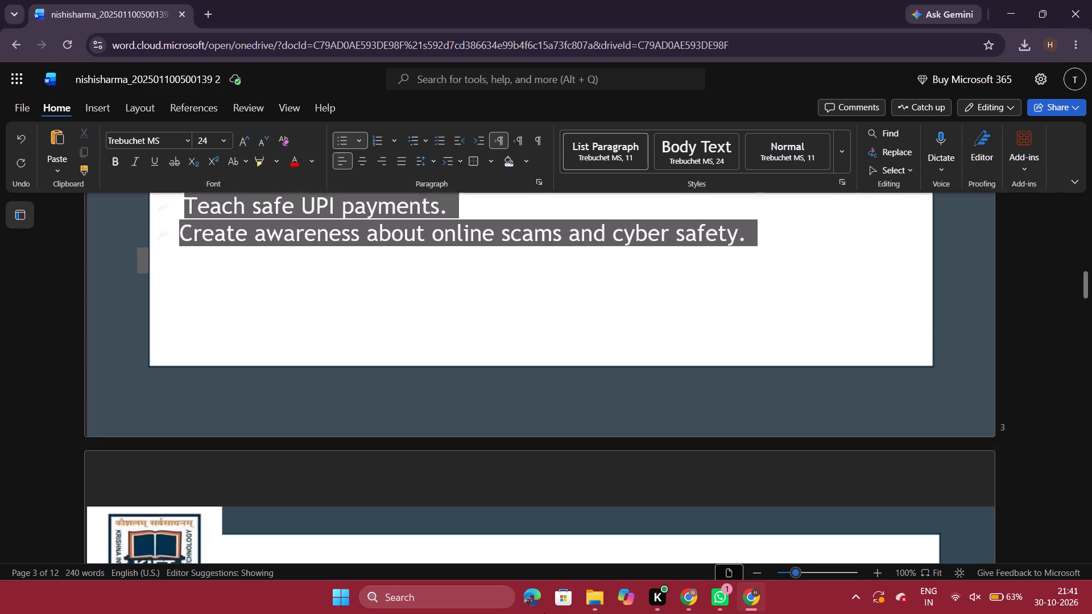
left_click_drag(544, 613, 580, 284)
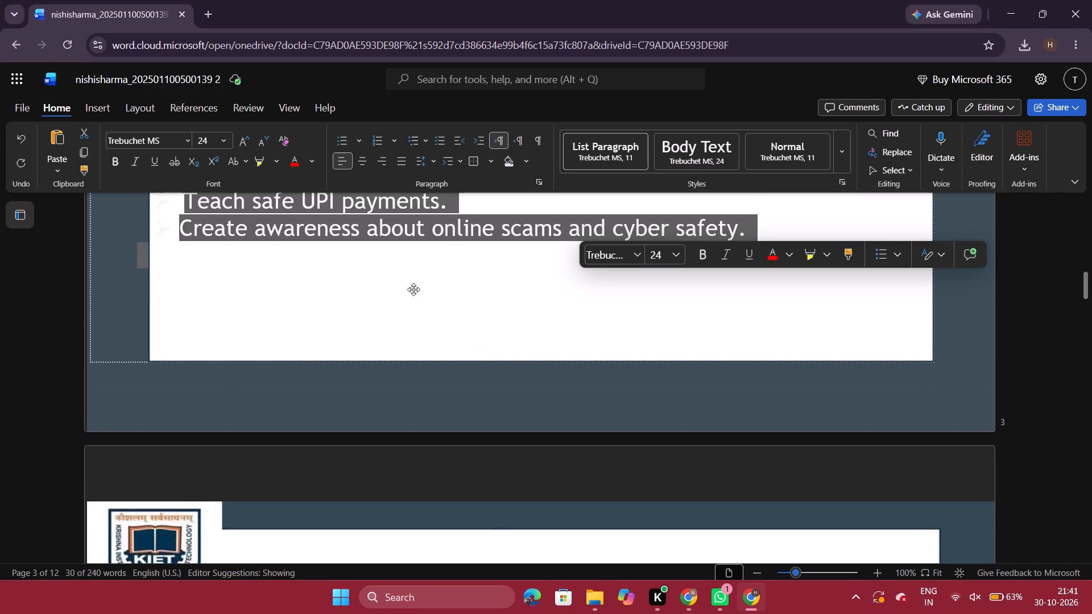
key("ctrl+c")
scroll(413, 289, "up", 4)
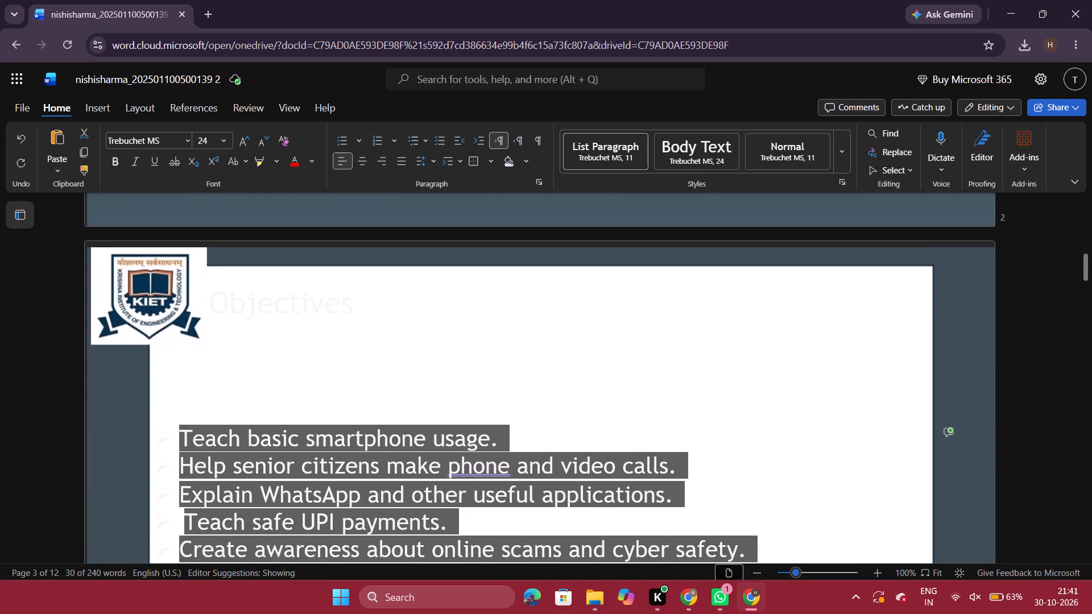
left_click(216, 335)
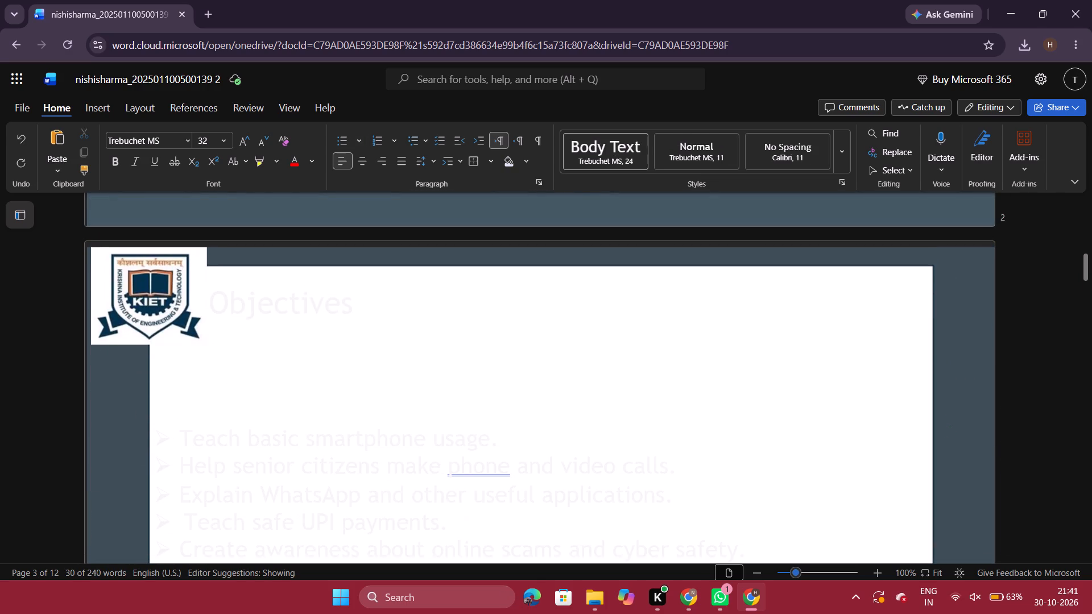
key("ctrl+v")
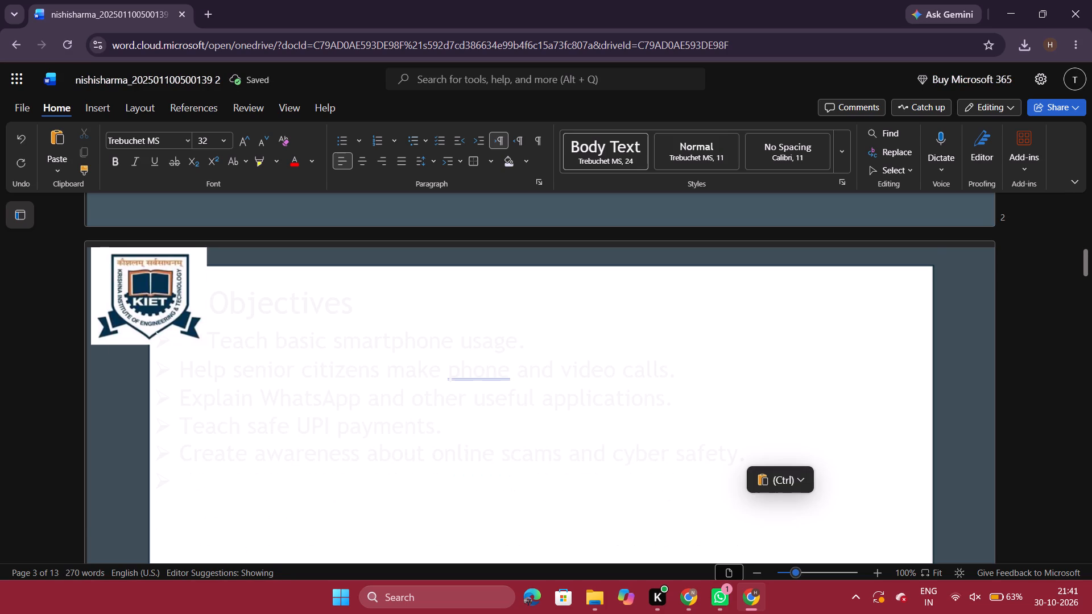
Delete the original lower copy of the five objective bullets on page 3, including its leftover empty bullet.
scroll(301, 386, "down", 4)
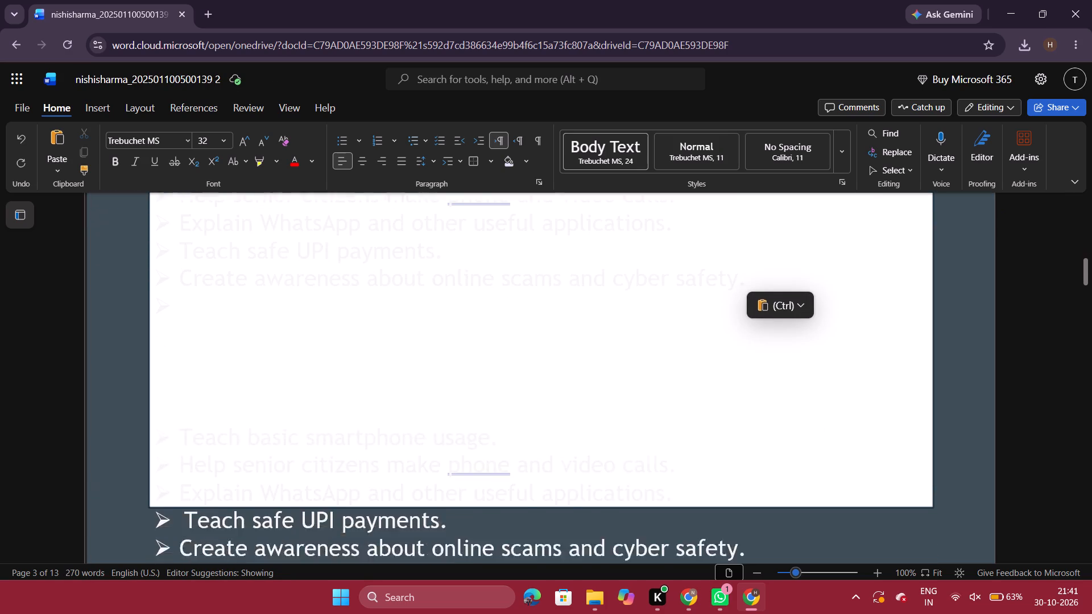
scroll(301, 386, "down", 1)
left_click_drag(150, 319, 281, 387)
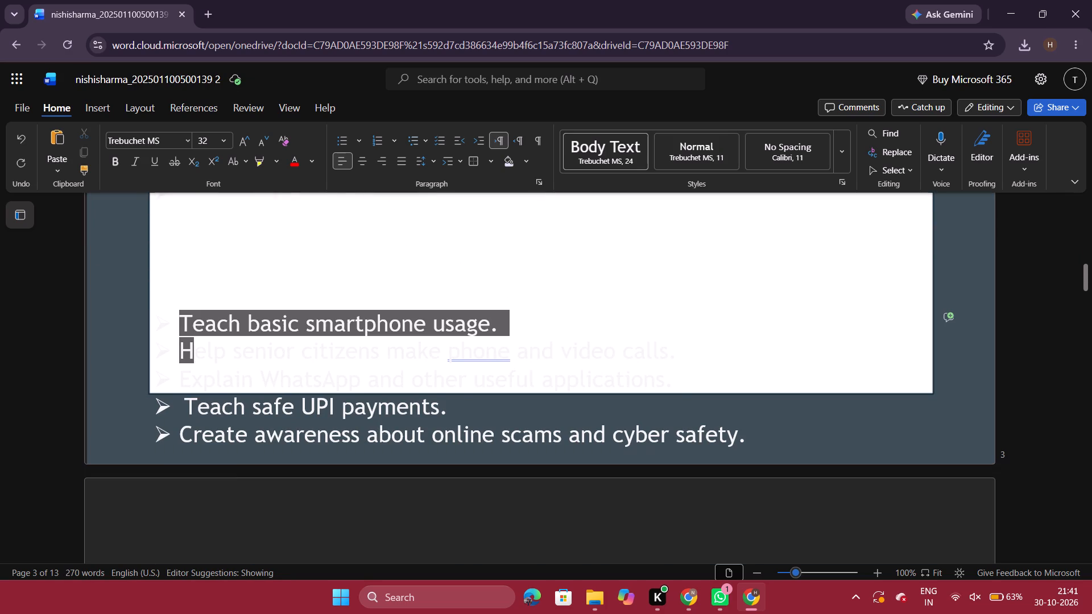
left_click_drag(281, 387, 690, 444)
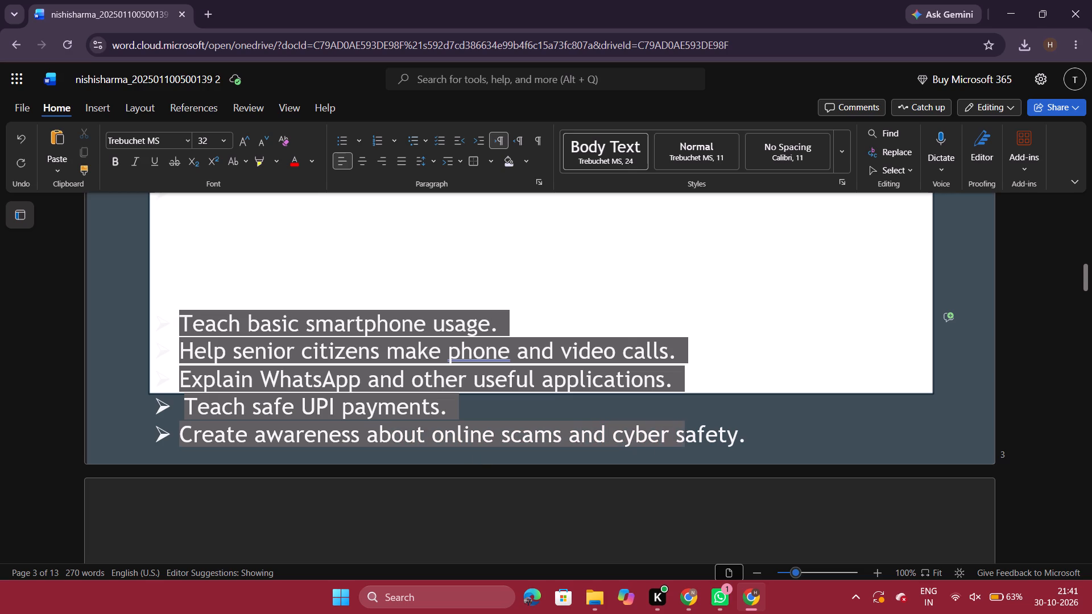
left_click_drag(690, 444, 782, 445)
key("BackSpace")
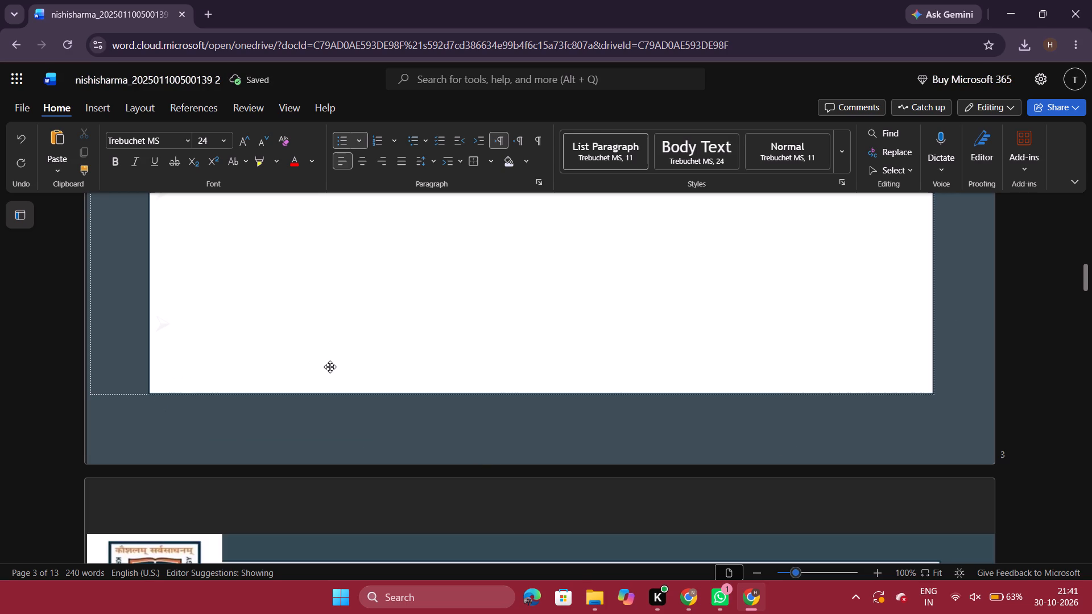
key("BackSpace")
Remove the empty bullet after "Create awareness about online scams and cyber safety." on page 3.
scroll(330, 367, "up", 5)
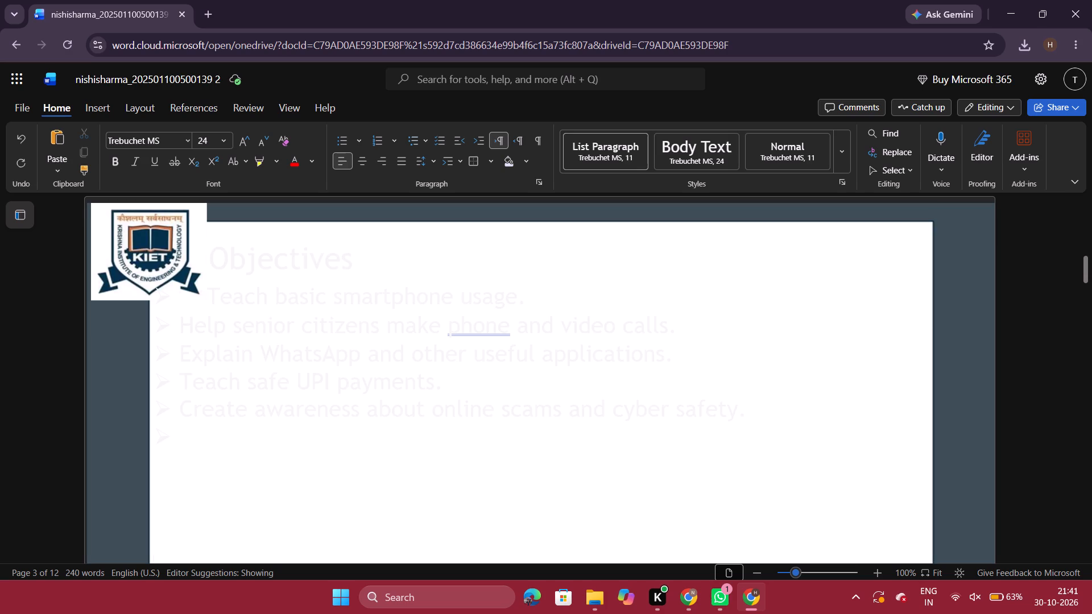
left_click(184, 436)
key("BackSpace")
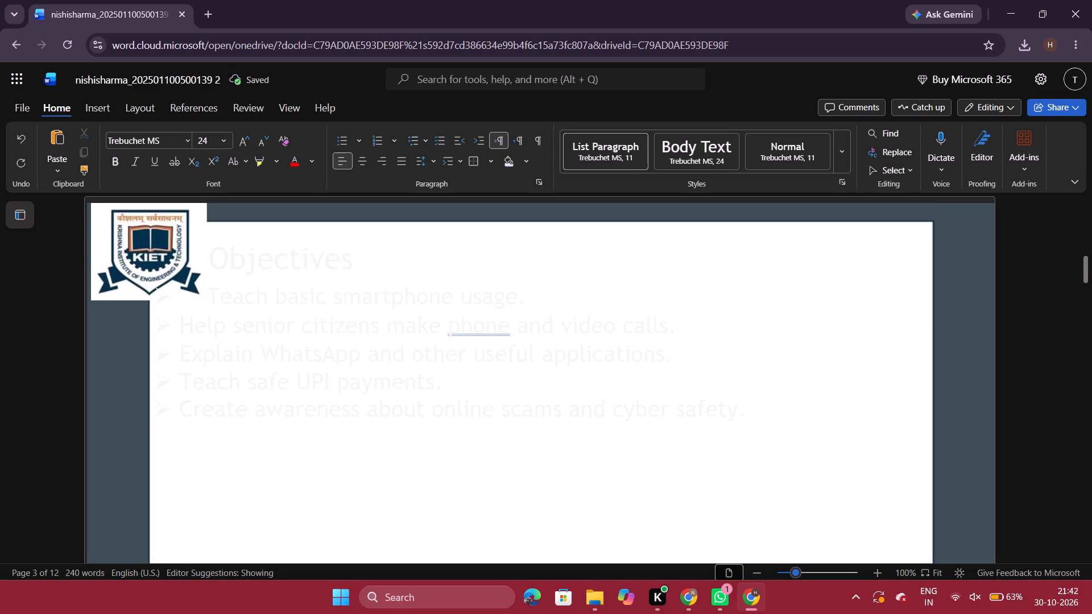
Remove the extra spacing in front of the first bullet text, "Teach basic smartphone usage.", on page 3.
left_click(206, 294)
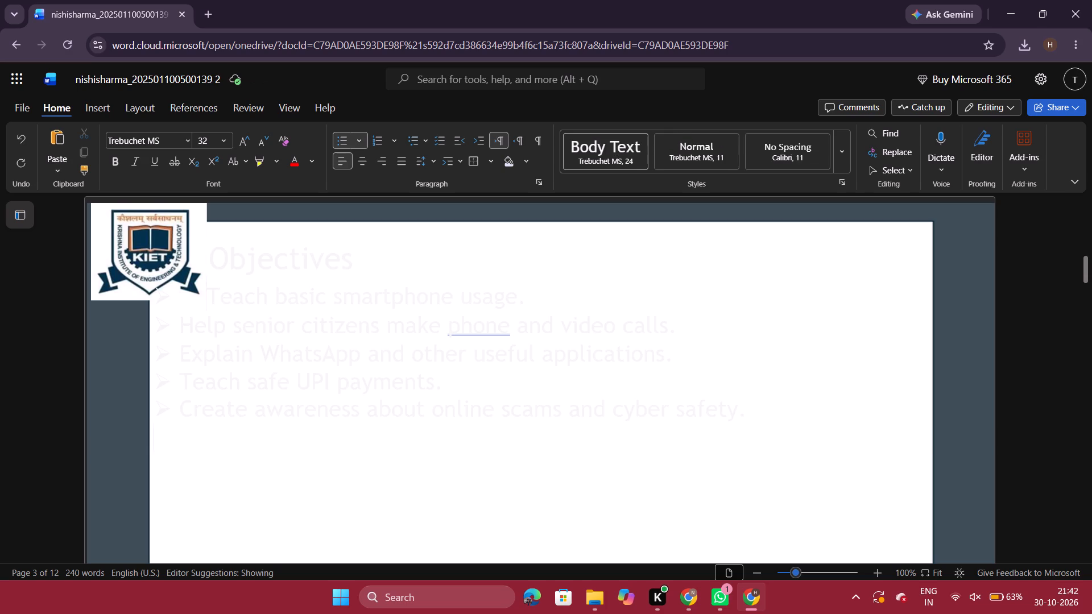
key("BackSpace")
key("BackSpace")
key("BackSpace")
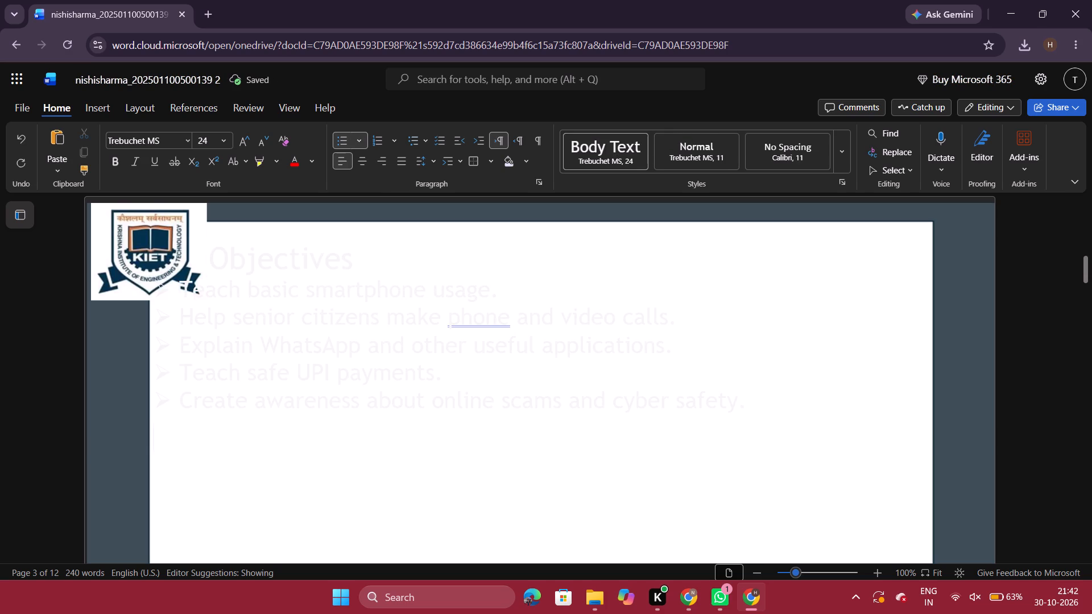
Look over the Introduction and Objectives pages and the pages around them to compare their layouts.
scroll(323, 389, "up", 5)
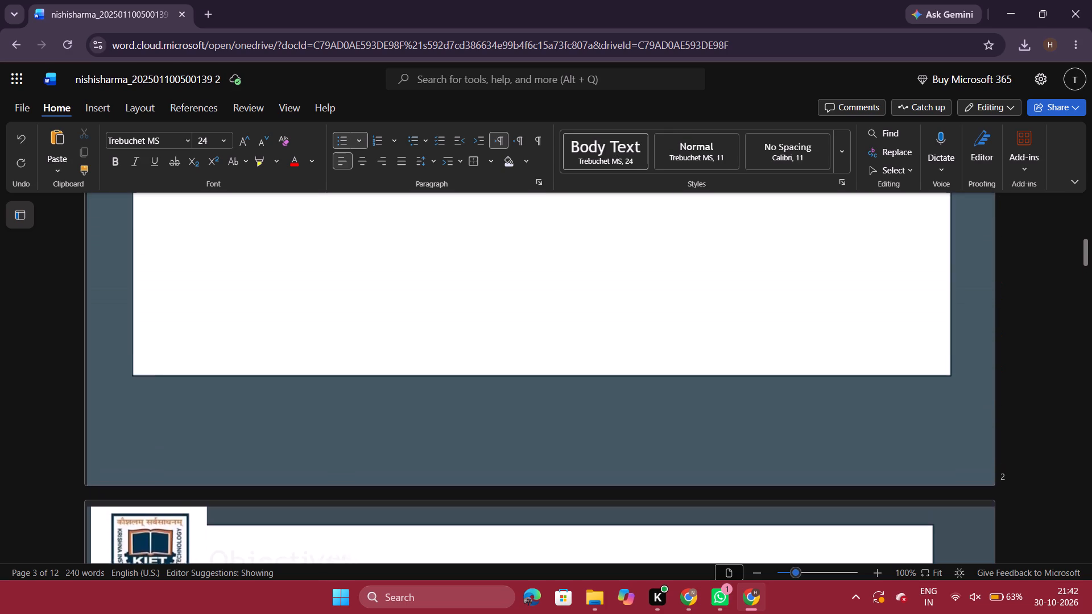
scroll(323, 389, "up", 1)
scroll(323, 389, "down", 5)
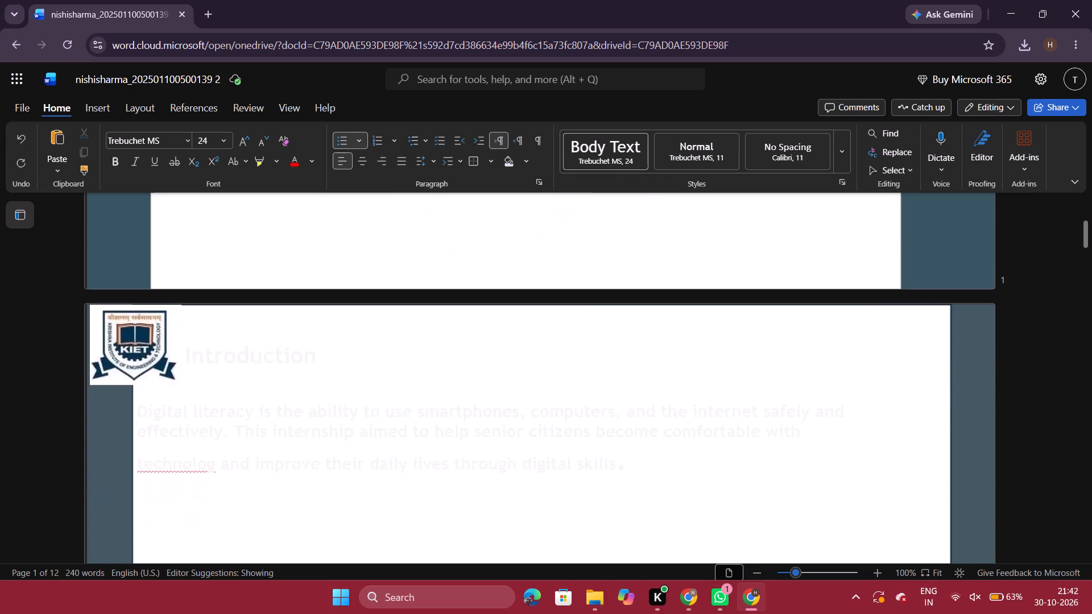
scroll(323, 389, "down", 7)
Select the "Objectives" heading on page 3 and reduce its font size.
scroll(323, 389, "up", 1)
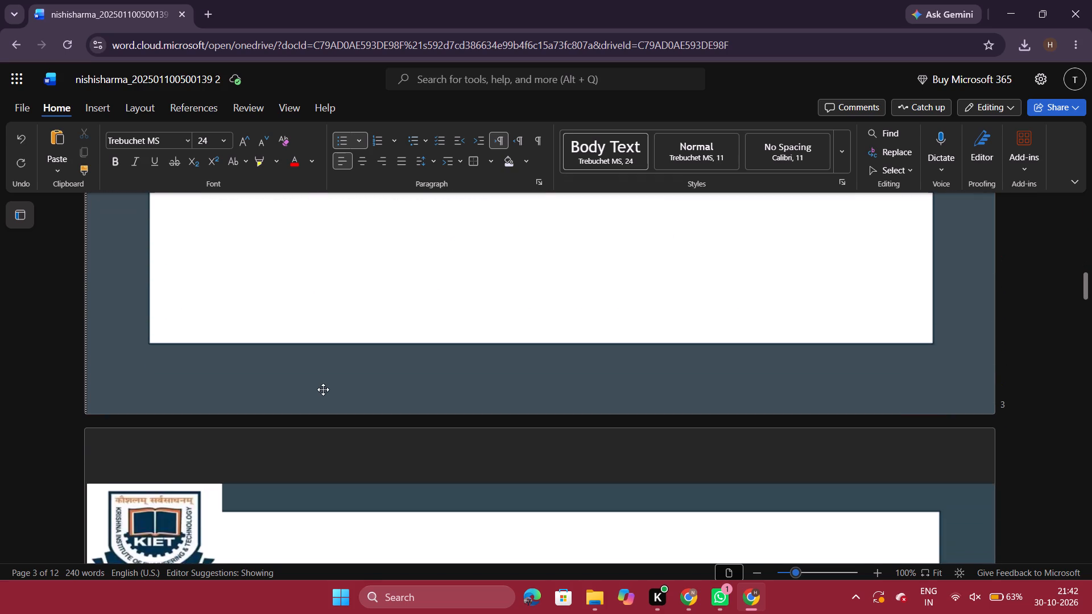
scroll(323, 389, "up", 6)
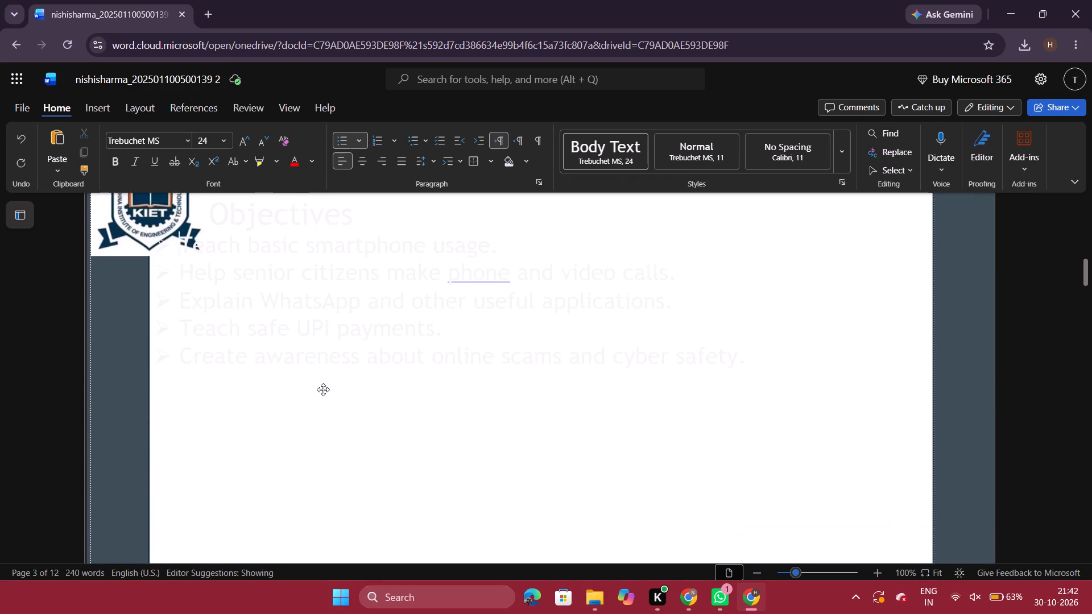
scroll(323, 389, "up", 1)
left_click_drag(203, 260, 373, 267)
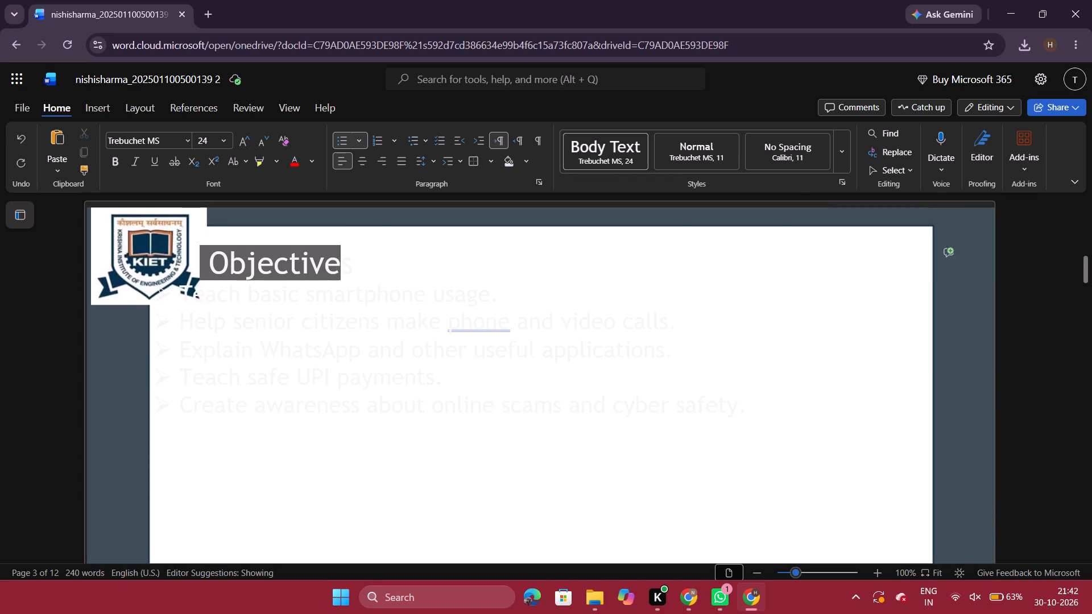
Set the "Objectives" heading on page 3 to font size 24.
left_click_drag(373, 267, 378, 267)
left_click(476, 237)
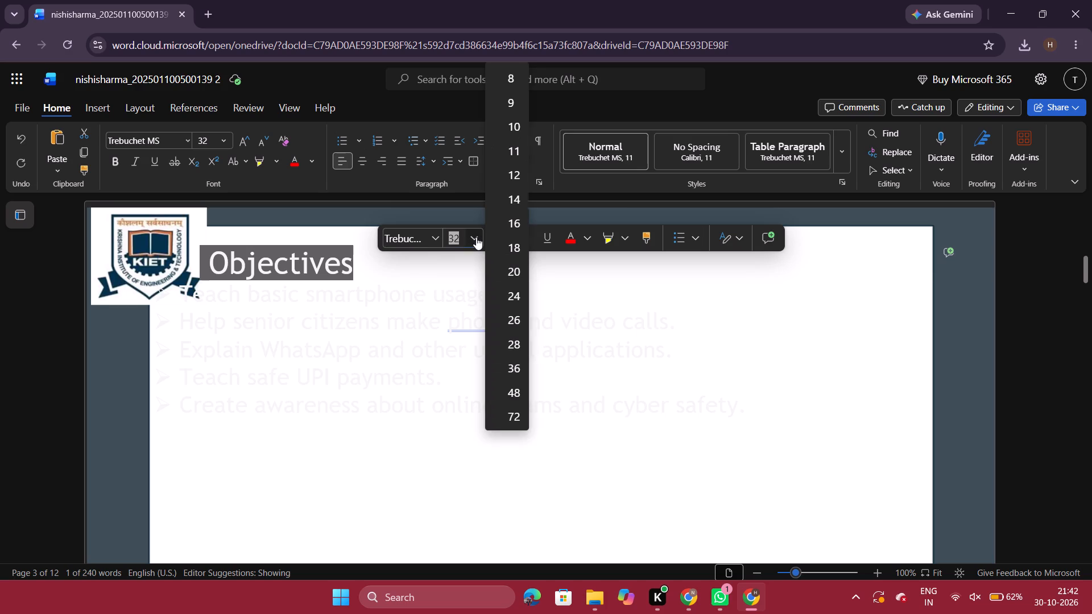
left_click(519, 298)
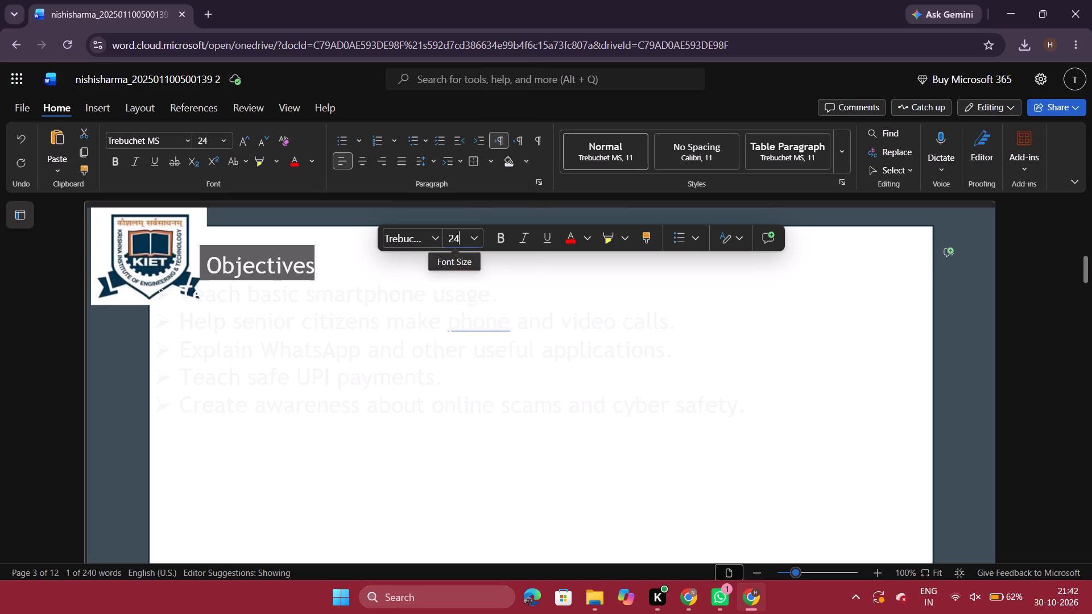
Set the page 3 bullet text from "Teach basic smartphone usage." through "Create awareness about online scam" to font size 18.
left_click_drag(152, 289, 584, 495)
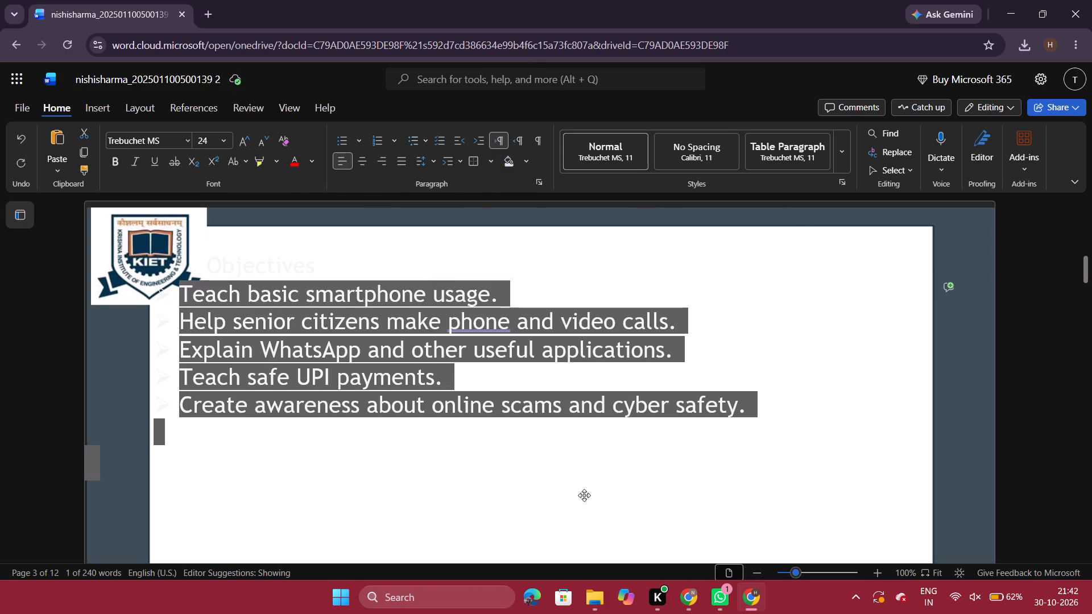
left_click_drag(584, 495, 553, 406)
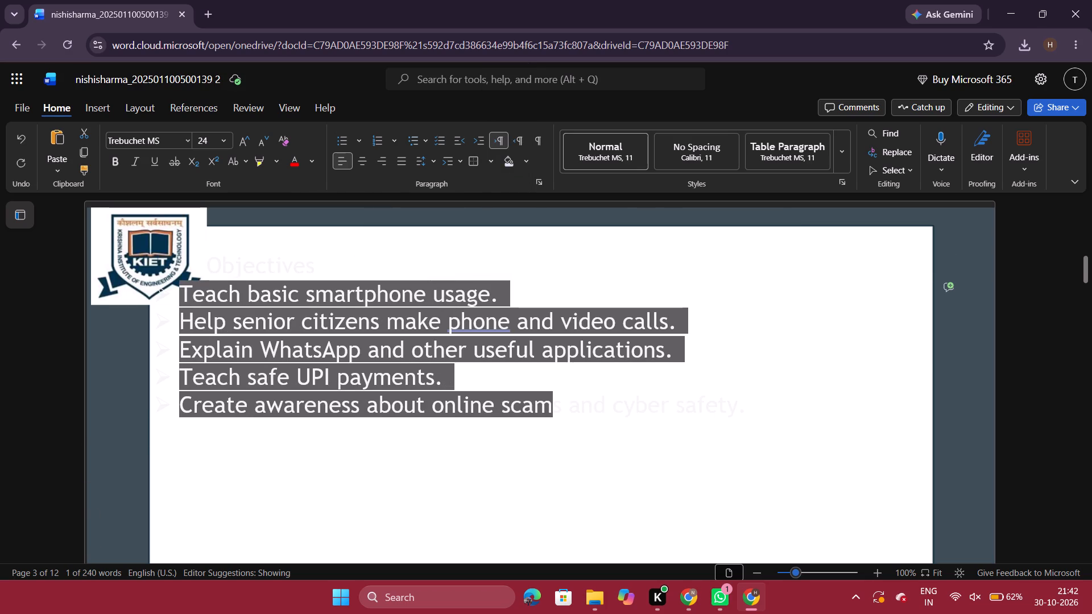
left_click_drag(553, 406, 550, 396)
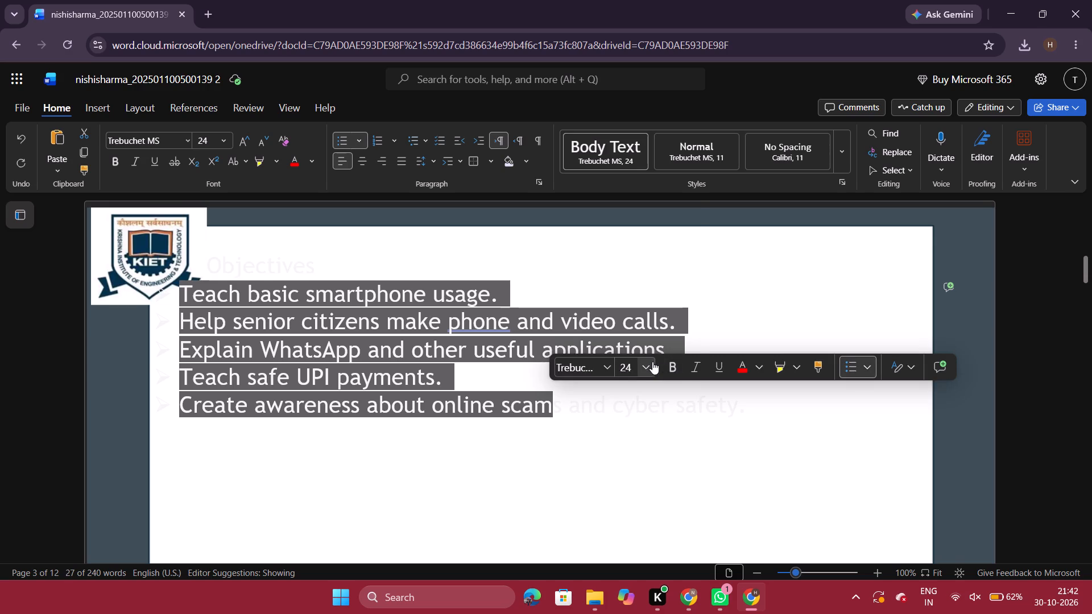
left_click(651, 362)
left_click(677, 363)
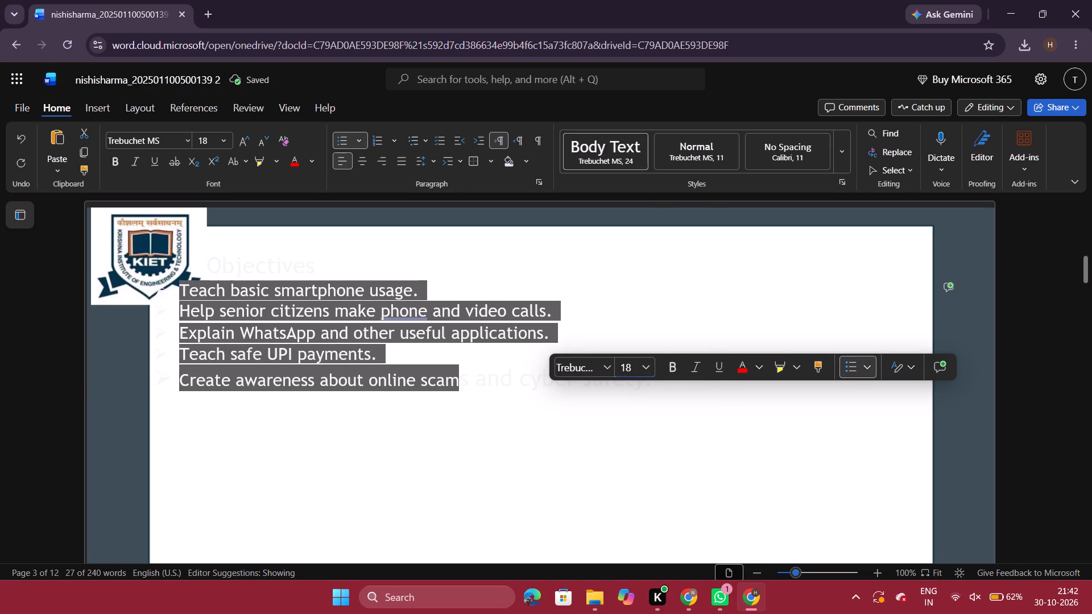
Move the selected bullet text into the blank area below the list on page 3.
left_click_drag(457, 379, 461, 387)
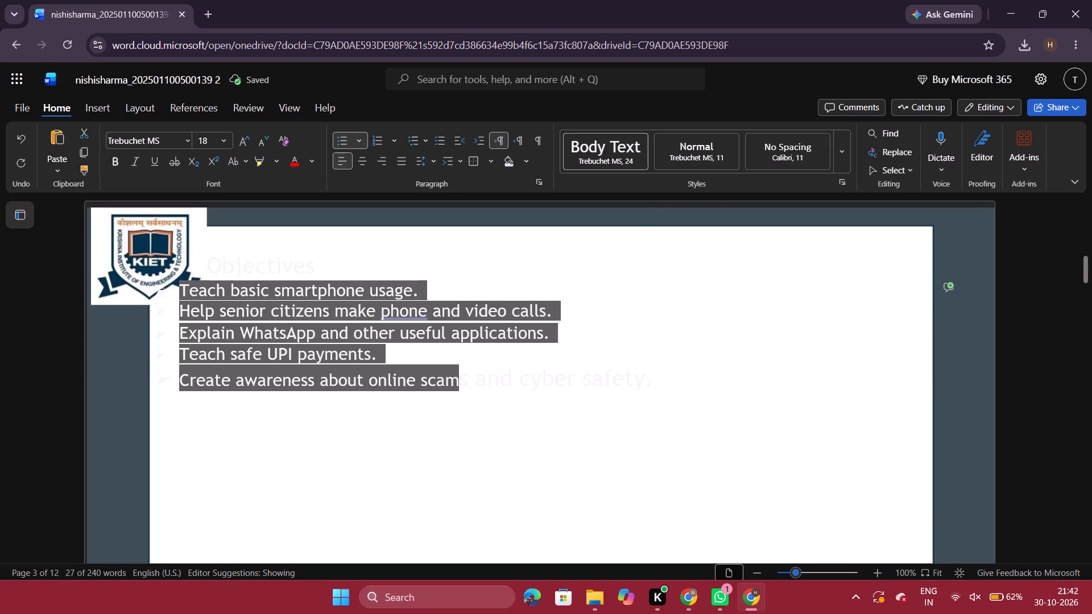
left_click_drag(461, 387, 457, 384)
left_click_drag(457, 384, 487, 453)
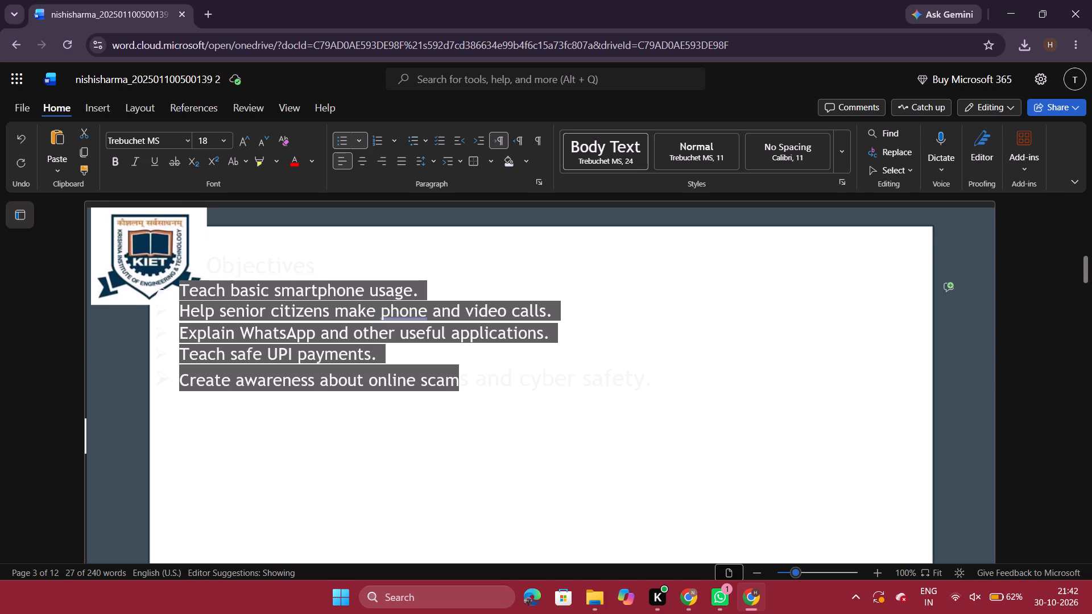
left_click(487, 453)
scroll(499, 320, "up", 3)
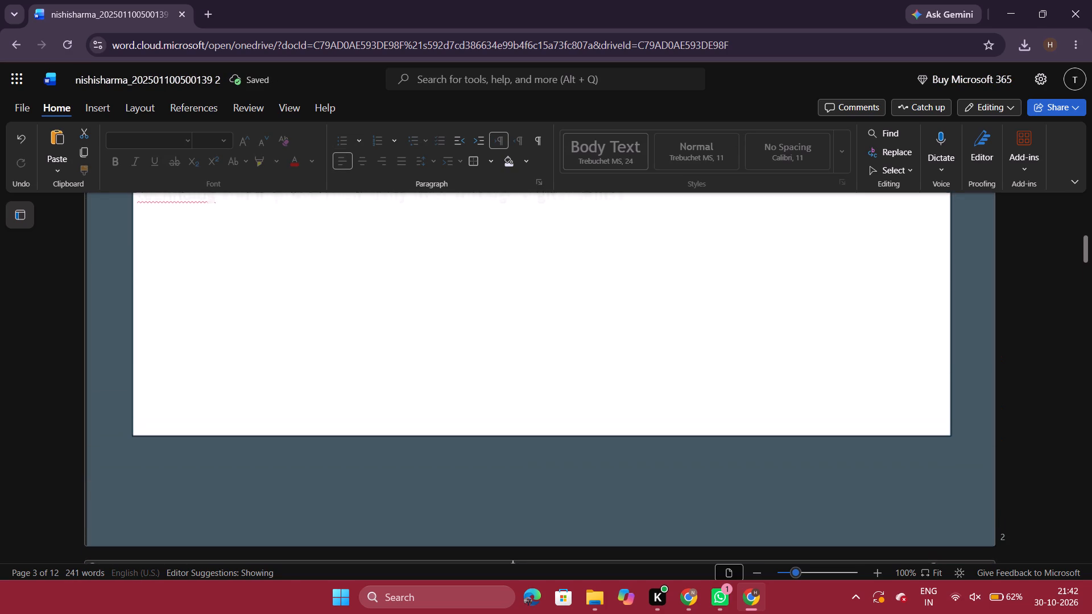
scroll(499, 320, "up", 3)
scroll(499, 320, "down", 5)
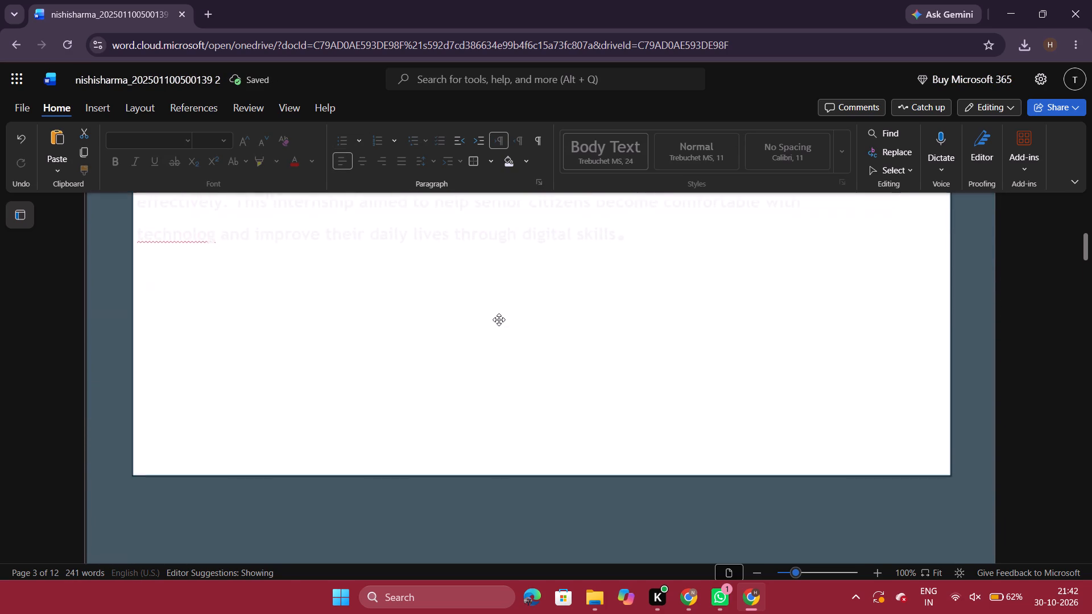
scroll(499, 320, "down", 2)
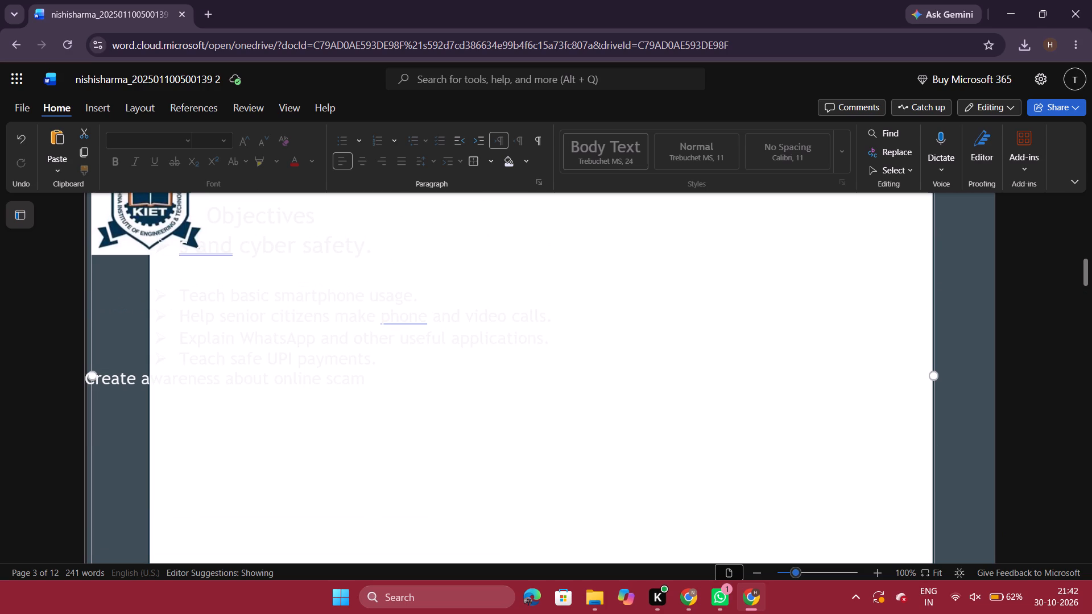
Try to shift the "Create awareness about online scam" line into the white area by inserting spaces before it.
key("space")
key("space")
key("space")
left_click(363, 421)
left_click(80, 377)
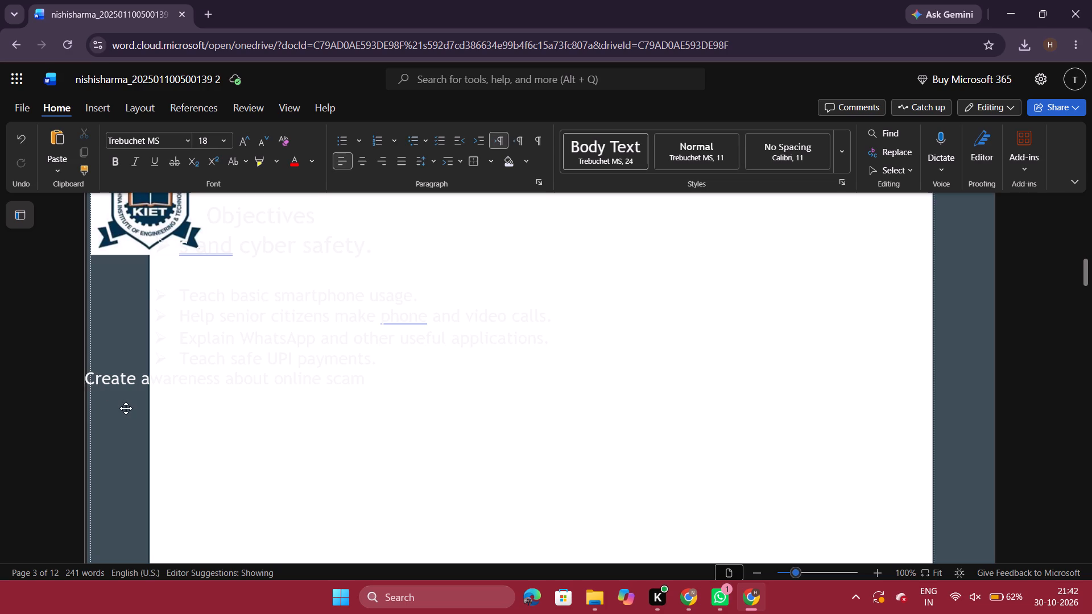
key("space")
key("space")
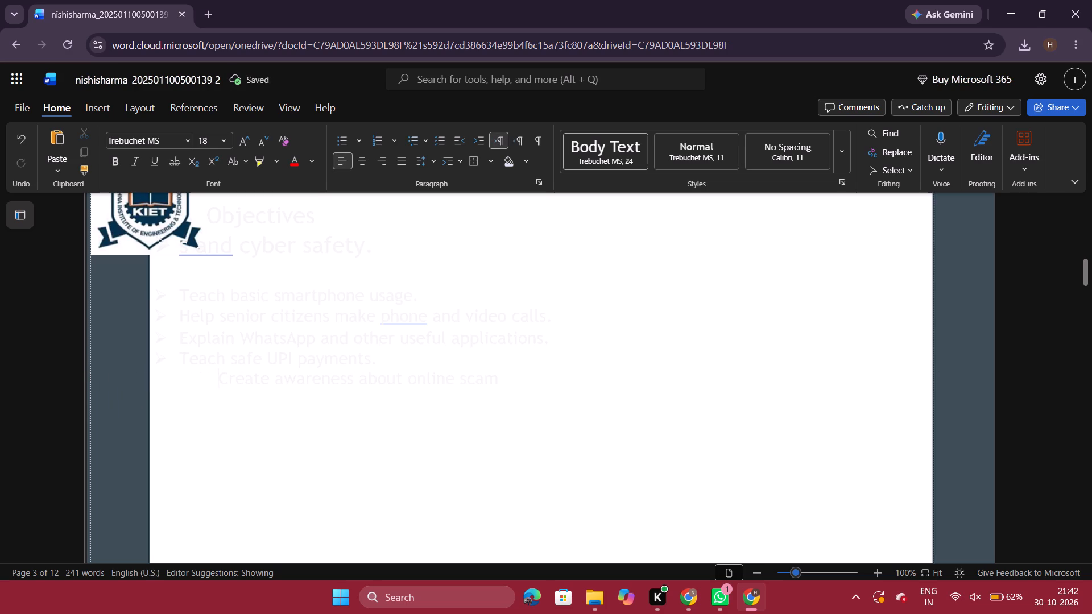
Clear the spaces before "Create awareness about online scam" and make it its own bullet after "Teach safe UPI payments.".
key("BackSpace")
key("BackSpace")
key("BackSpace")
key("BackSpace")
key("BackSpace")
key("BackSpace")
key("BackSpace")
key("BackSpace")
key("BackSpace")
key("BackSpace")
key("BackSpace")
key("BackSpace")
key("BackSpace")
key("BackSpace")
key("BackSpace")
key("BackSpace")
key("BackSpace")
key("BackSpace")
key("BackSpace")
key("BackSpace")
key("BackSpace")
key("BackSpace")
key("BackSpace")
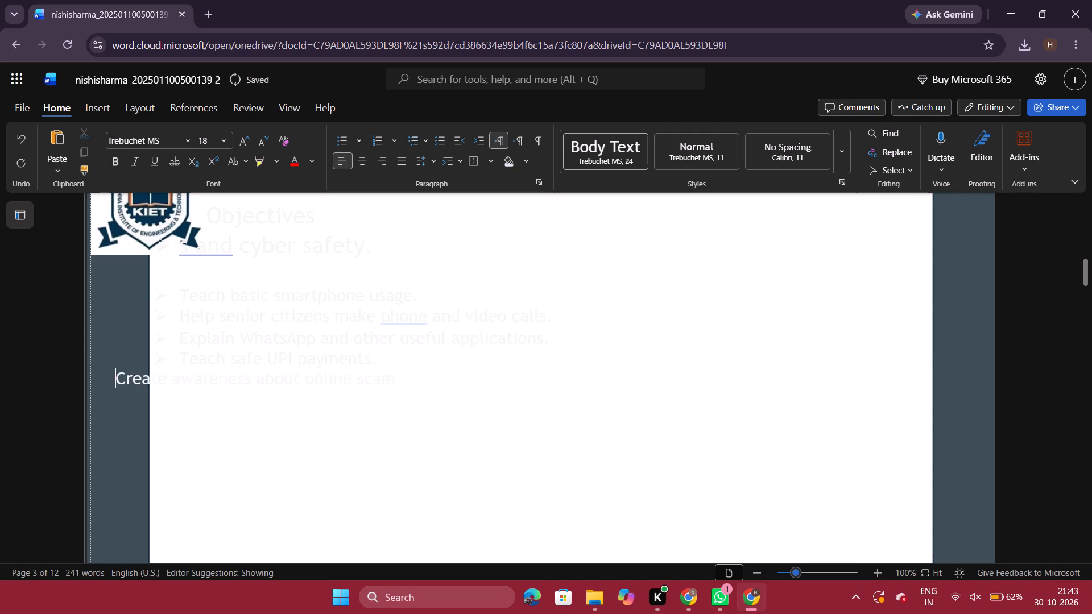
key("BackSpace")
key("BackSpace")
key("BackSpace")
key("BackSpace")
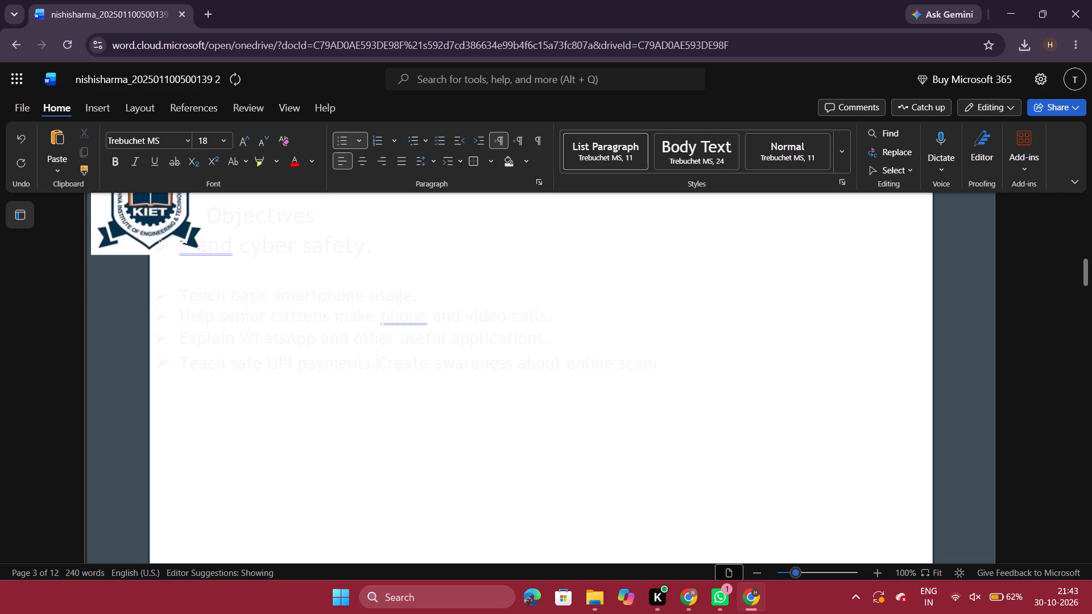
key("Return")
Copy the stray text "s and cyber safety." to the end of the "Create awareness about online scam" bullet.
left_click_drag(178, 243, 376, 248)
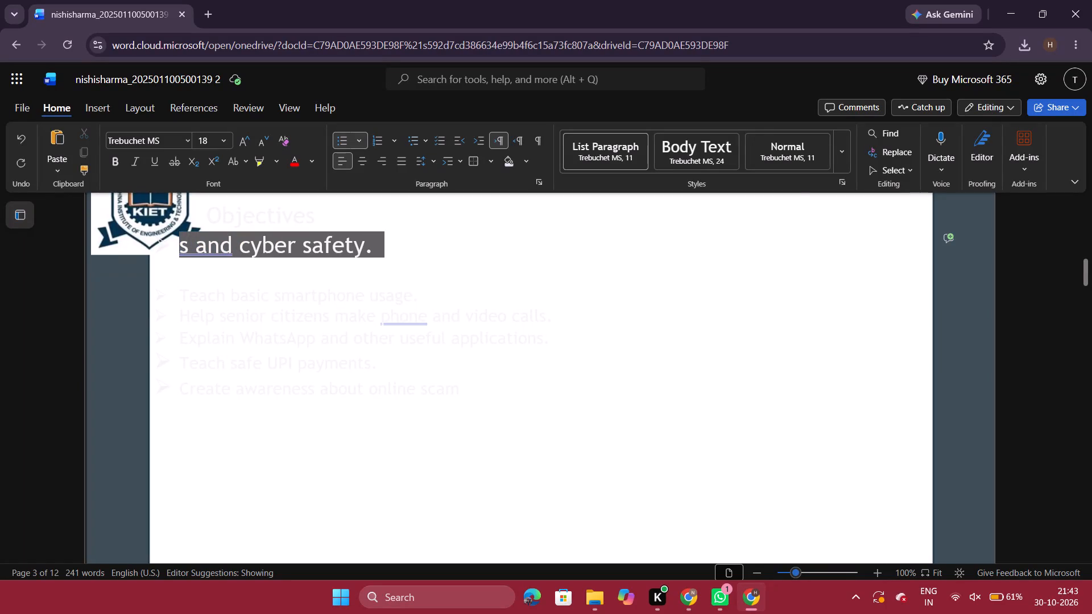
key("ctrl+c")
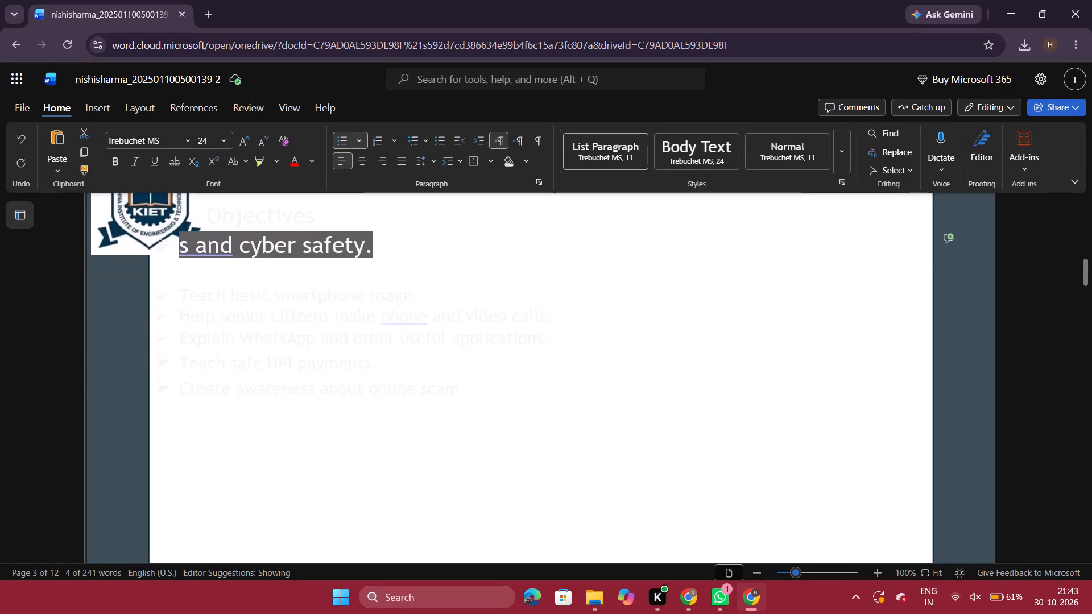
left_click(461, 396)
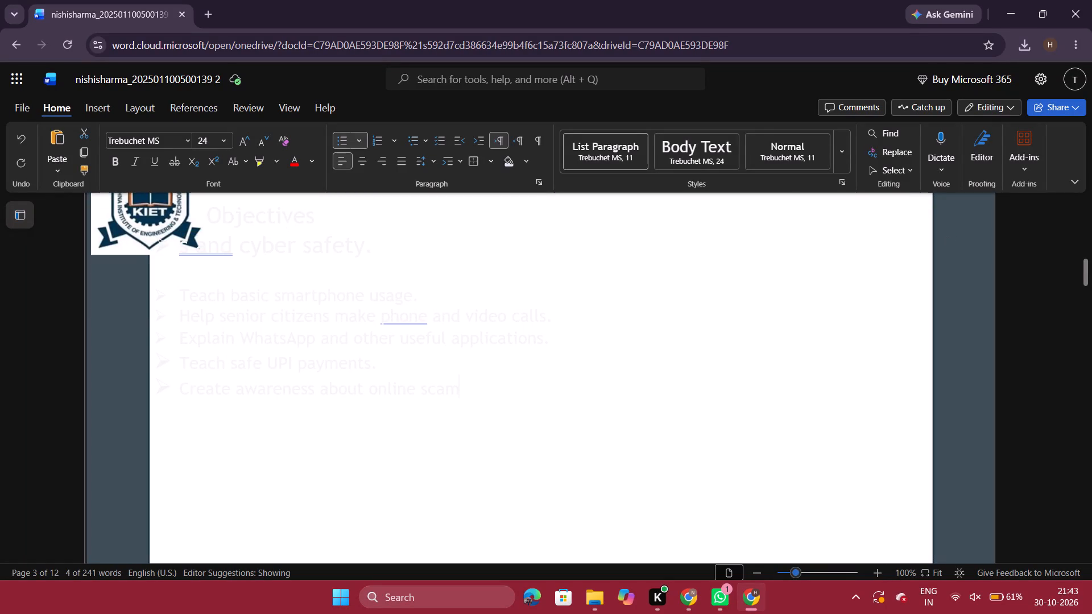
key("ctrl+v")
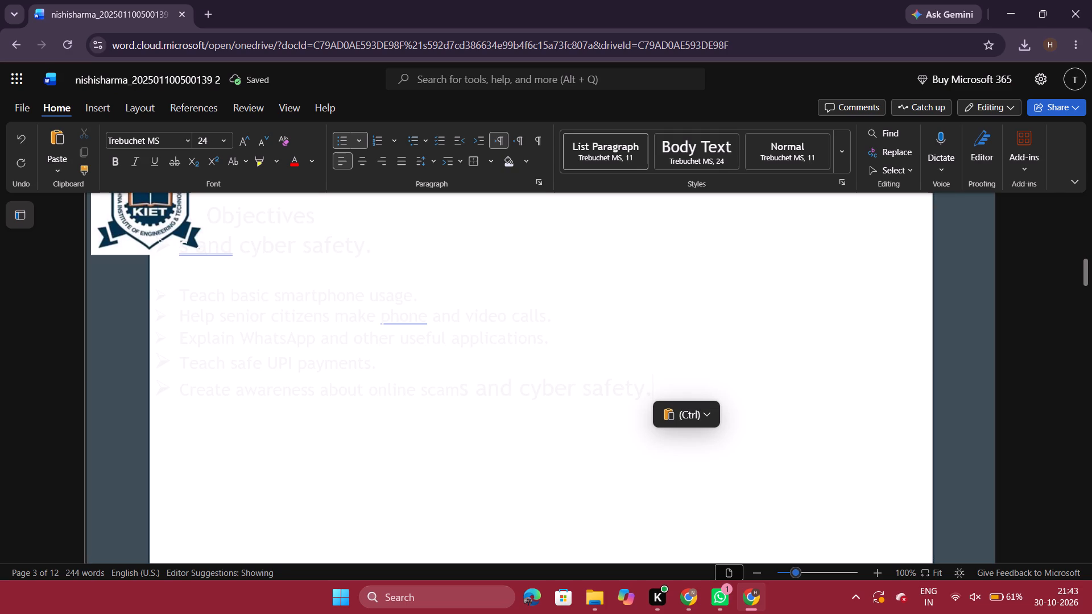
Delete the stray "s and cyber safety." bullet line below the "Objectives" heading.
left_click(380, 254)
key("BackSpace")
key("BackSpace")
key("BackSpace")
key("BackSpace")
key("BackSpace")
key("BackSpace")
key("BackSpace")
key("BackSpace")
key("BackSpace")
key("BackSpace")
key("BackSpace")
key("BackSpace")
key("BackSpace")
key("BackSpace")
key("BackSpace")
key("BackSpace")
key("BackSpace")
key("BackSpace")
key("BackSpace")
key("BackSpace")
key("BackSpace")
key("BackSpace")
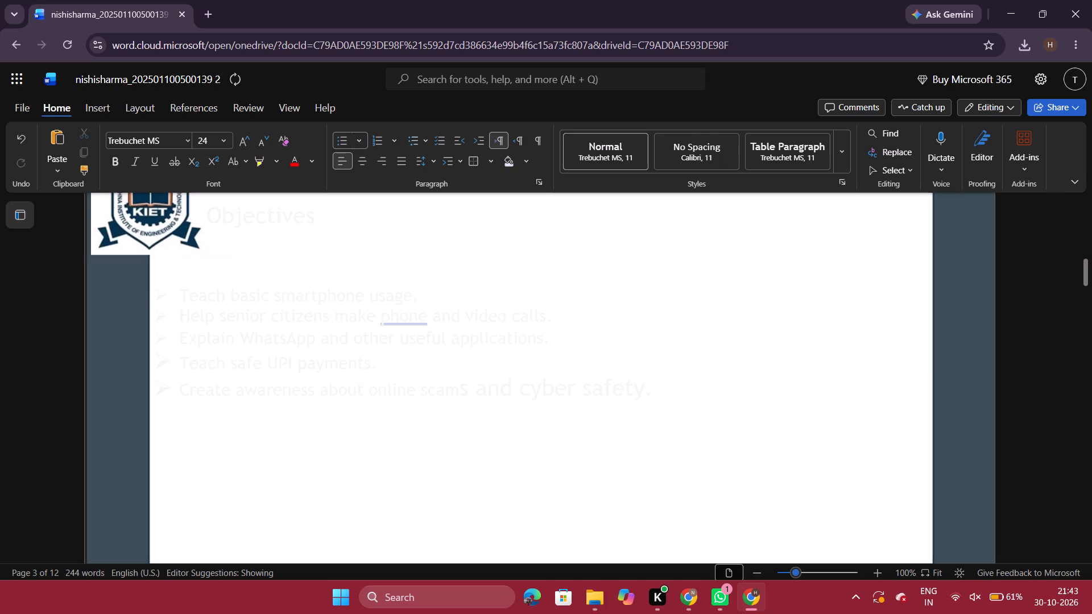
key("BackSpace")
Remove the bullet and the blank line before "Teach basic smartphone usage." so the text moves up under the "Objectives" heading.
left_click(151, 263)
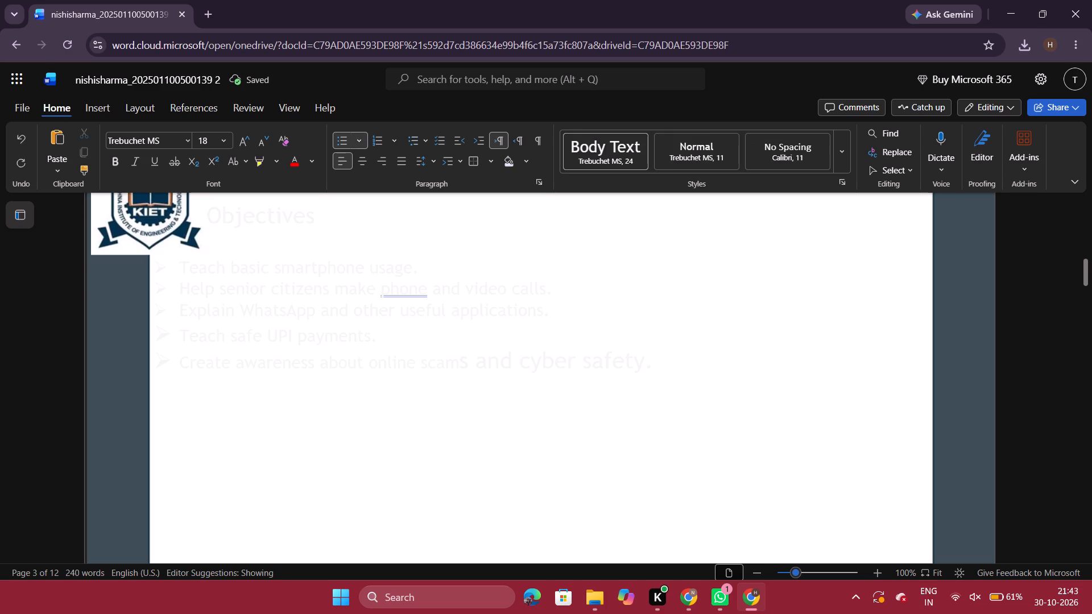
key("BackSpace")
key("BackSpace")
key("BackSpace")
key("BackSpace")
key("BackSpace")
key("BackSpace")
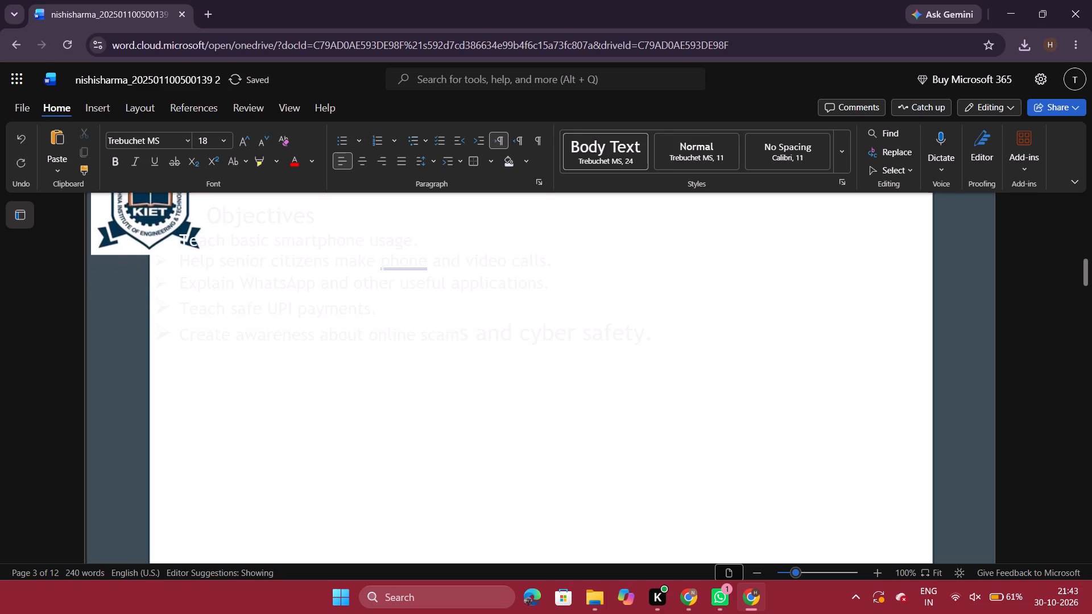
left_click(158, 229)
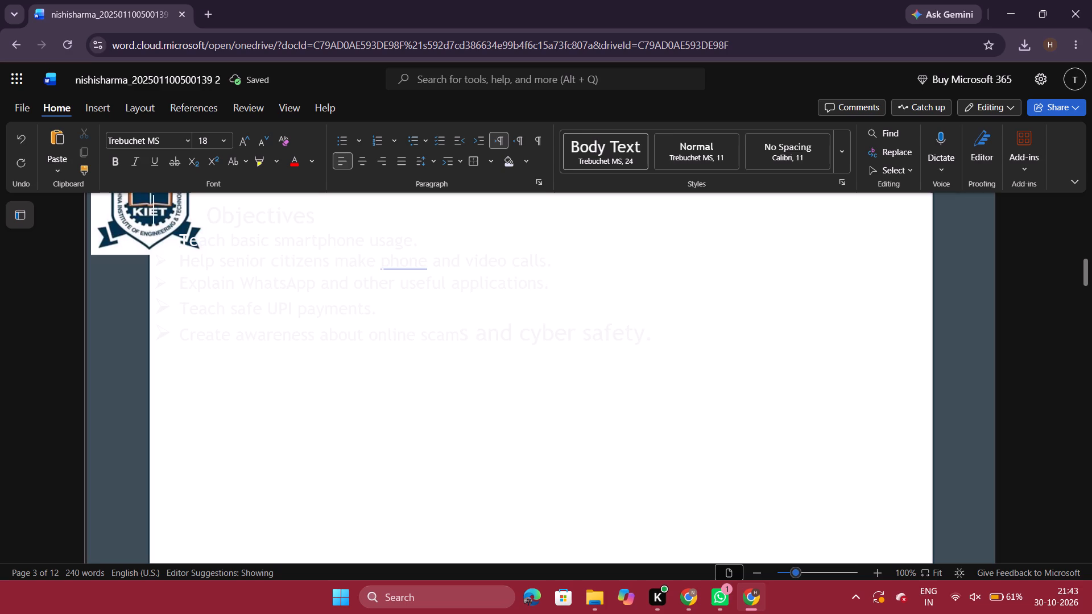
Apply the document's arrowhead bullet to the "Teach basic smartphone usage." line under the "Objectives" heading.
left_click(163, 239)
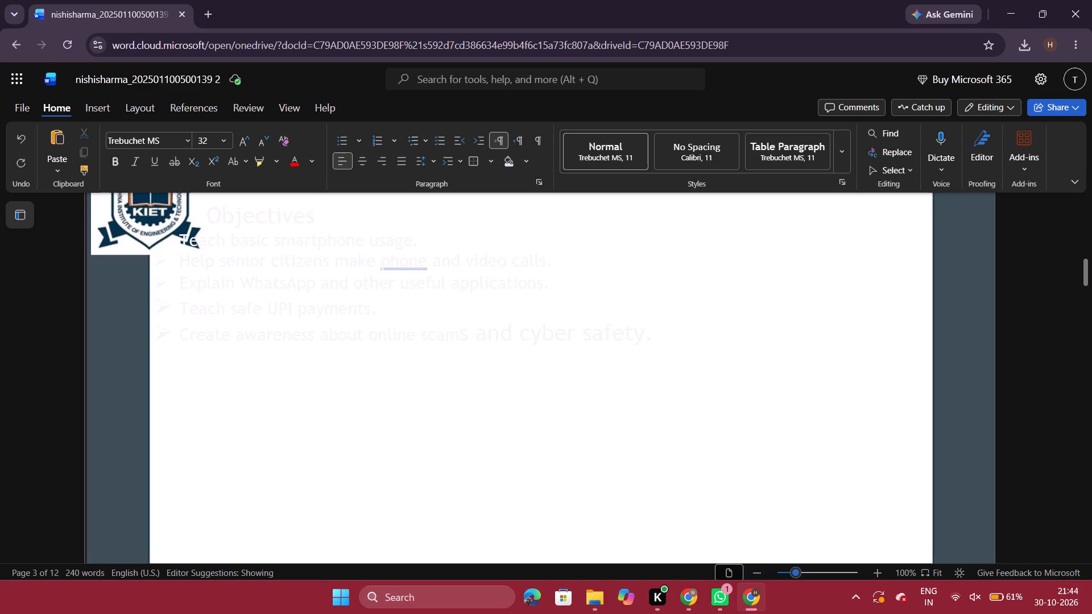
left_click(354, 138)
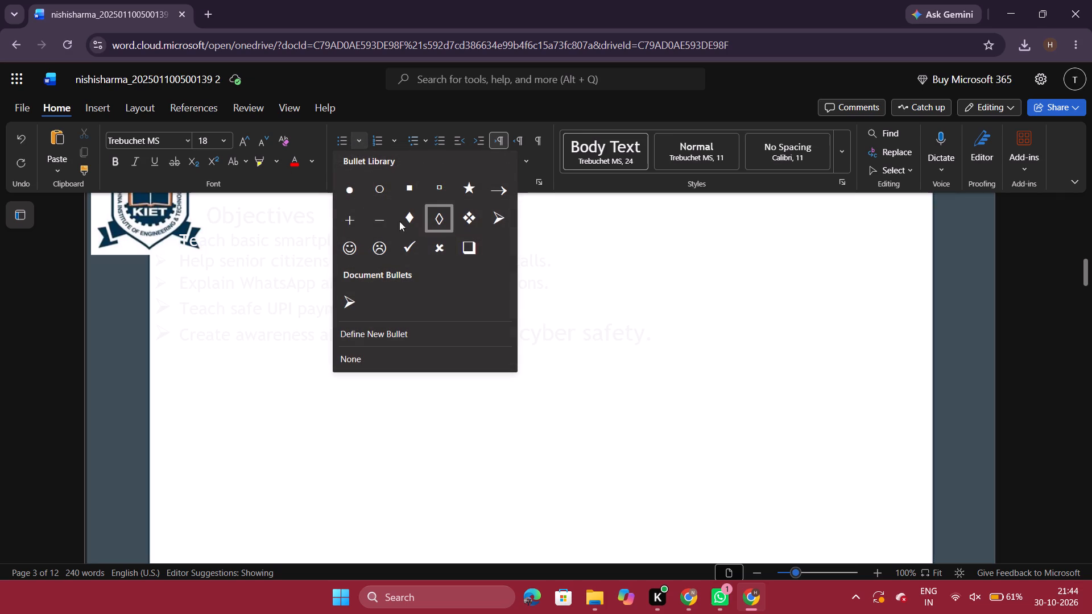
left_click(352, 297)
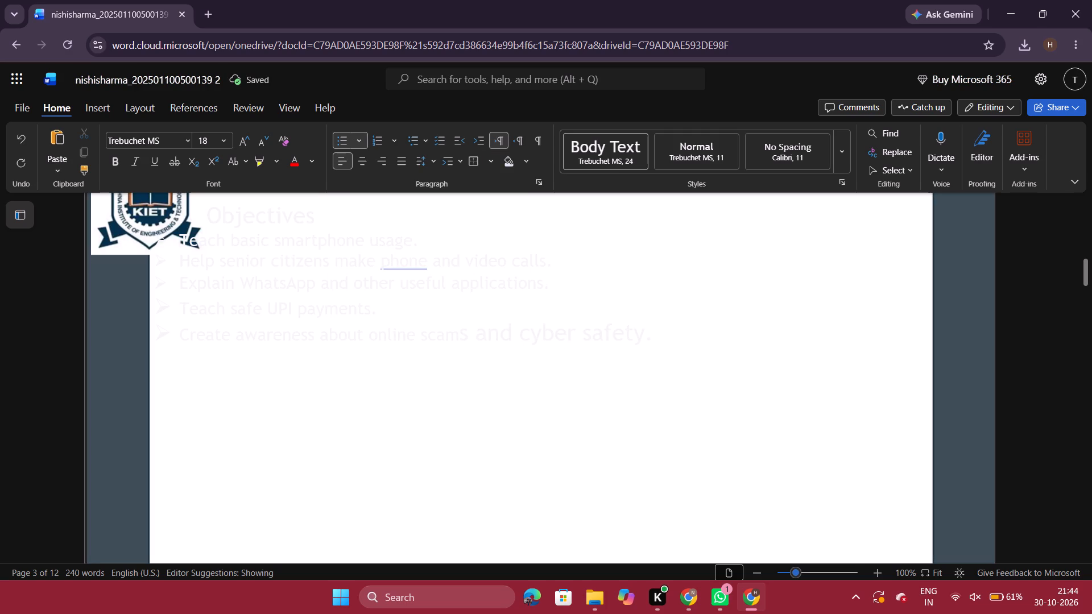
Set the font size of "s and cyber safety." in the last Objectives bullet to 18.
left_click_drag(458, 333, 656, 336)
left_click(759, 305)
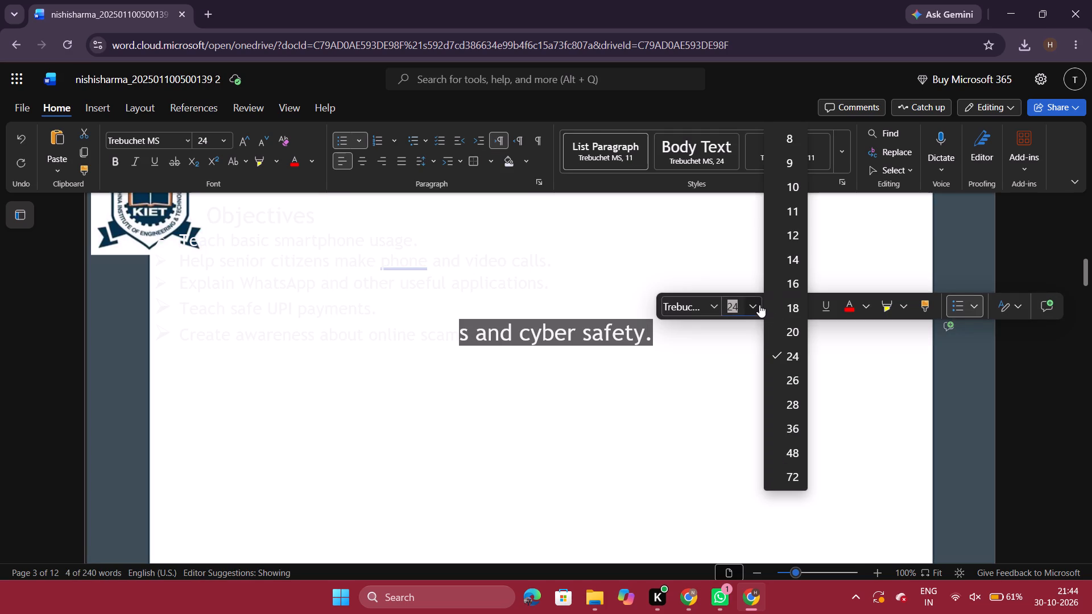
left_click(793, 301)
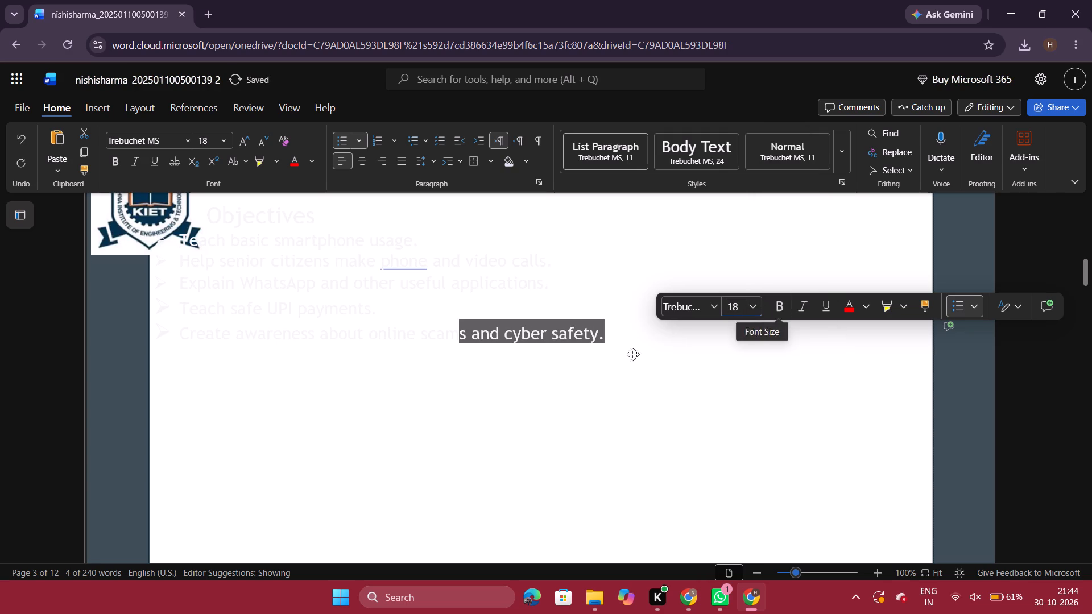
left_click(591, 399)
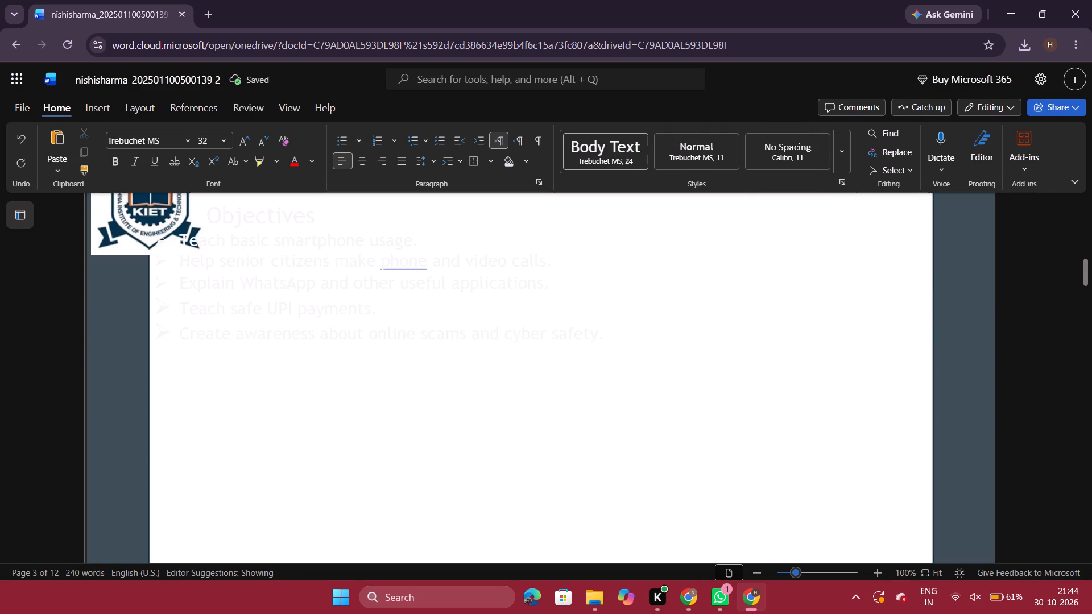
Set the font size of the "Activities Performed" heading on page 4 to 24.
scroll(591, 399, "down", 6)
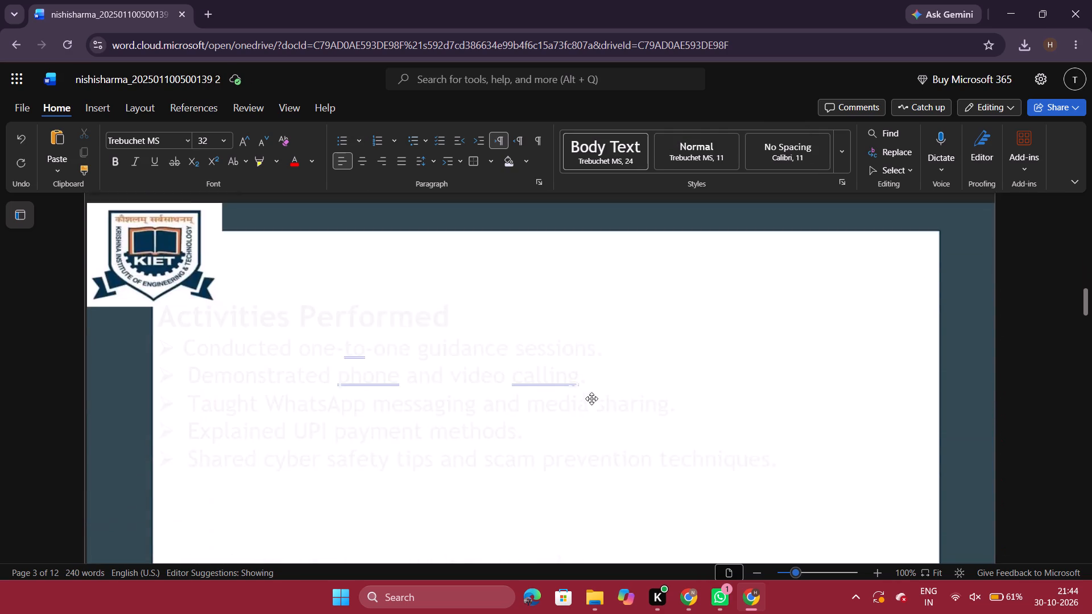
scroll(591, 399, "down", 1)
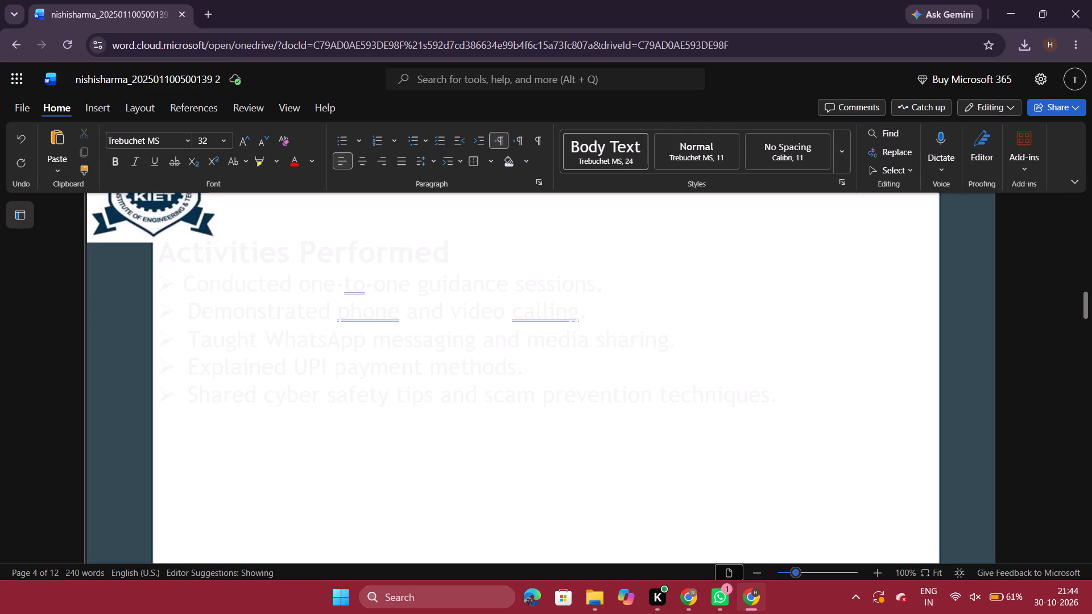
left_click_drag(158, 250, 448, 254)
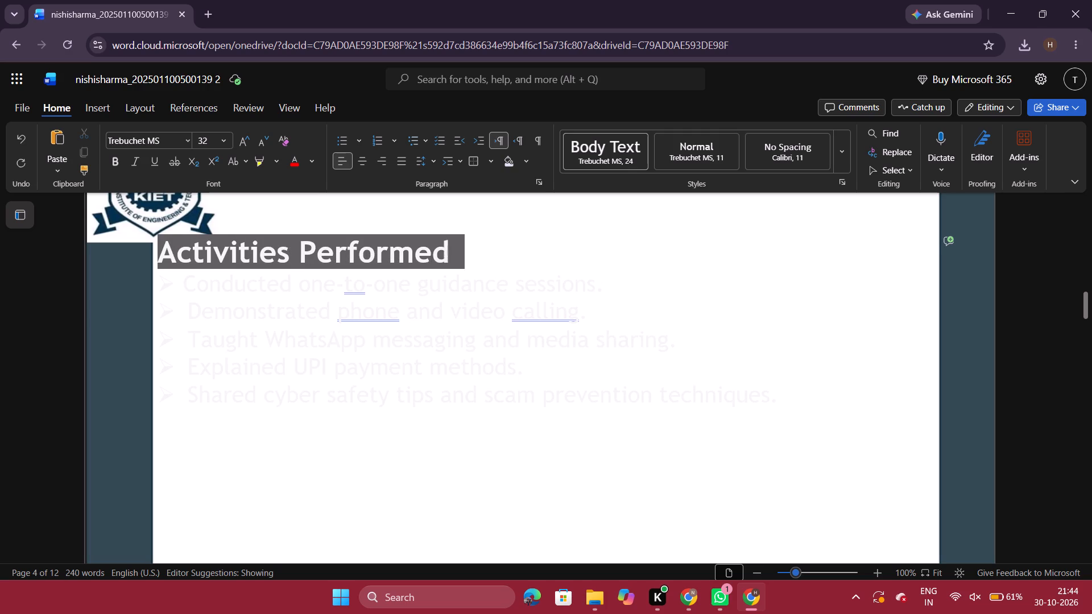
left_click_drag(448, 254, 461, 252)
left_click(559, 230)
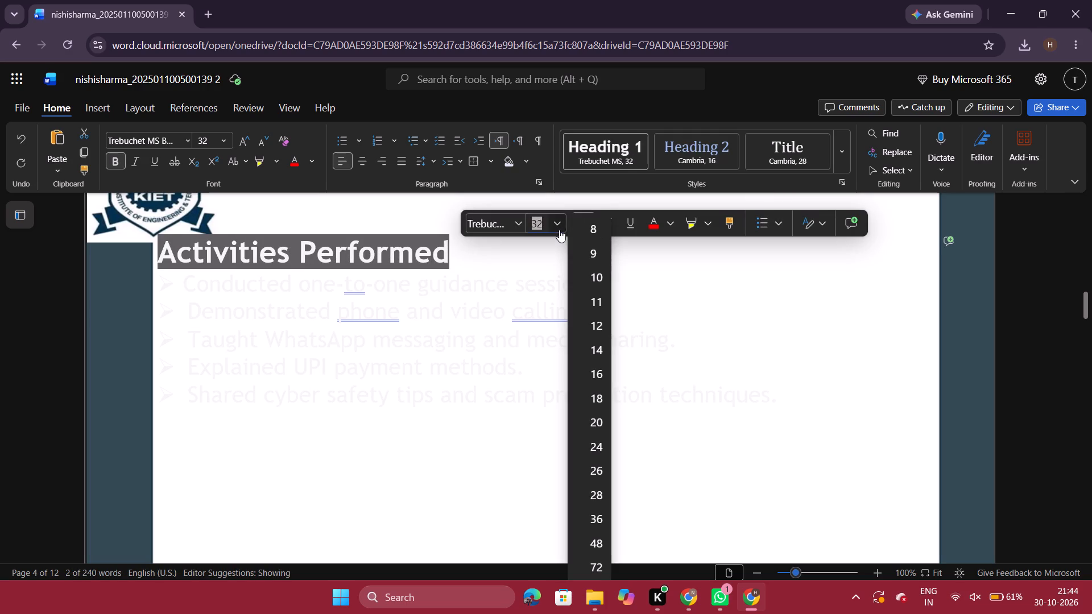
left_click(591, 439)
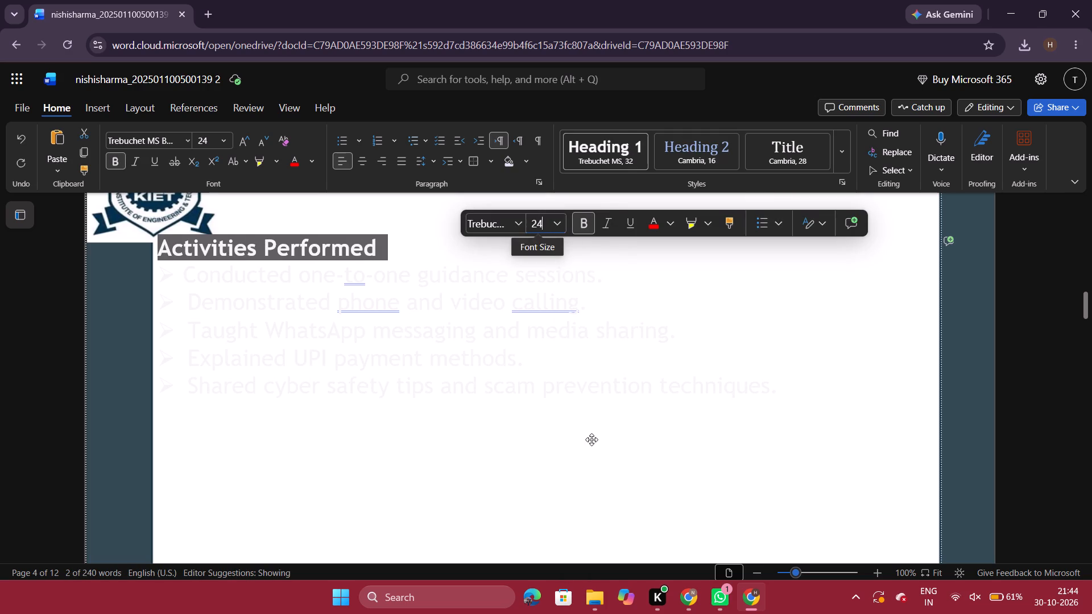
Set the font size of the five bullet lines under "Activities Performed" to 18.
left_click_drag(158, 272, 578, 418)
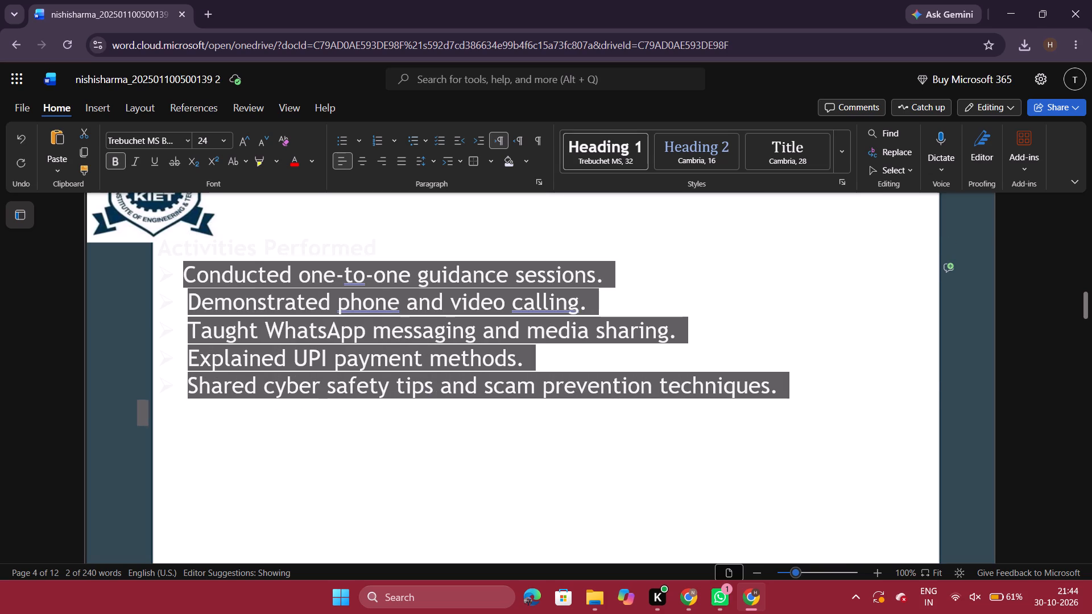
left_click(677, 392)
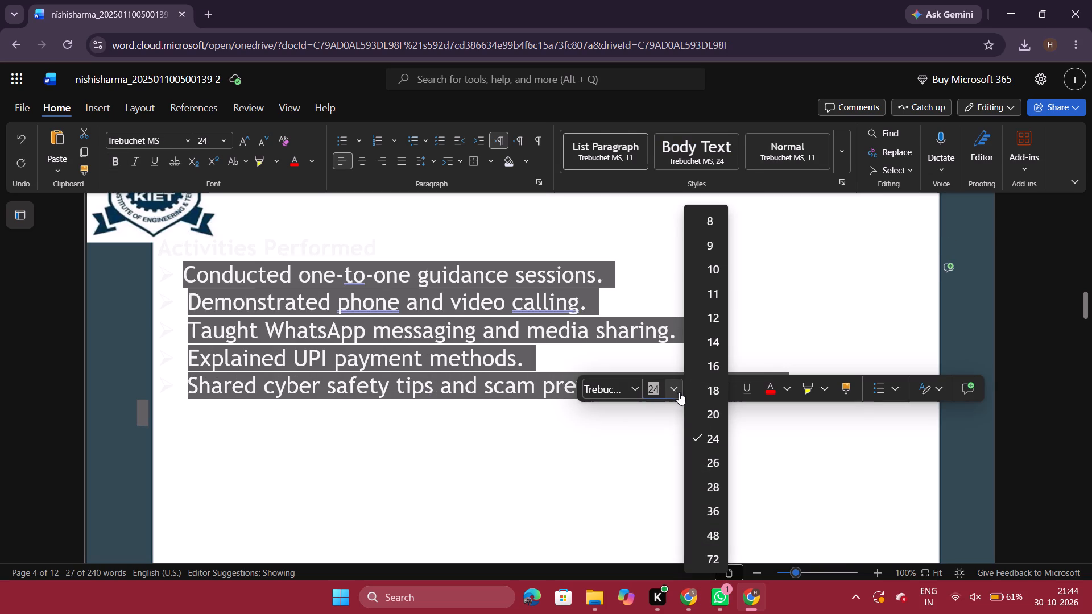
left_click(709, 392)
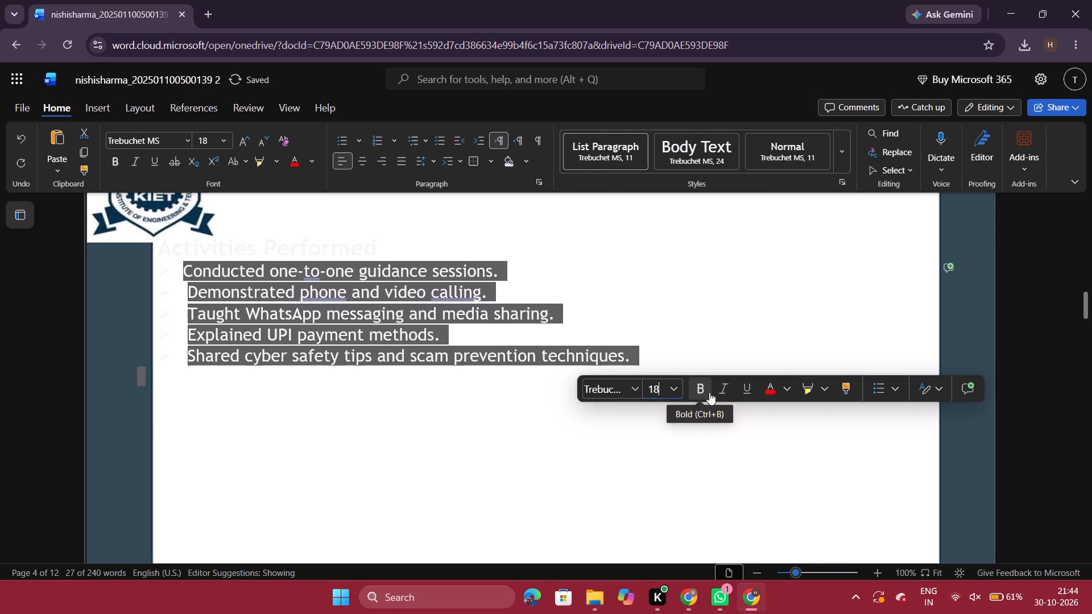
Copy the "Activities Performed" heading and try to place the insertion point in the blank area beside the KIET logo.
scroll(530, 229, "up", 1)
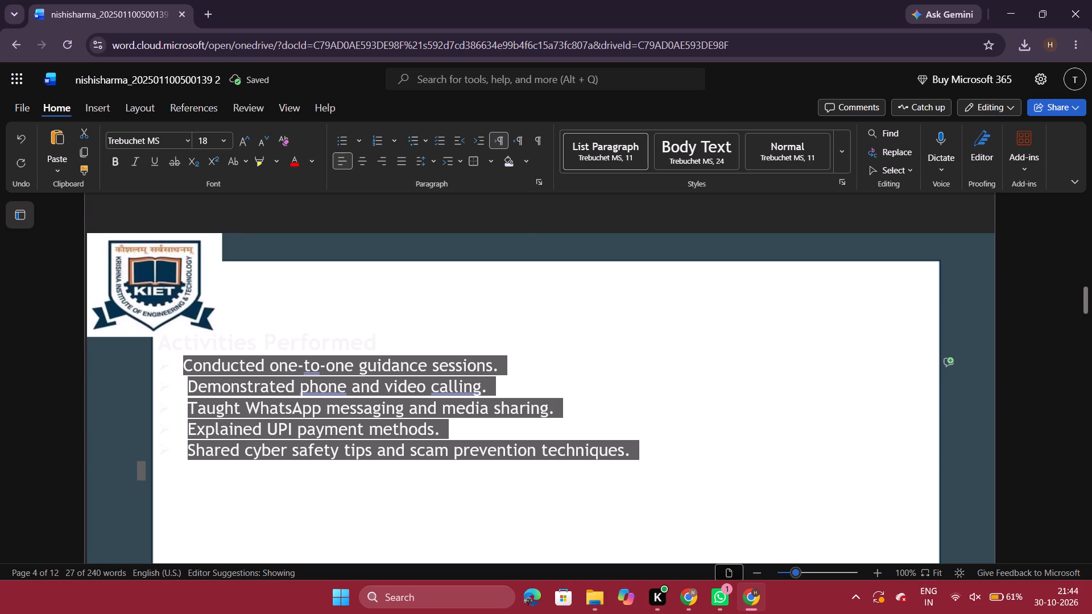
left_click_drag(153, 338, 210, 338)
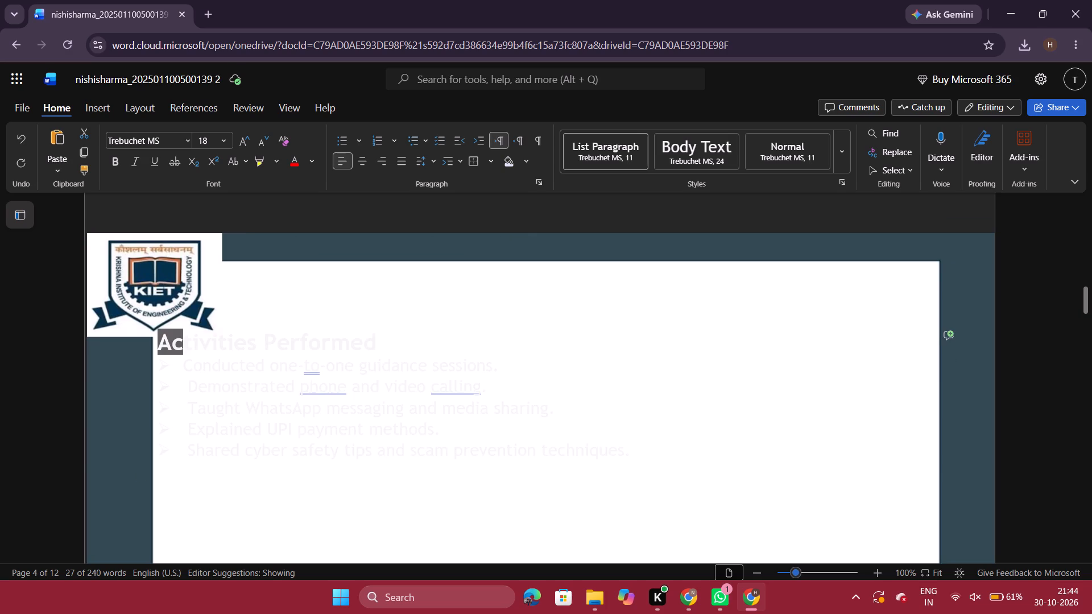
left_click_drag(210, 338, 384, 336)
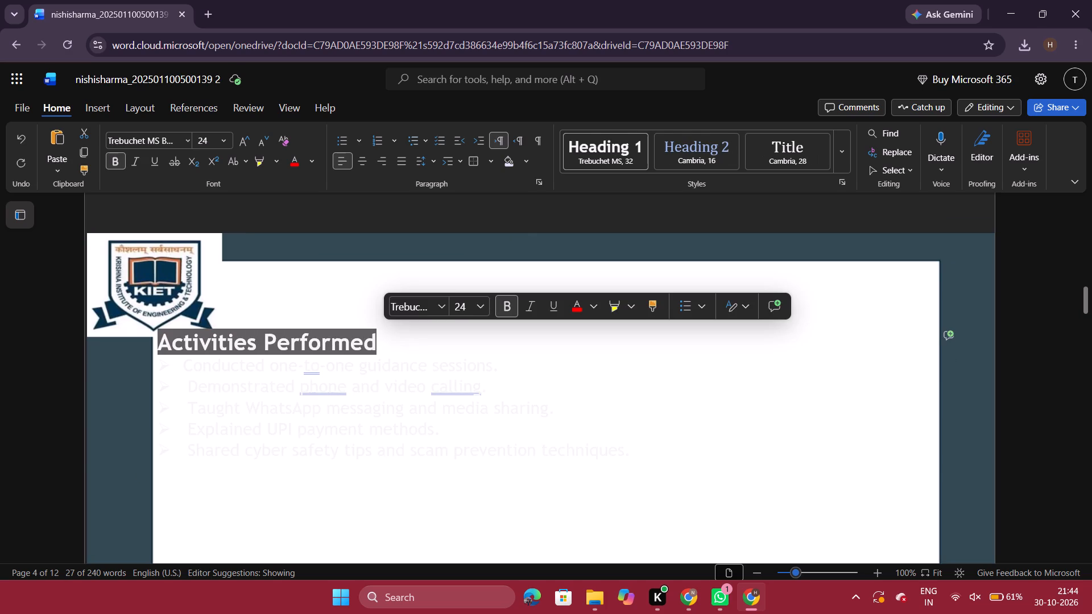
key("ctrl+c")
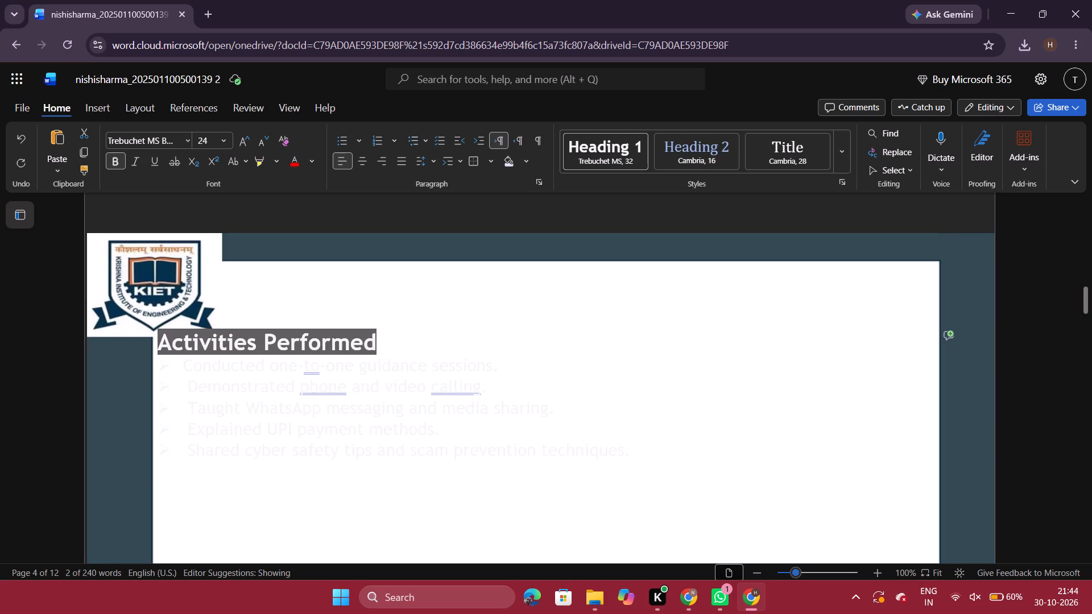
left_click(261, 268)
left_click(239, 289)
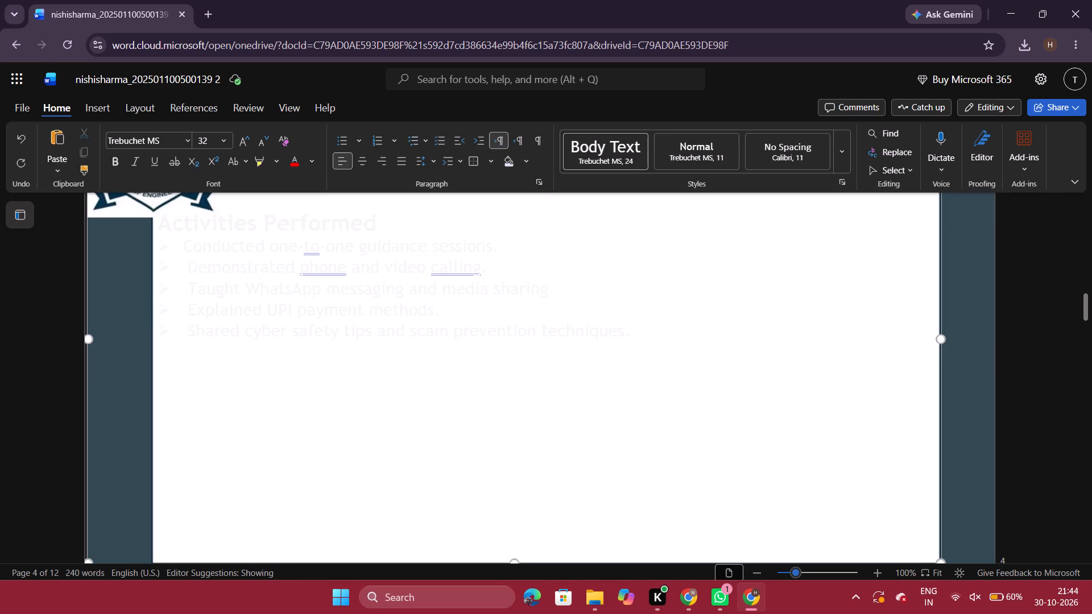
scroll(276, 296, "up", 2)
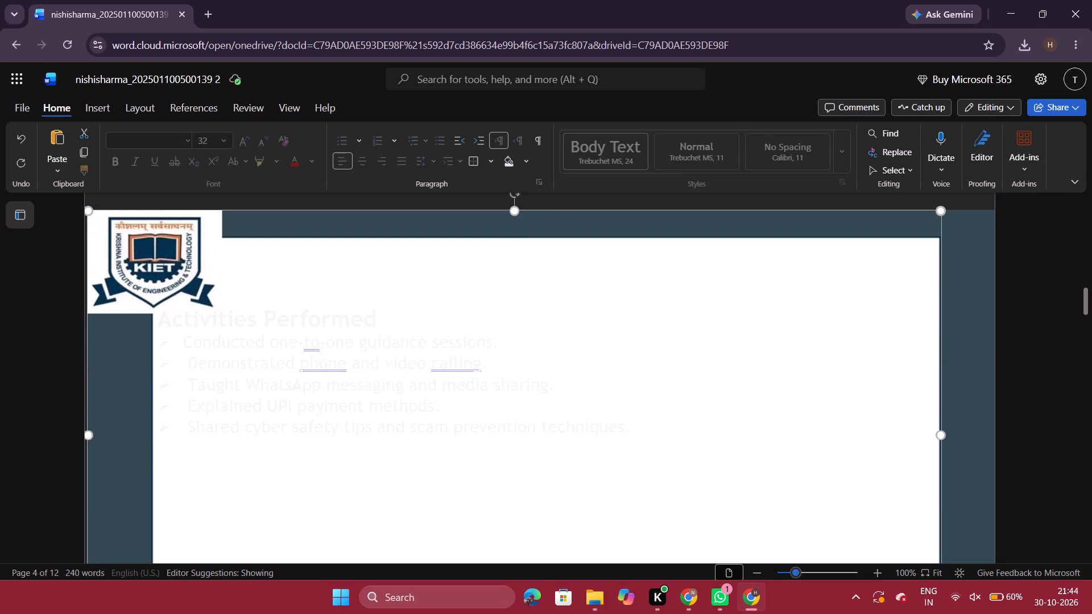
Paste the copied "Activities Performed" heading on the blank line above the bold heading on page 4.
left_click(221, 262)
left_click(247, 275)
key("ctrl+v")
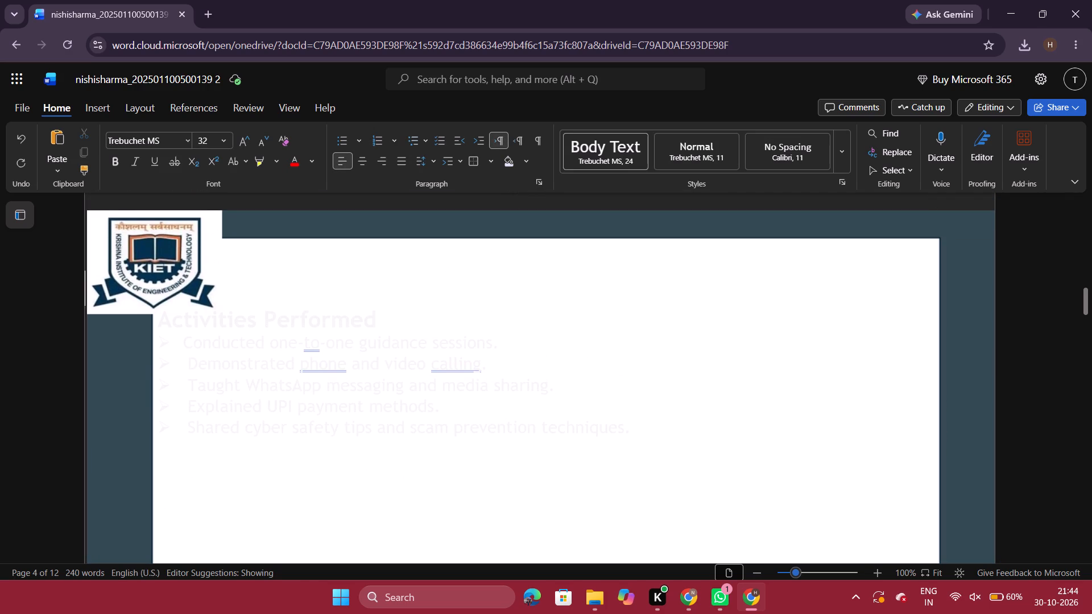
key("space")
key("space")
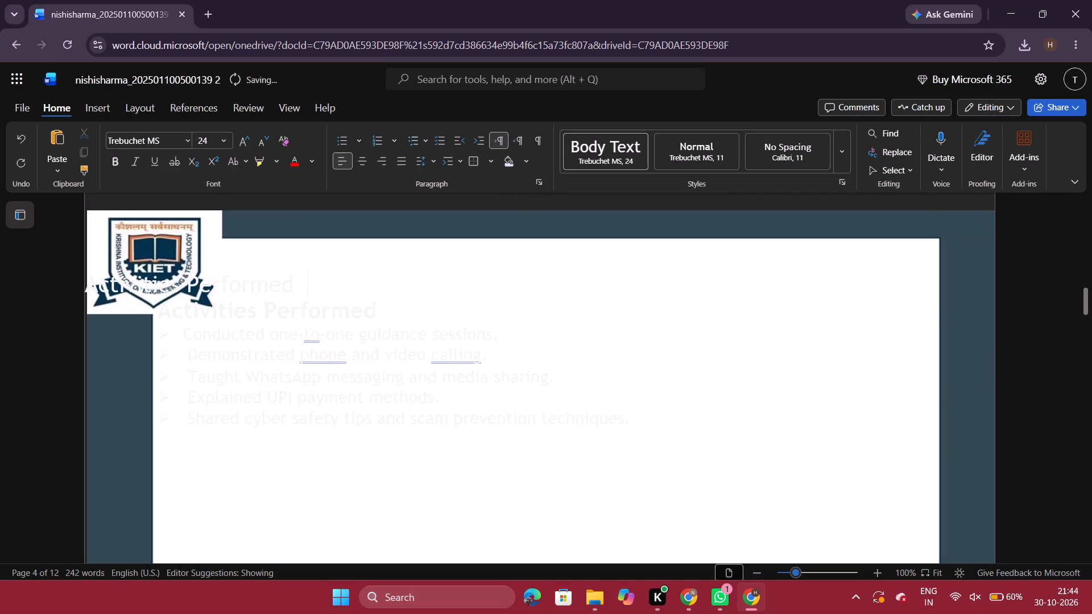
key("space")
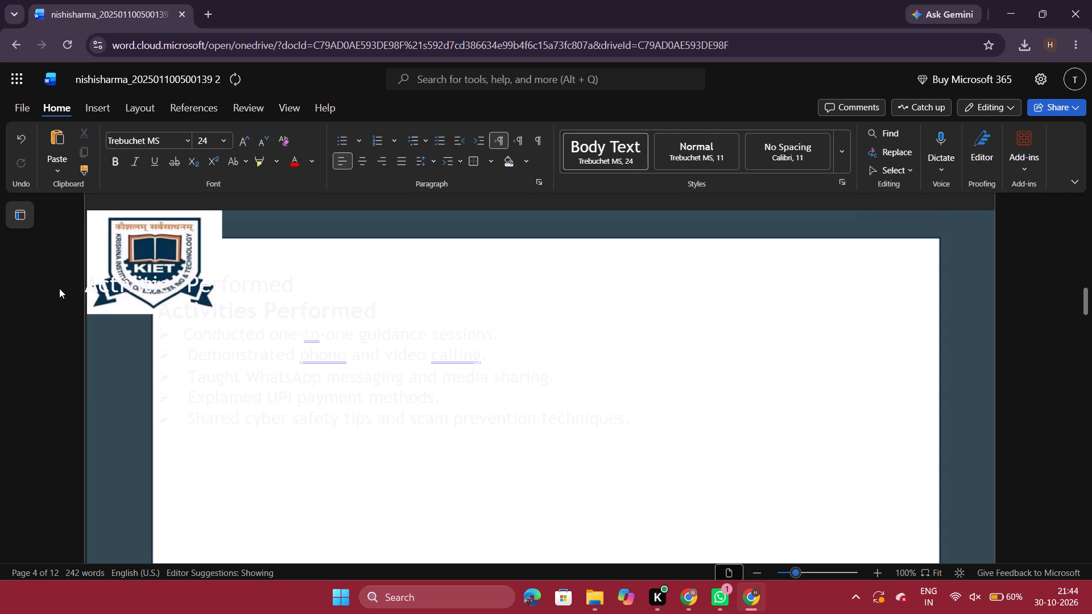
Insert leading spaces before the pasted "Activities Performed" heading to shift it towards the far edge of the KIET logo.
left_click(78, 285)
key("space")
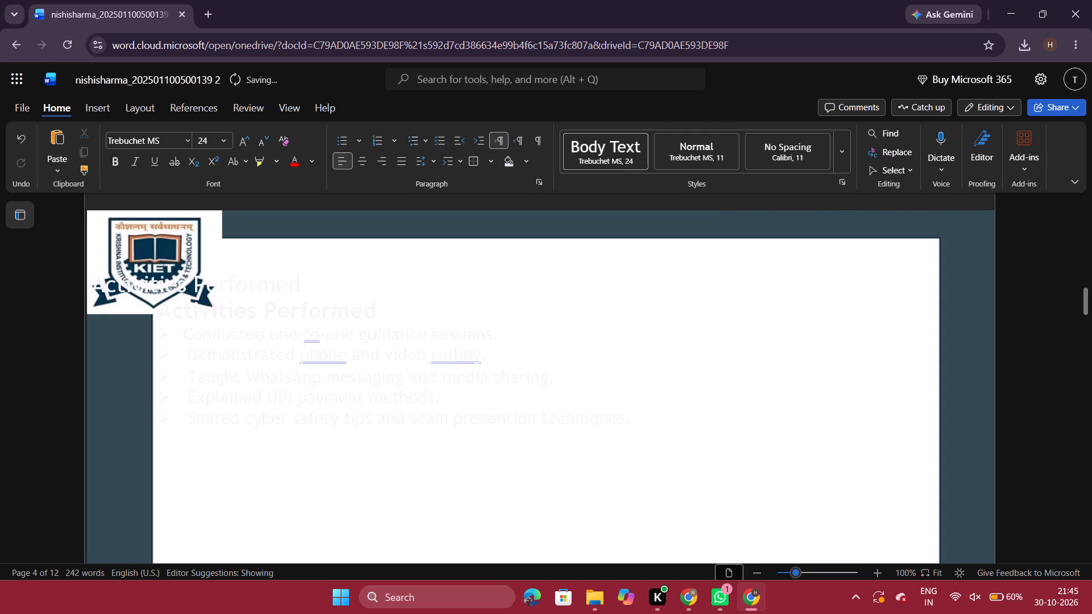
key("space")
key("space")
key("space")
key("space")
key("space")
key("space")
key("space")
key("space")
key("space")
key("space")
key("space")
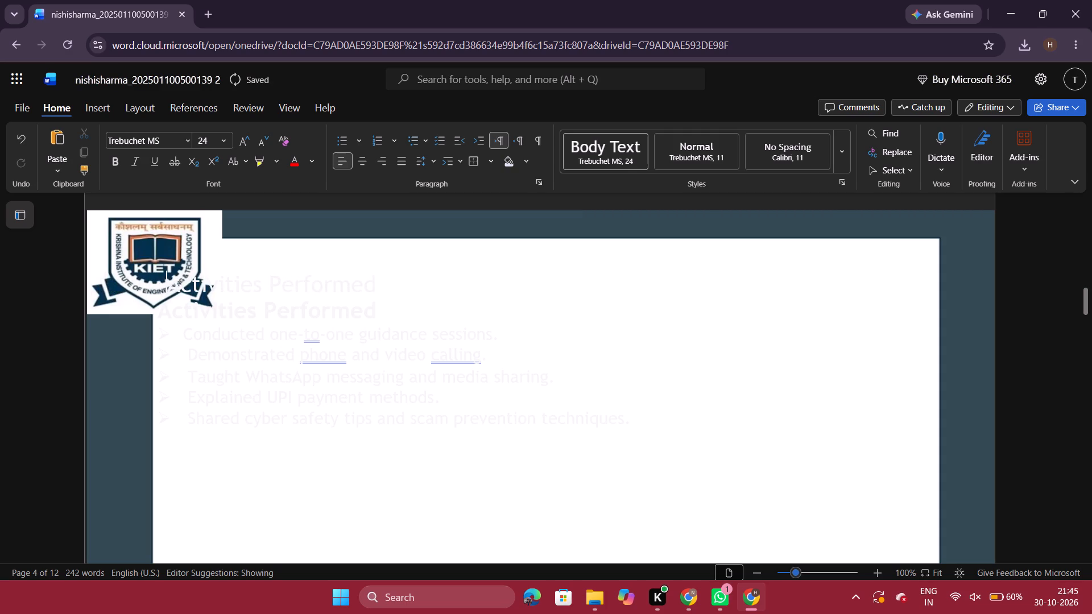
key("space")
key("space")
key("space")
key("space")
key("space")
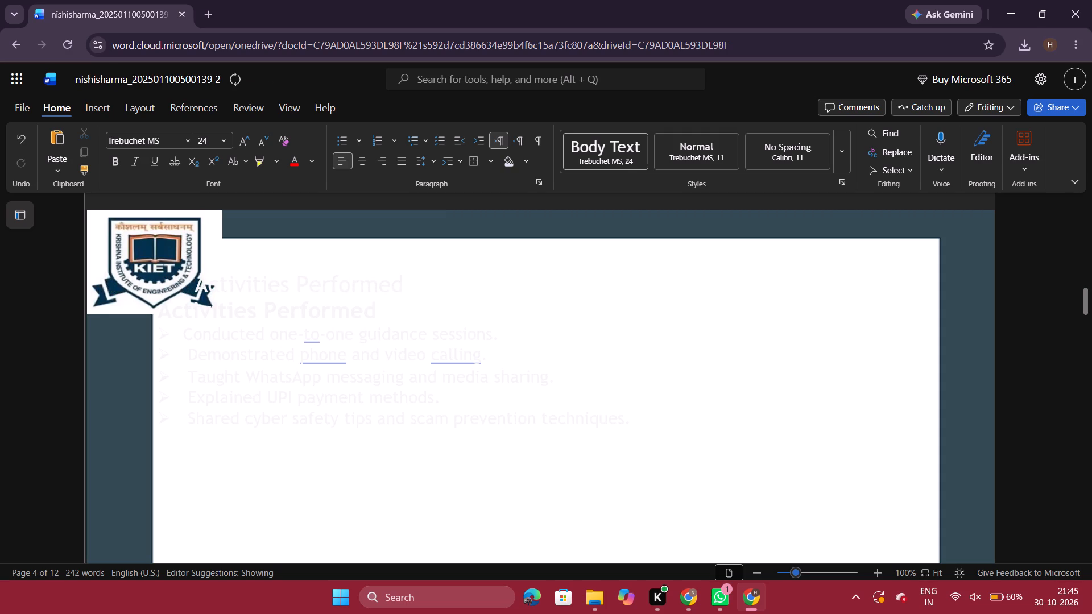
key("BackSpace")
Delete the original bold "Activities Performed" heading line directly above the page 4 bullets.
left_click_drag(151, 310, 363, 312)
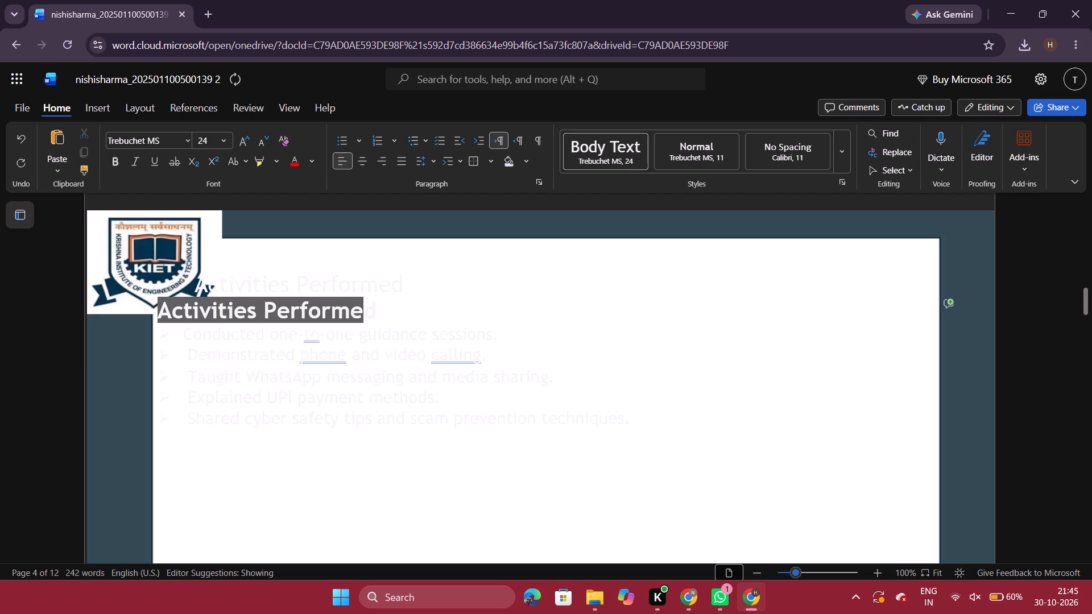
left_click_drag(363, 312, 452, 310)
key("BackSpace")
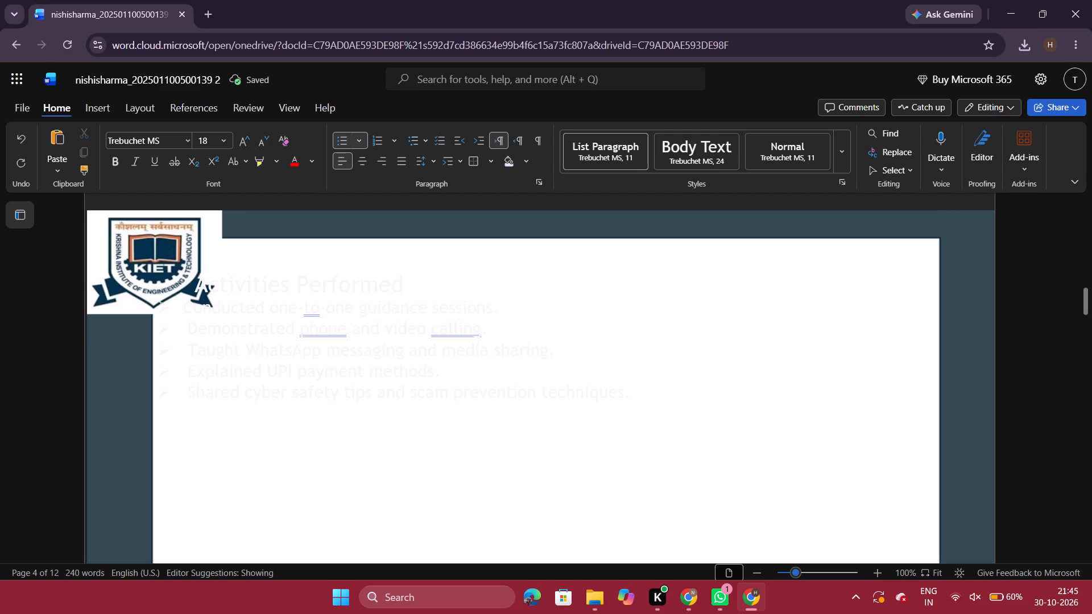
Set the font size of the "Learning Outcomes" heading on page 5 to 24.
scroll(441, 459, "down", 3)
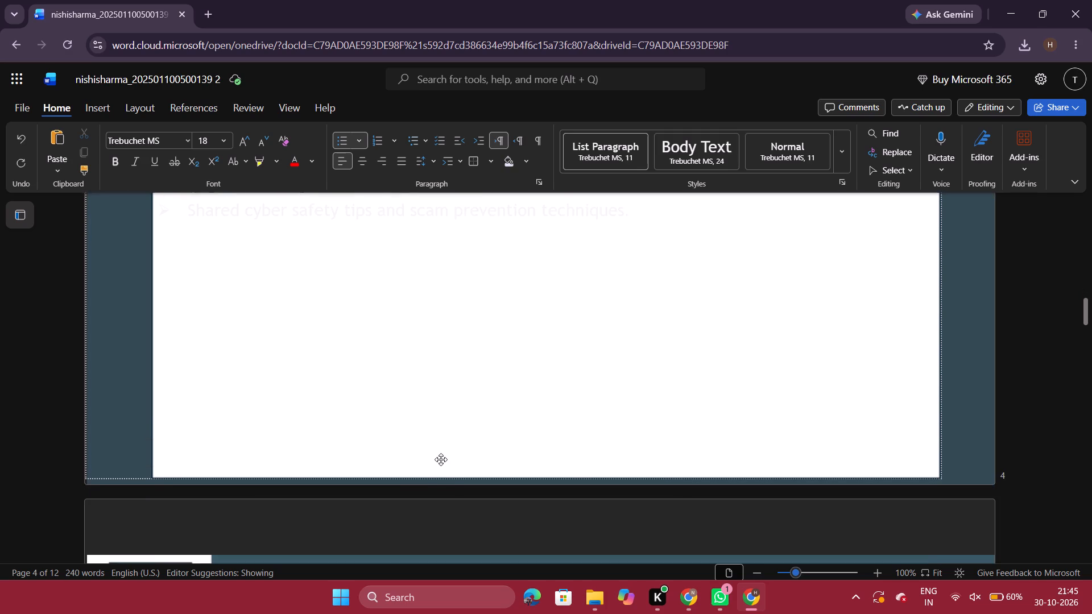
scroll(441, 459, "down", 5)
scroll(441, 459, "up", 1)
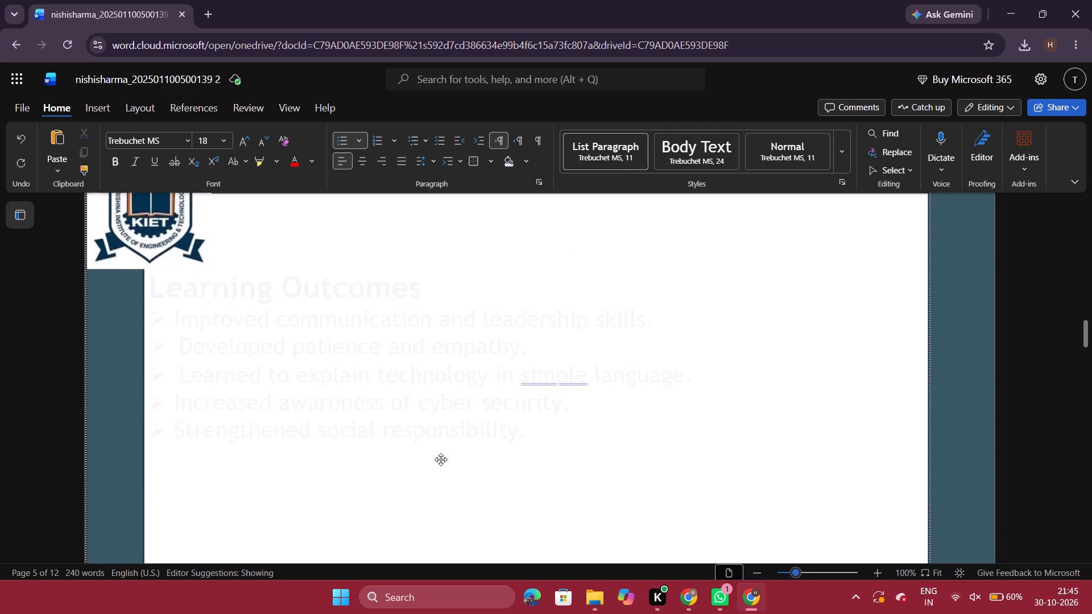
scroll(441, 459, "up", 1)
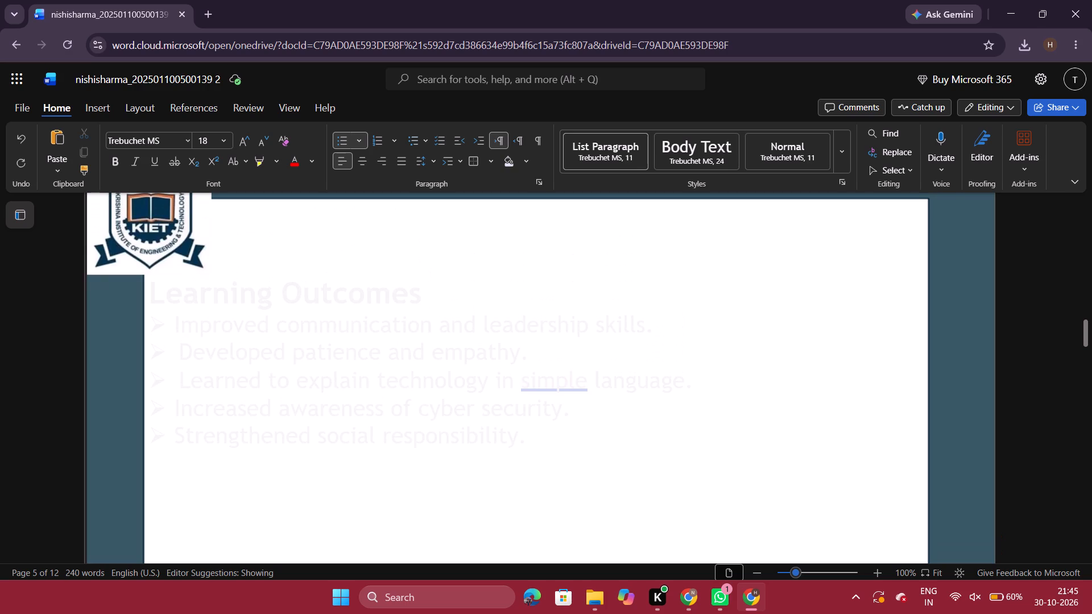
left_click_drag(149, 288, 156, 289)
left_click_drag(156, 289, 449, 297)
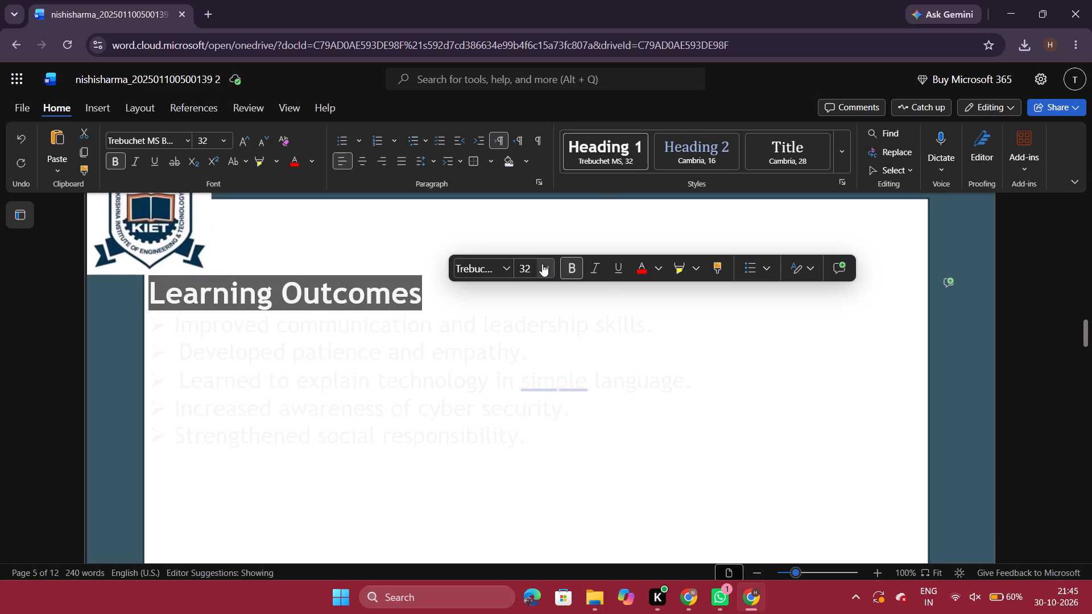
left_click(552, 262)
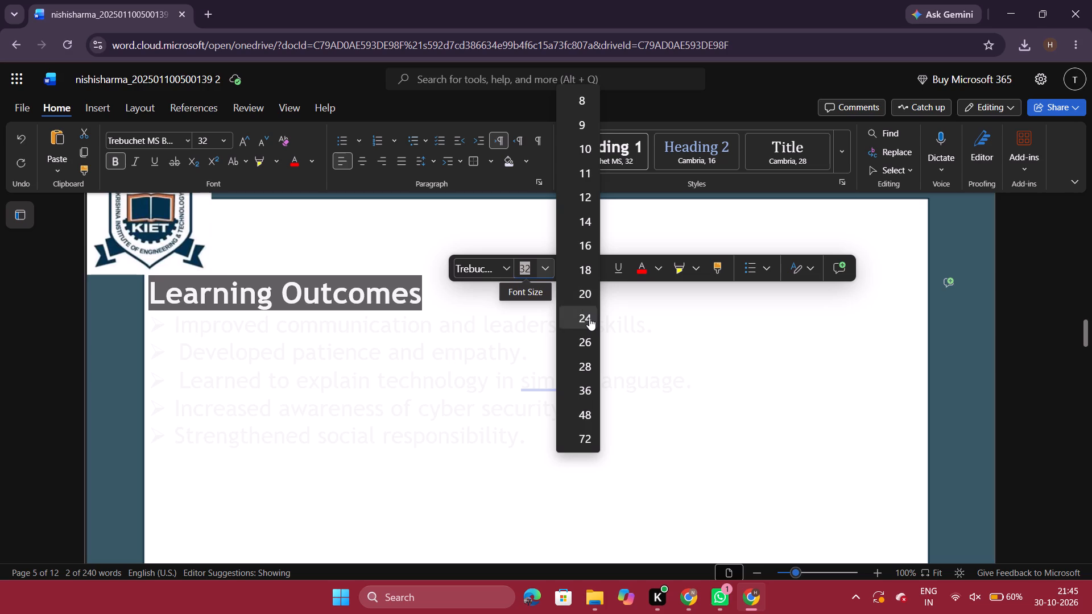
left_click(589, 318)
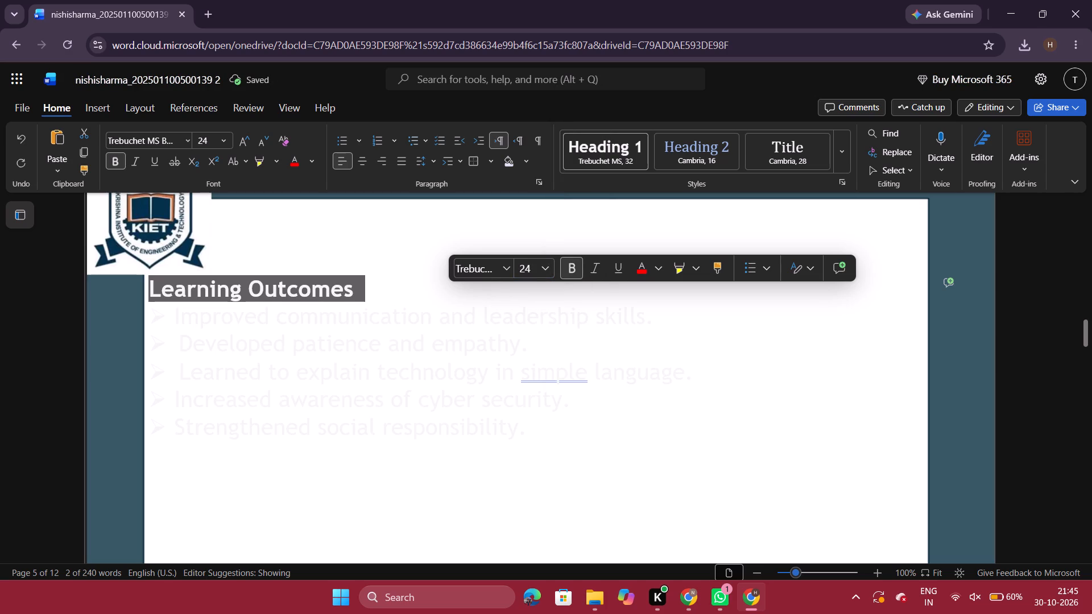
Set the font size of the five bullets under "Learning Outcomes" to 18.
left_click_drag(147, 313, 490, 543)
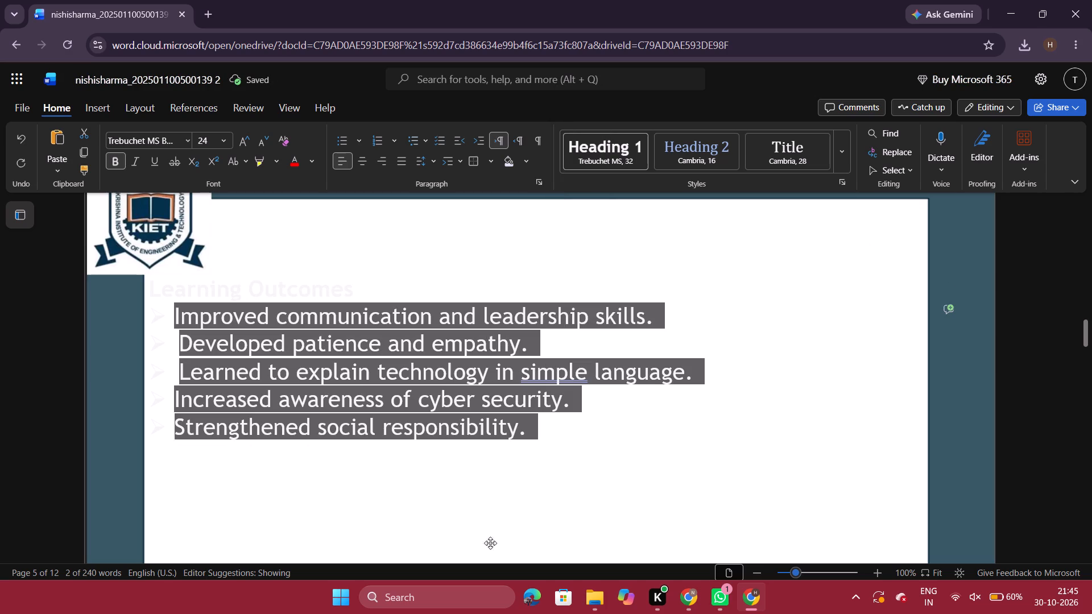
left_click_drag(490, 543, 527, 443)
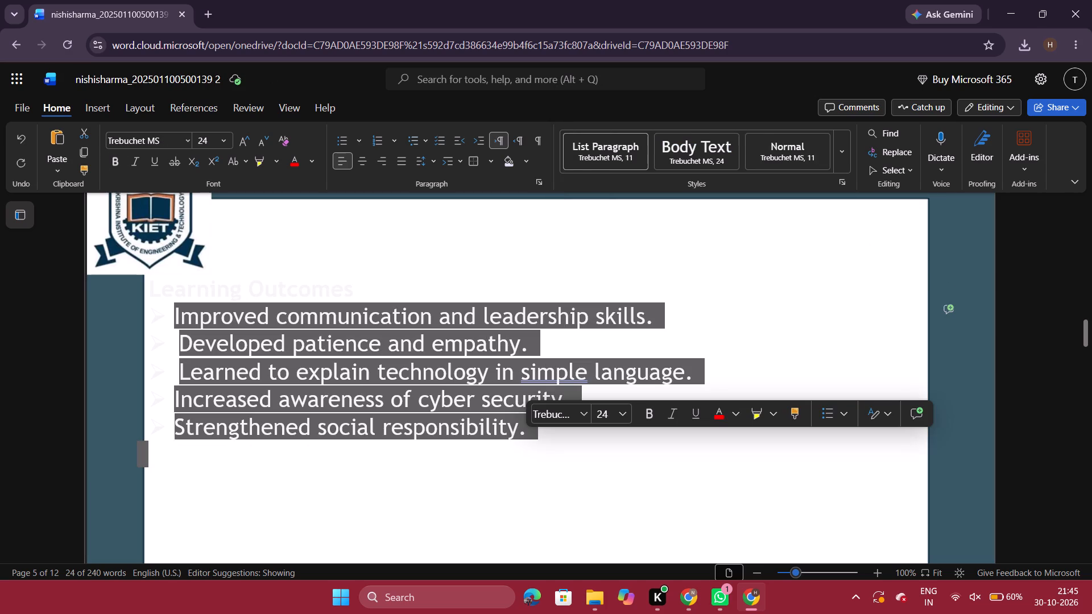
left_click(626, 409)
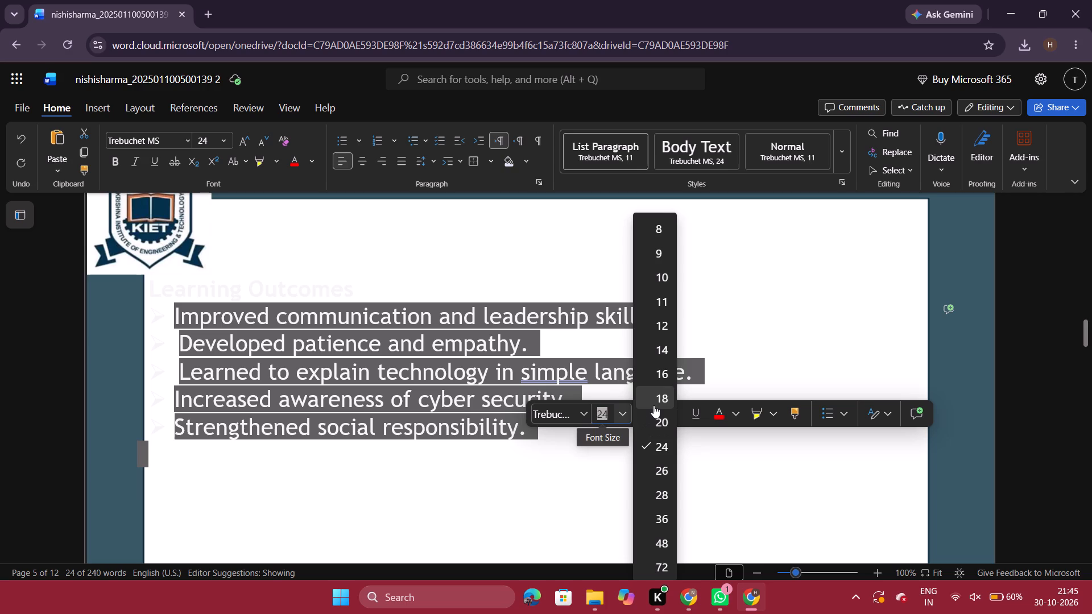
left_click(653, 405)
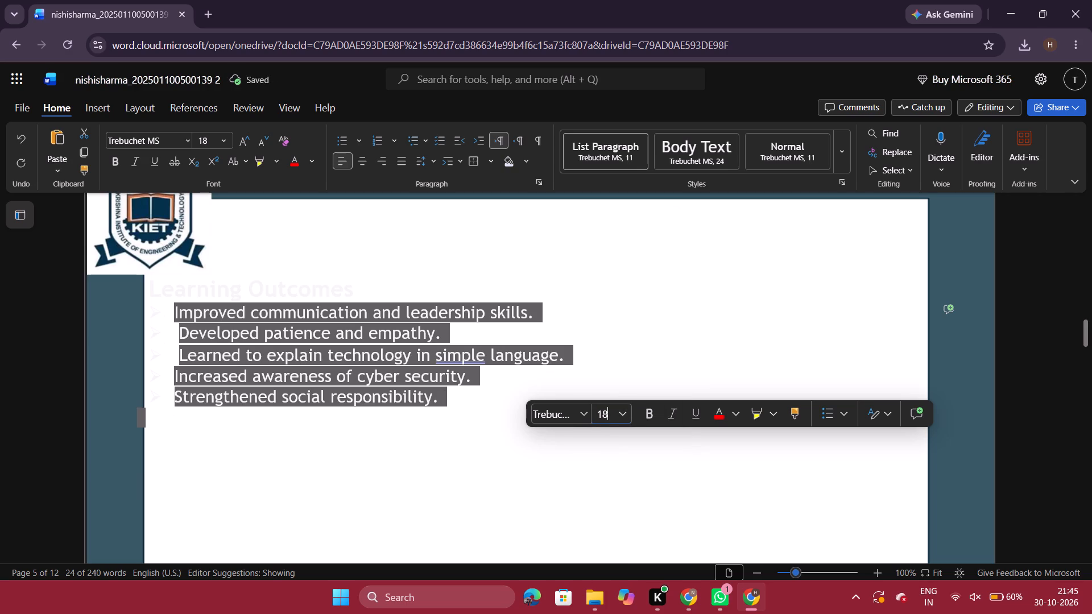
Copy the "Learning Outcomes" heading and paste it into the blank space above it, level with the KIET logo.
left_click_drag(146, 282, 249, 276)
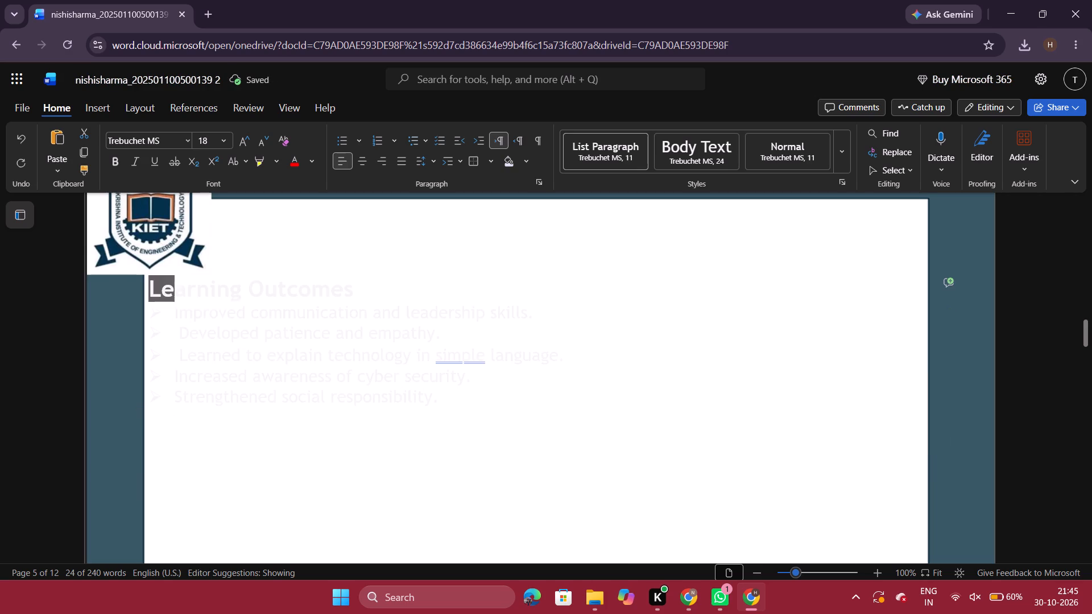
left_click_drag(249, 276, 373, 278)
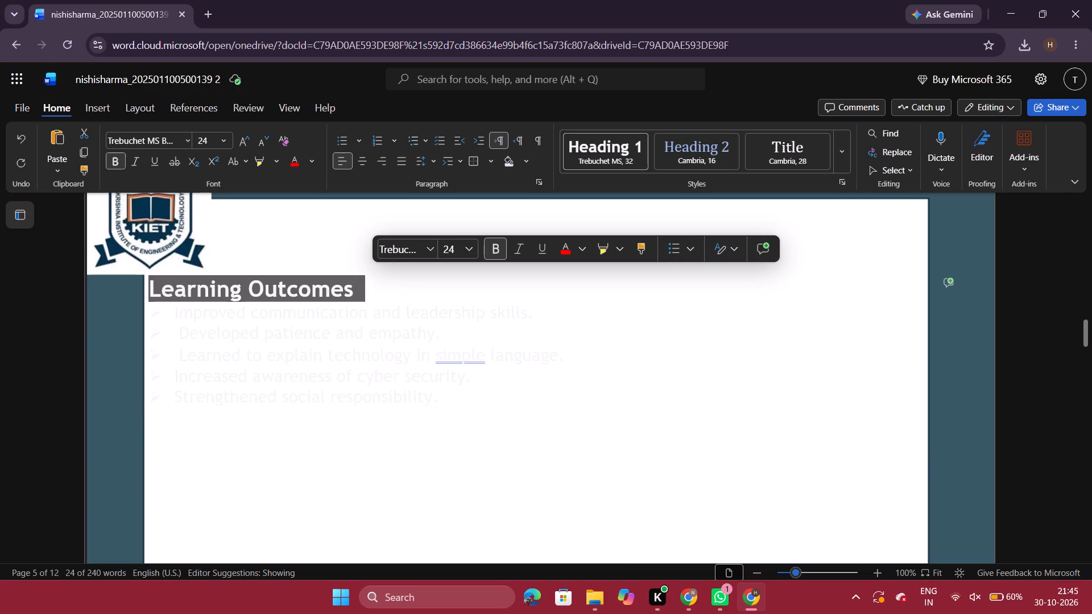
key("ctrl+c")
left_click(232, 221)
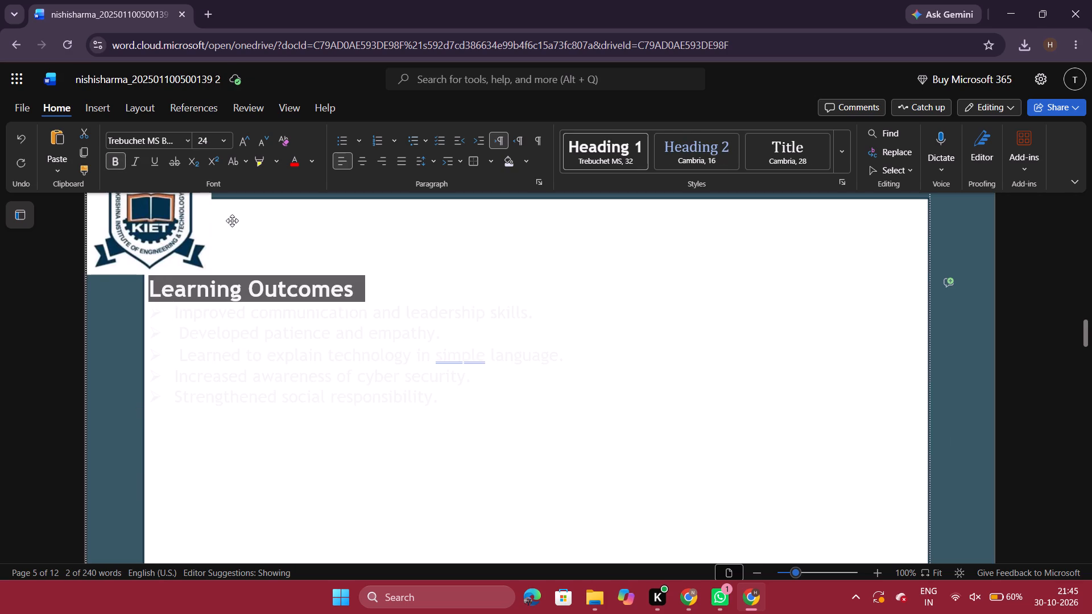
scroll(225, 271, "up", 2)
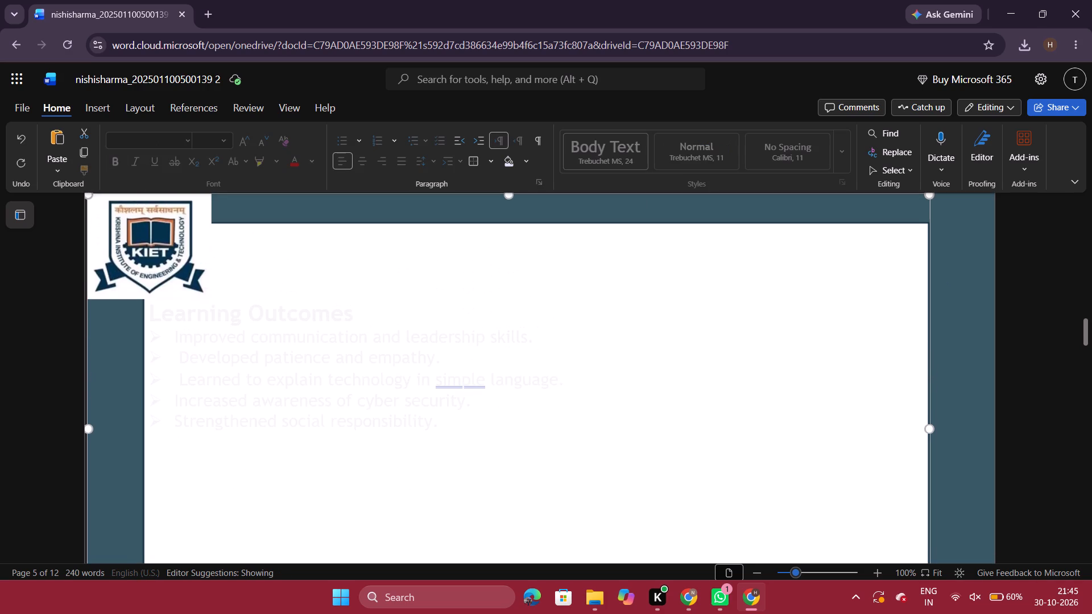
left_click(221, 275)
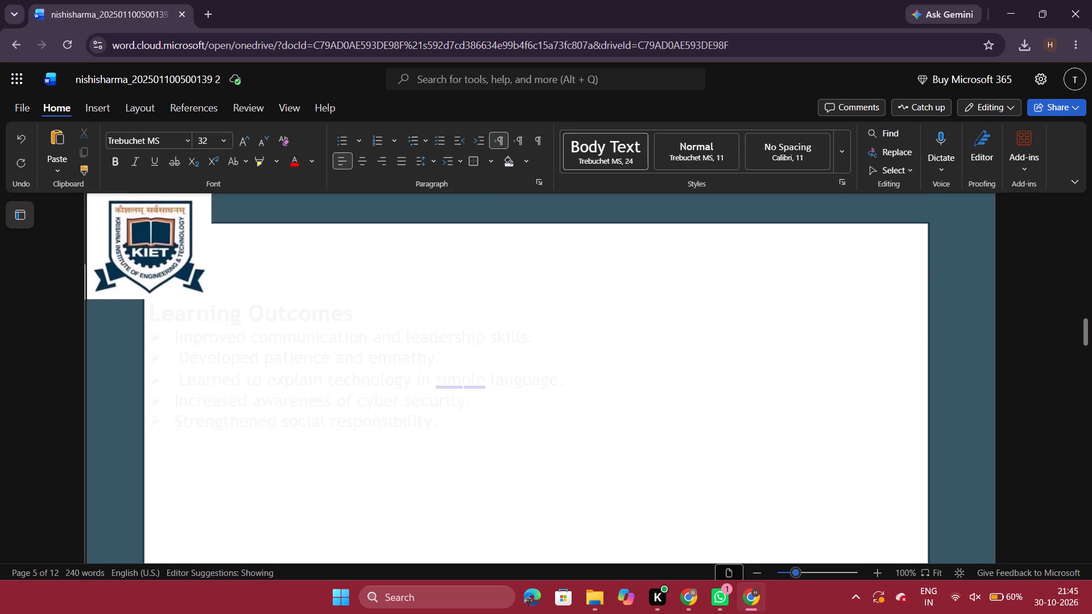
key("ctrl+v")
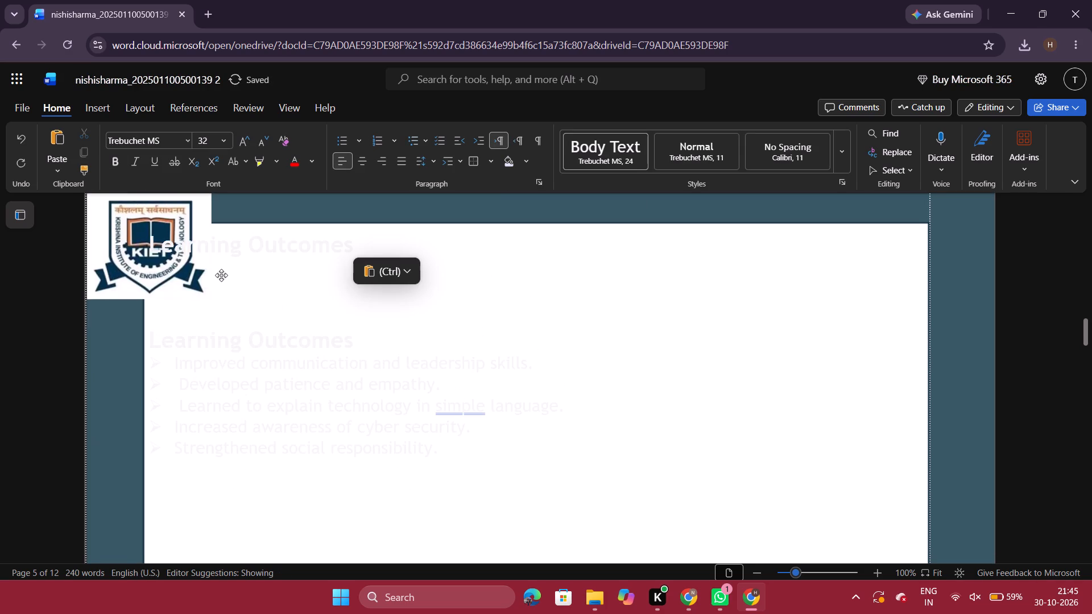
Indent the pasted "Learning Outcomes" heading beside the KIET logo on page 5 with three leading spaces.
left_click(144, 243)
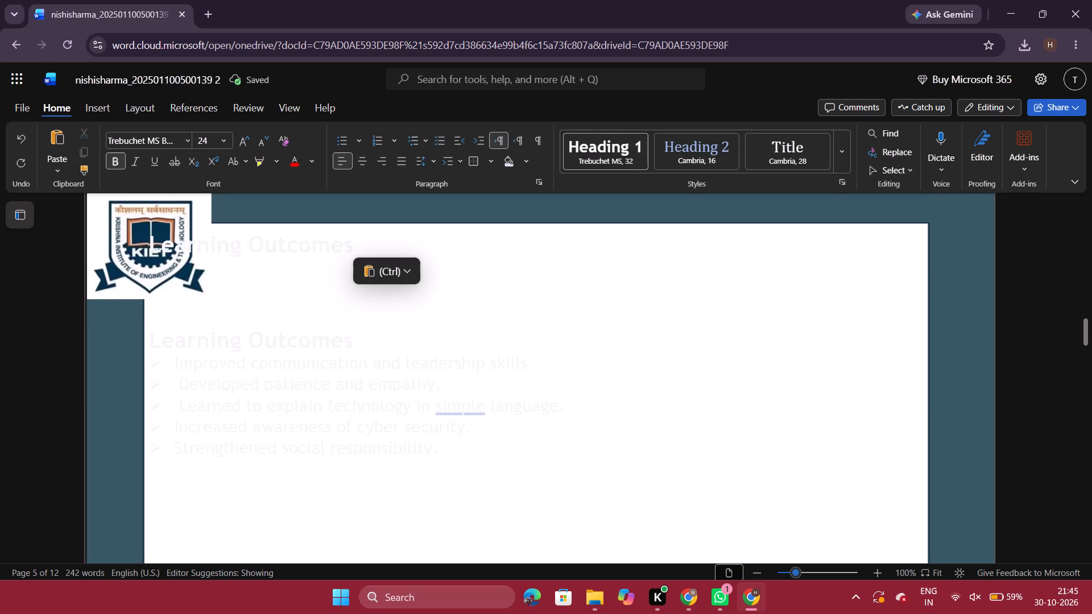
key("space")
key("space")
key("space")
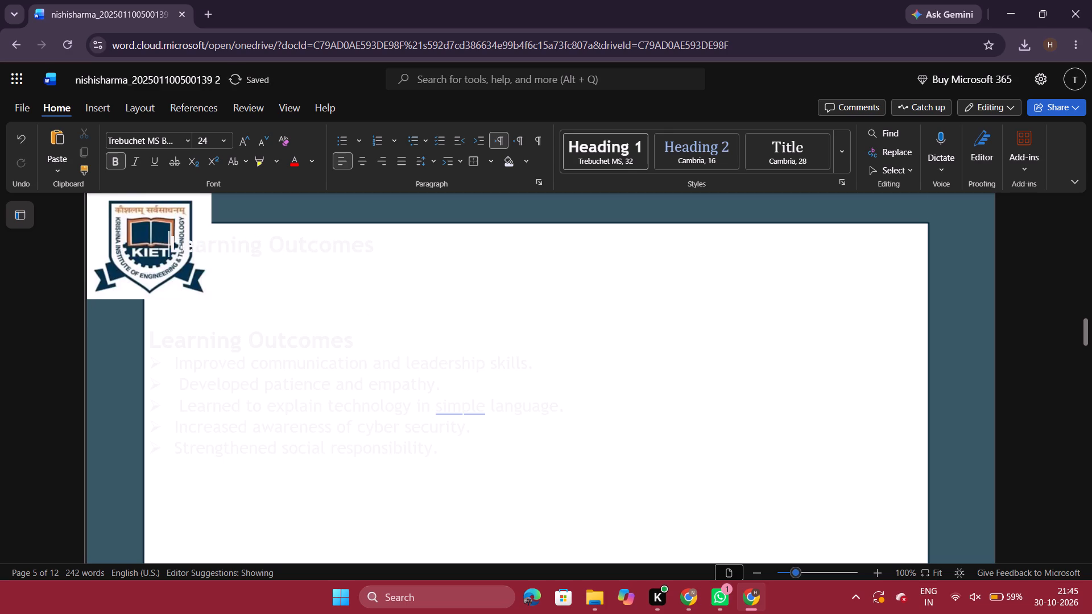
Delete the original "Learning Outcomes" heading directly above the page 5 bullets.
left_click_drag(138, 339, 217, 343)
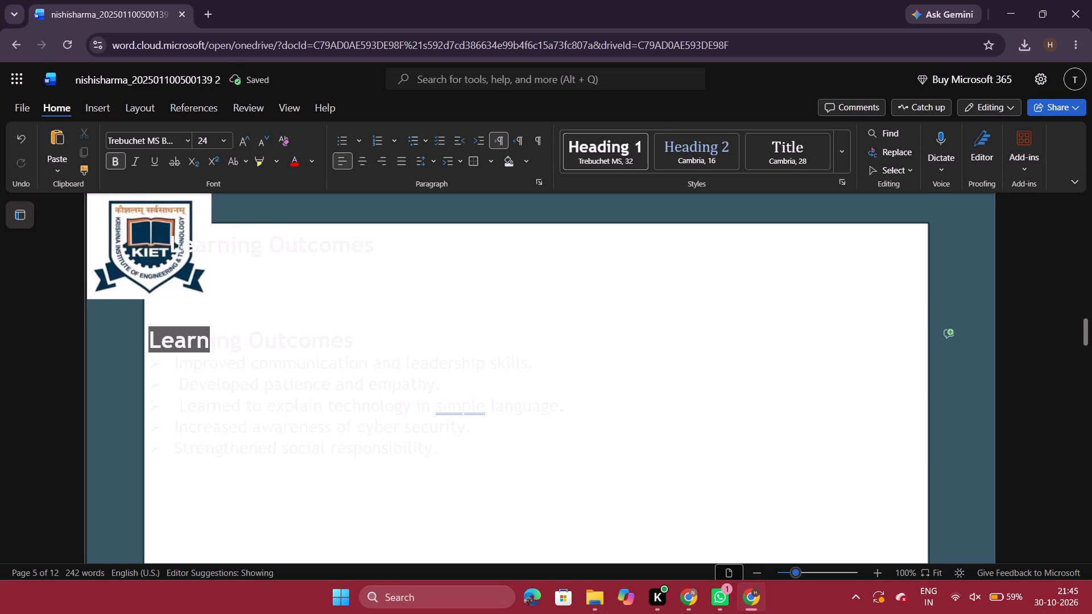
left_click_drag(217, 343, 366, 347)
key("BackSpace")
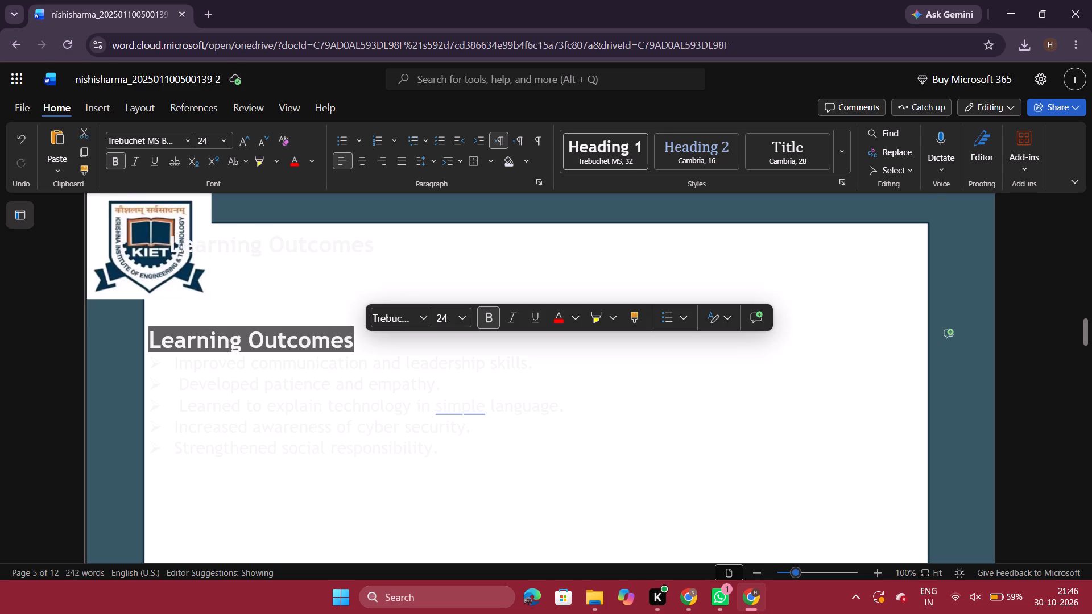
Remove two of the leading spaces before the remaining "Learning Outcomes" heading.
left_click(168, 250)
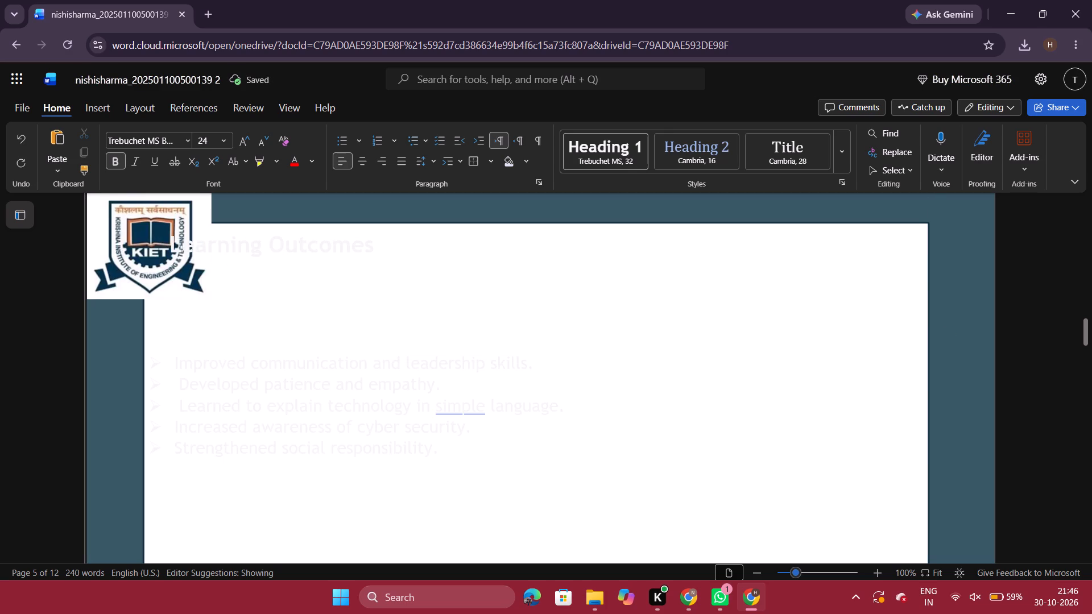
key("BackSpace")
key("BackSpace")
Remove the blank lines between the "Learning Outcomes" heading and its list so the first item starts on the line directly below the heading.
left_click(144, 365)
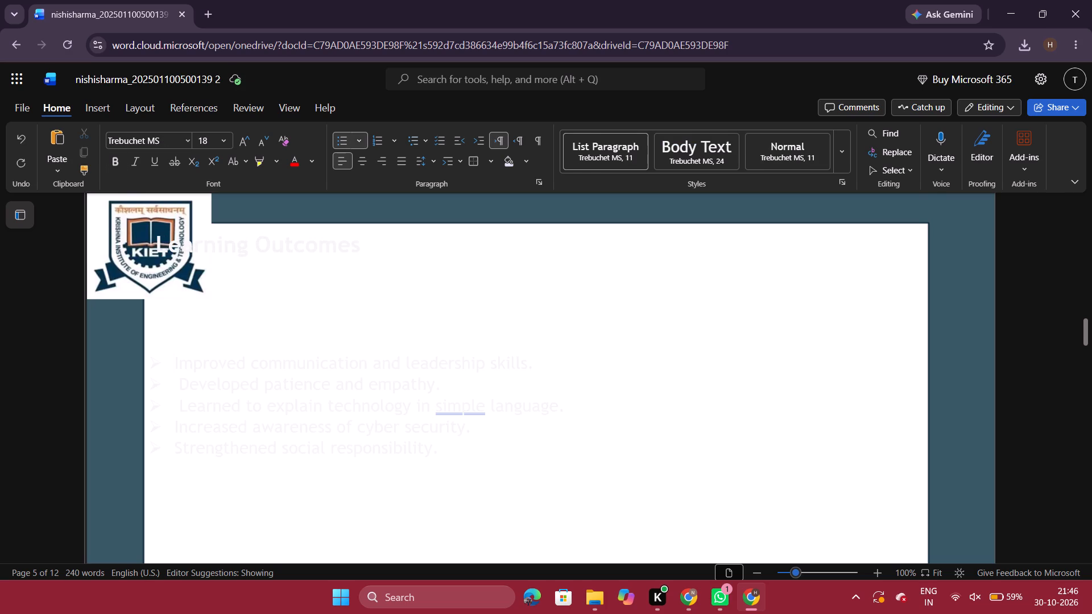
left_click(142, 353)
key("BackSpace")
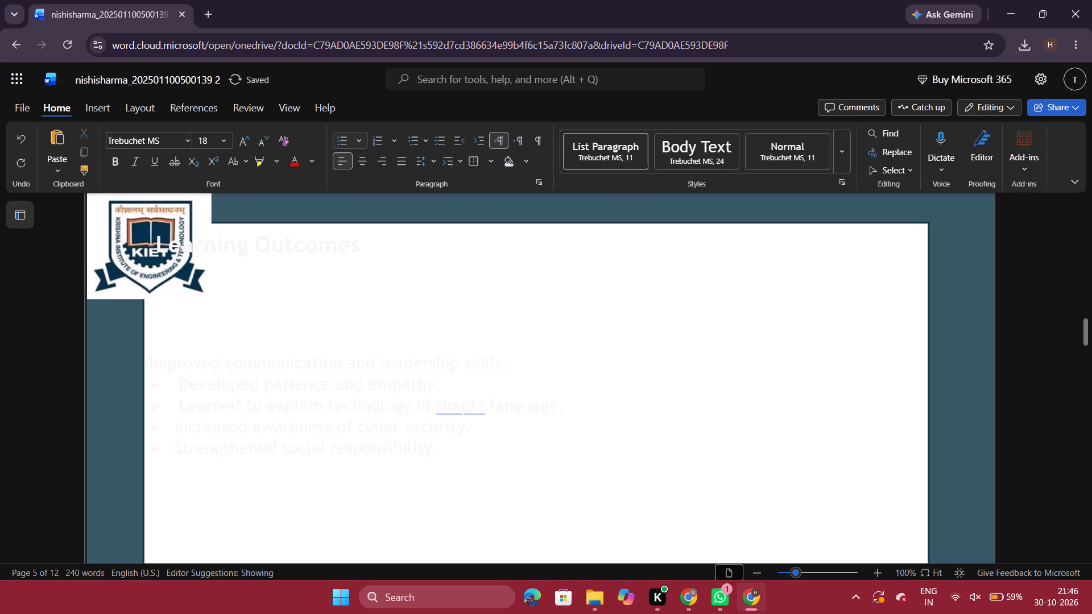
key("BackSpace")
key("BackSpace")
key("BackSpace")
key("BackSpace")
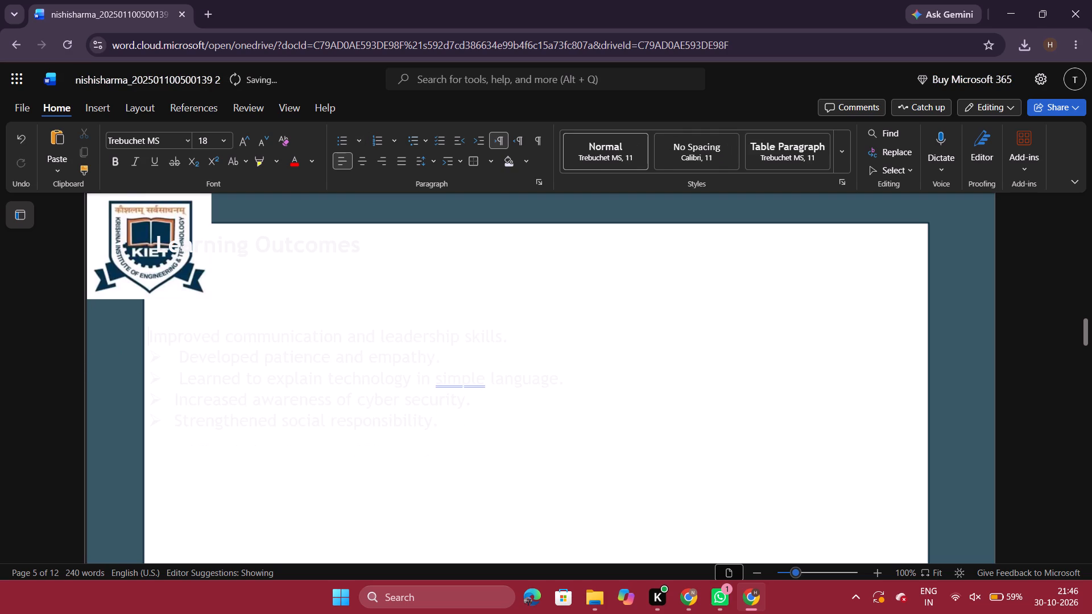
key("BackSpace")
key("BackSpace")
key("BackSpace")
key("BackSpace")
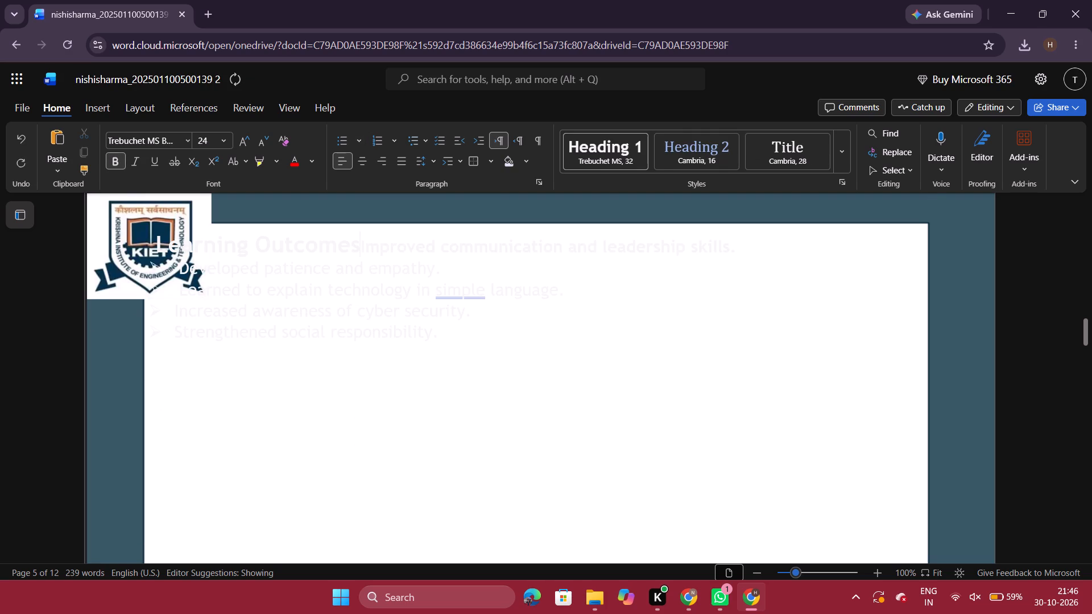
key("Return")
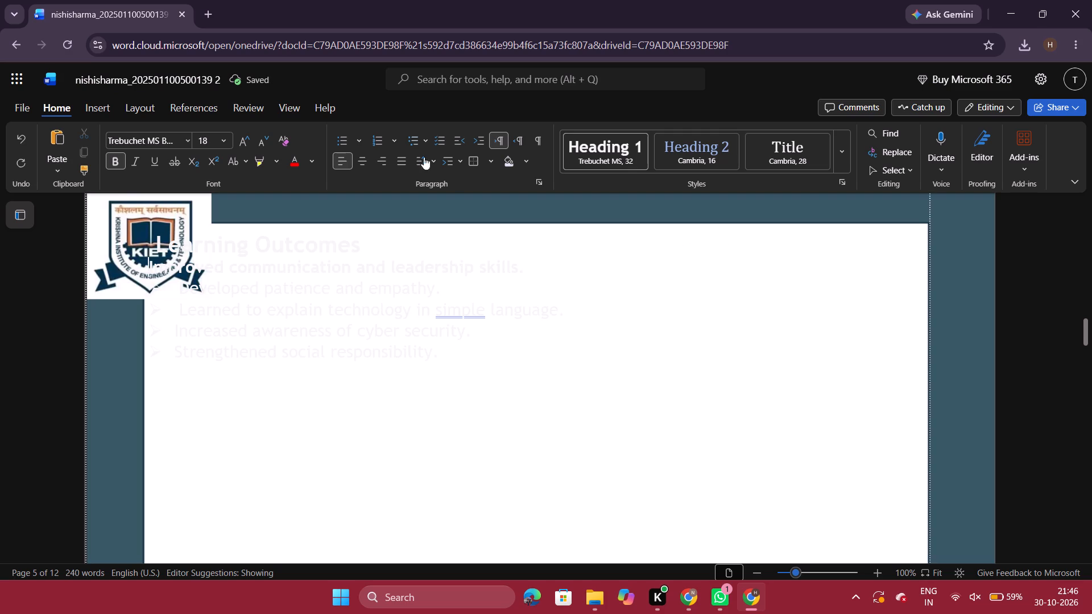
Apply the arrowhead document bullet to the "Improved communication and leadership skills." line.
left_click(358, 134)
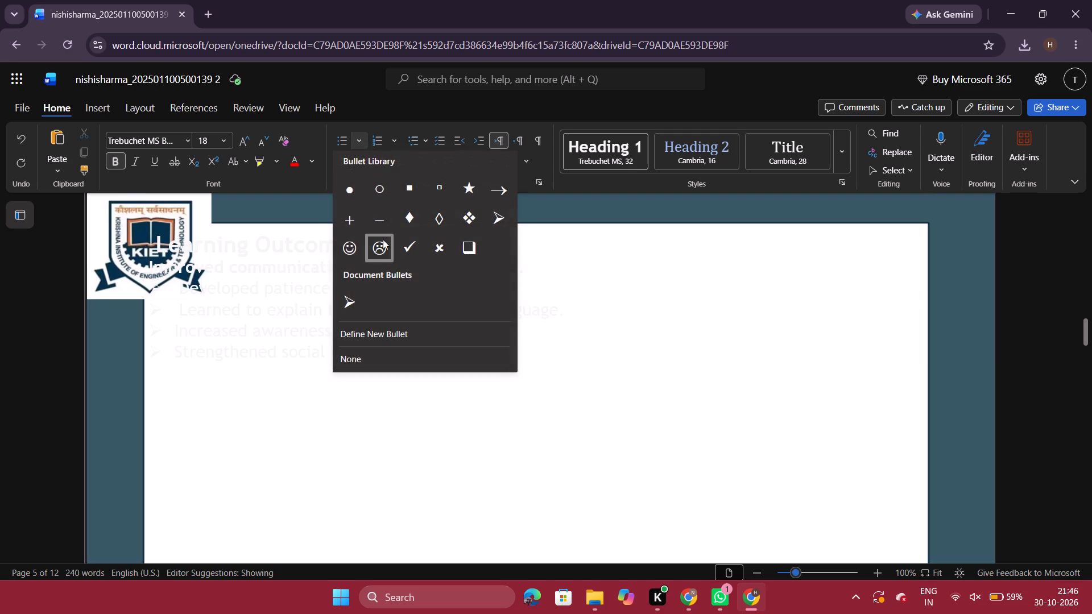
left_click(351, 300)
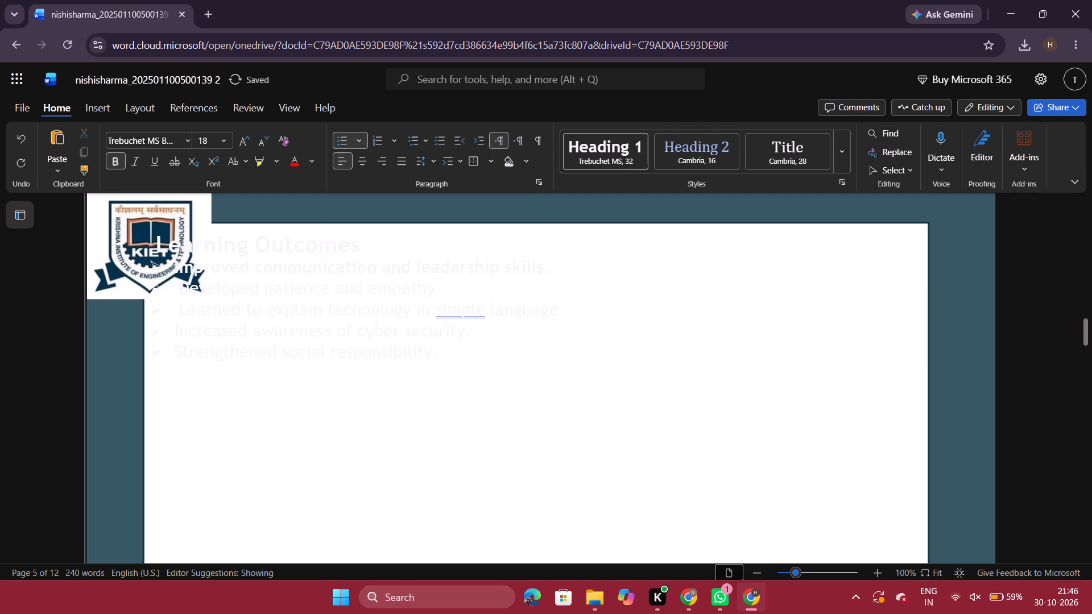
Review the heading and list placement beside the KIET logo on pages 4, 3 and 2.
scroll(351, 300, "up", 3)
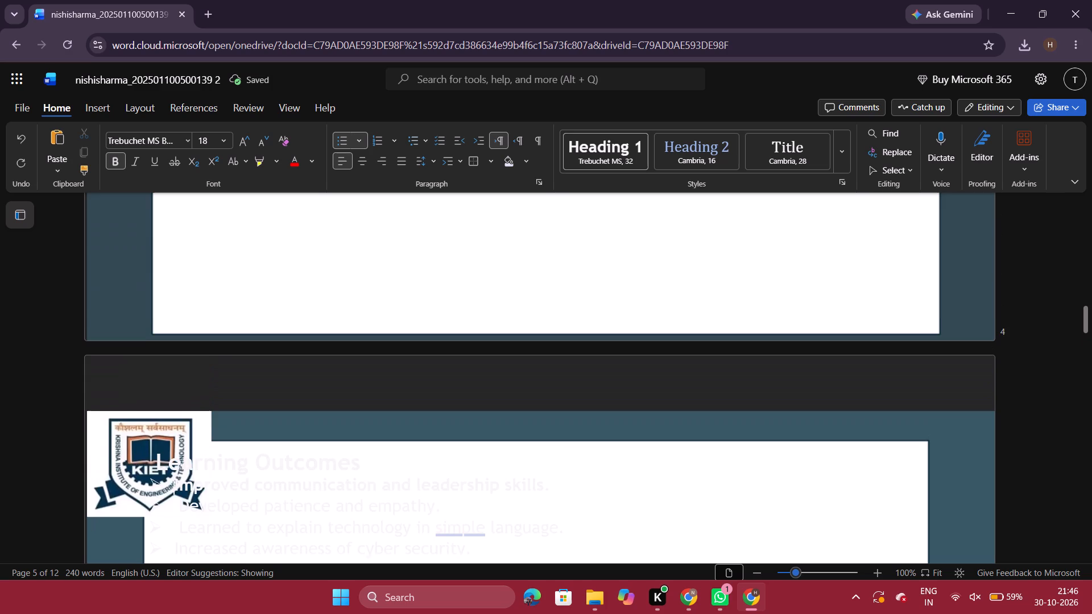
scroll(351, 313, "up", 4)
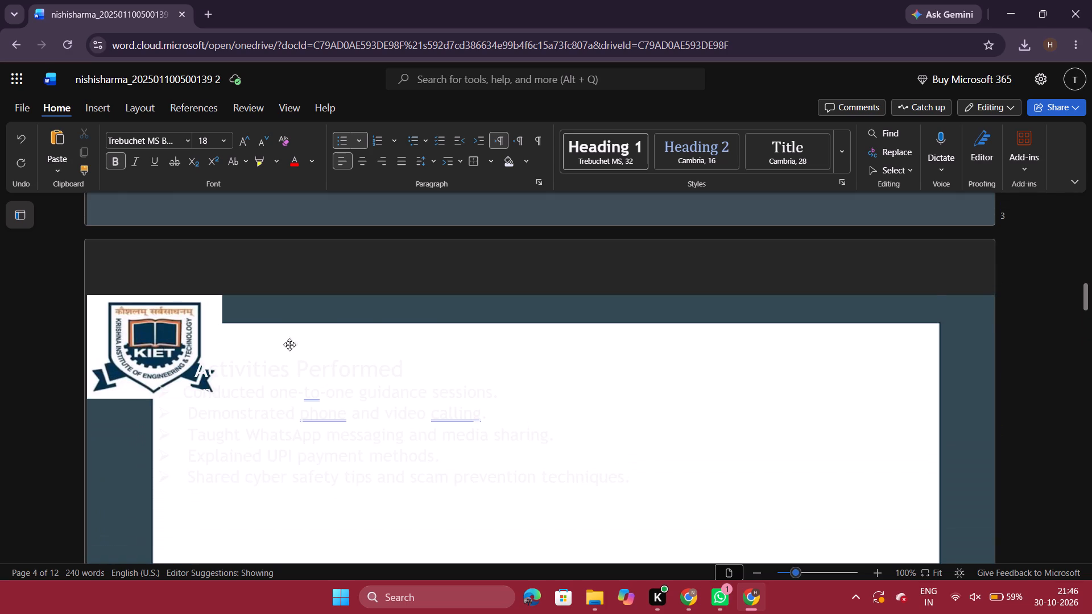
left_click(189, 372)
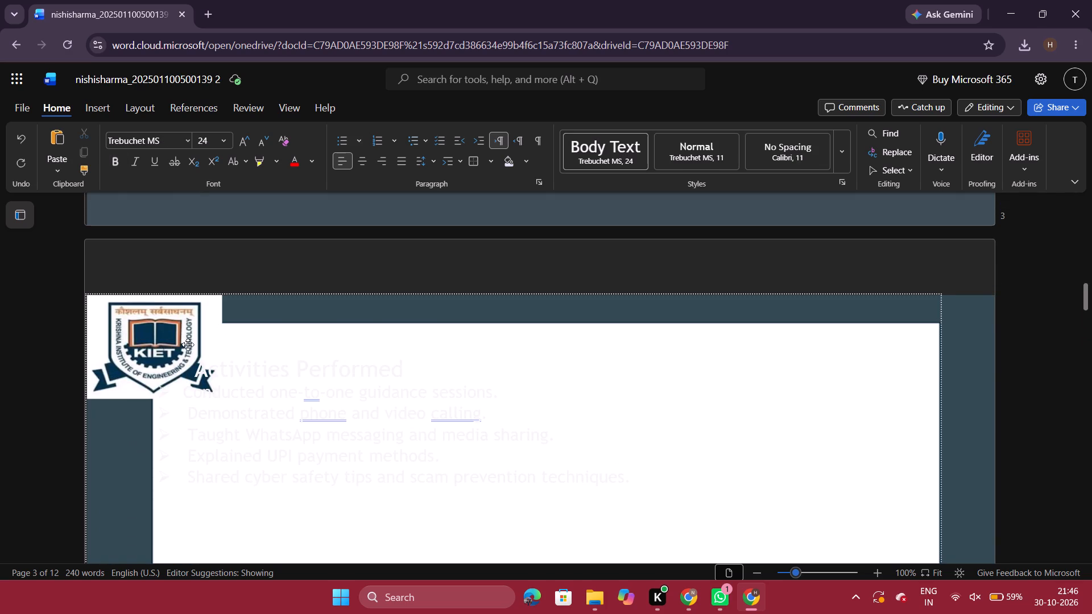
left_click(188, 345)
scroll(243, 449, "up", 1)
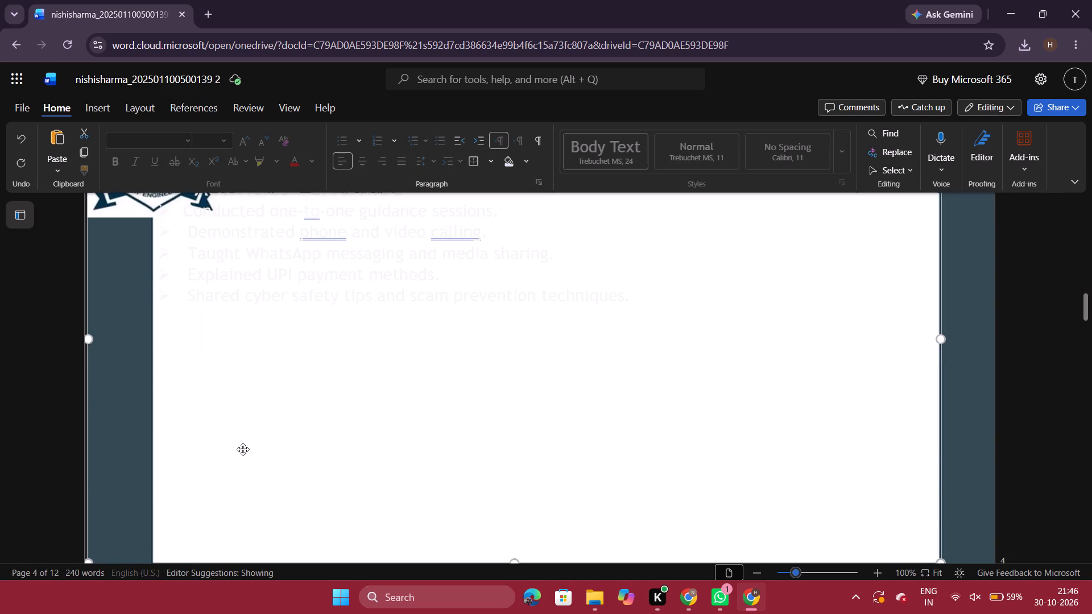
scroll(243, 449, "up", 2)
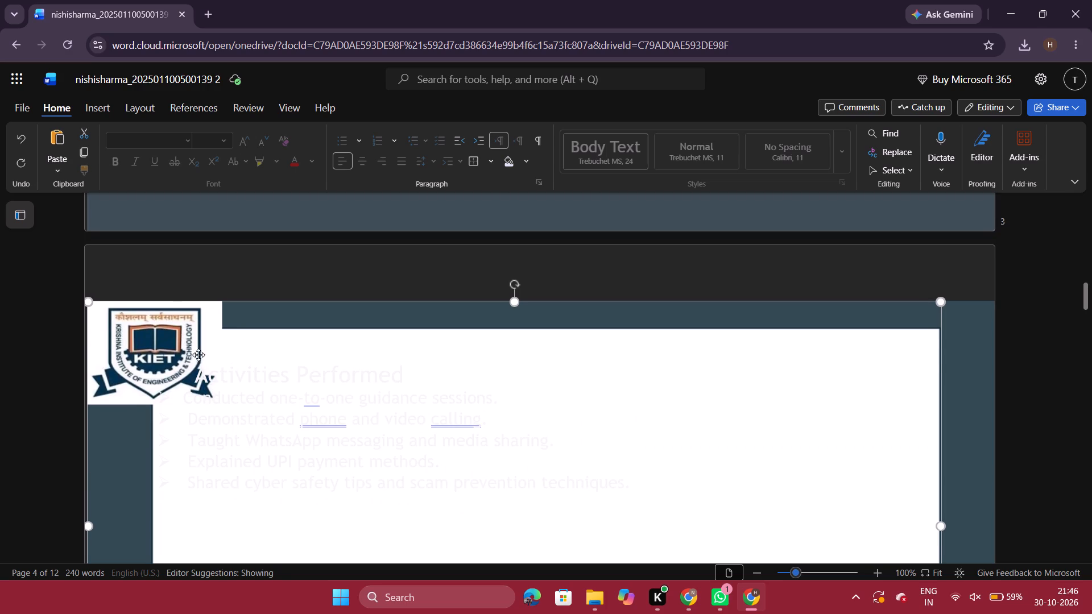
left_click(181, 381)
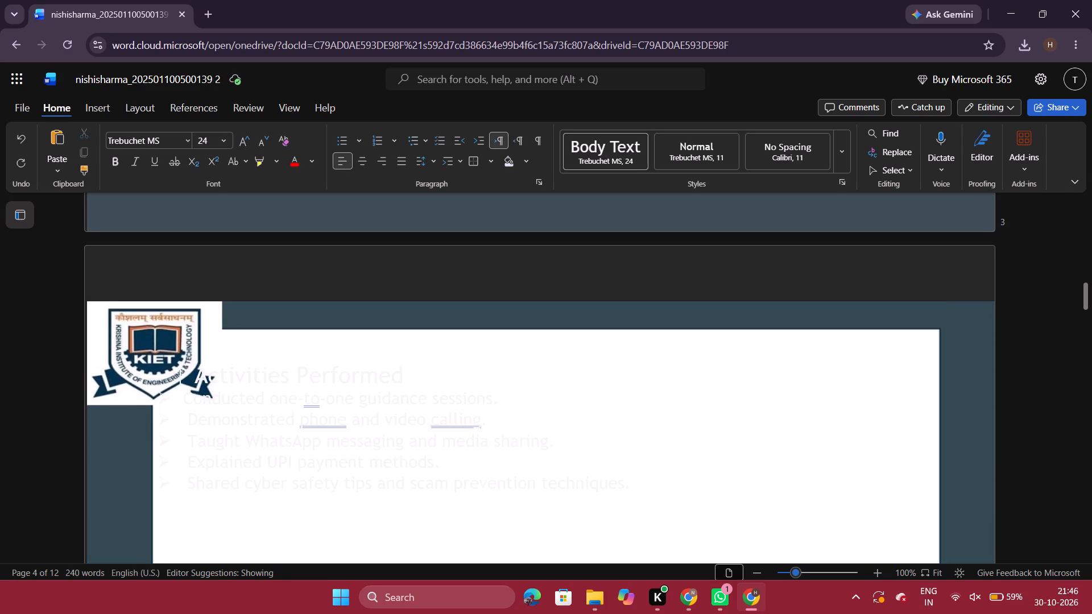
left_click(225, 387)
left_click(224, 358)
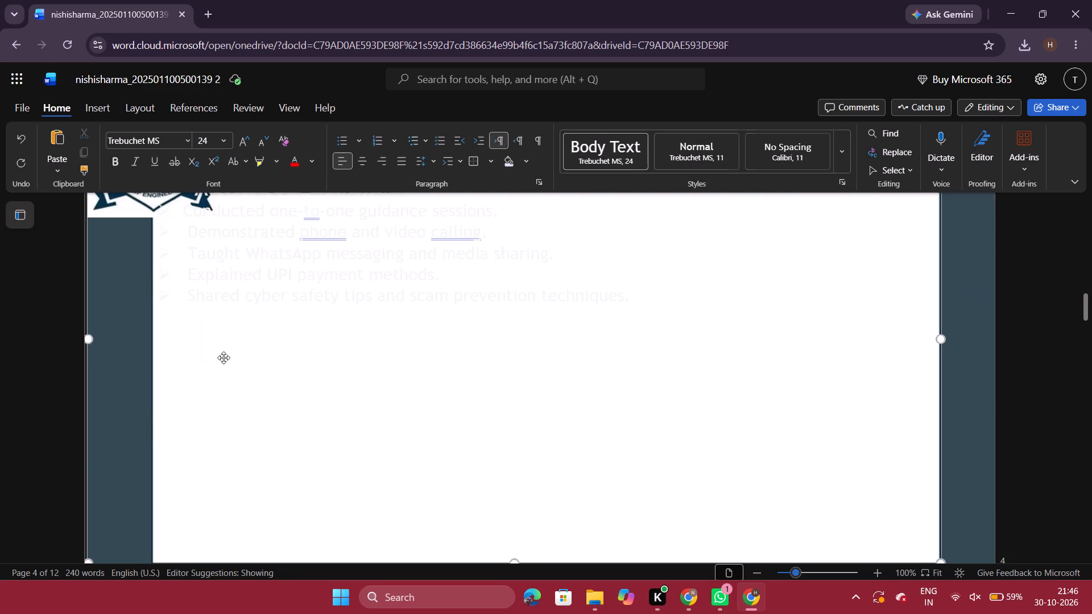
scroll(230, 443, "up", 4)
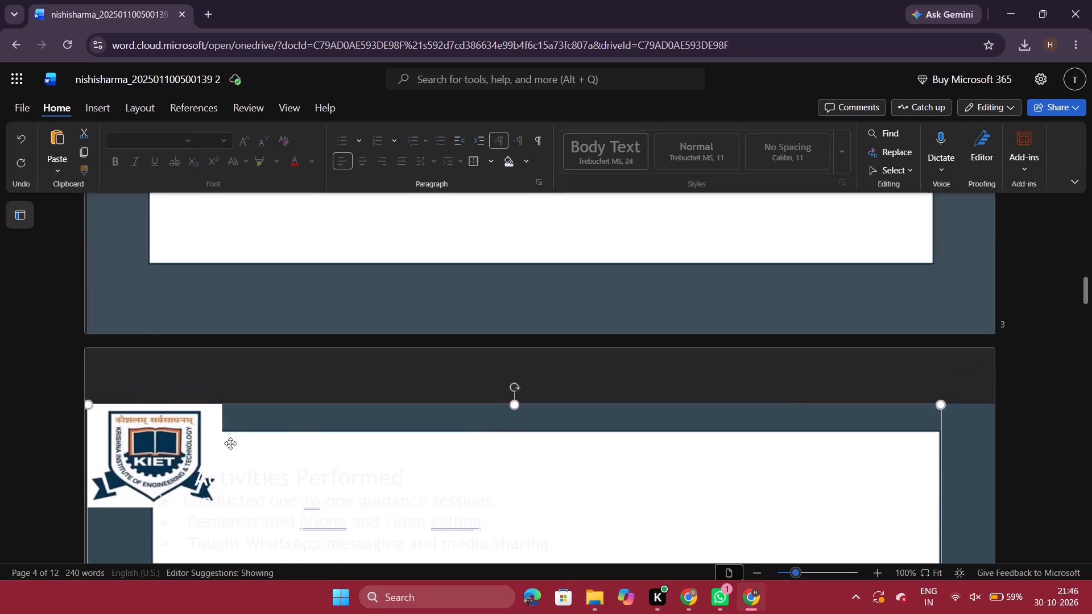
scroll(230, 443, "up", 3)
scroll(230, 443, "down", 1)
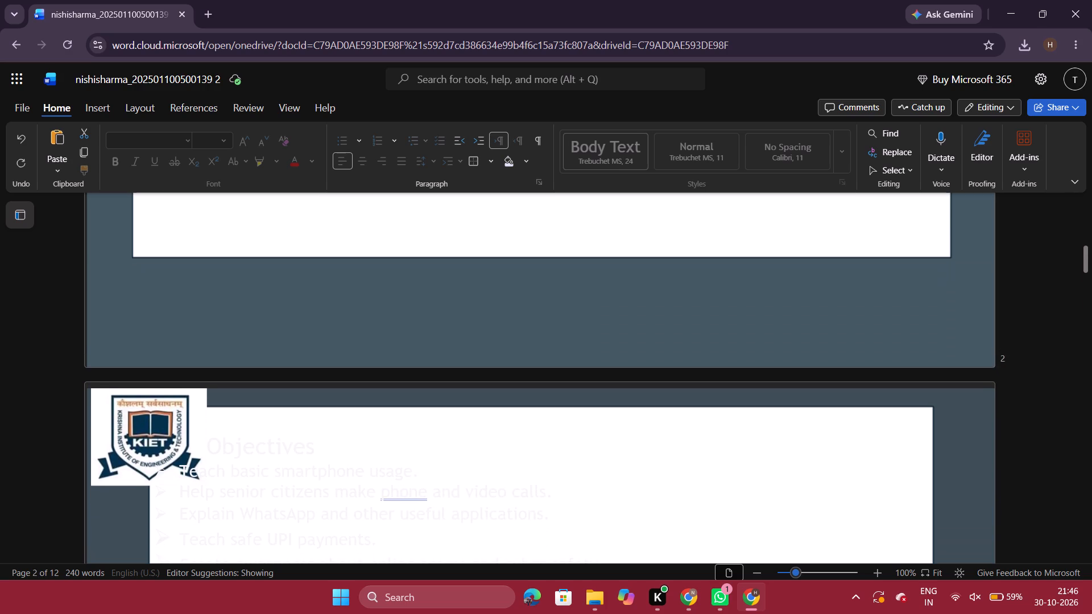
left_click(217, 419)
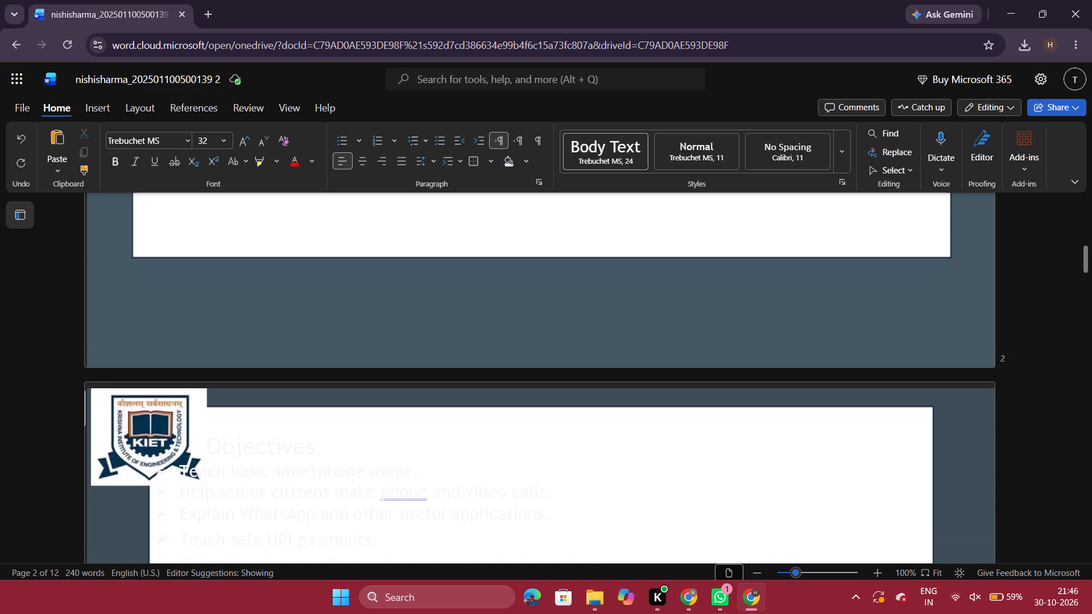
left_click(221, 433)
left_click(202, 433)
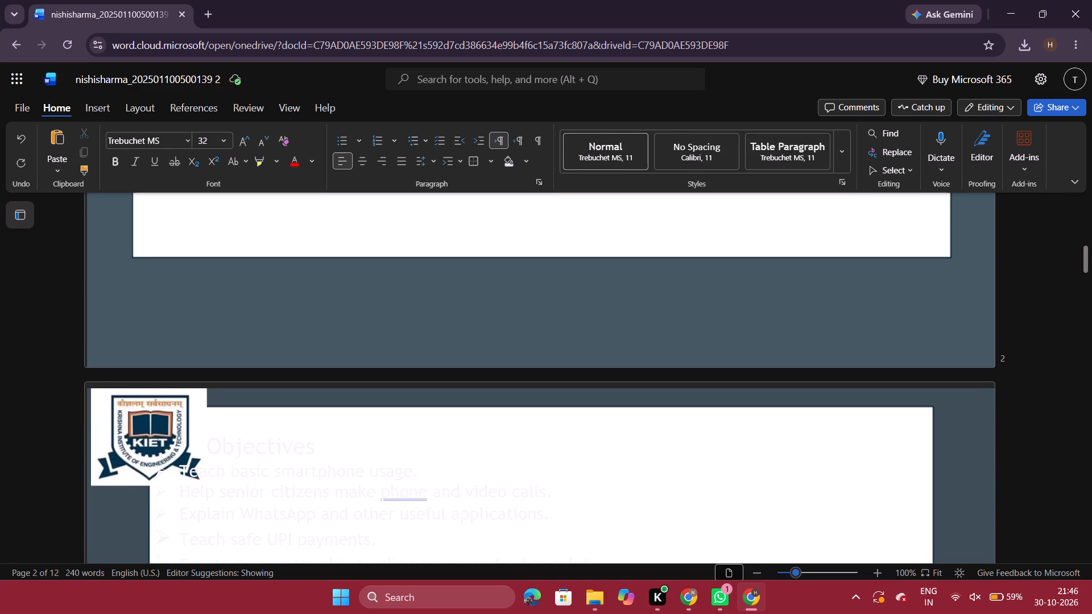
left_click_drag(202, 433, 201, 422)
left_click(201, 422)
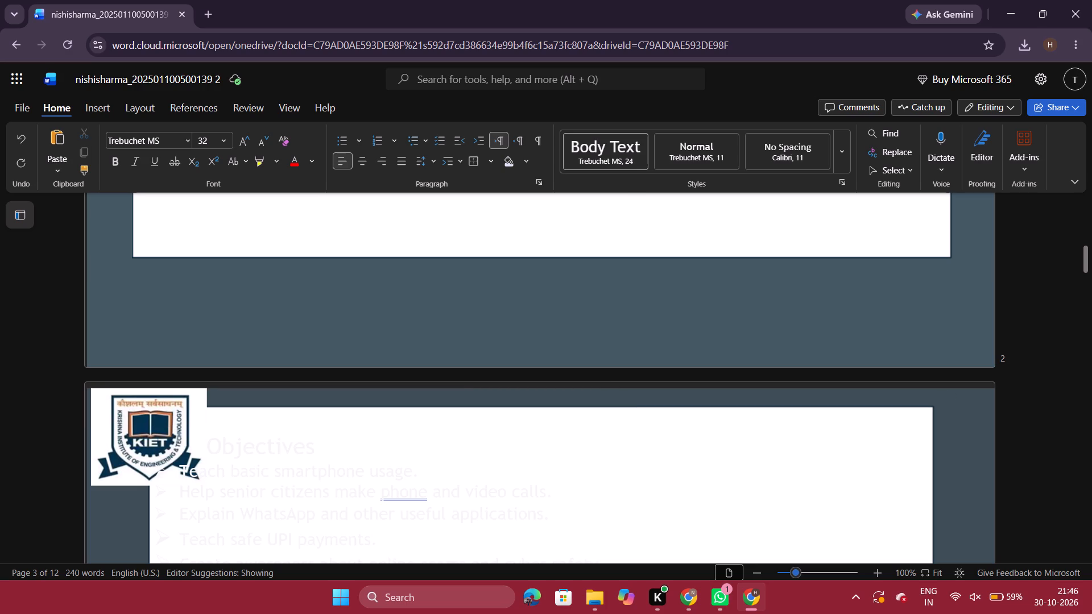
scroll(172, 429, "up", 5)
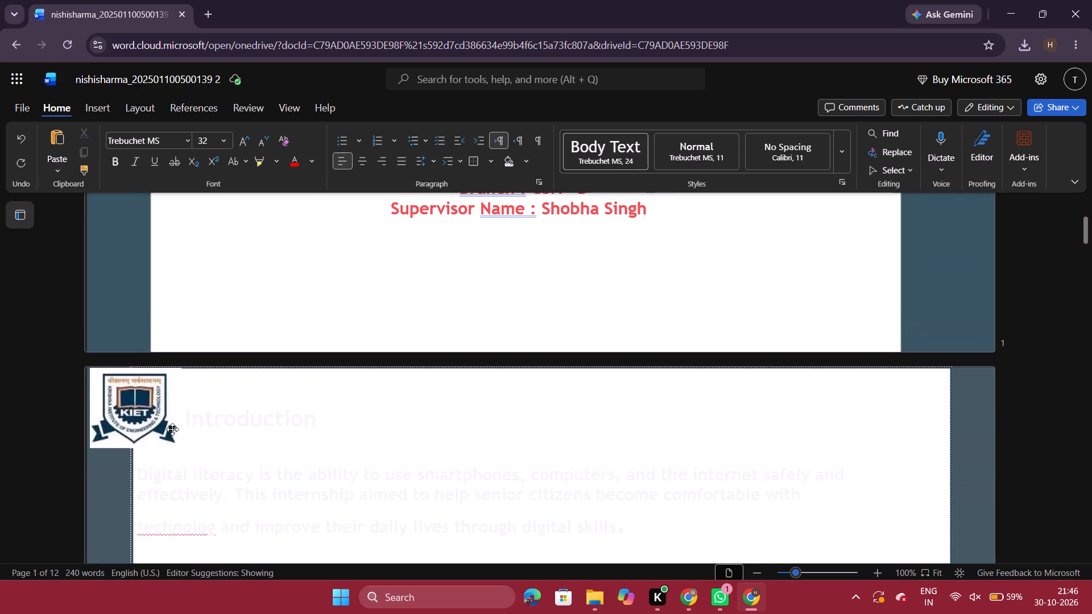
Set the font size of the "Challenges Faced" heading on page 6 to 24.
scroll(279, 371, "down", 9)
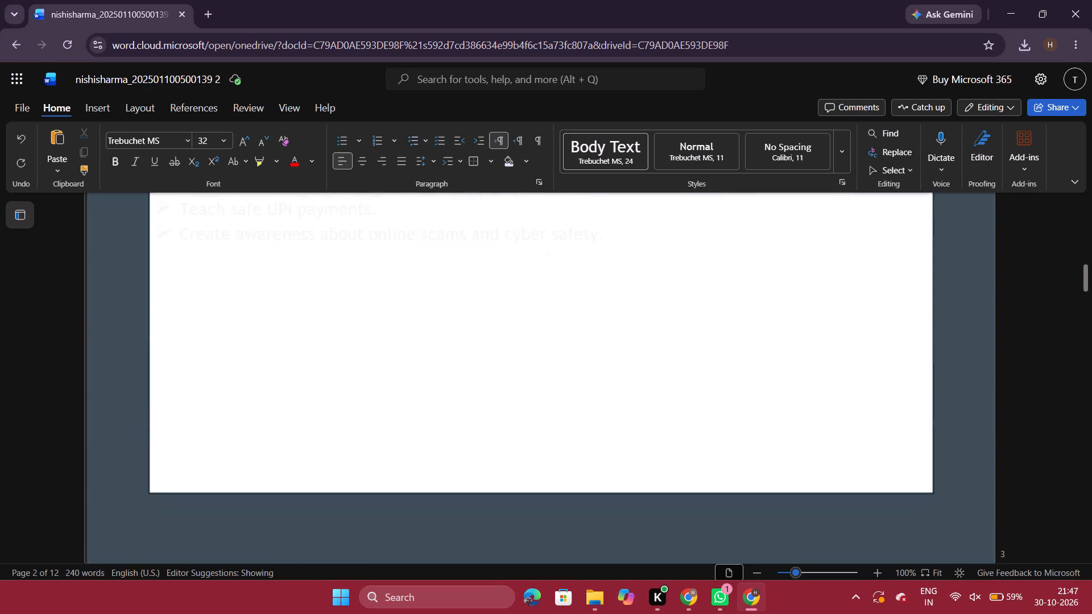
scroll(279, 371, "down", 2)
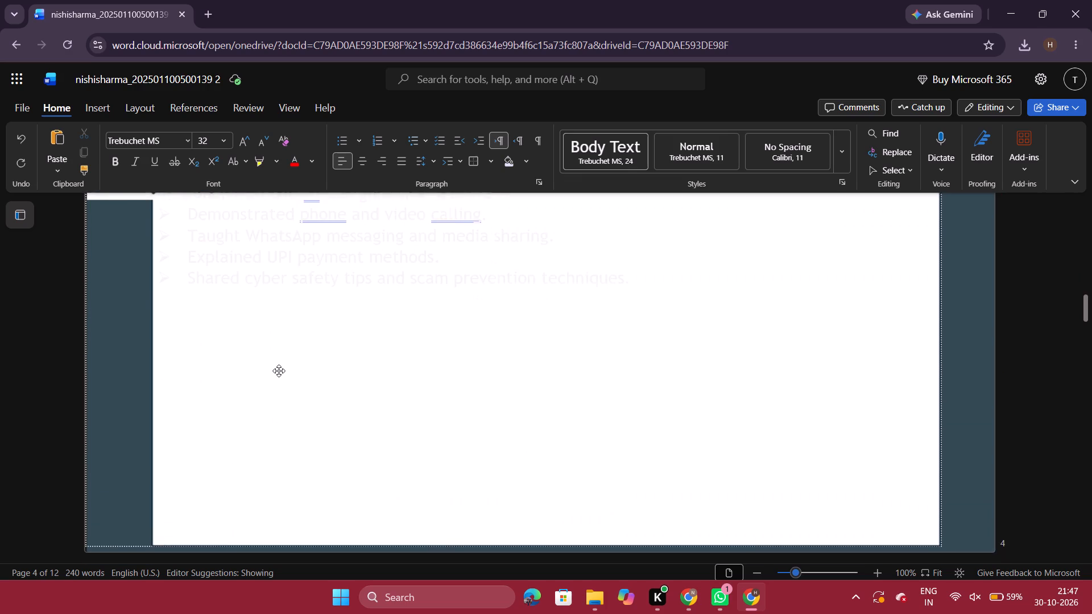
scroll(279, 371, "down", 3)
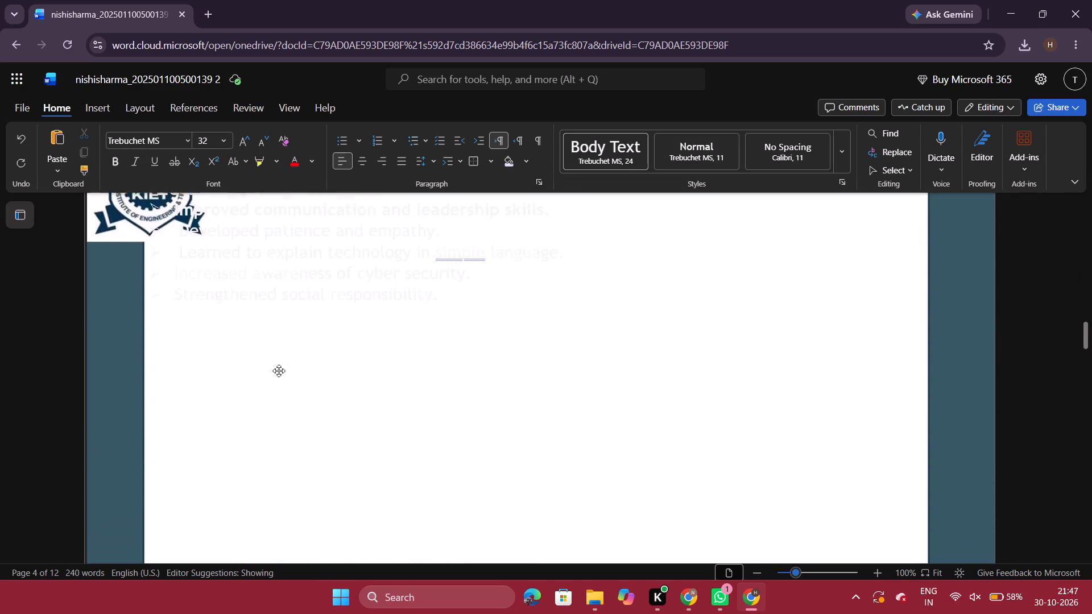
scroll(279, 371, "down", 2)
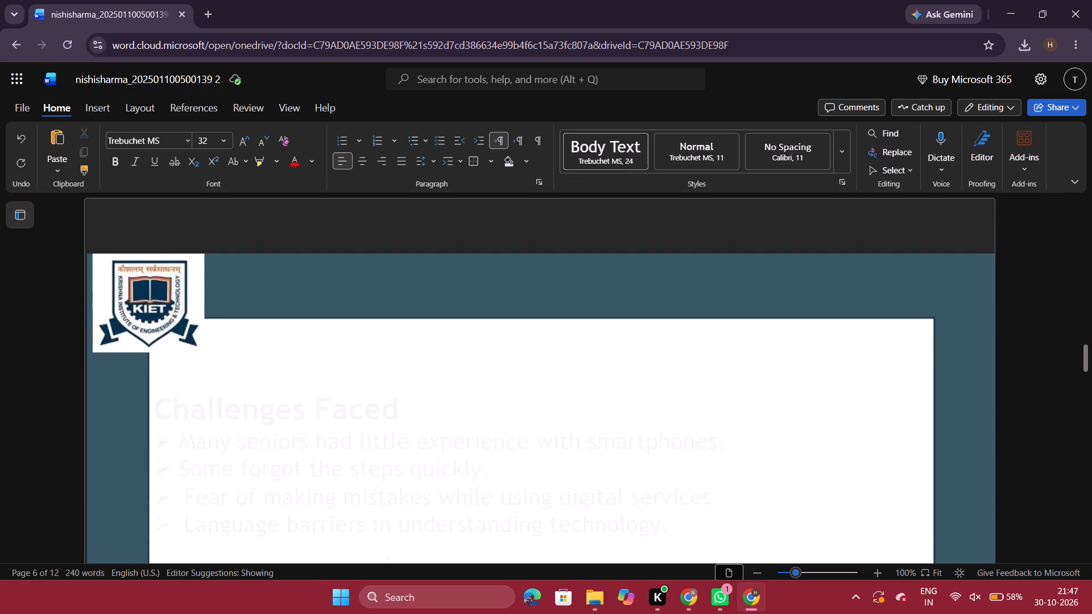
scroll(279, 371, "down", 1)
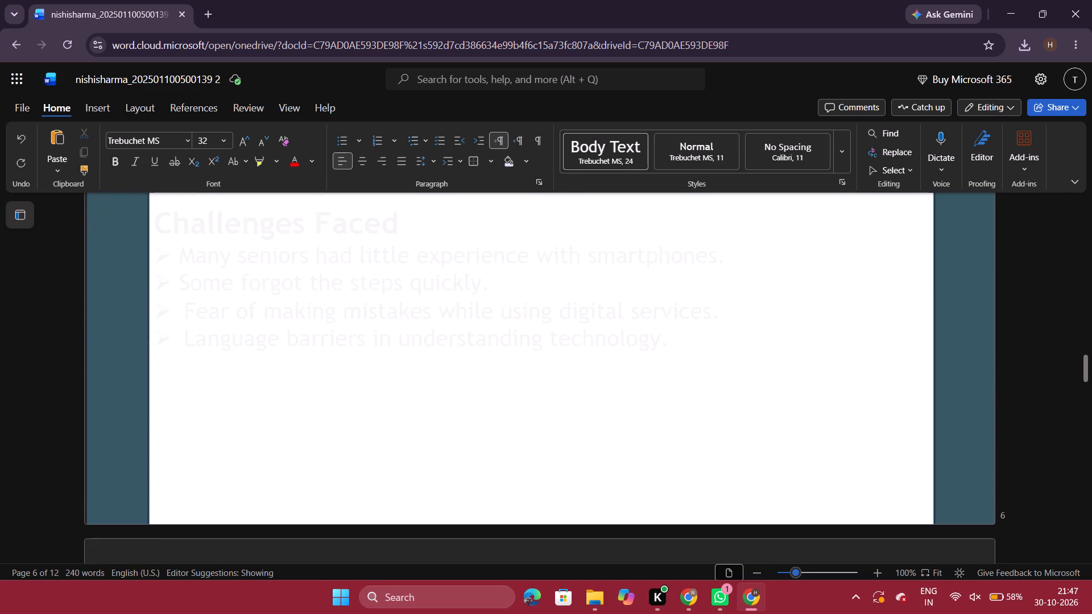
scroll(162, 233, "up", 1)
left_click_drag(150, 260, 212, 255)
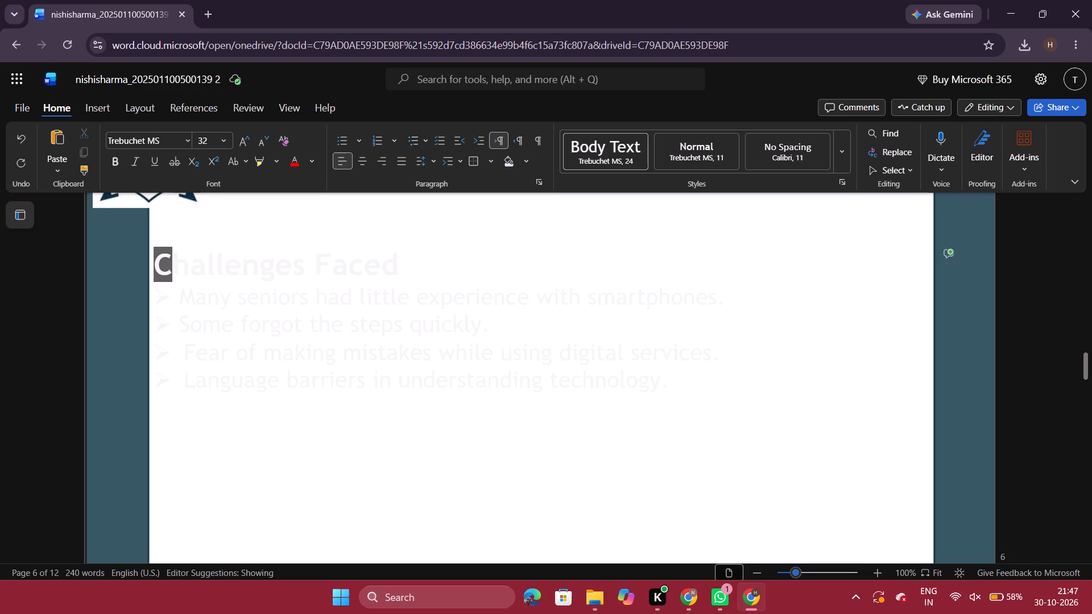
left_click_drag(212, 255, 404, 254)
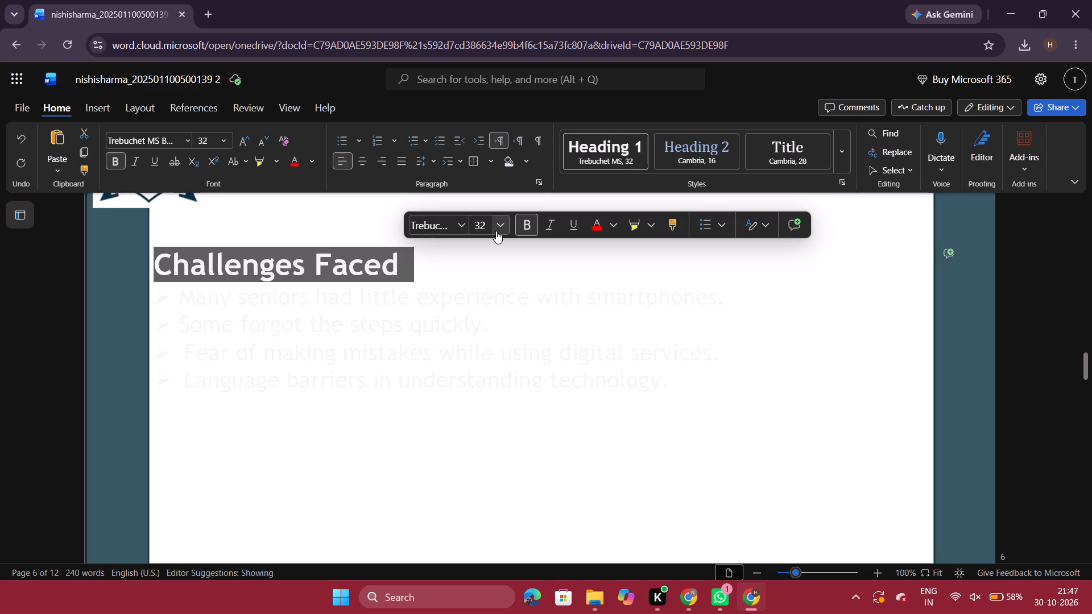
left_click(501, 226)
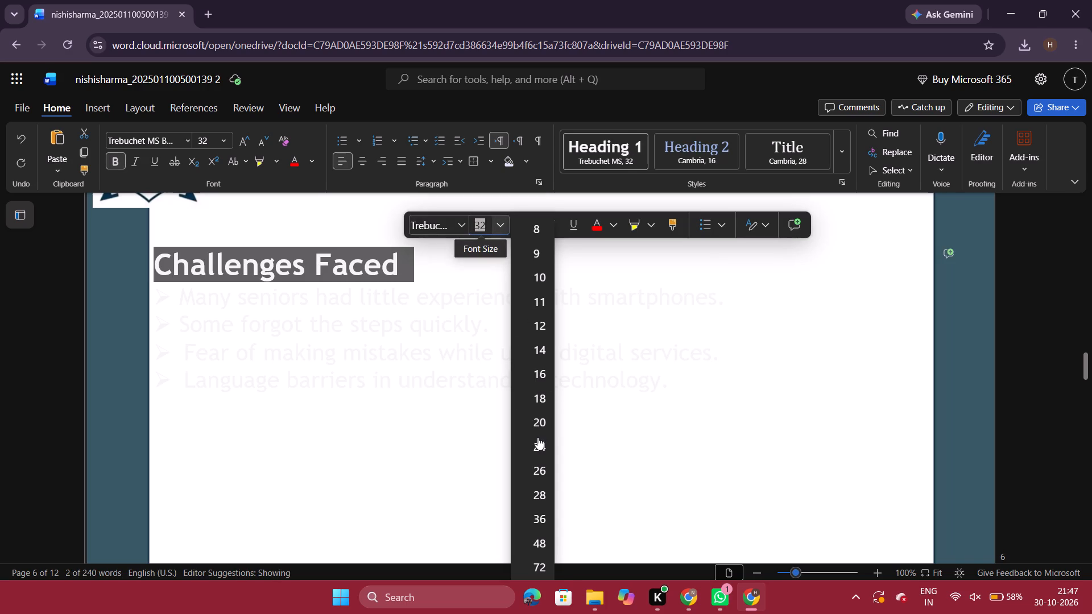
left_click(537, 437)
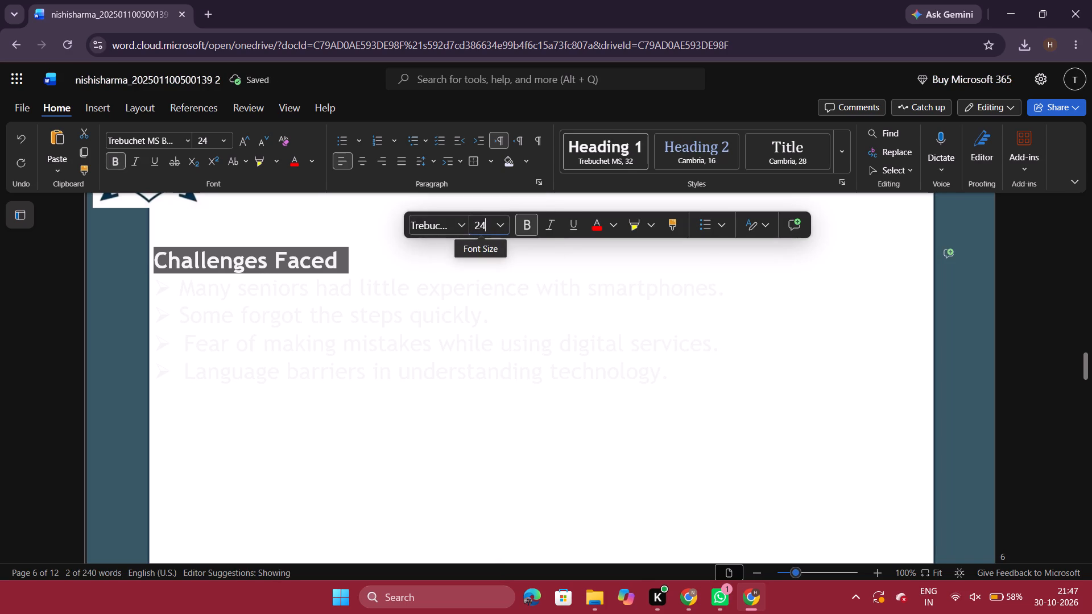
Set the font size of the four bulleted lines under "Challenges Faced" to 18.
left_click_drag(154, 289, 496, 442)
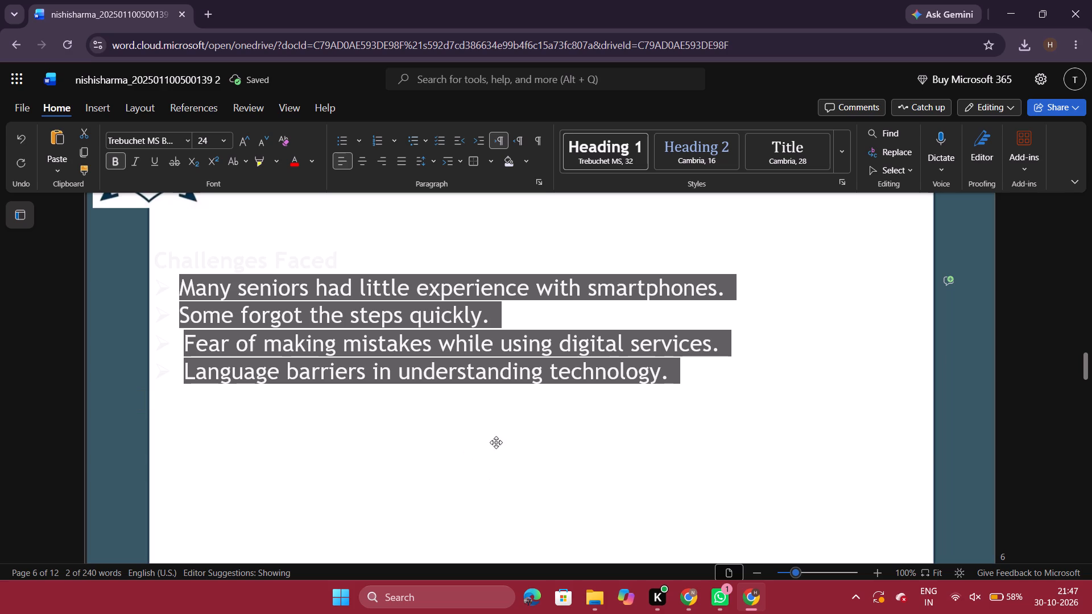
left_click_drag(496, 442, 537, 397)
left_click(635, 360)
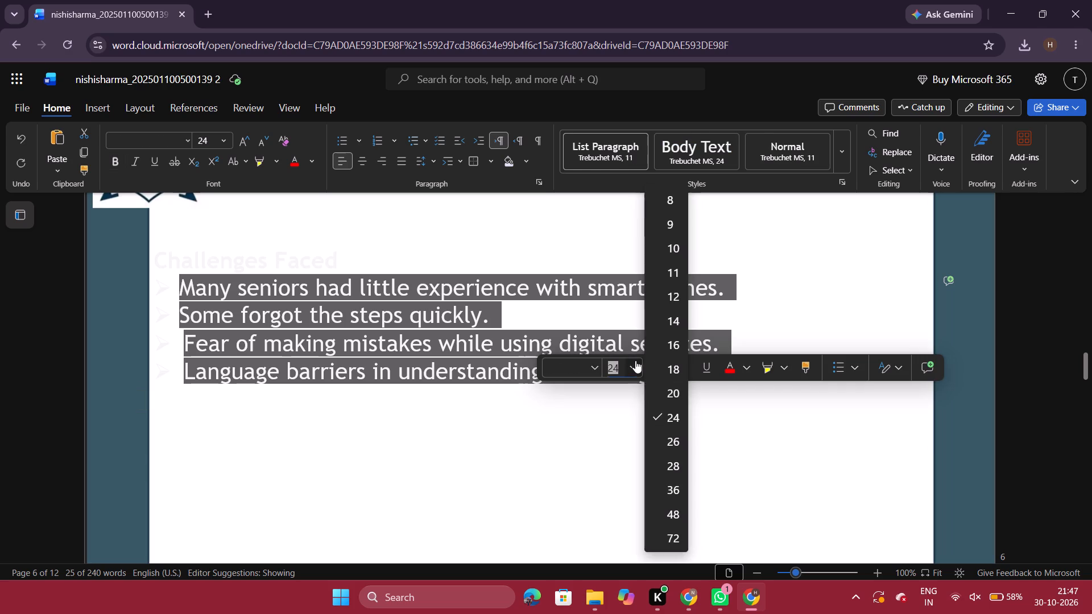
left_click(659, 366)
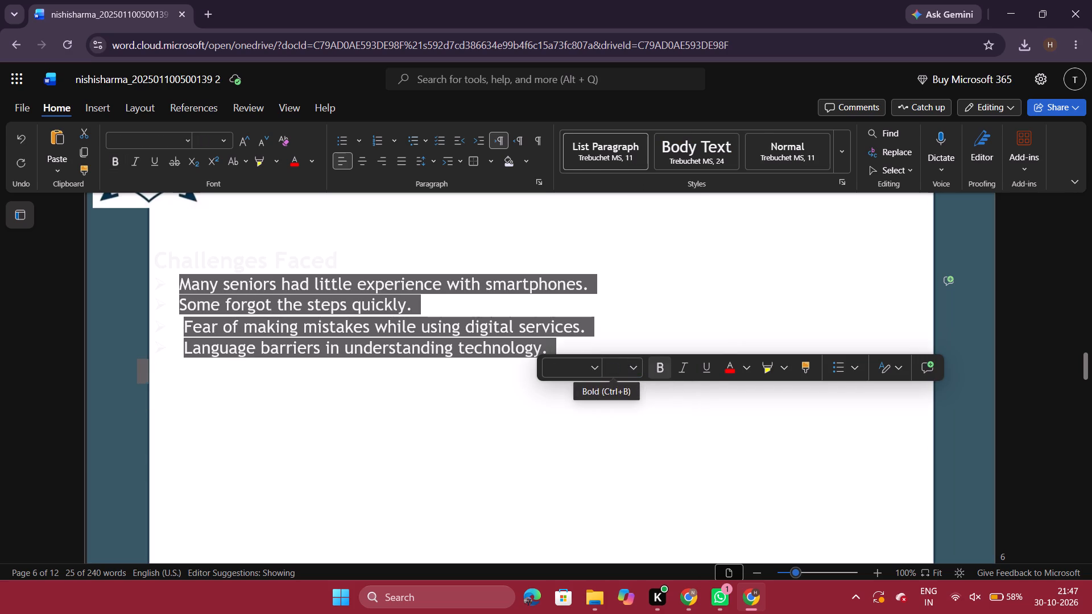
Move the "Challenges Faced" heading up to the empty line beside the KIET logo, deleting the original heading above the list.
left_click_drag(152, 256, 194, 252)
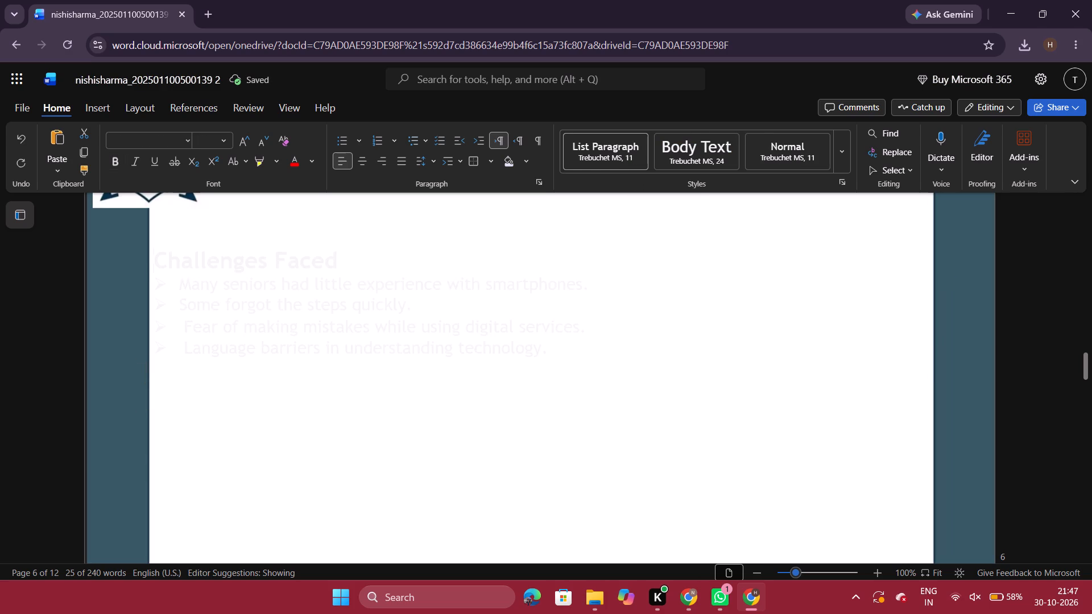
left_click_drag(194, 252, 362, 255)
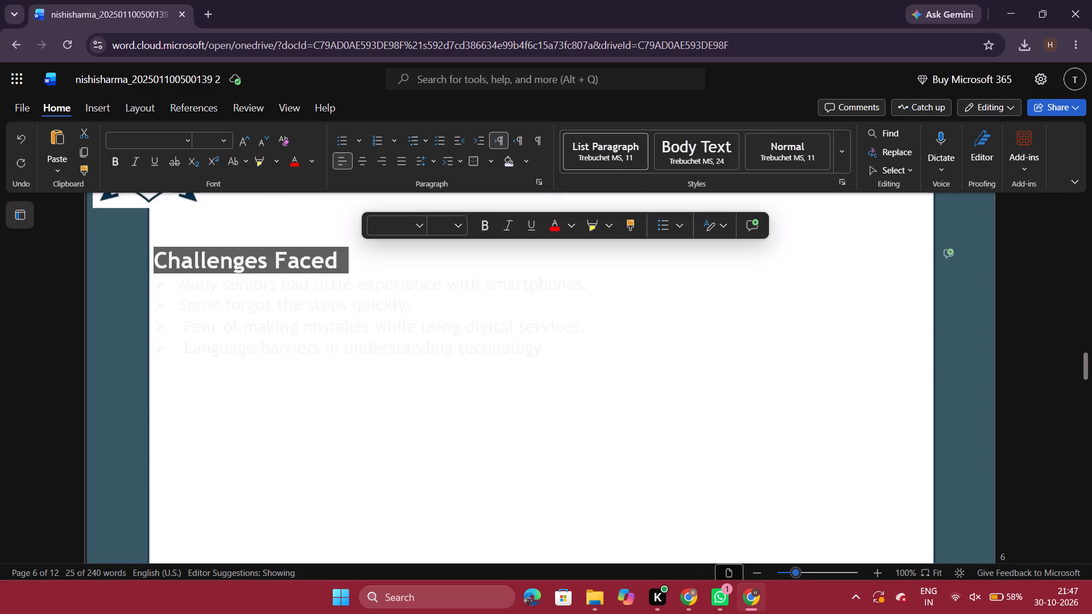
key("ctrl+c")
scroll(362, 255, "up", 1)
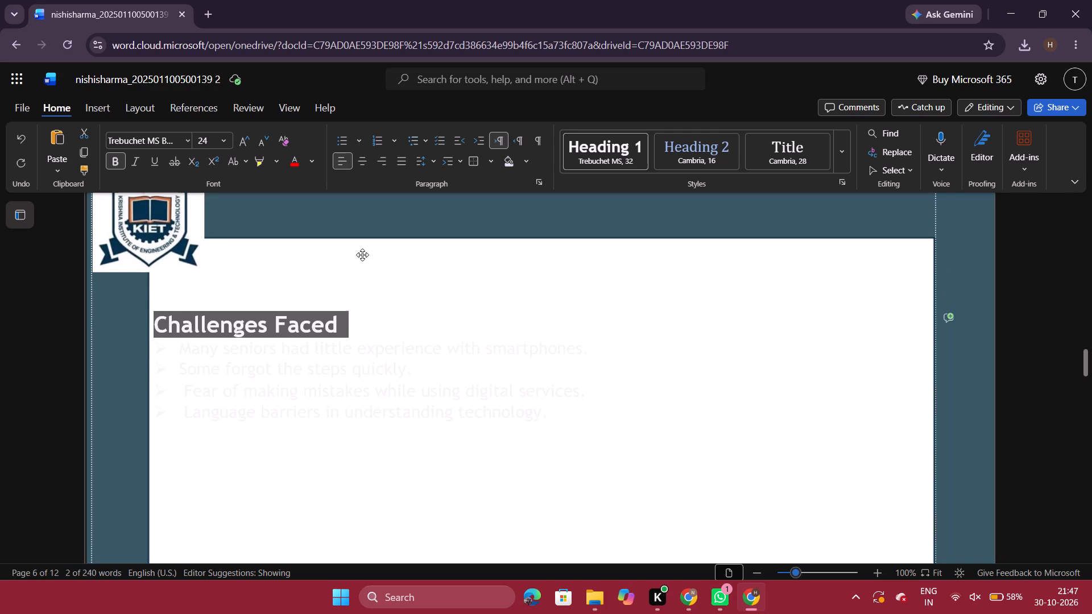
scroll(362, 255, "up", 1)
left_click(211, 248)
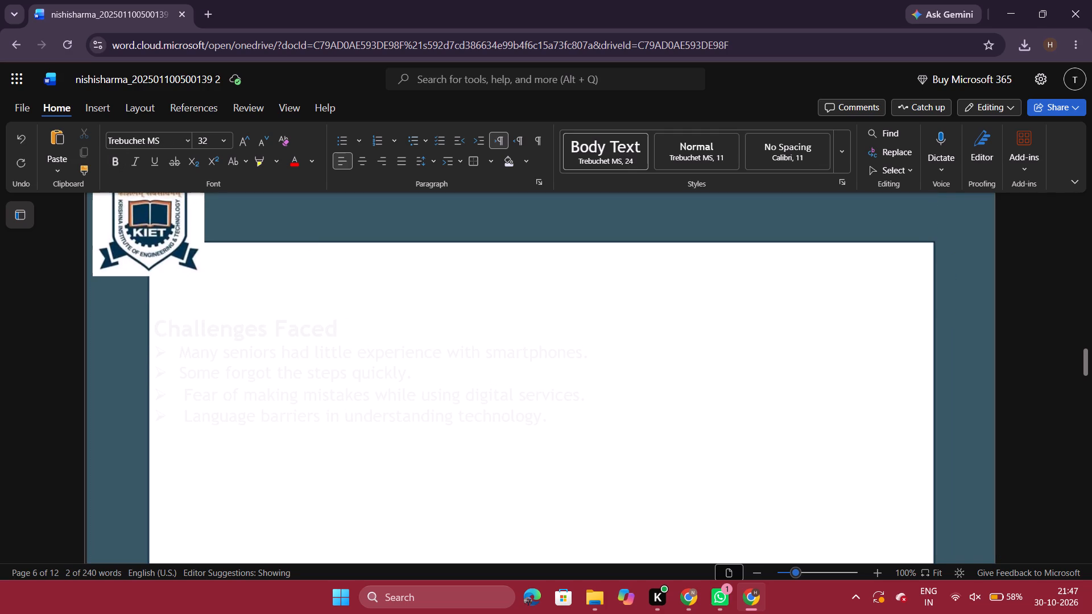
key("ctrl+v")
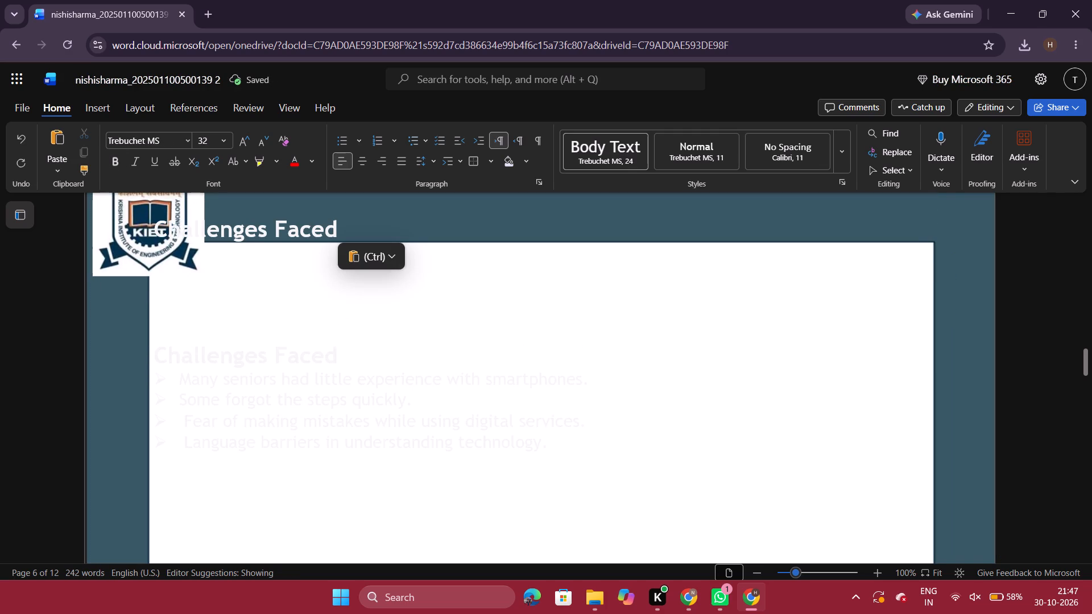
left_click_drag(151, 356, 357, 349)
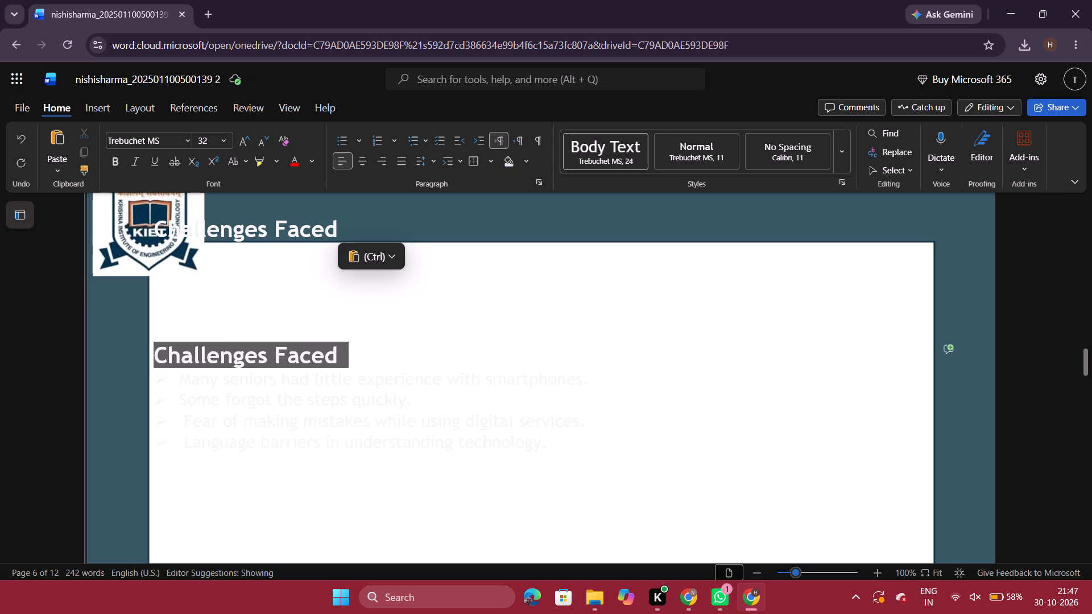
left_click_drag(357, 349, 361, 350)
key("BackSpace")
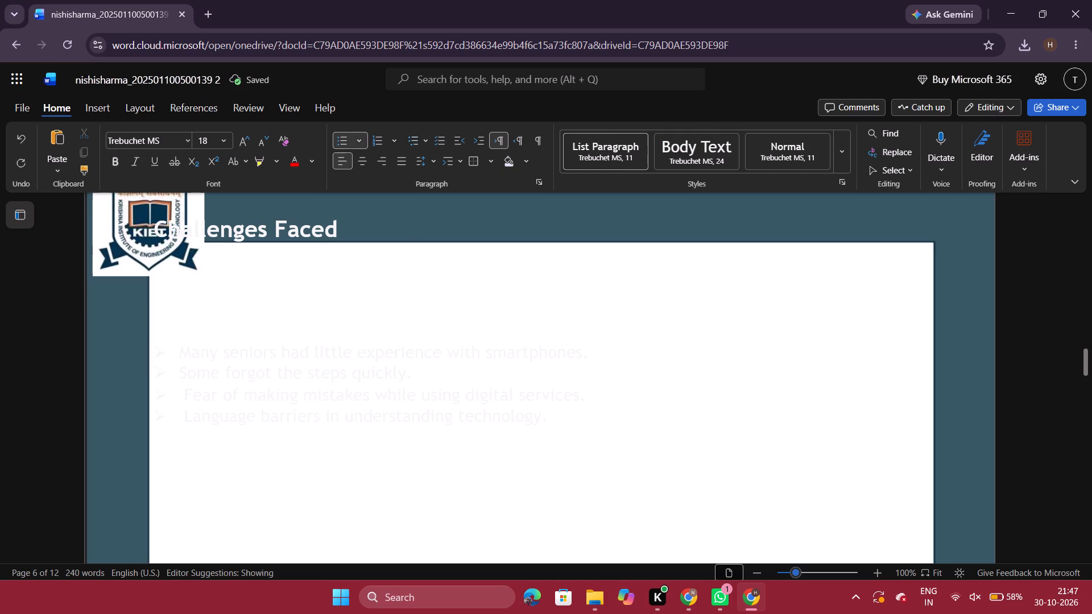
Remove the blank lines between the "Challenges Faced" heading and its list so the first item starts directly below the heading.
key("BackSpace")
key("BackSpace")
key("BackSpace")
key("BackSpace")
key("BackSpace")
key("BackSpace")
key("BackSpace")
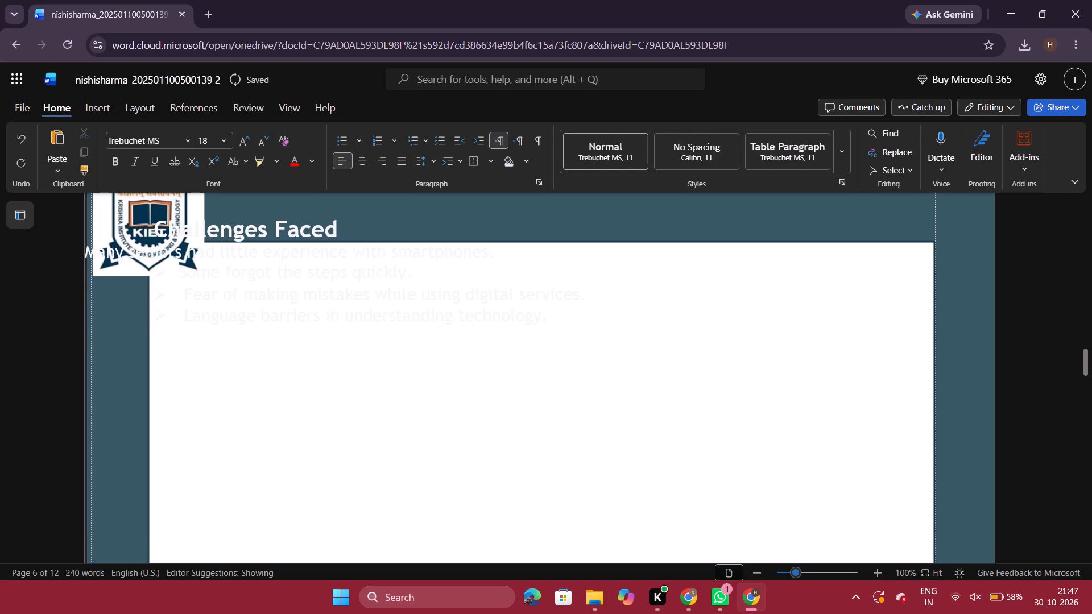
Indent the "Many seniors had little experience with smartphones." line with 13 leading spaces to line up with the heading.
key("space")
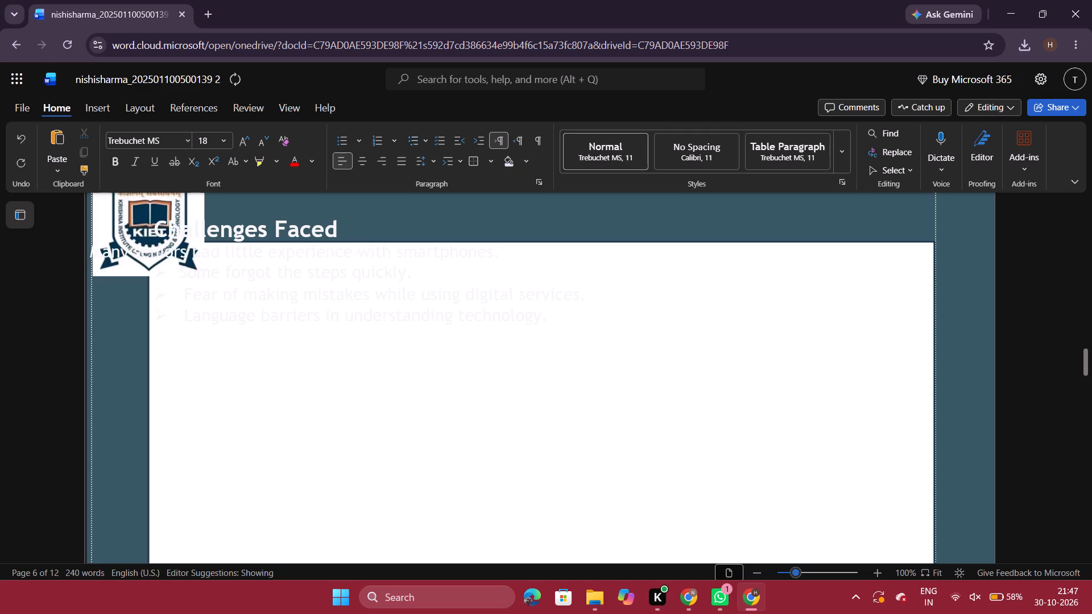
key("space")
key("space")
key("space")
key("space")
key("space")
key("space")
key("space")
key("space")
key("space")
key("space")
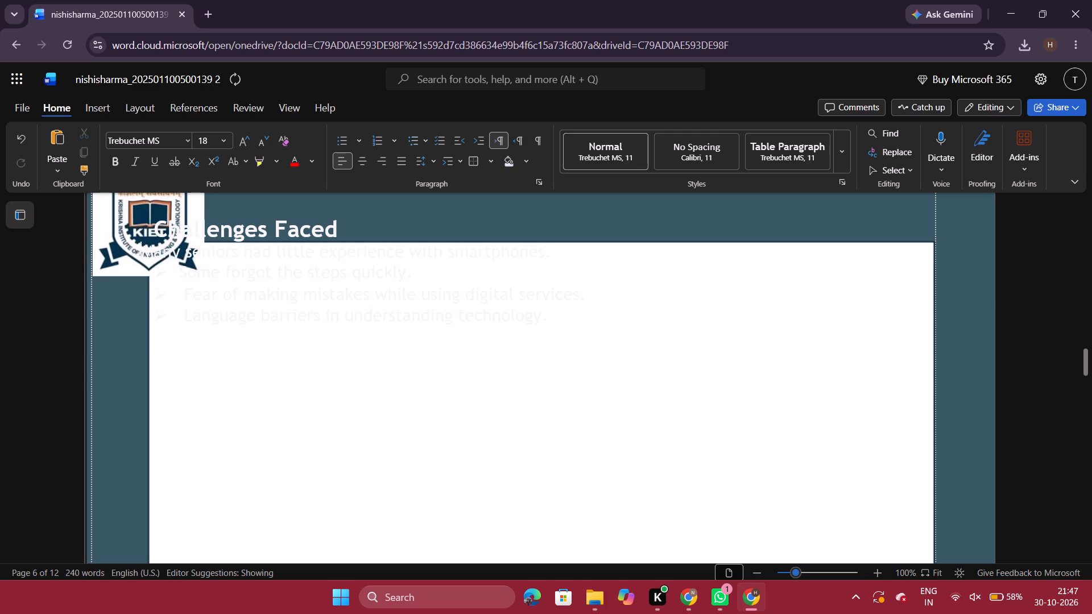
key("space")
key("space")
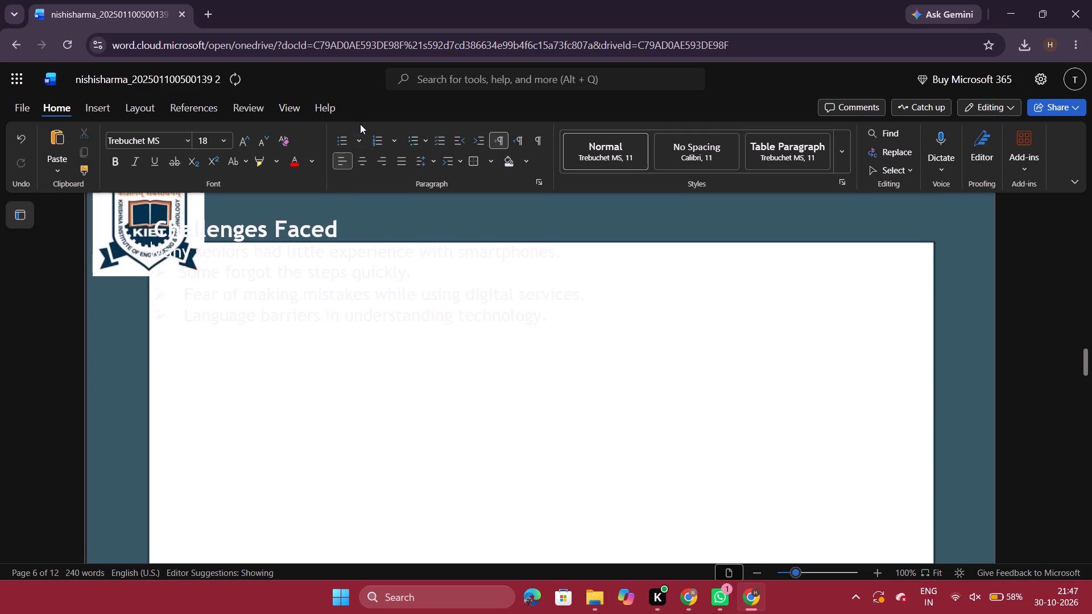
Apply the arrowhead document bullet to the "Many seniors had little experience with smartphones." line.
left_click(360, 136)
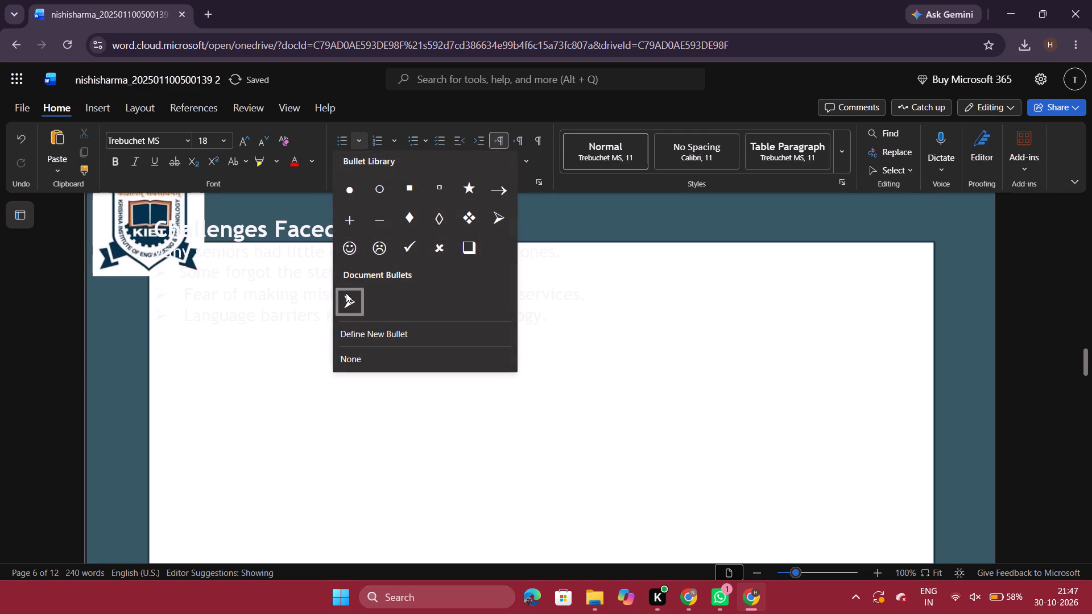
left_click(346, 293)
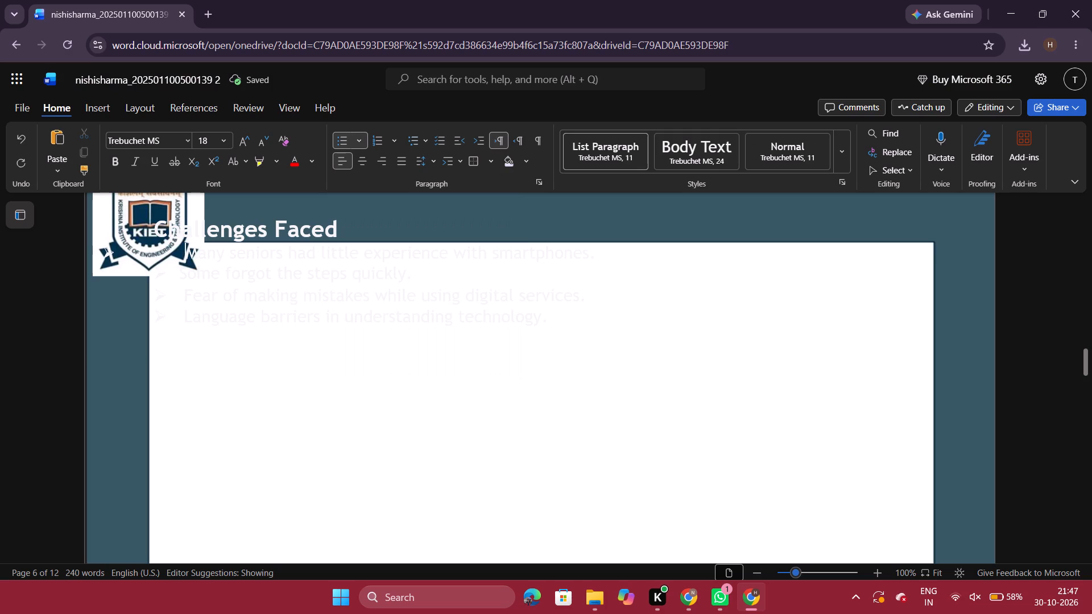
Set the font size of the "Solutions" heading on page 7 to 24.
scroll(346, 293, "down", 5)
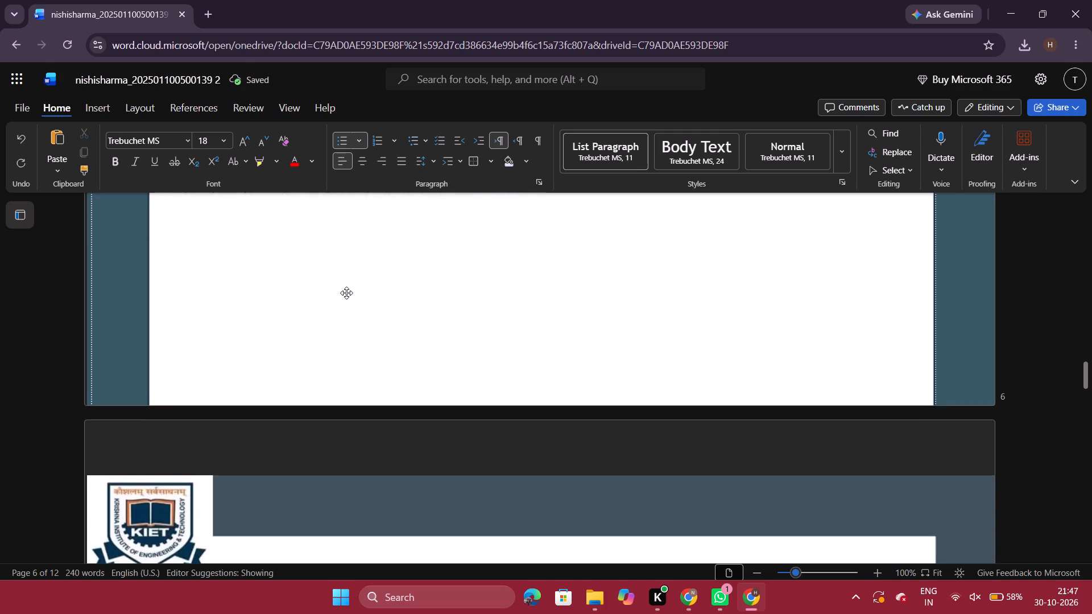
scroll(346, 293, "down", 4)
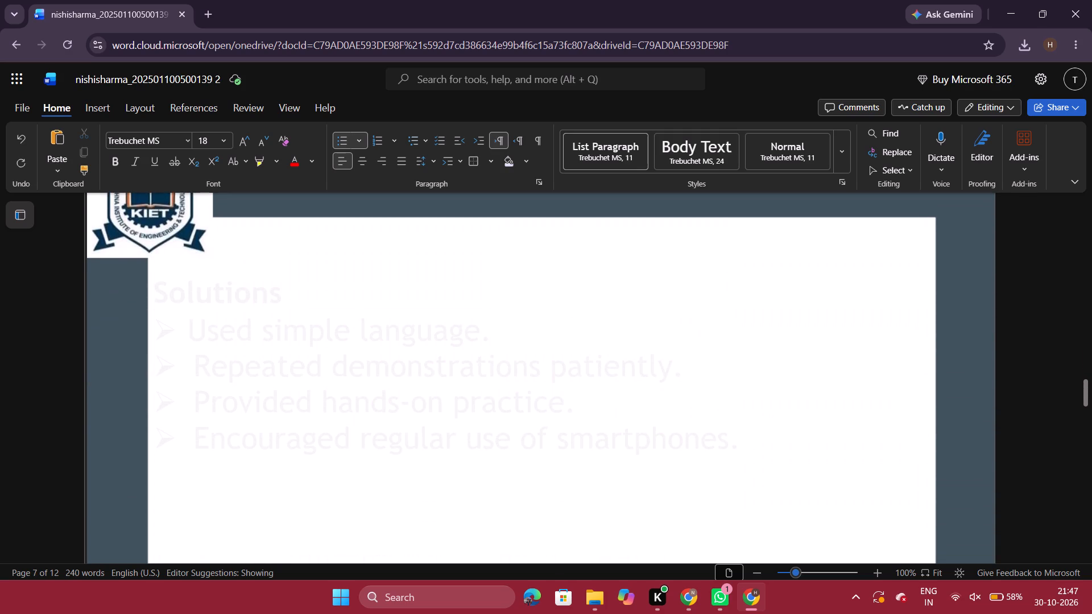
left_click_drag(152, 295, 300, 294)
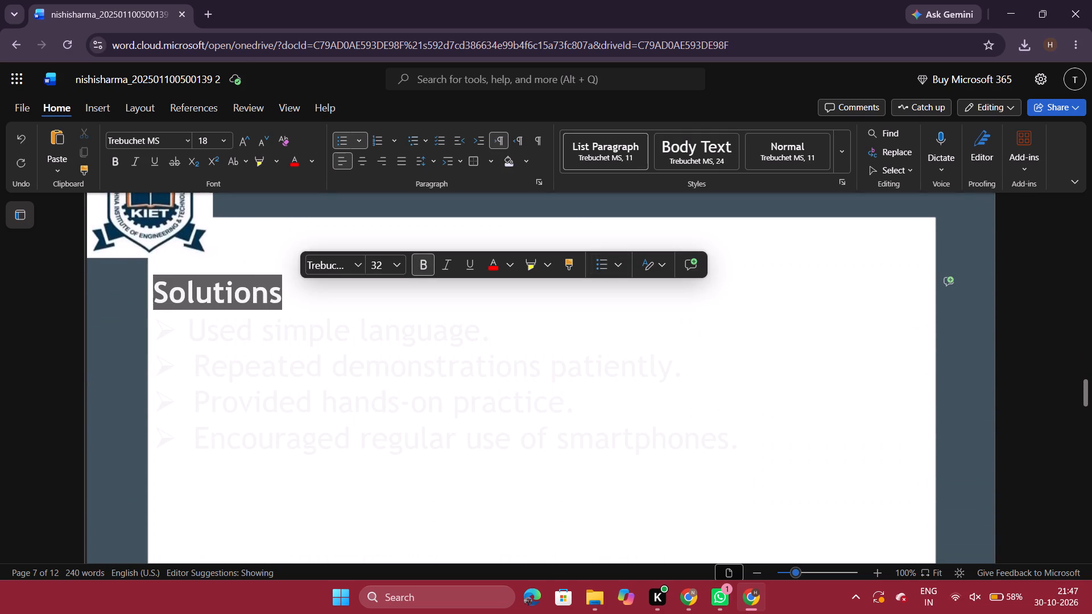
left_click(395, 267)
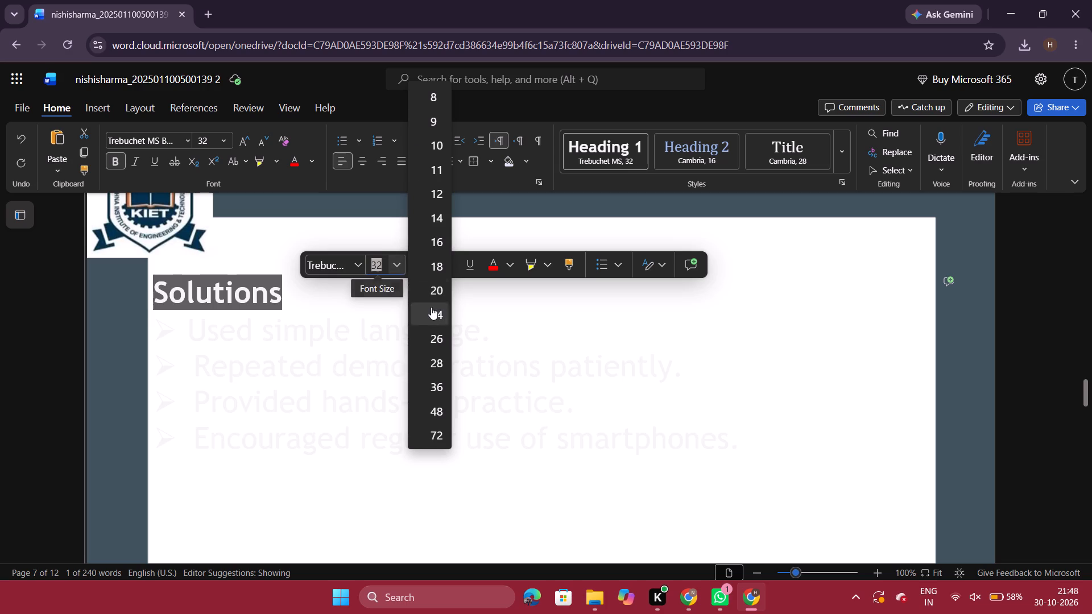
left_click(433, 311)
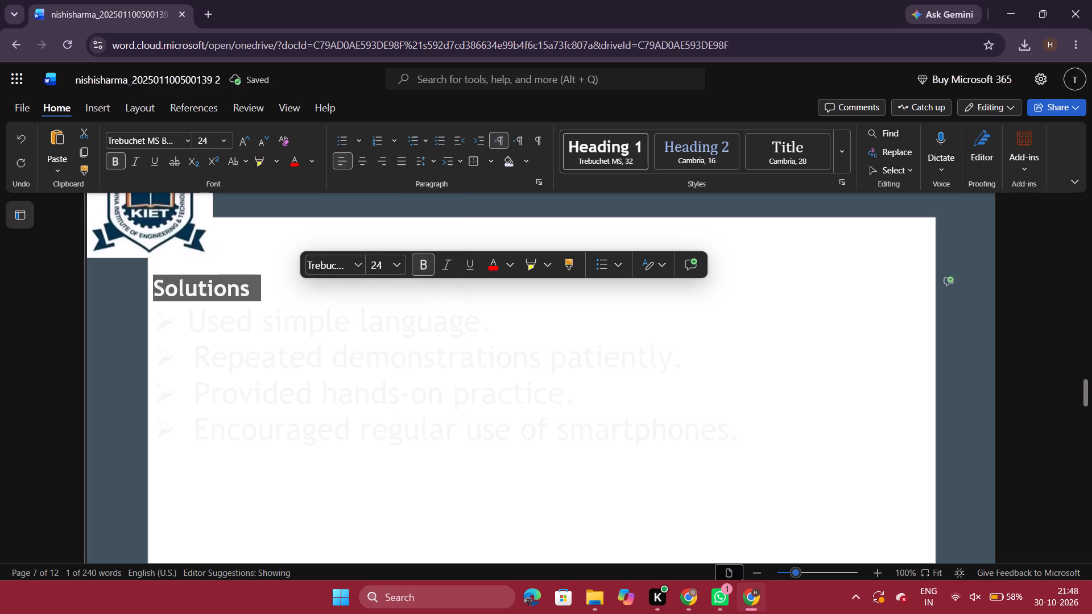
Set the font size of the four bulleted lines under "Solutions" to 18.
left_click_drag(152, 318, 550, 520)
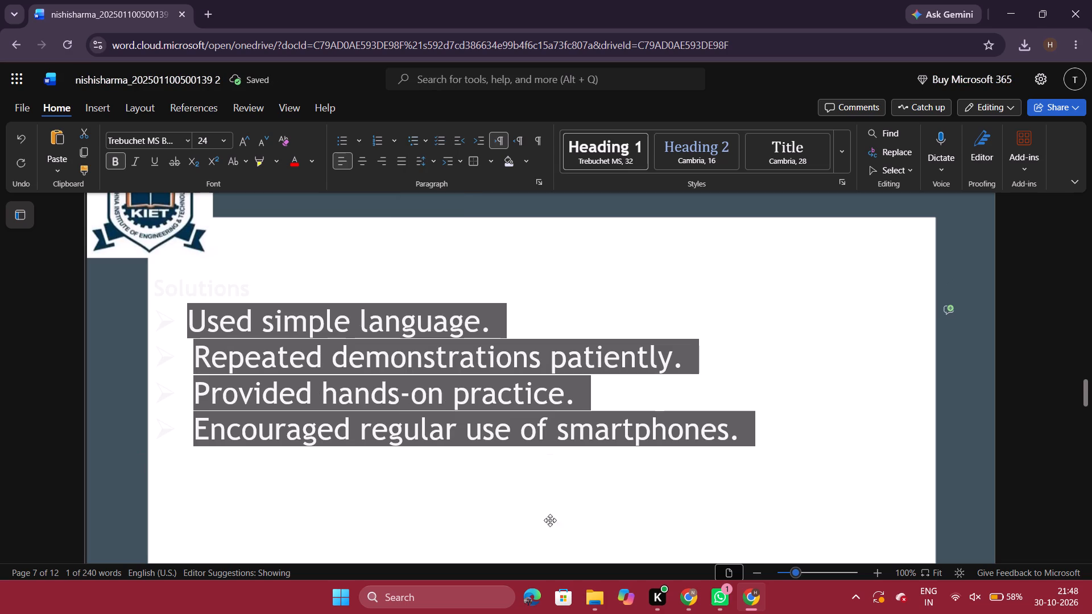
left_click_drag(550, 520, 559, 501)
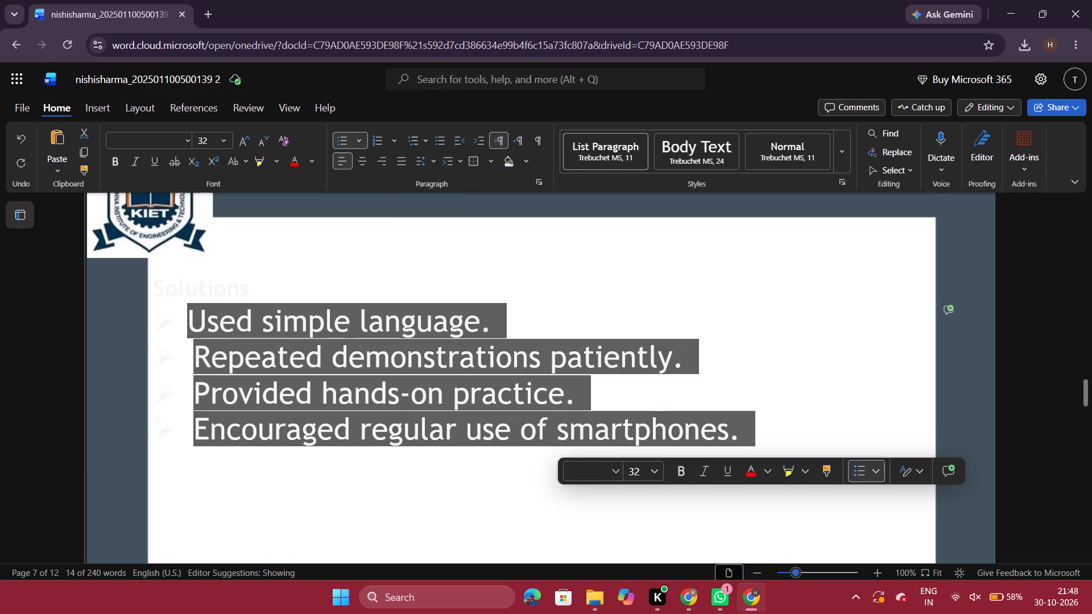
left_click(653, 473)
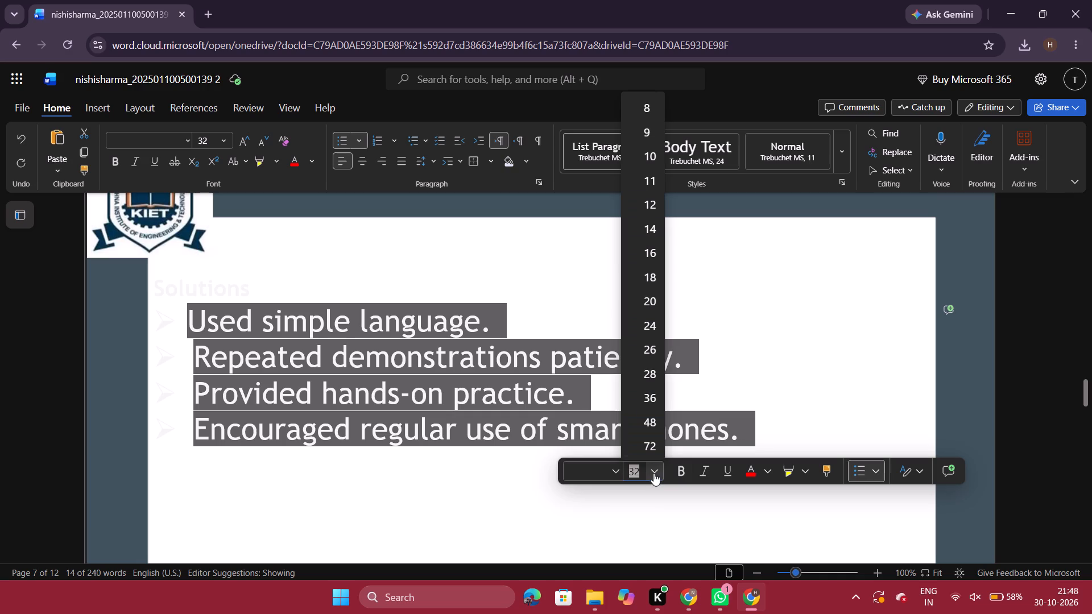
left_click(651, 276)
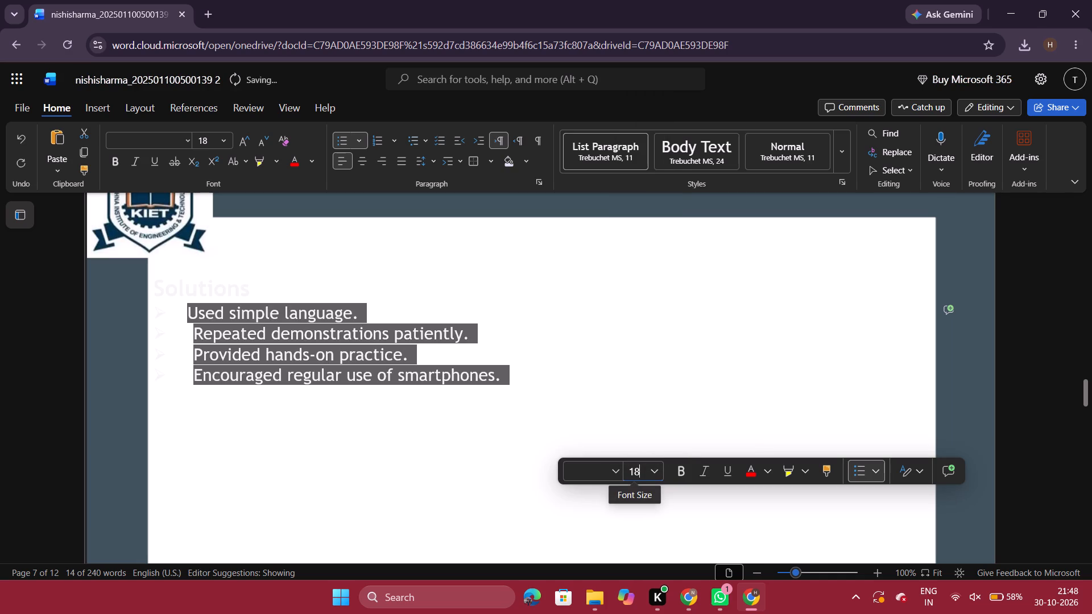
Copy the "Solutions" heading on page 7 and paste it at the top of the page, beside the logo.
left_click_drag(154, 281, 297, 285)
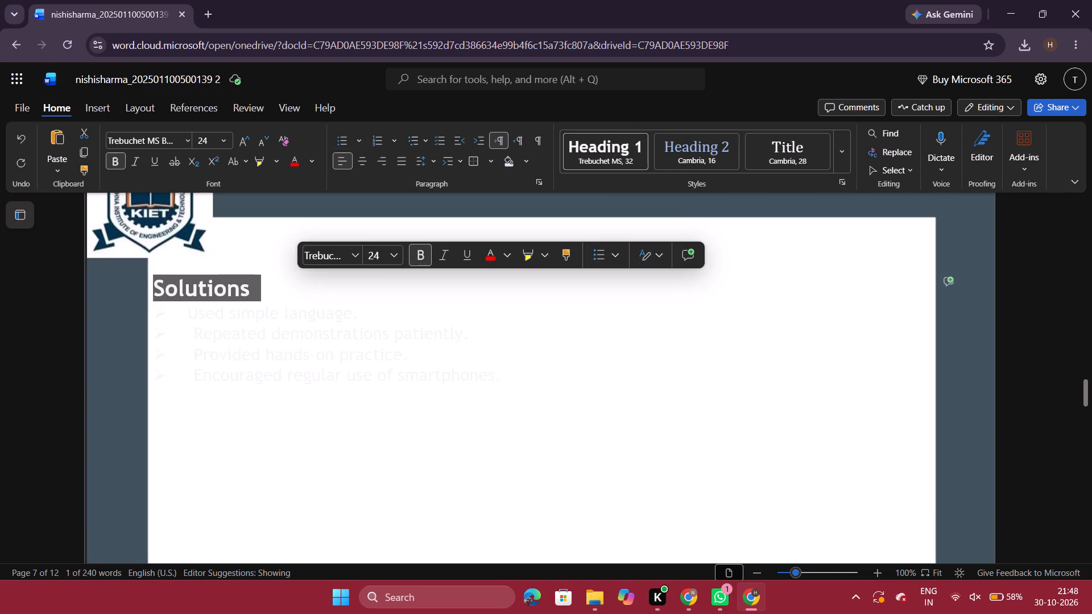
key("ctrl+c")
scroll(297, 285, "up", 1)
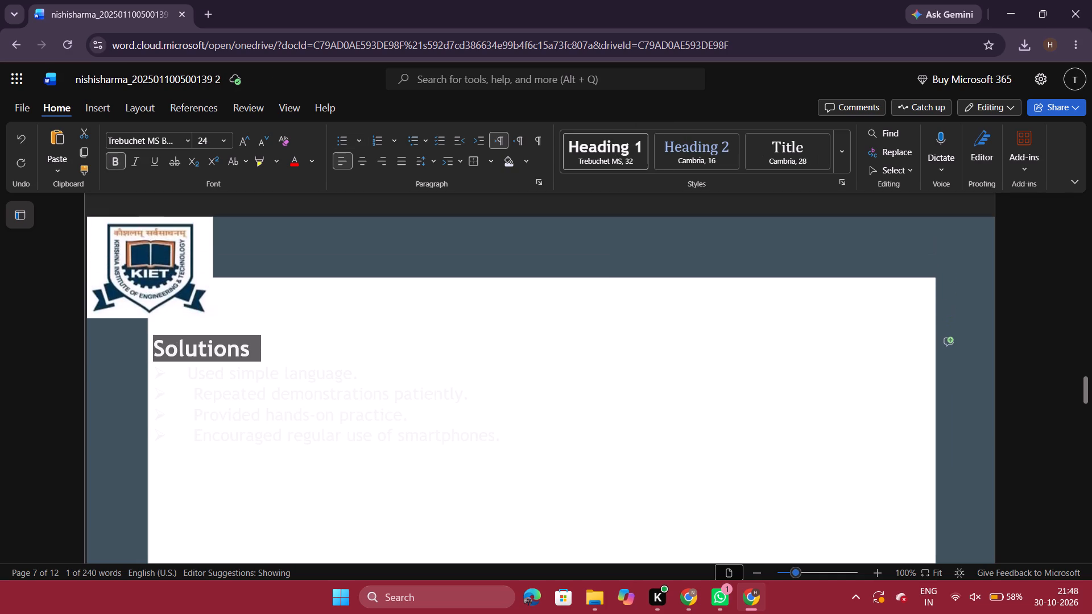
scroll(297, 285, "up", 1)
left_click(217, 275)
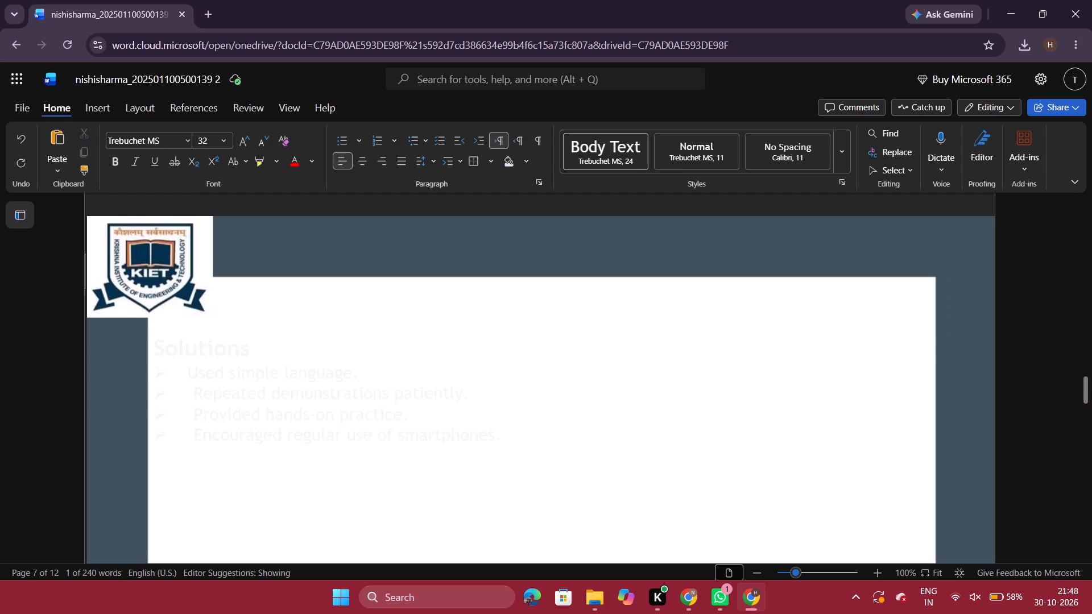
key("ctrl+v")
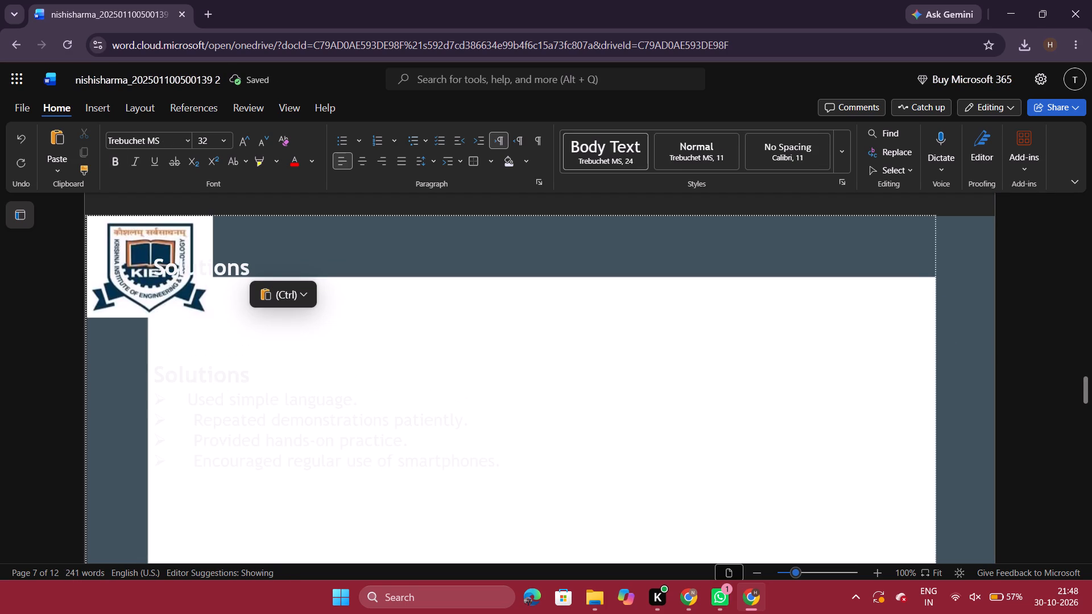
Delete the original "Solutions" heading directly above the bulleted lines on page 7.
left_click_drag(156, 377, 231, 401)
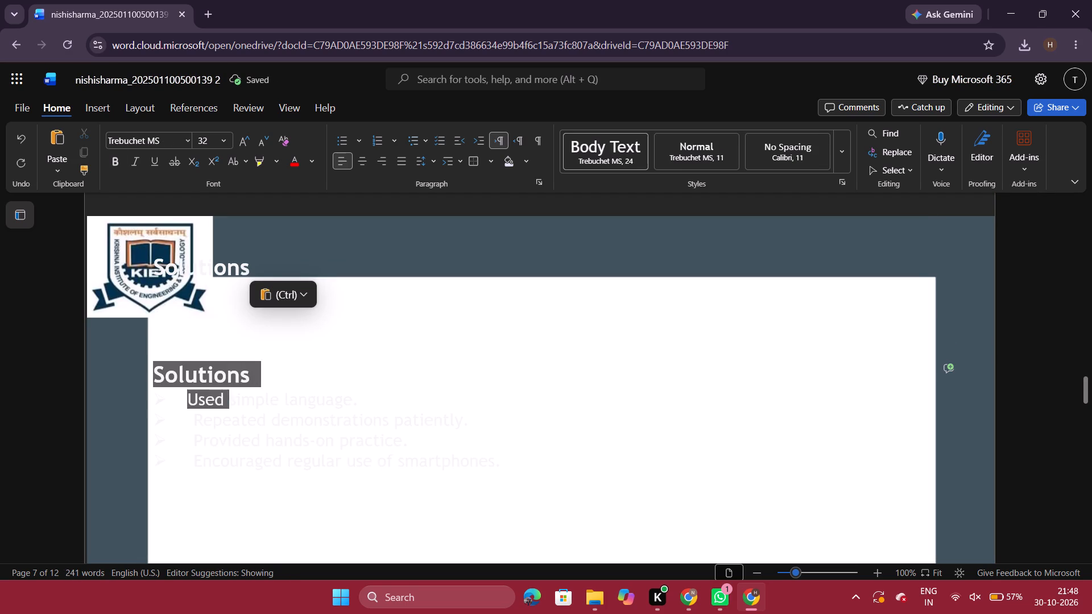
left_click_drag(231, 401, 263, 377)
key("BackSpace")
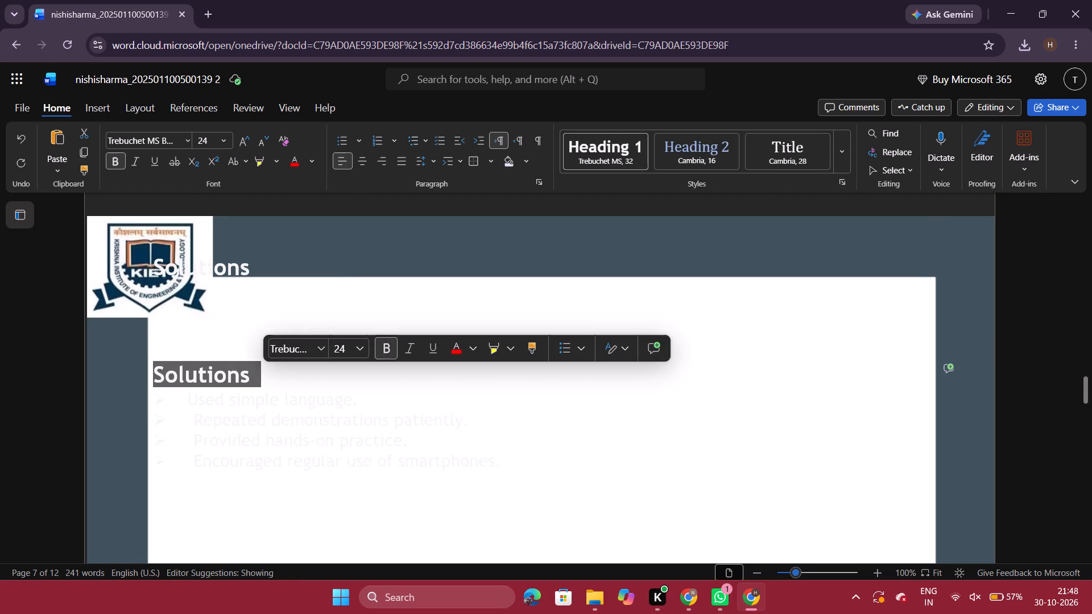
Remove the bullet, indent and blank lines before "Used simple language." so it sits directly under the pasted "Solutions" heading.
key("BackSpace")
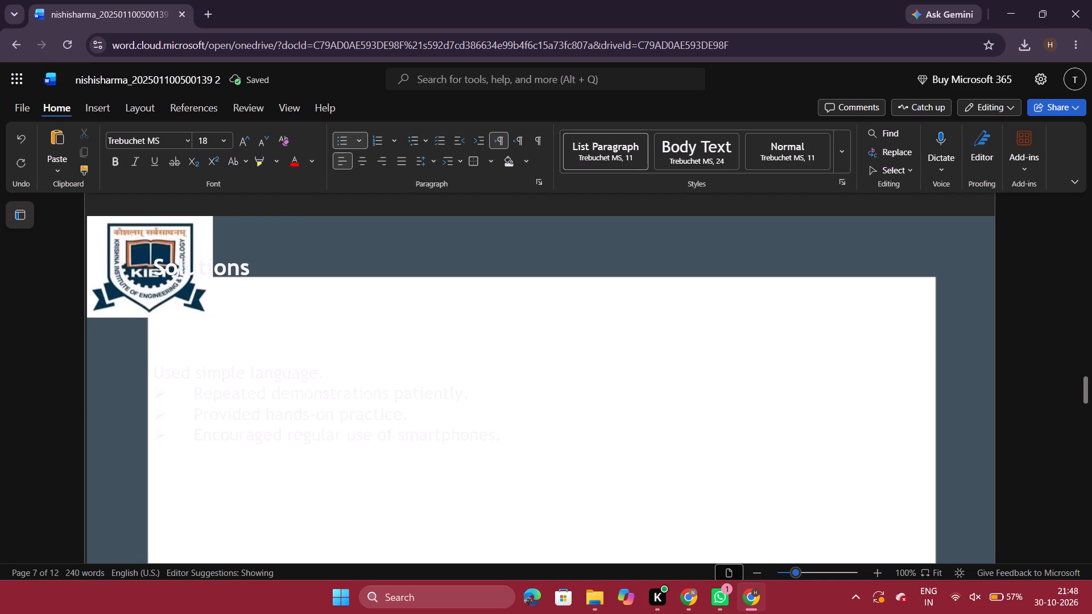
key("BackSpace")
key("BackSpace")
key("BackSpace")
key("BackSpace")
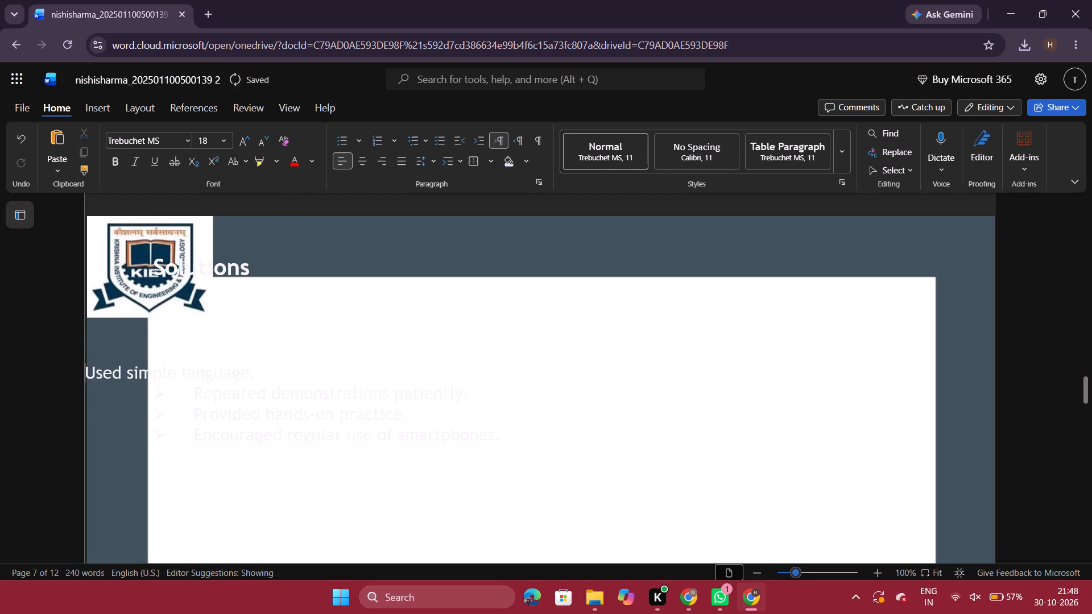
key("BackSpace")
key("BackSpace")
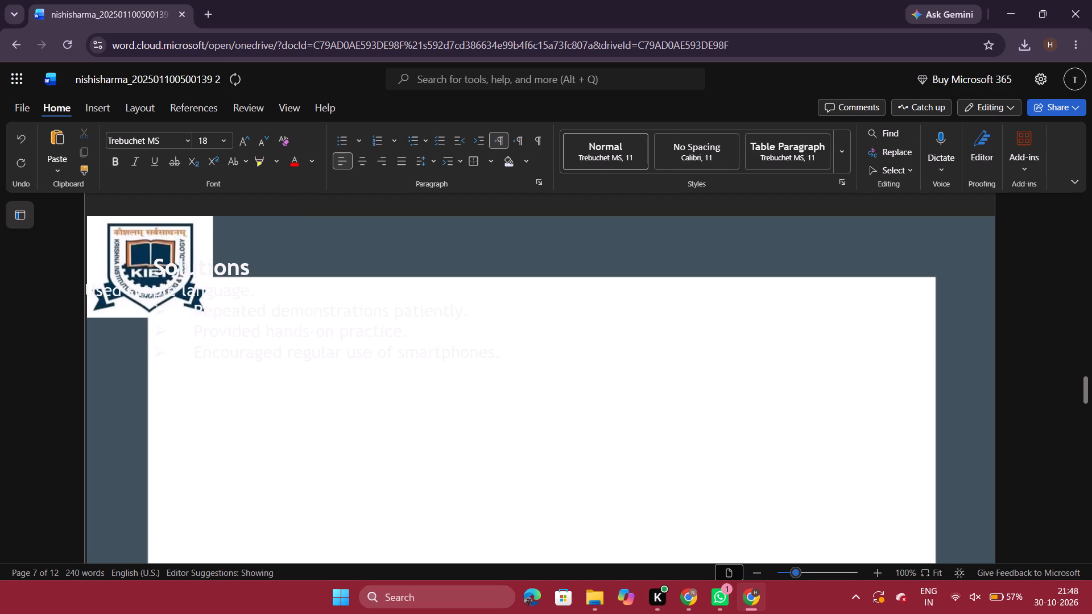
Indent the "Used simple language." line with 13 leading spaces to line up with the "Solutions" heading.
key("space")
key("space")
key("space")
key("space")
key("space")
key("space")
key("space")
key("space")
key("space")
key("space")
key("space")
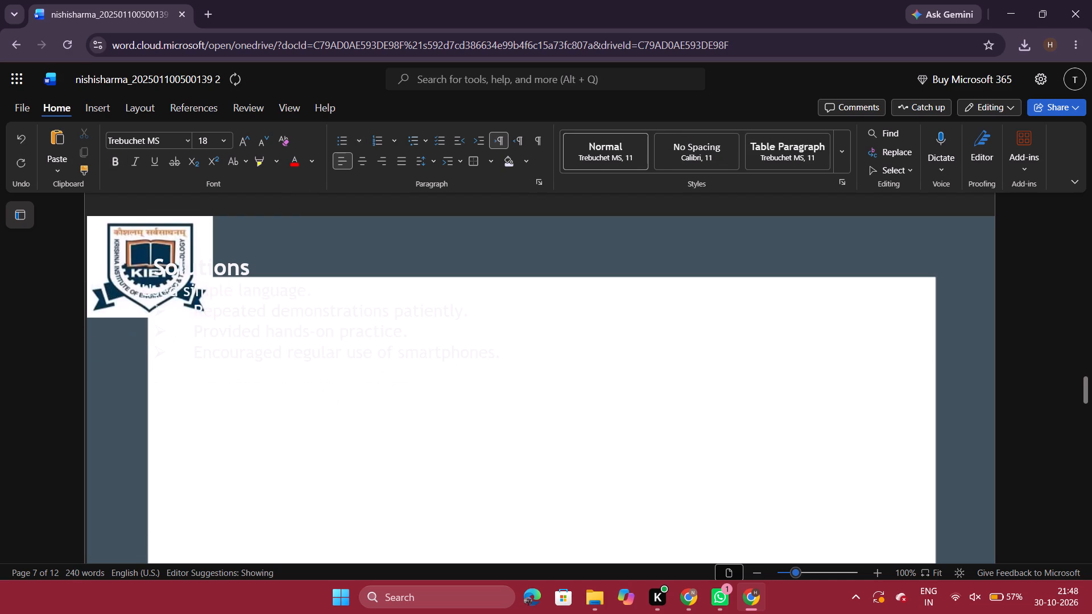
key("space")
key("space")
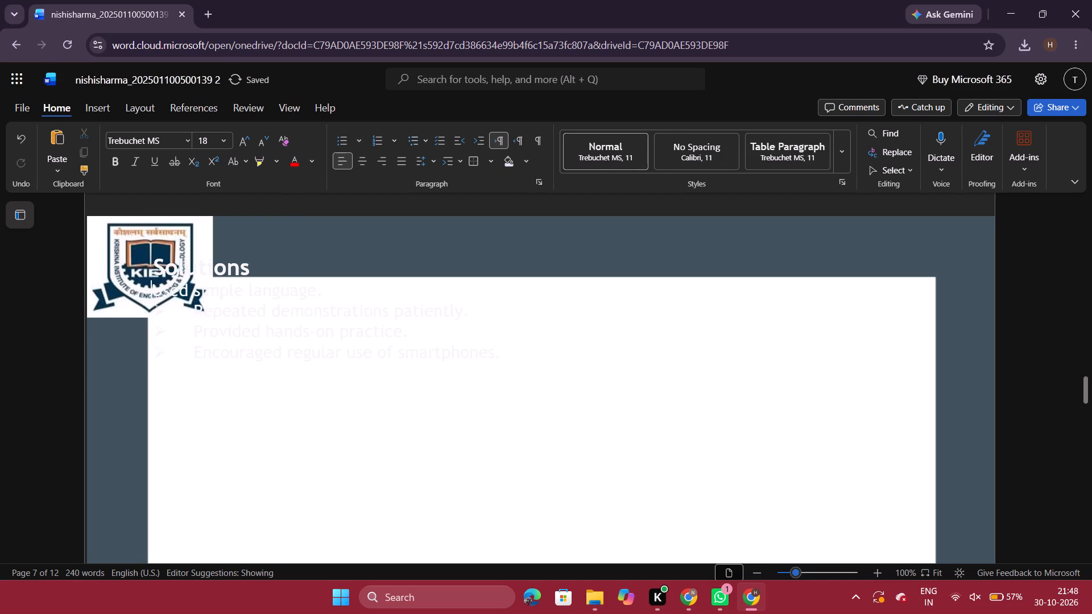
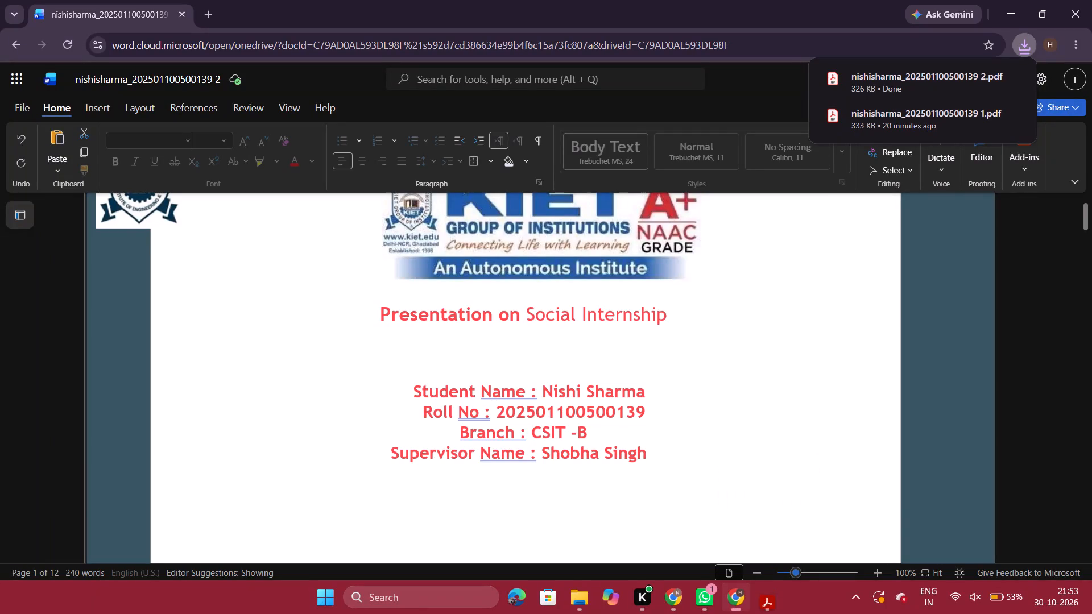
Open the newly downloaded presentation PDF, the copy ending in 2, from the Downloads folder in Adobe Acrobat.
left_click(591, 602)
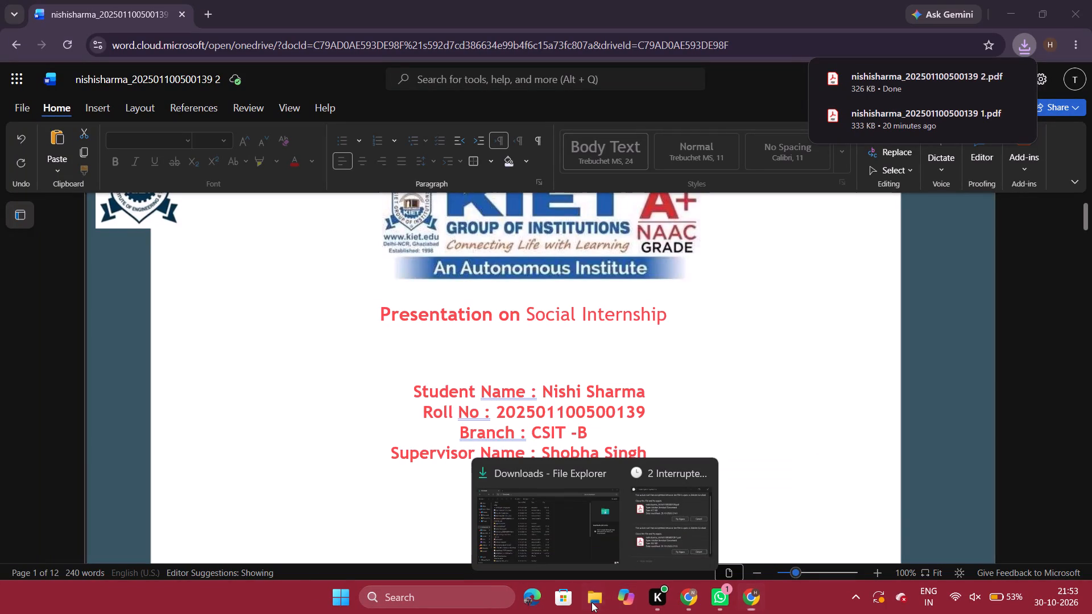
left_click(591, 588)
left_click(585, 545)
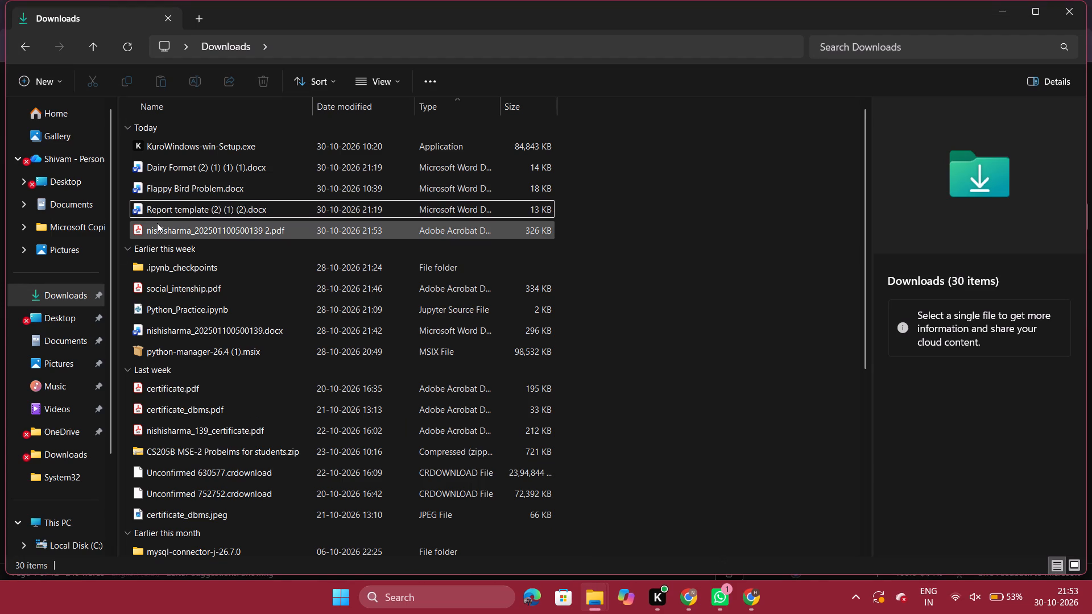
double_click(221, 225)
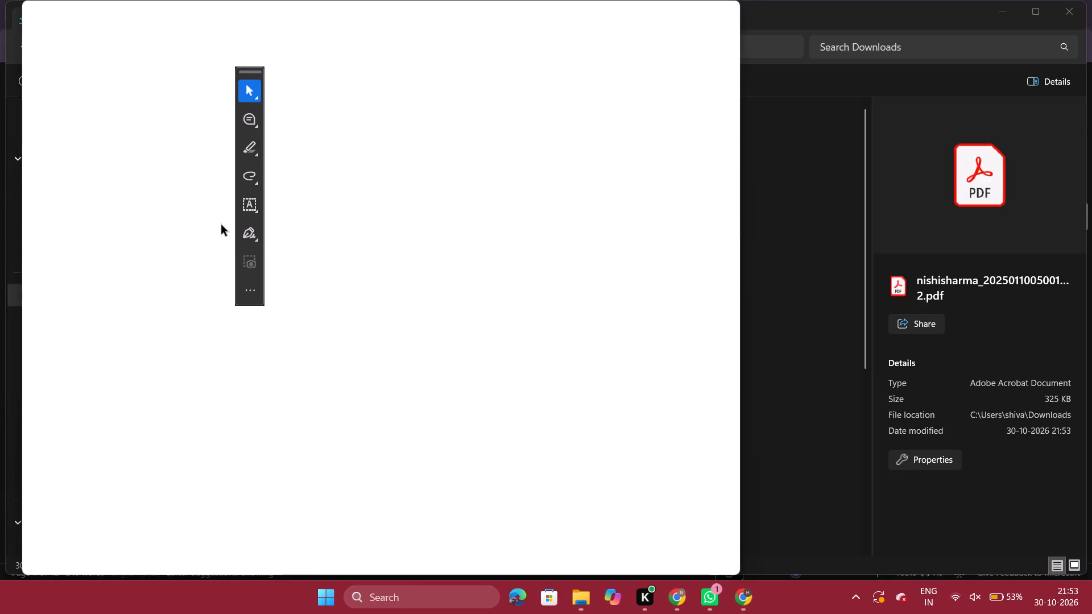
left_click(697, 13)
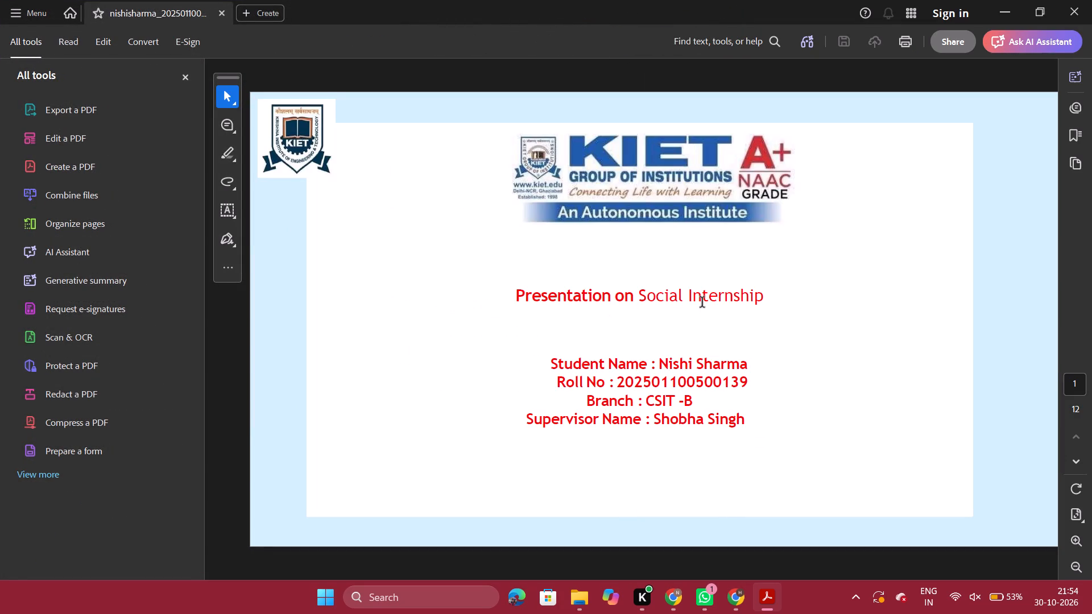
Review the PDF from the cover page through to the closing page, checking heading and bullet placement.
key("Down")
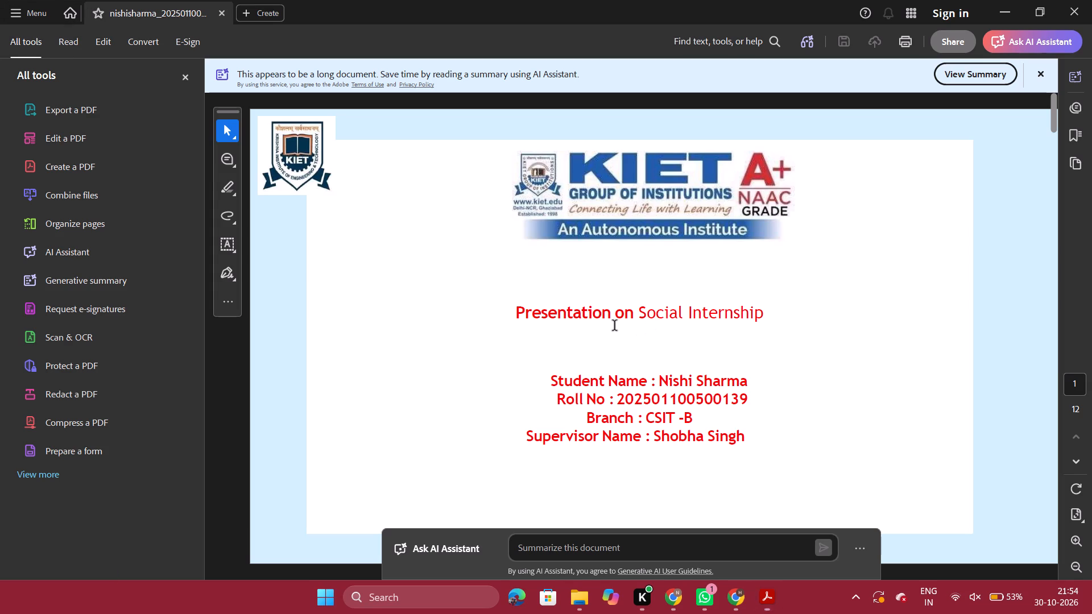
scroll(615, 326, "down", 1)
scroll(615, 326, "up", 20)
scroll(615, 326, "up", 2)
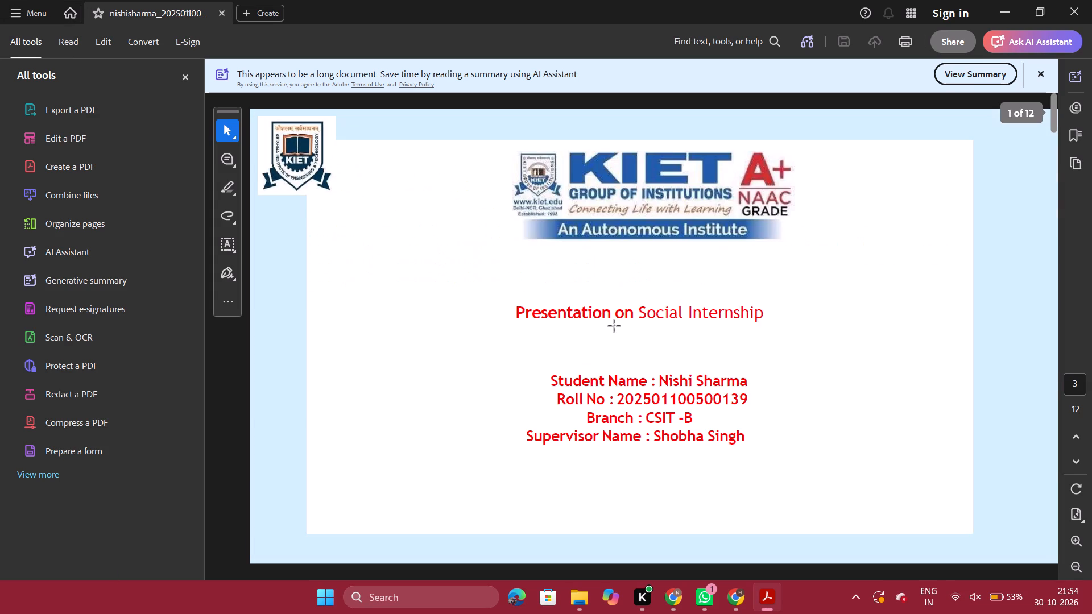
scroll(615, 326, "down", 1)
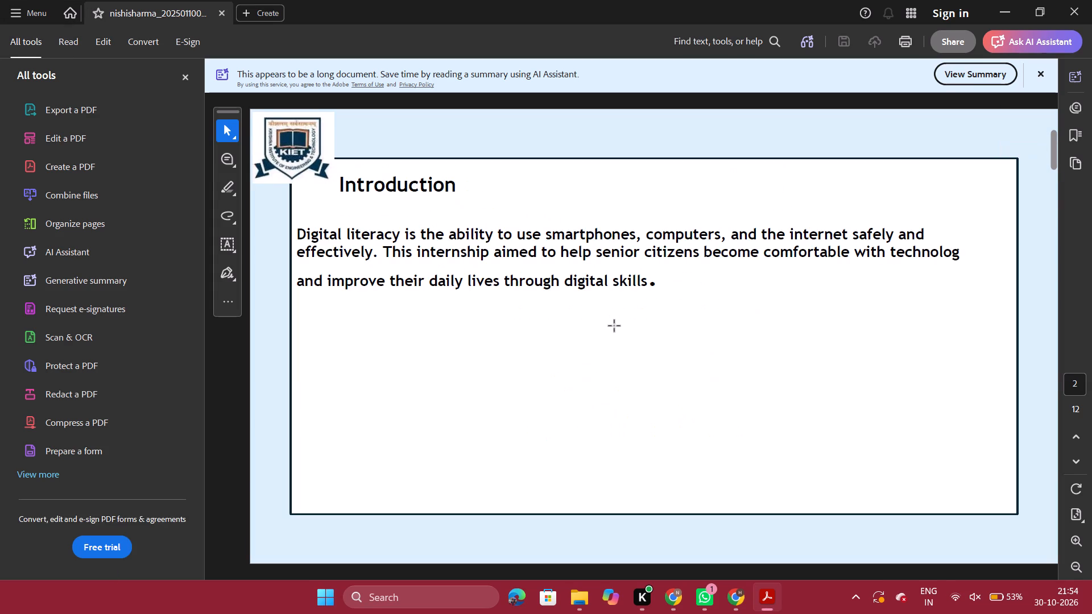
key("Down")
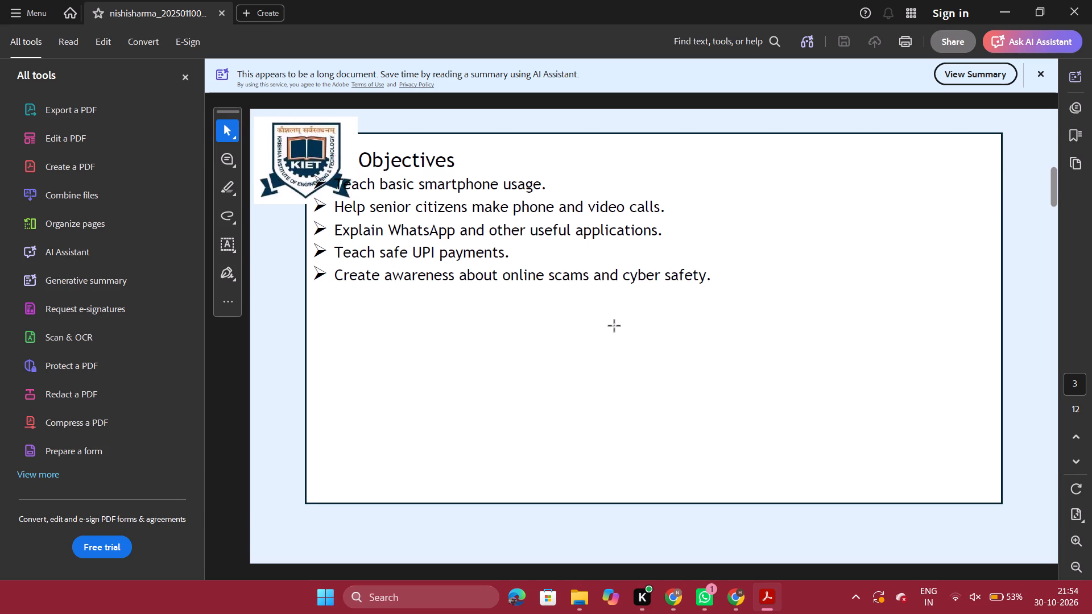
key("Down")
key("Down")
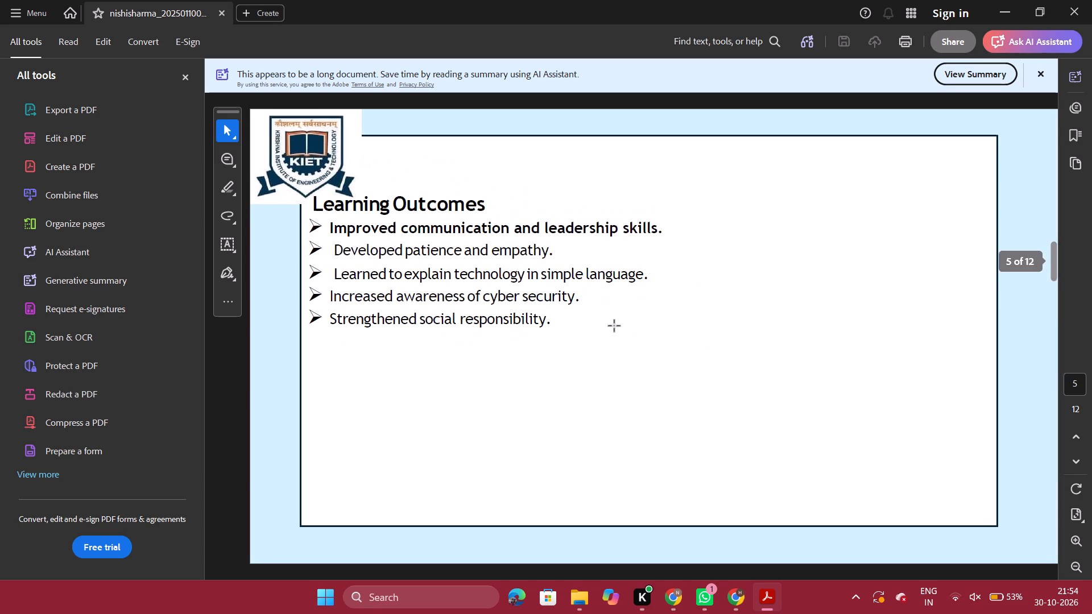
key("Down")
key("Down")
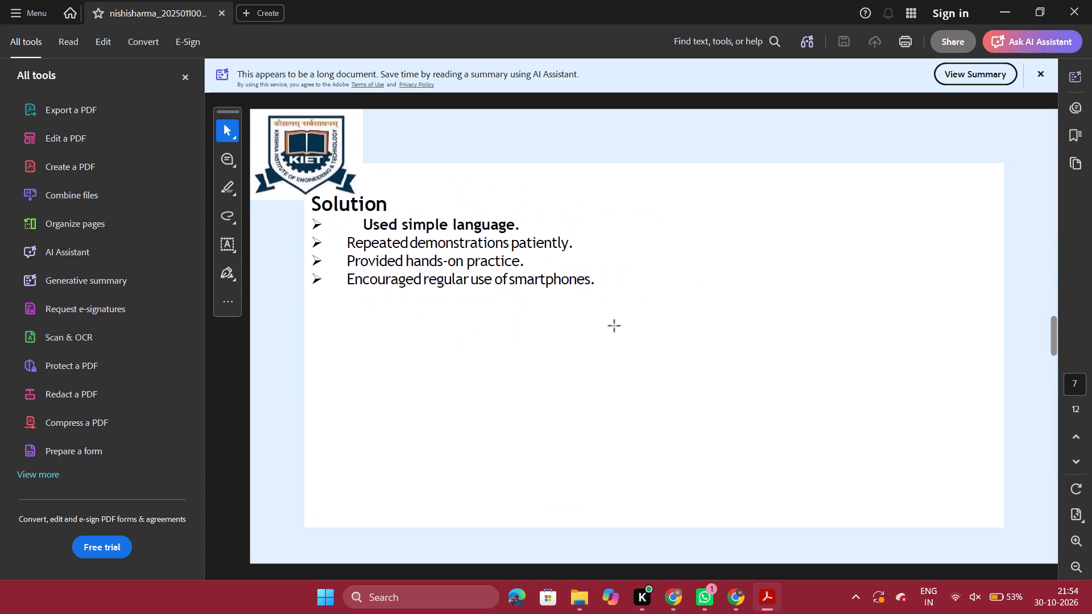
key("Up")
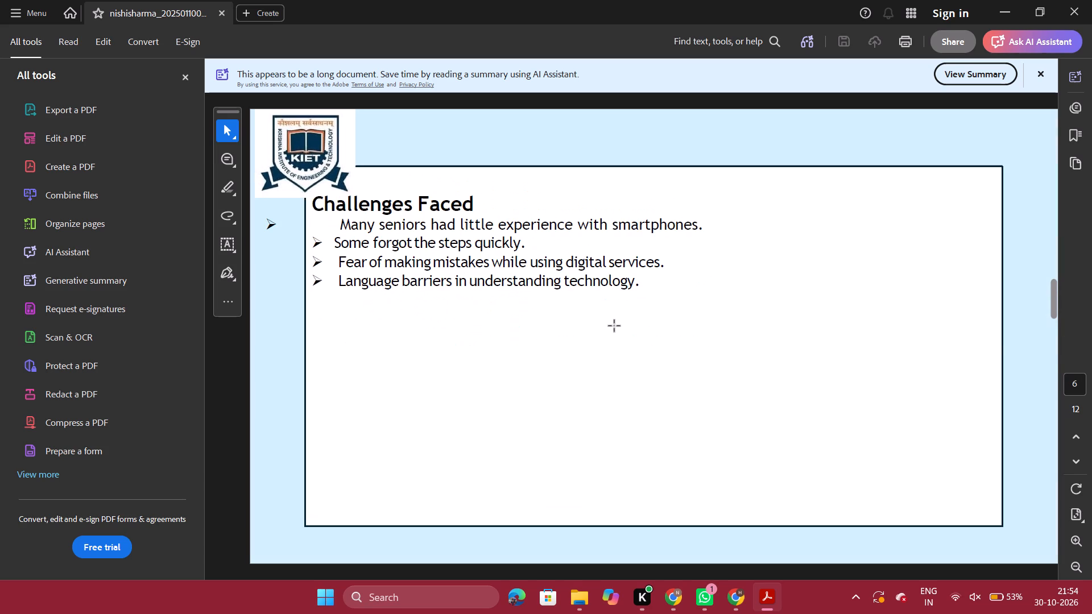
key("Down")
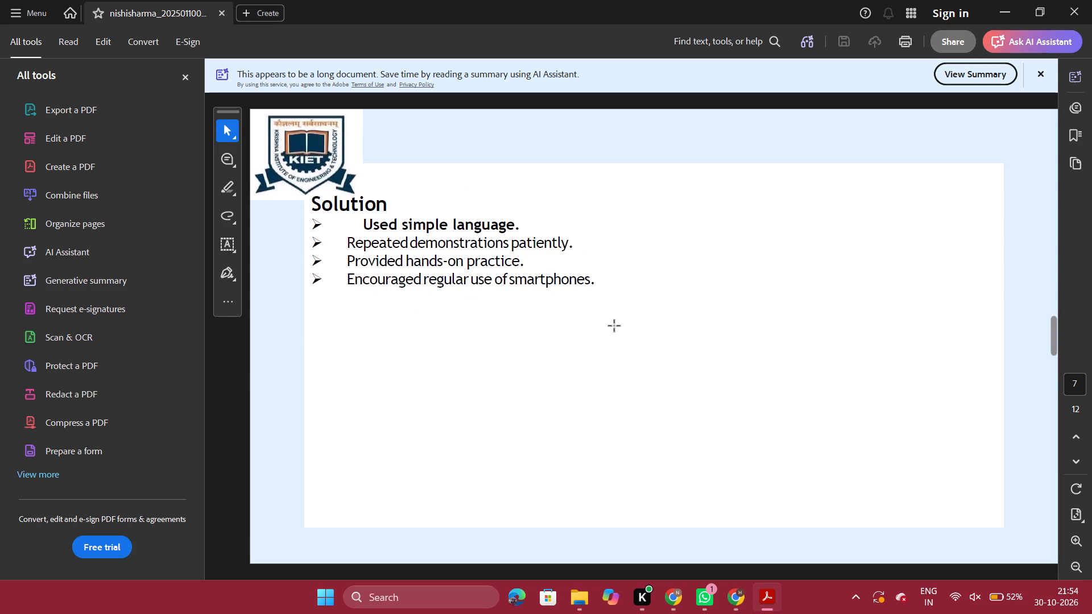
key("Down")
key("Down")
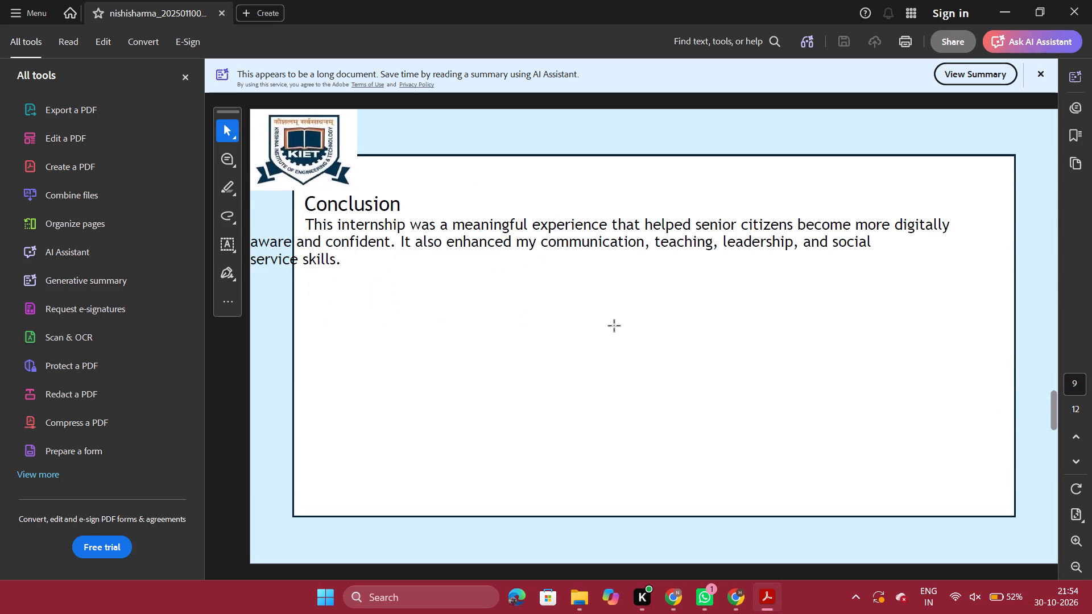
key("Down")
key("Down")
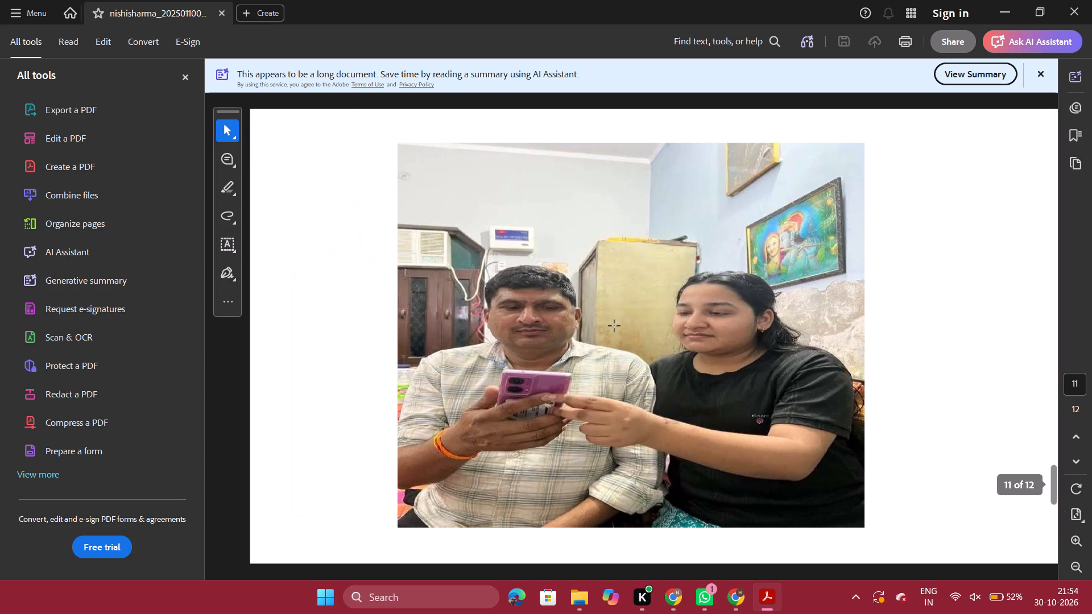
key("Down")
Go back through the PDF pages to the cover and check the text of the Introduction page.
key("Up")
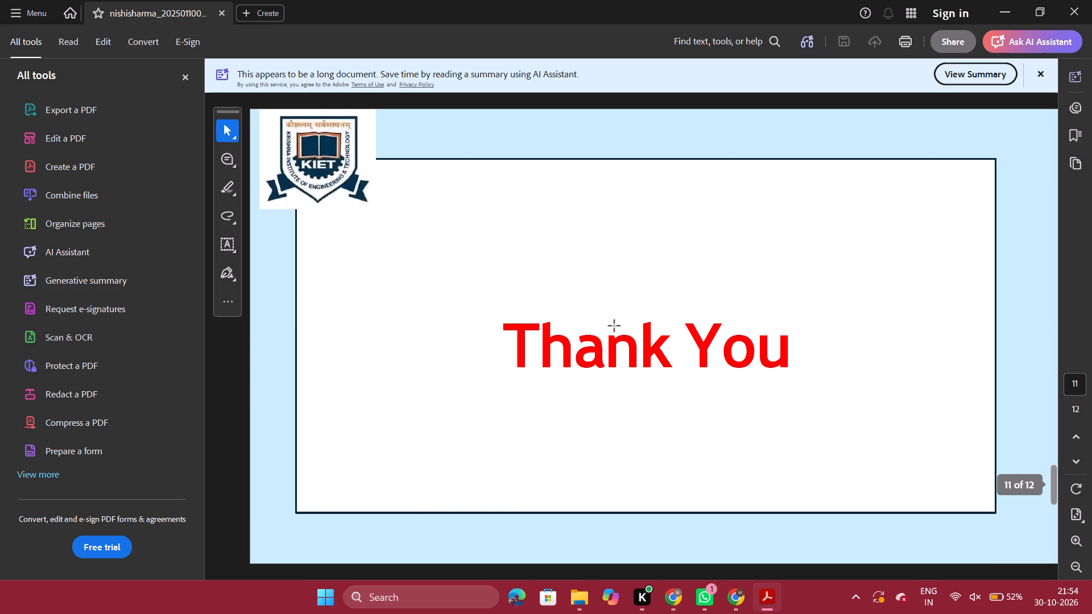
key("Up")
key("Up")
key("Up")
key("Up")
key("Up")
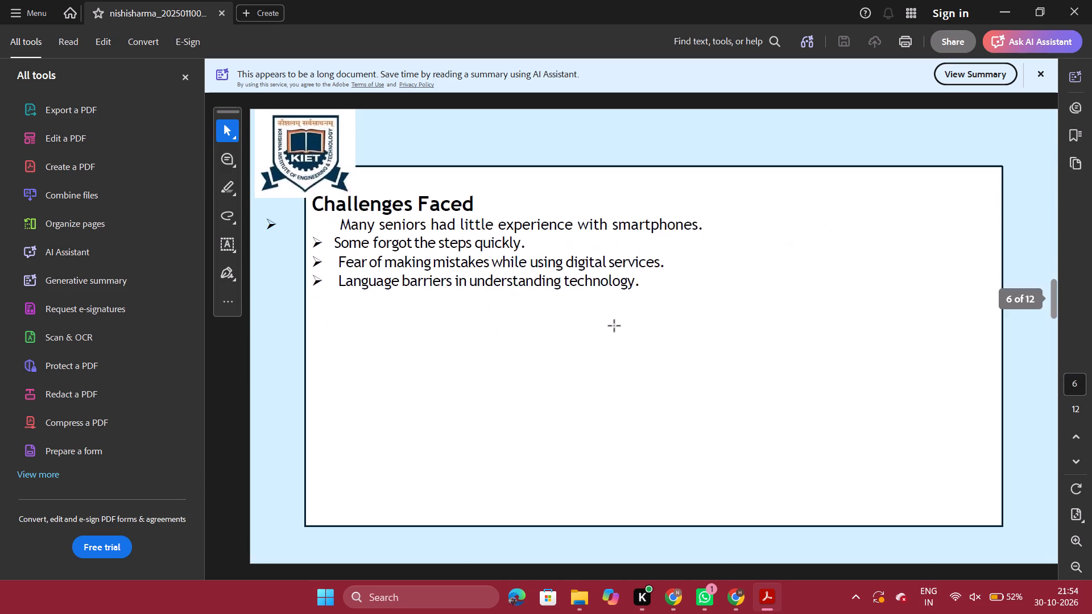
key("Up")
key("Up")
key("Up")
key("Up")
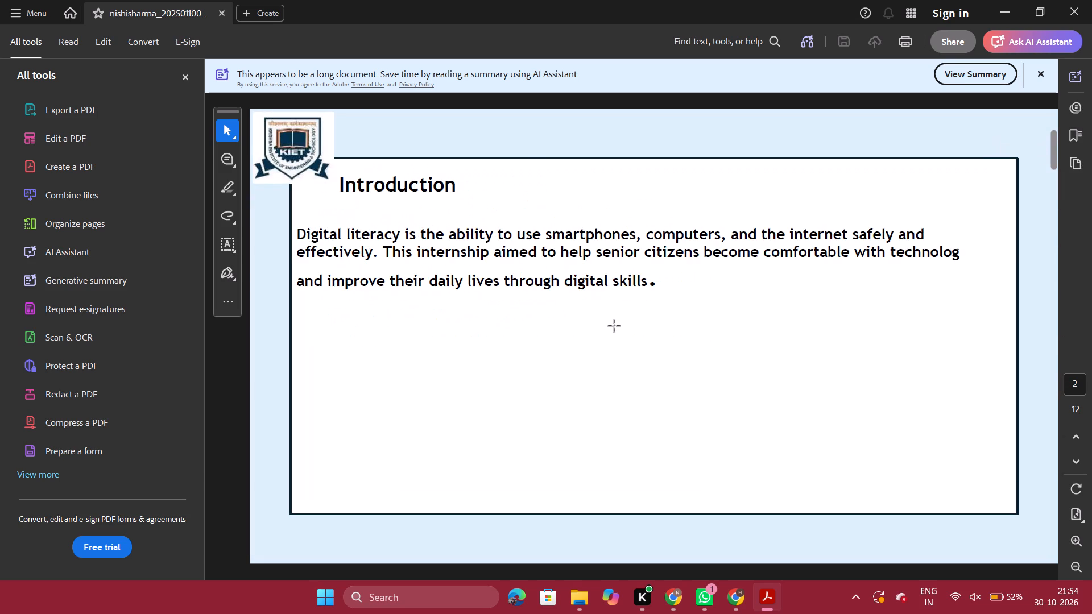
key("Up")
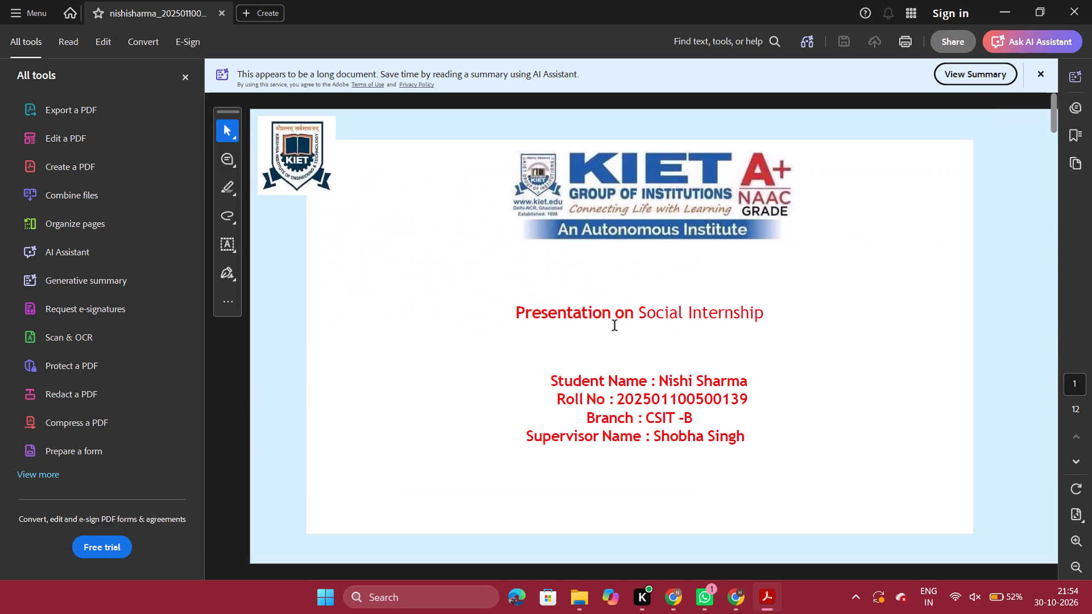
key("Down")
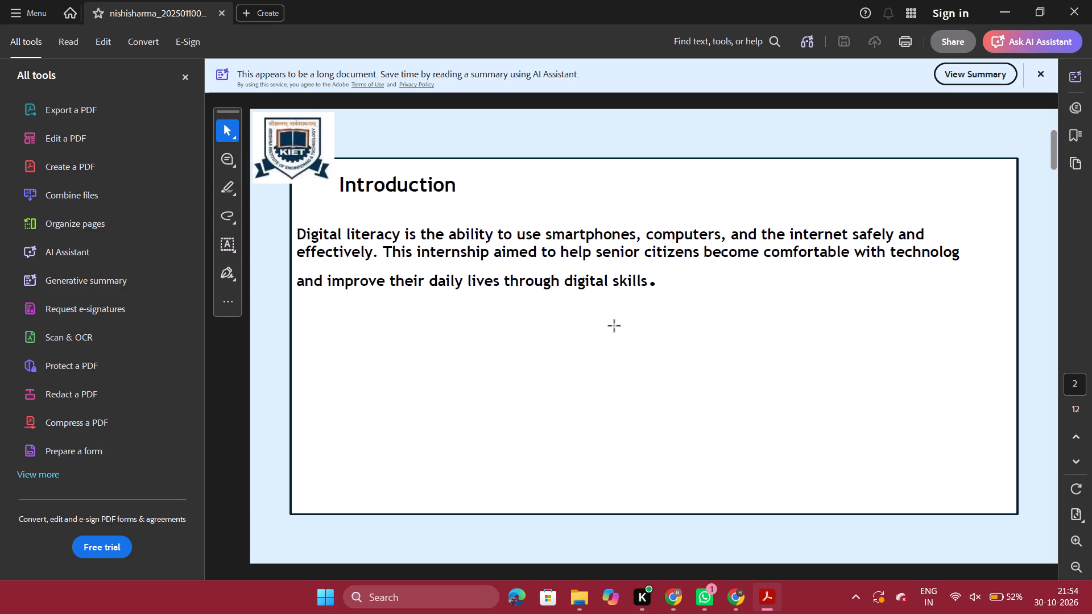
Switch back to Word in Chrome and complete "technolog" as "technology" with a trailing space in the page 2 Introduction paragraph.
left_click(733, 600)
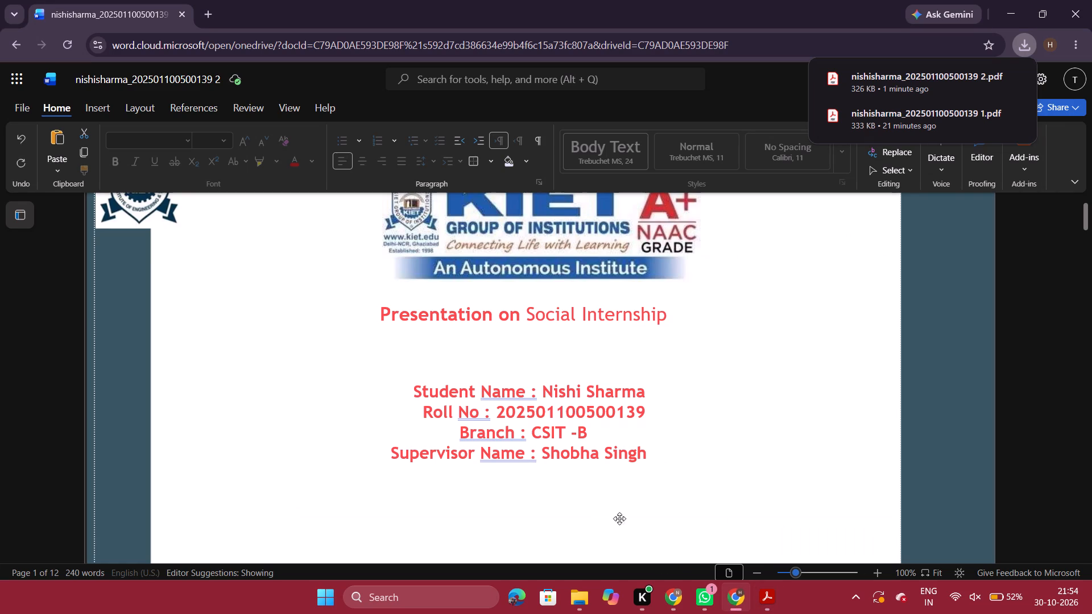
scroll(599, 504, "down", 4)
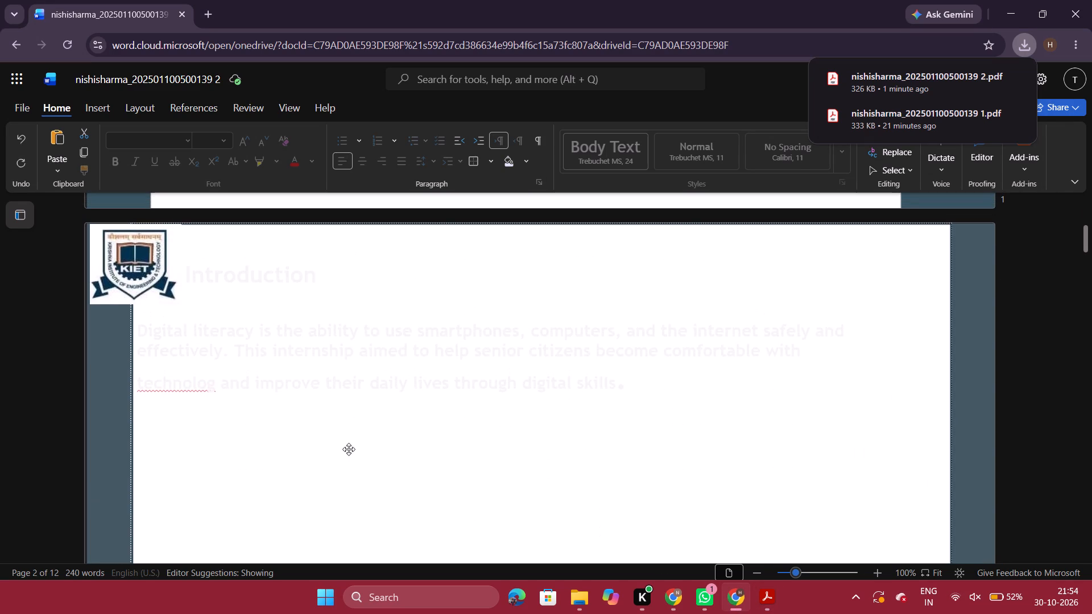
left_click(216, 384)
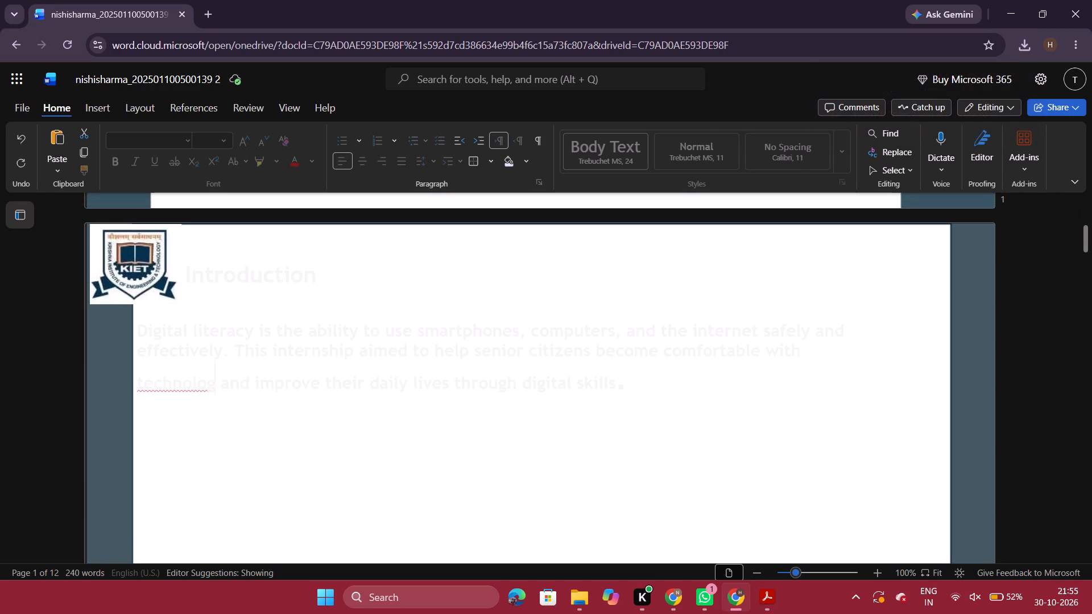
type("y")
key("space")
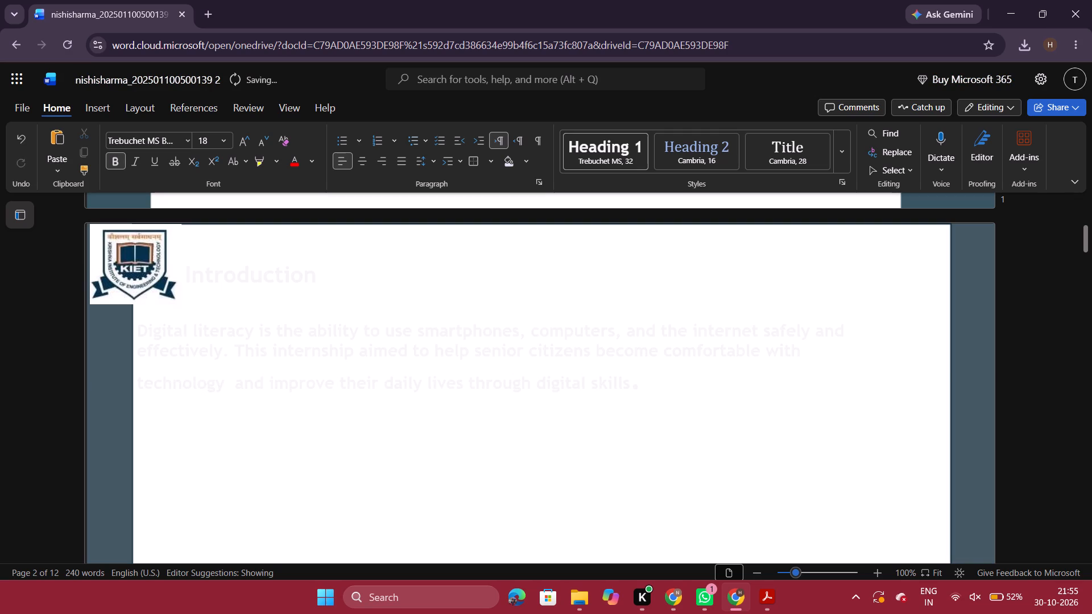
Delete the space between "with" and "technology" in the Introduction paragraph on page 2.
left_click(138, 379)
key("BackSpace")
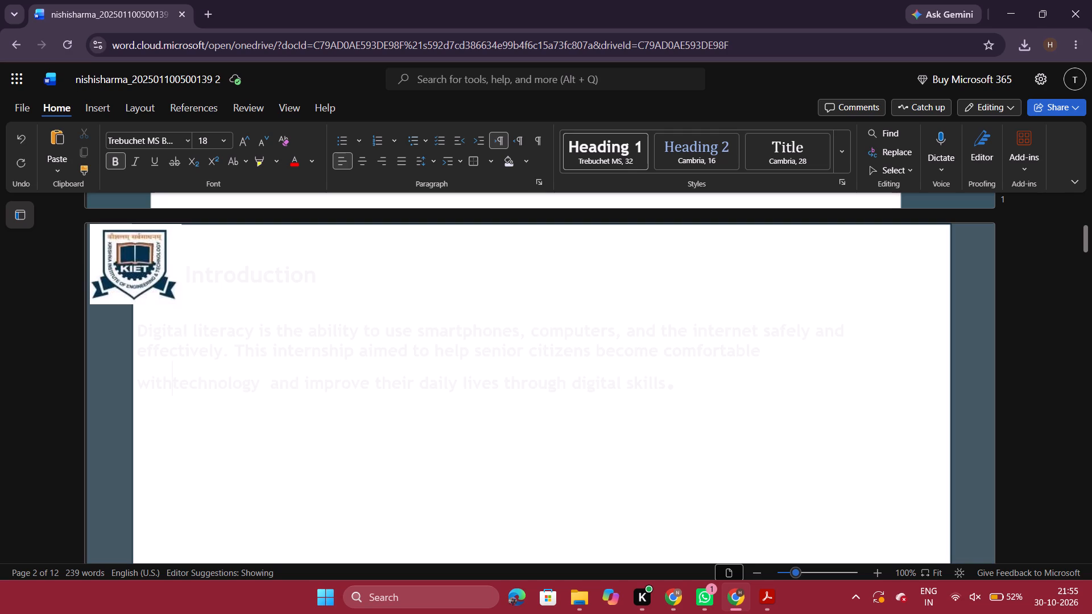
Copy the entire paragraph under the "Introduction" heading on page 2, from "Digital literacy" to "digital skills.".
left_click_drag(132, 326, 185, 345)
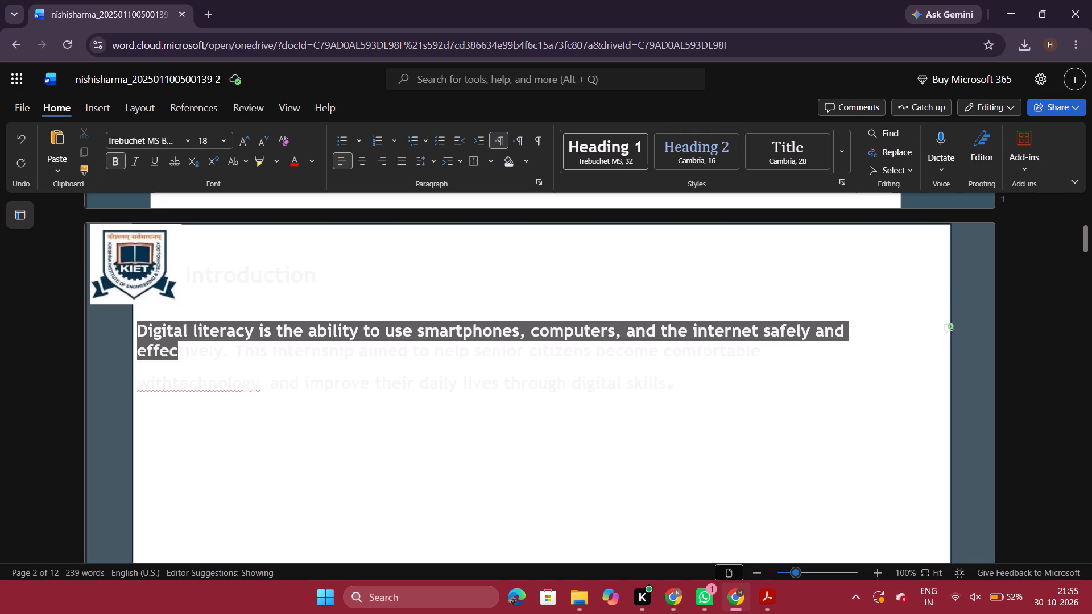
left_click_drag(185, 345, 787, 382)
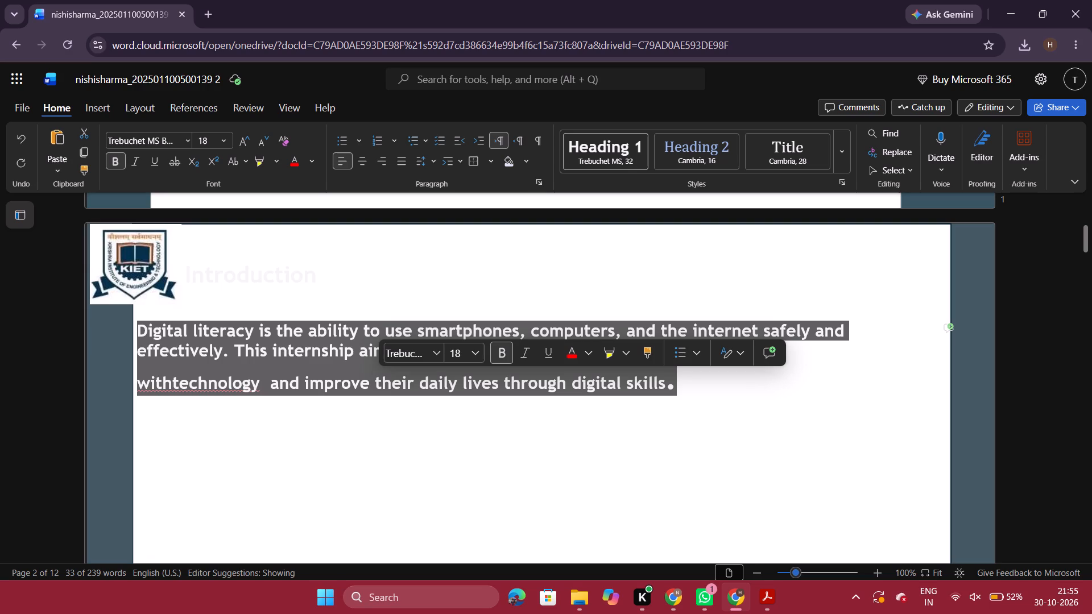
key("ctrl+c")
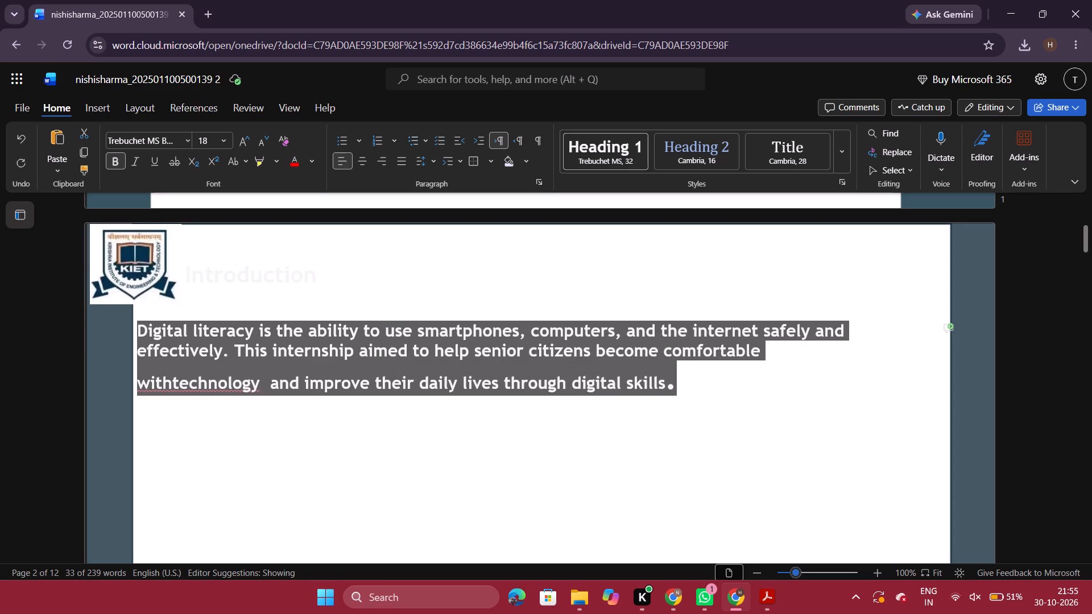
Paste the copied Introduction paragraph into the blank space below the original paragraph on page 2.
left_click(432, 293)
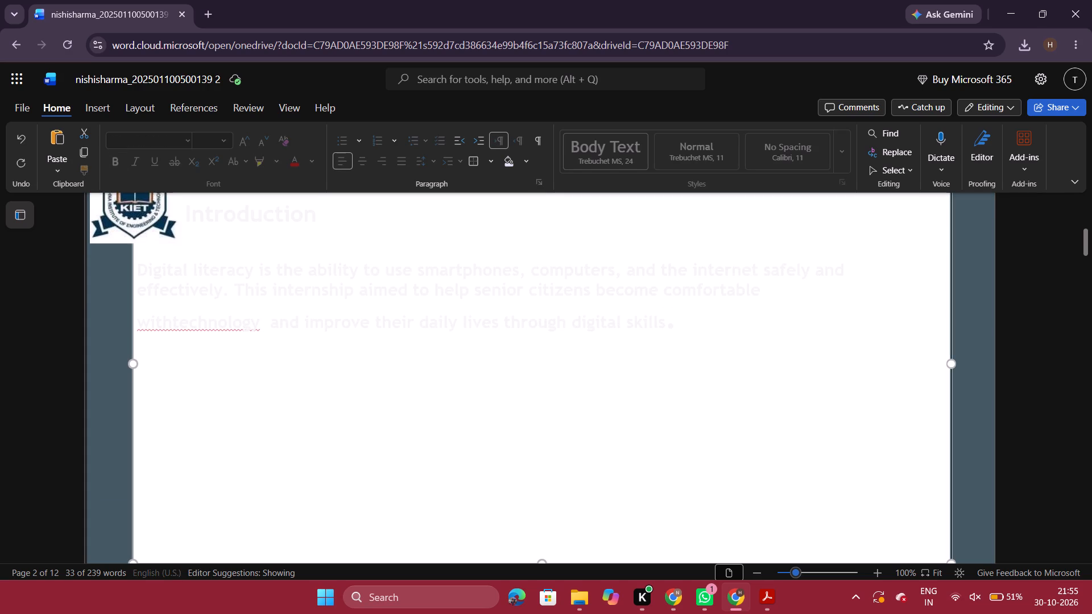
left_click(148, 245)
left_click(144, 258)
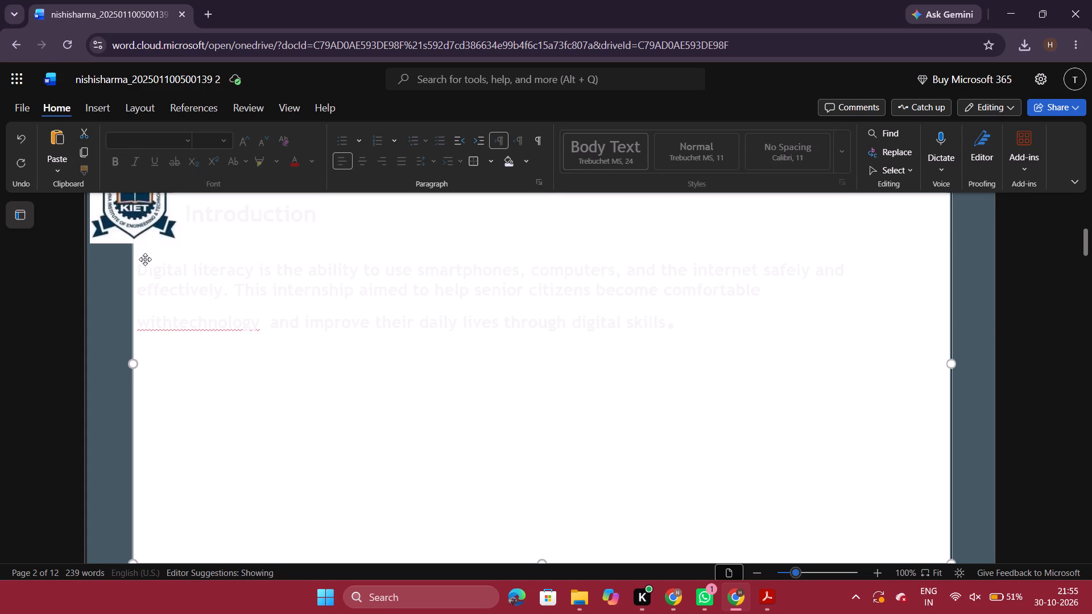
left_click(113, 278)
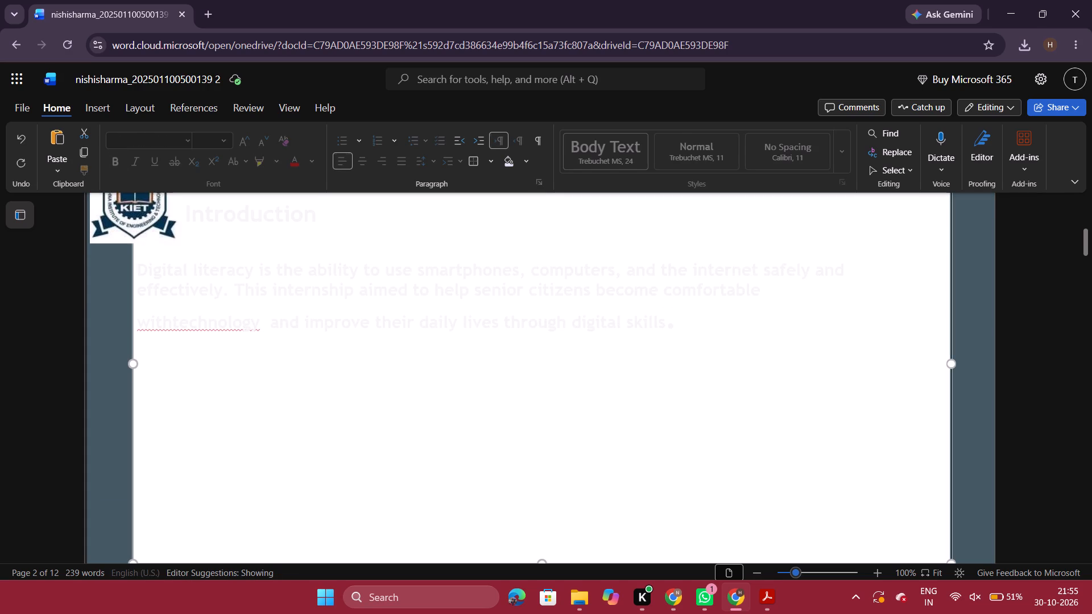
left_click(106, 267)
left_click(201, 256)
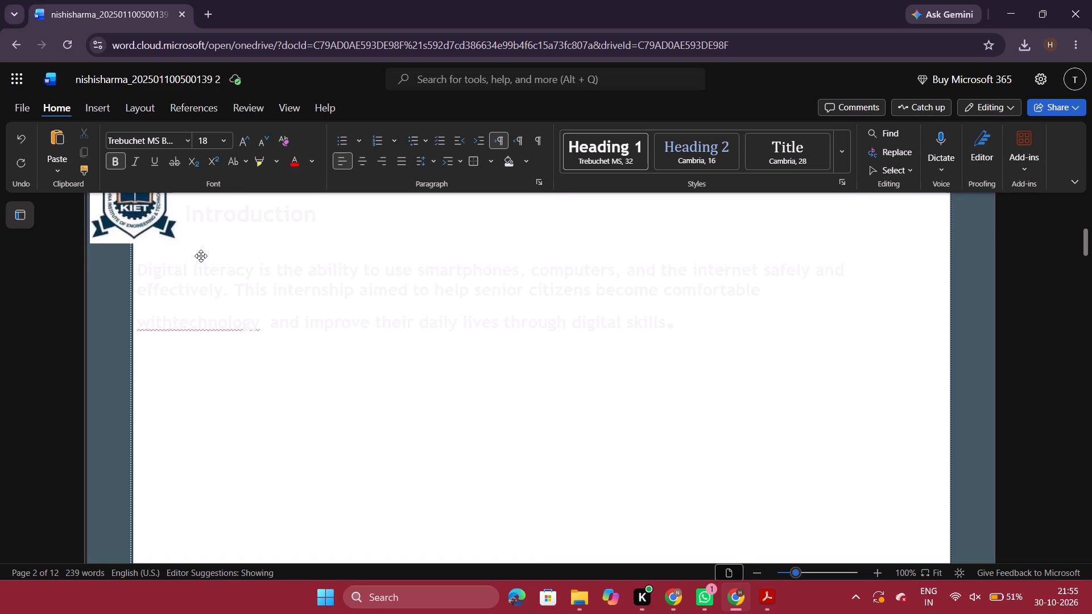
left_click(305, 273)
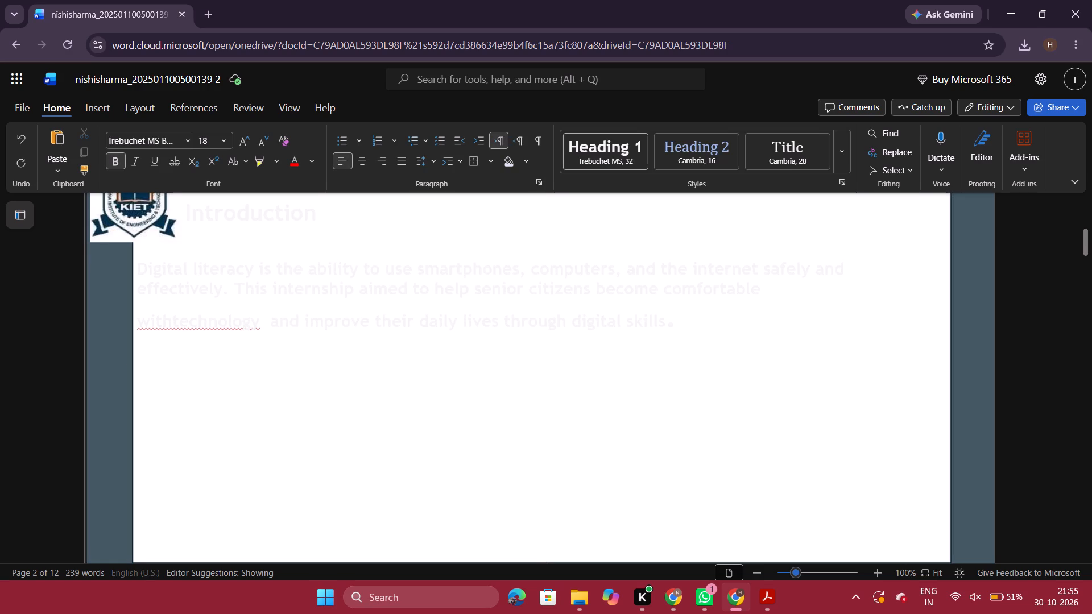
left_click(299, 238)
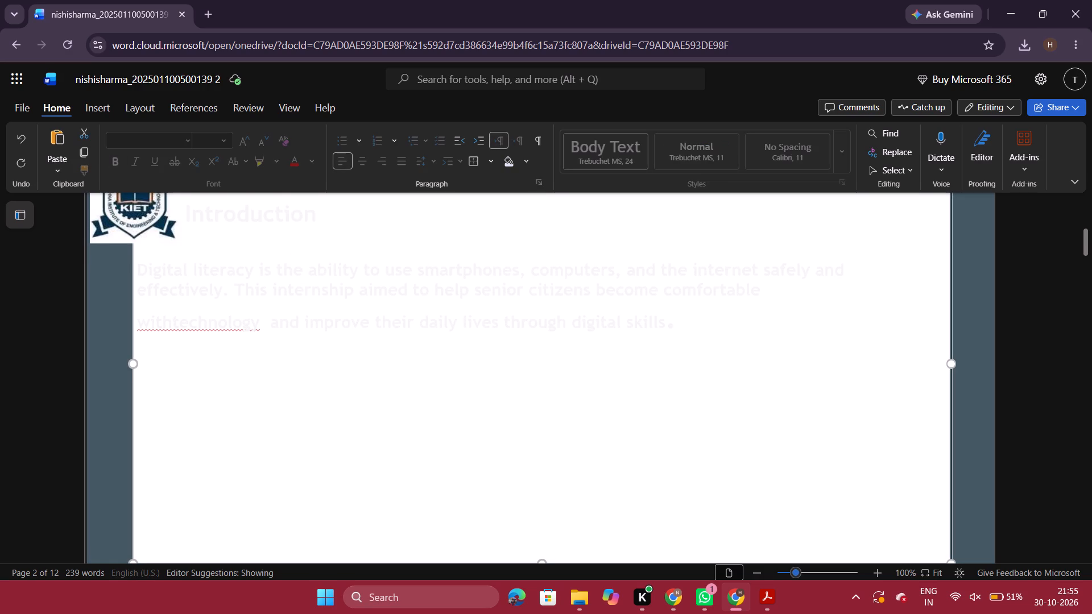
left_click(305, 367)
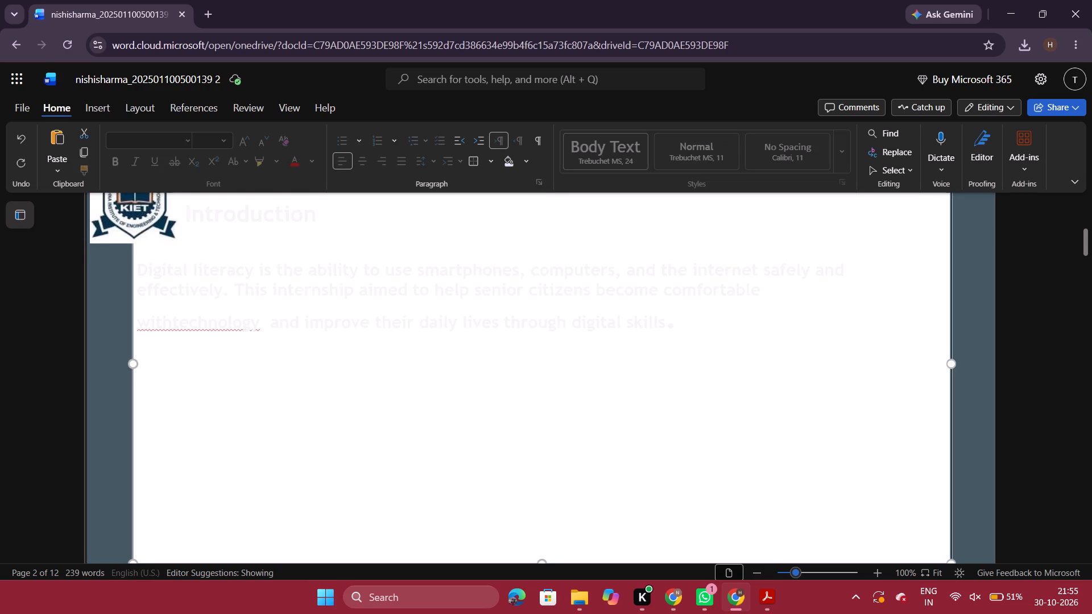
left_click(189, 416)
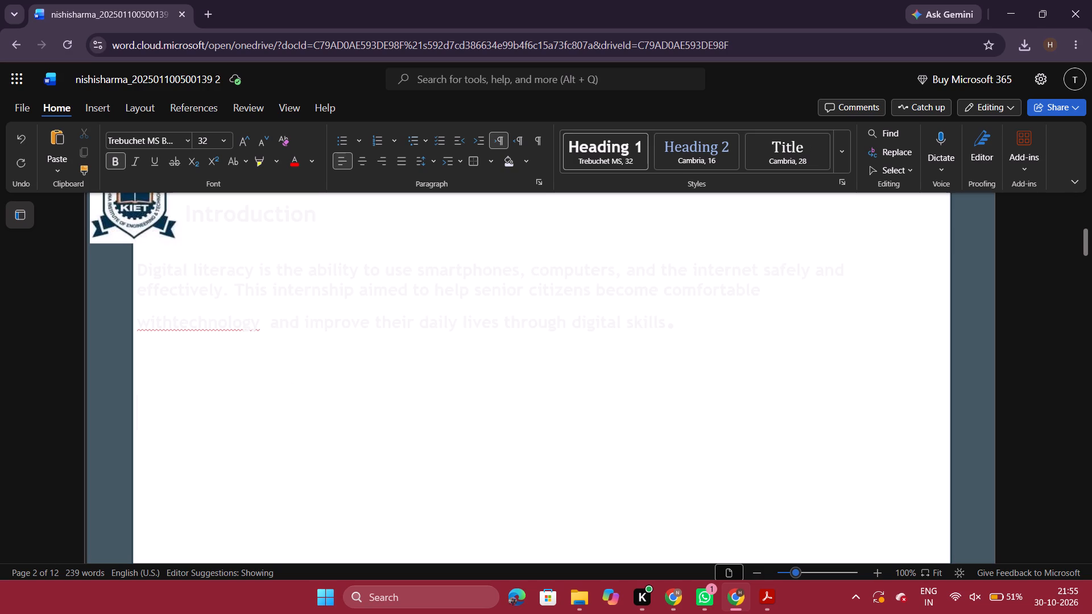
key("ctrl+v")
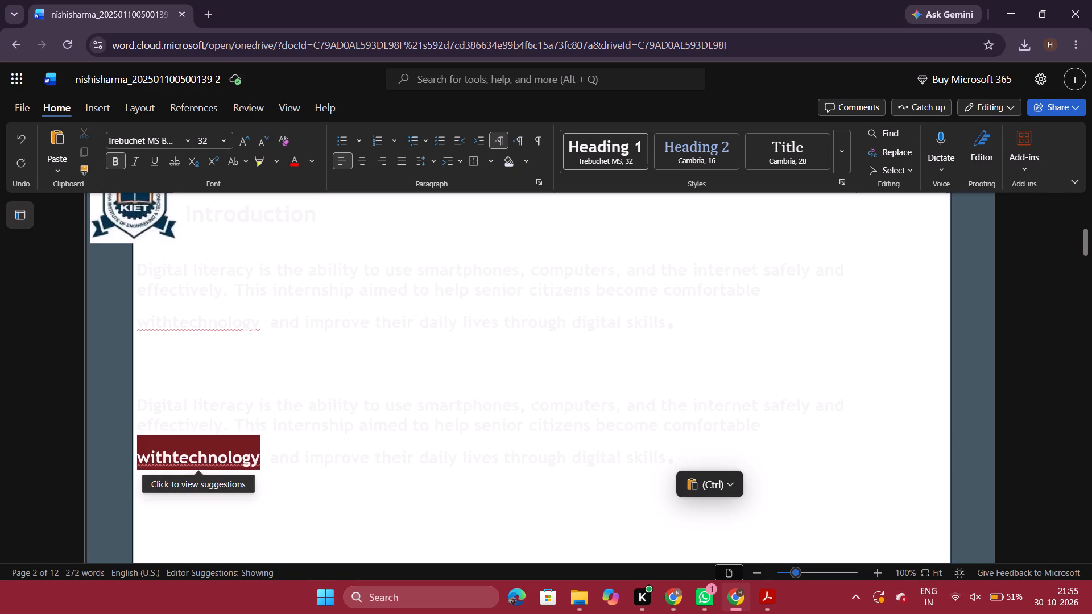
In the pasted copy, join "withtechnology" to the preceding line and space the words as "comfortable with technology".
left_click(136, 455)
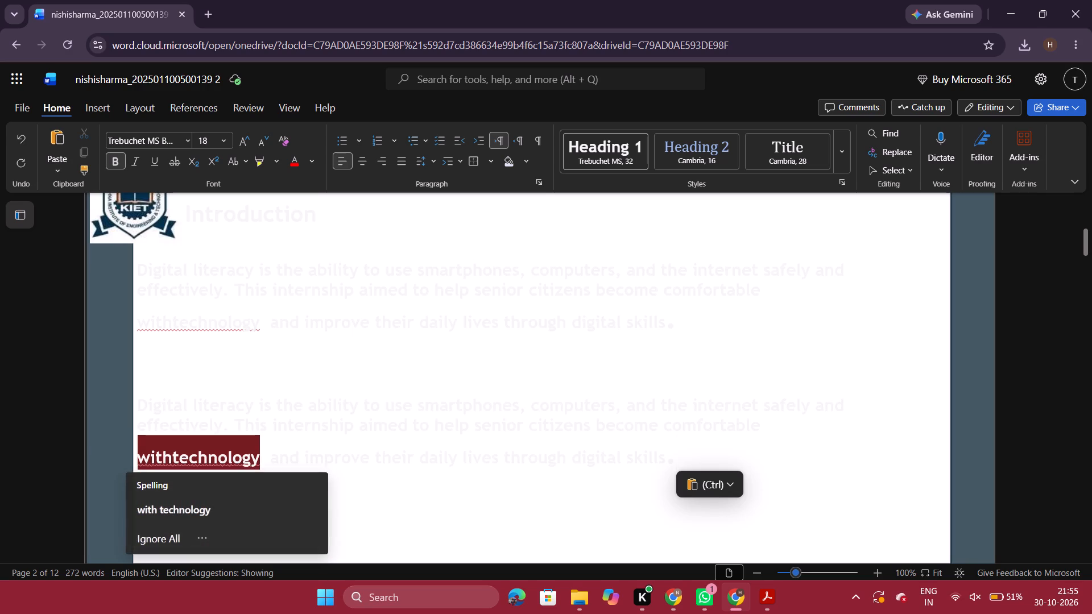
key("BackSpace")
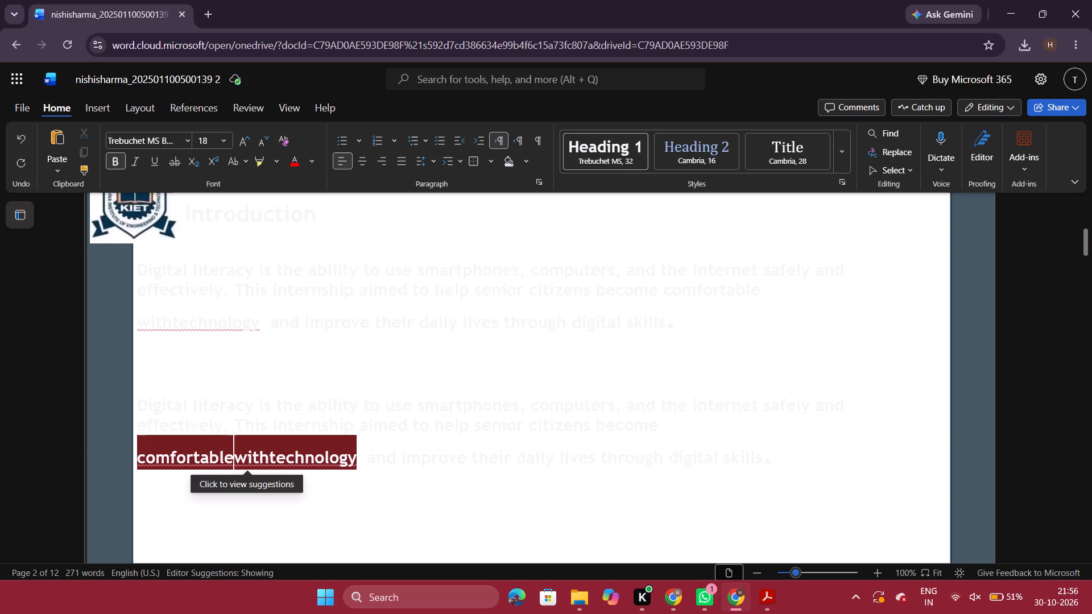
key("space")
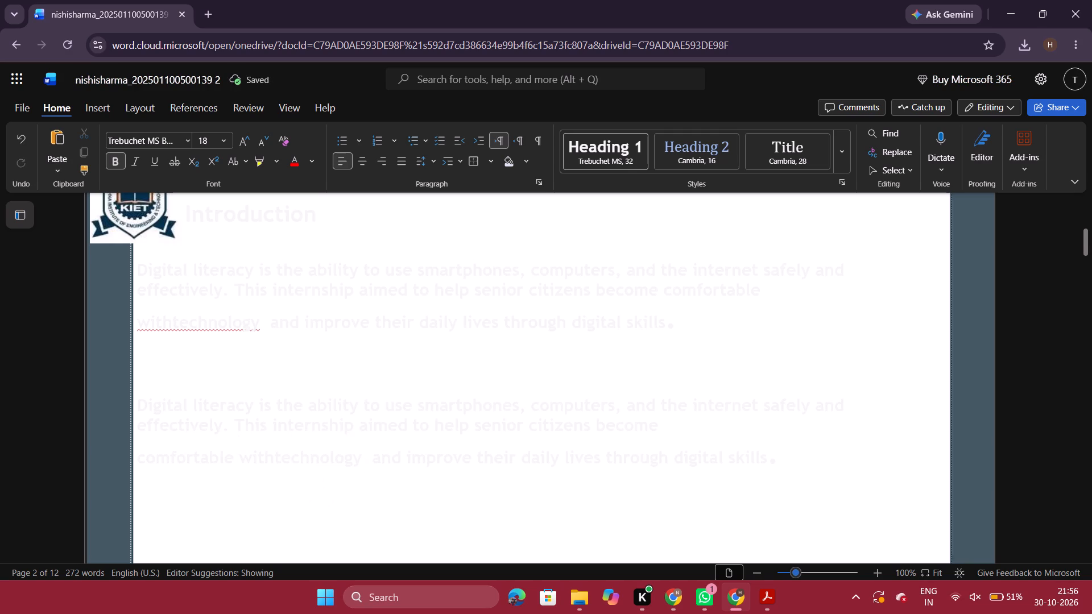
left_click(288, 458)
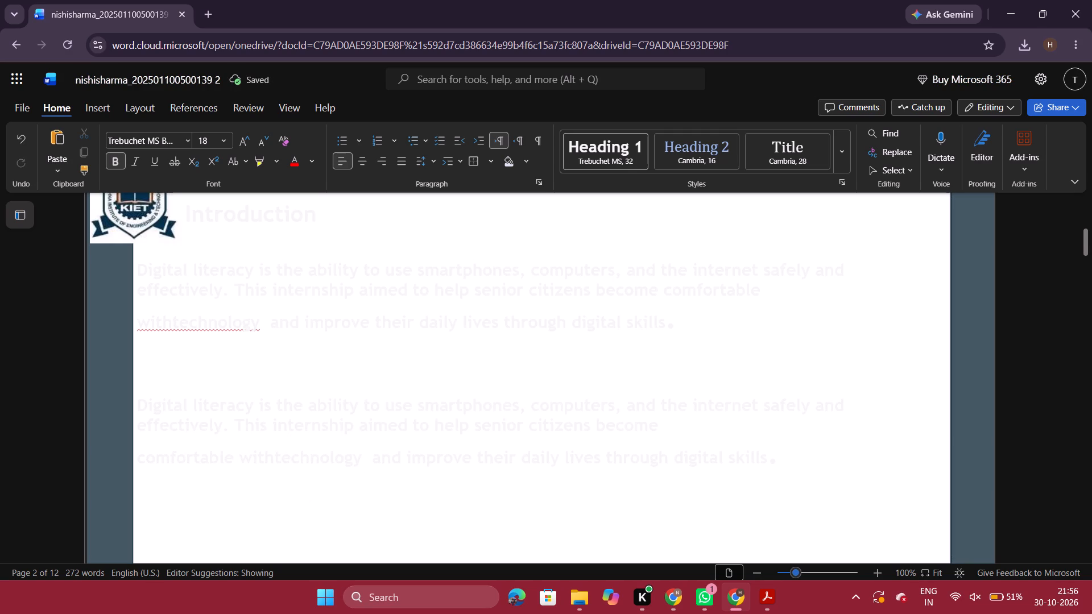
left_click(267, 458)
left_click(273, 458)
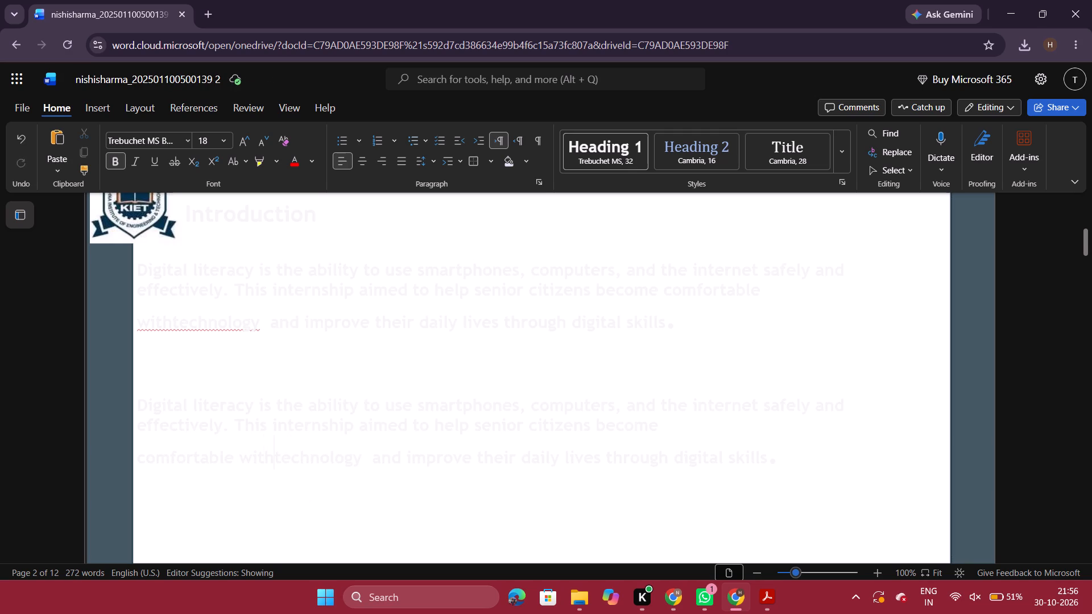
key("space")
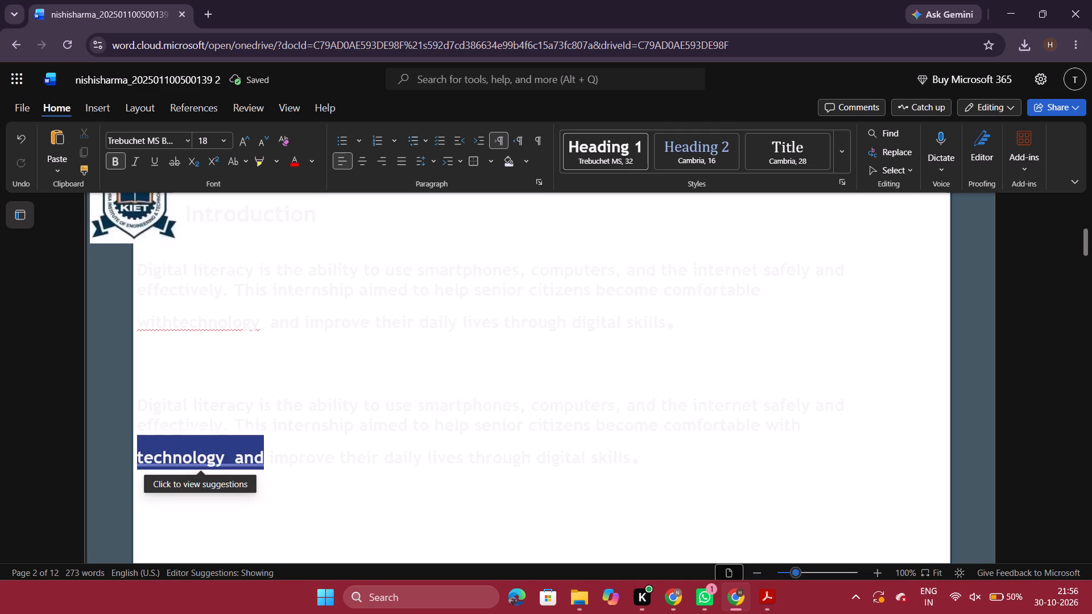
Delete the ending "and improve their daily lives through digital skills." from the pasted copy, leaving "technology" as its last word.
double_click(182, 462)
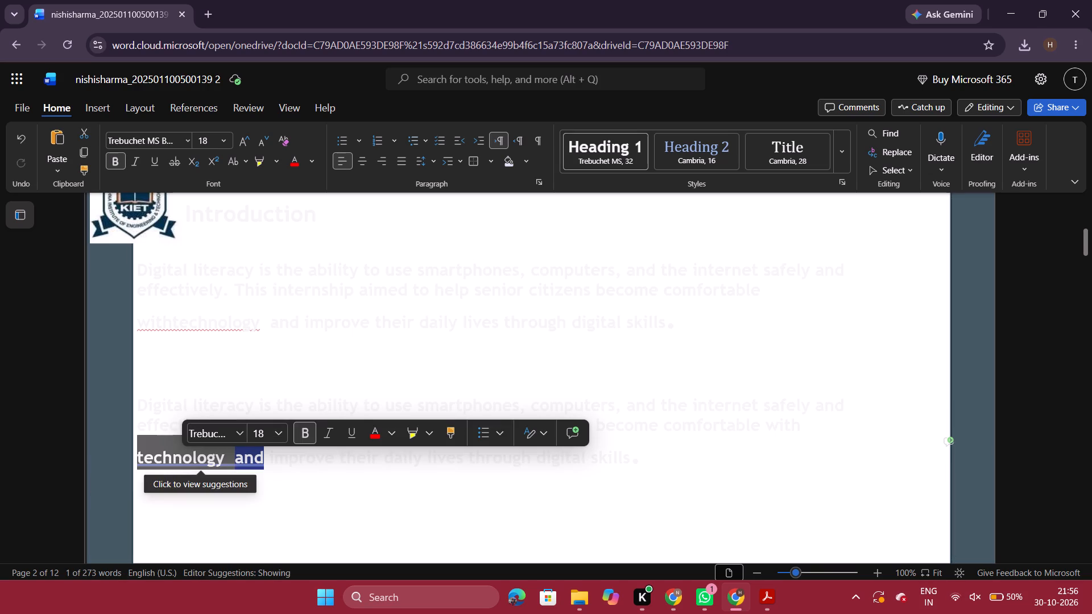
left_click(369, 477)
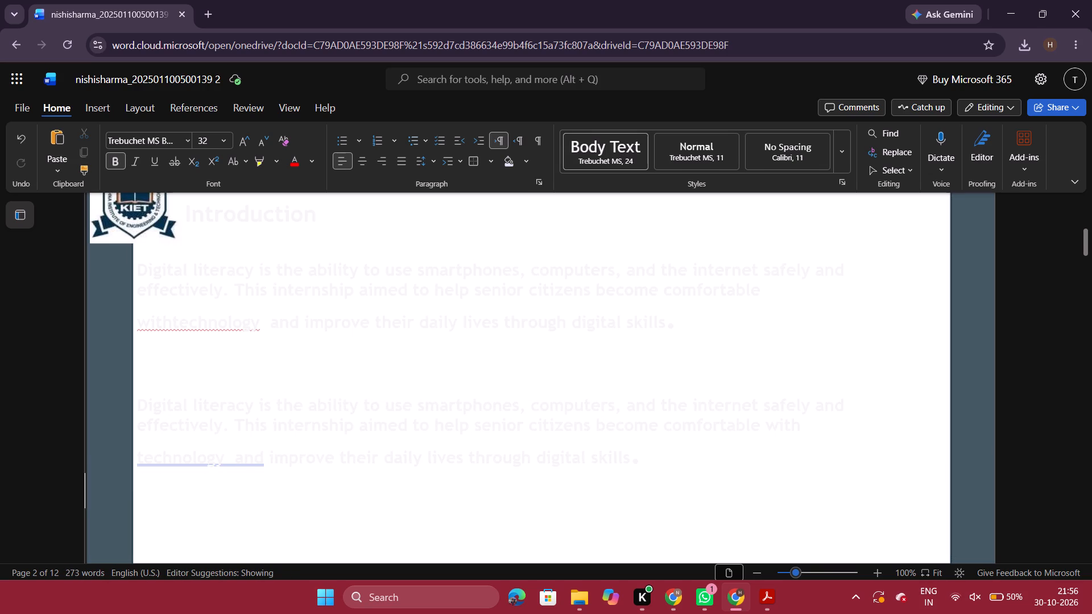
left_click(809, 428)
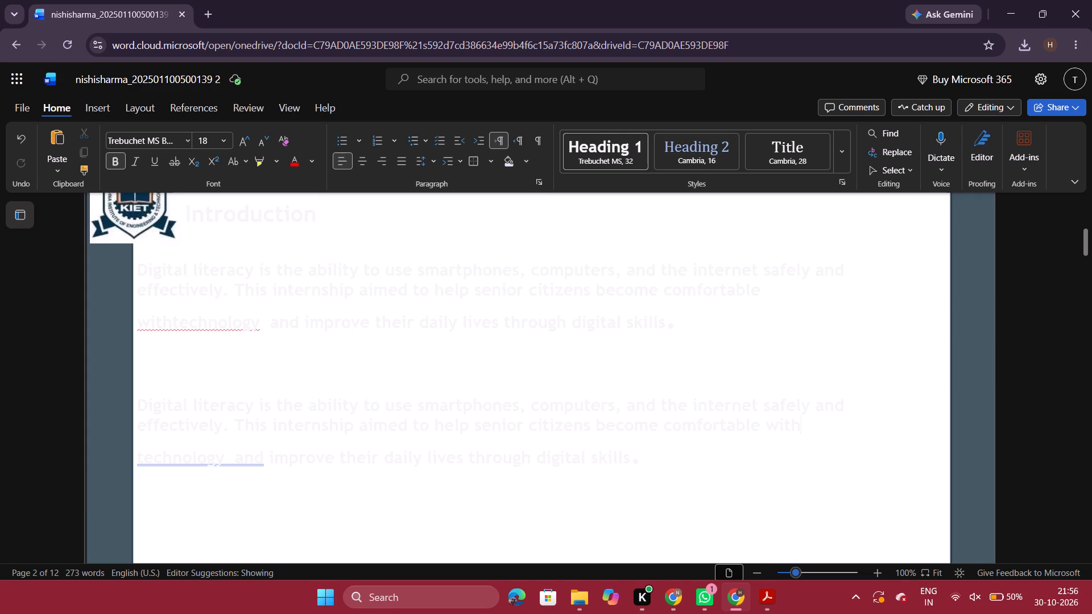
left_click(640, 463)
key("BackSpace")
key("BackSpace")
key("BackSpace")
key("BackSpace")
key("BackSpace")
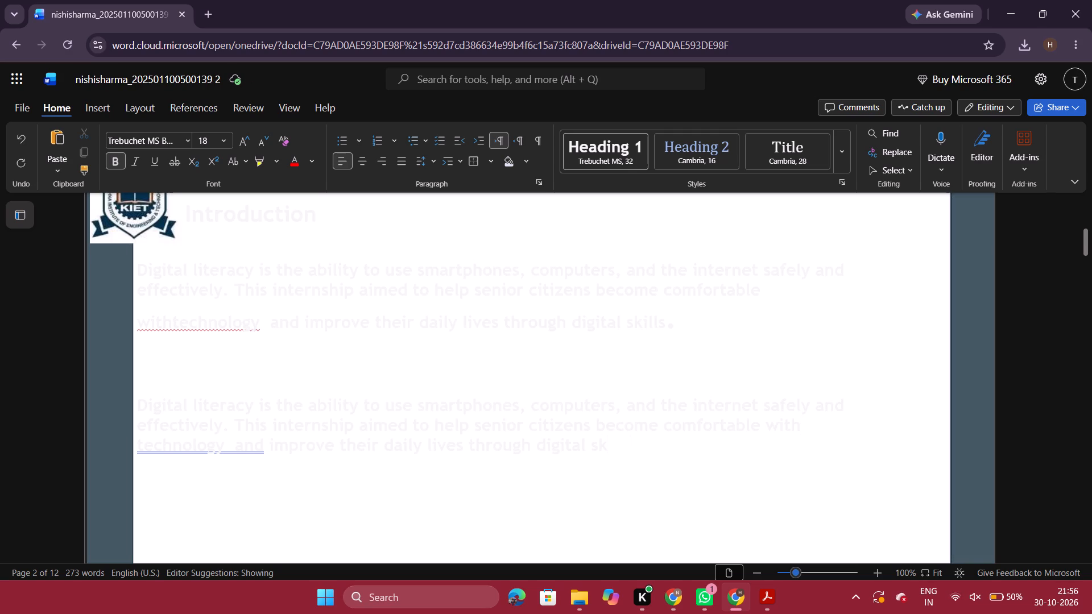
key("BackSpace")
key("BackSpace")
key("BackSpace")
key("BackSpace")
key("BackSpace")
key("BackSpace")
key("BackSpace")
key("BackSpace")
key("BackSpace")
key("BackSpace")
key("BackSpace")
key("BackSpace")
key("BackSpace")
key("BackSpace")
key("BackSpace")
key("BackSpace")
key("BackSpace")
key("BackSpace")
key("BackSpace")
key("BackSpace")
key("BackSpace")
key("BackSpace")
key("BackSpace")
key("BackSpace")
key("BackSpace")
key("BackSpace")
key("BackSpace")
key("BackSpace")
key("BackSpace")
key("BackSpace")
key("BackSpace")
key("BackSpace")
key("BackSpace")
key("BackSpace")
key("BackSpace")
key("BackSpace")
key("BackSpace")
key("BackSpace")
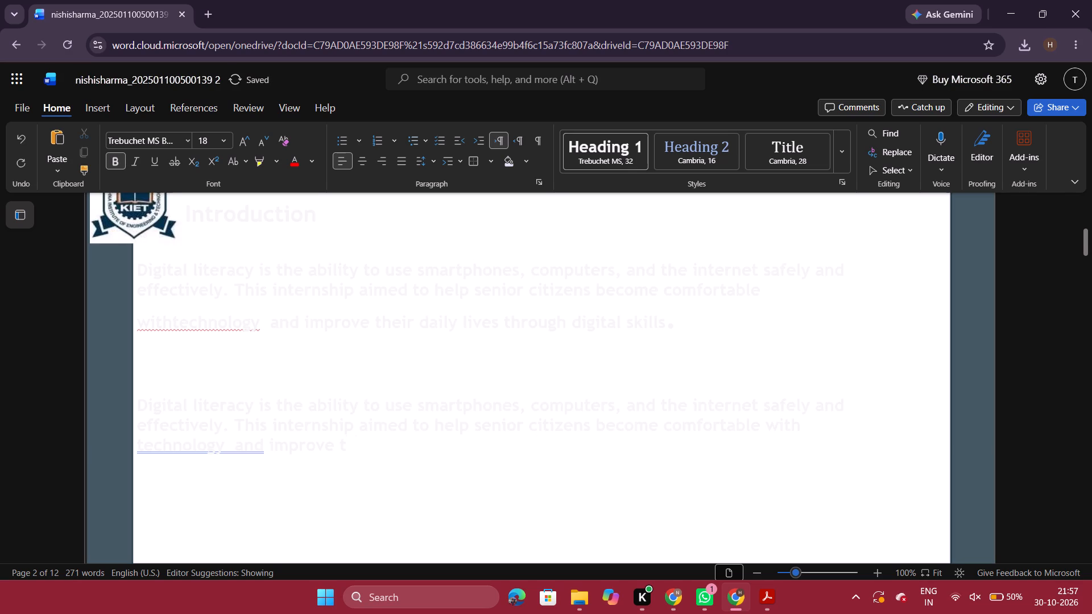
key("BackSpace")
key("BackSpace")
key("BackSpace")
key("BackSpace")
key("BackSpace")
key("BackSpace")
key("BackSpace")
key("BackSpace")
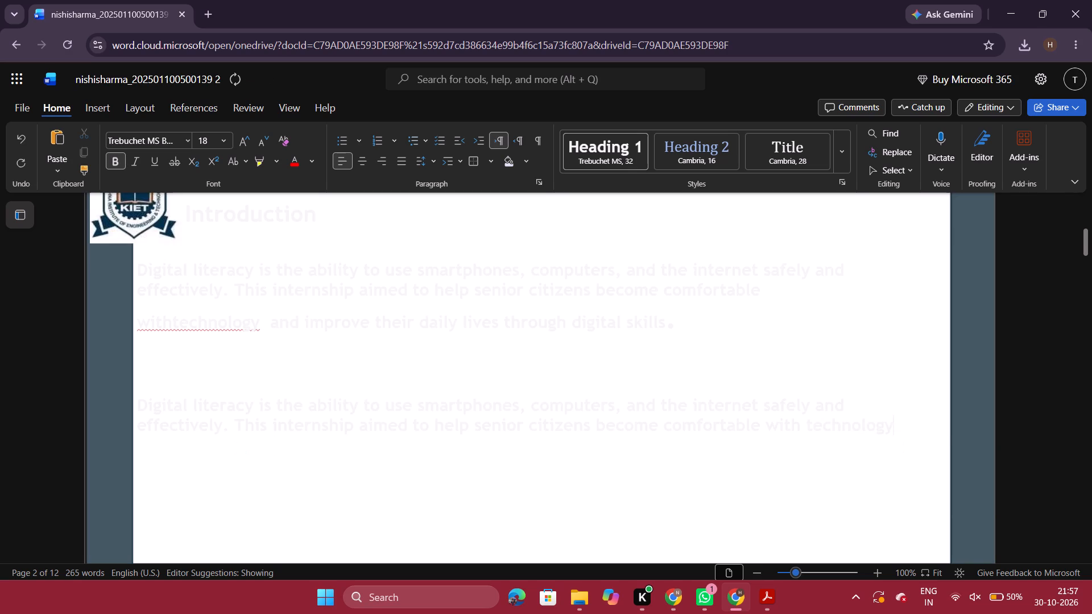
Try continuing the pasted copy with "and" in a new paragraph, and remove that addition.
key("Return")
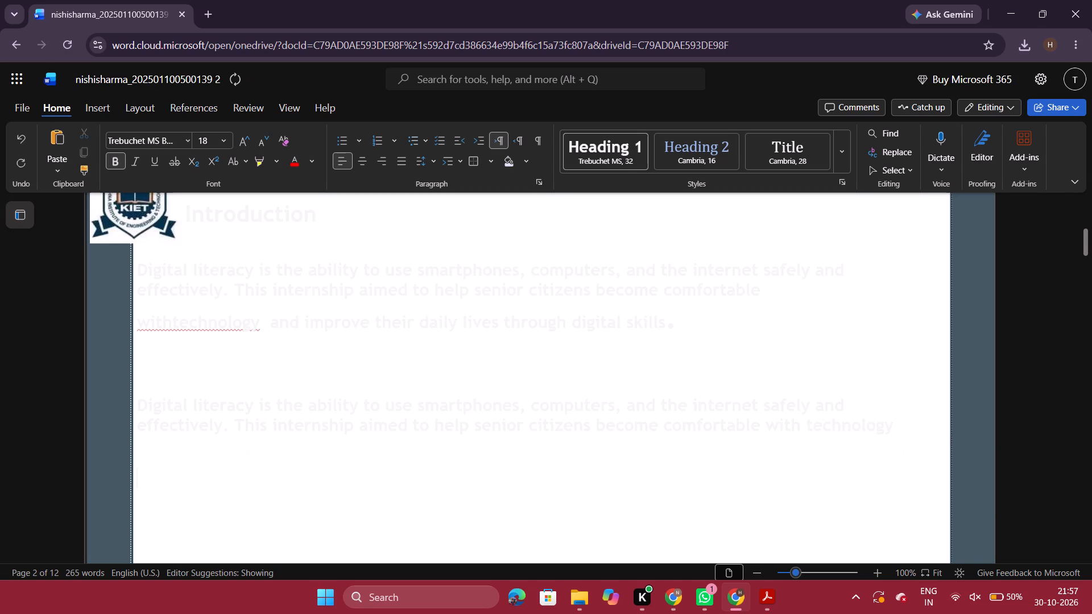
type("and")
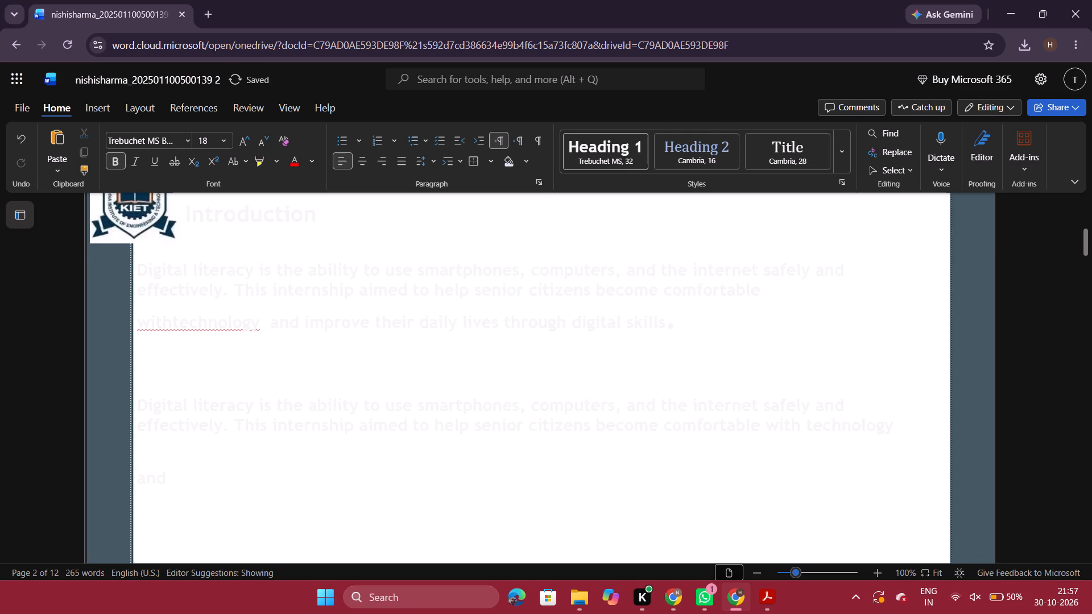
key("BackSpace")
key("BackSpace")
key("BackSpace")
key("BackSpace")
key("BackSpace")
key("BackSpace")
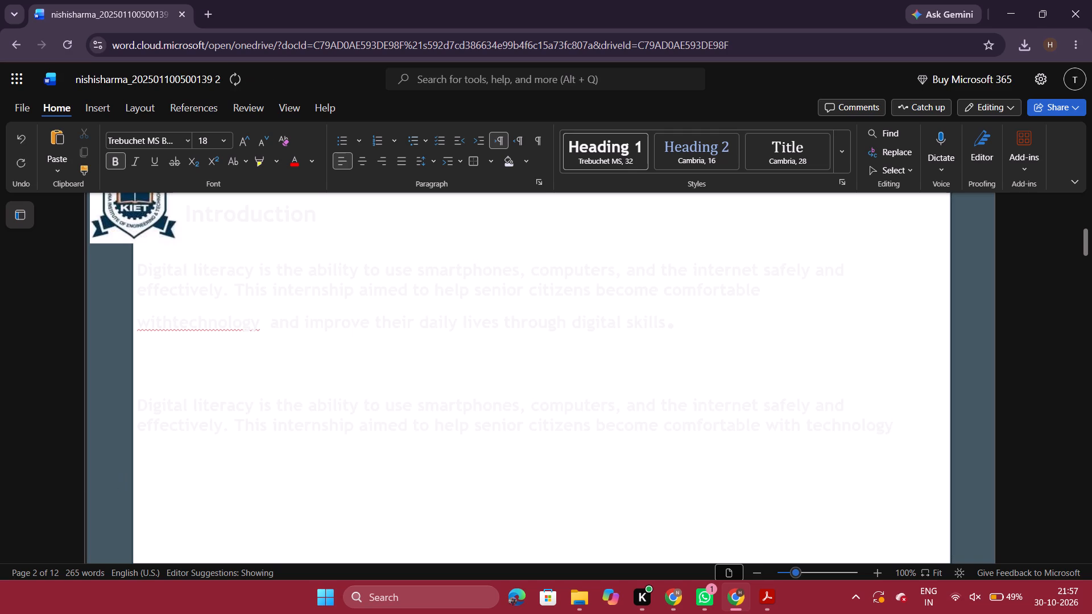
Add the line "and improve their daily lives through ditital skills." directly below the pasted Introduction paragraph on page 2.
left_click(145, 442)
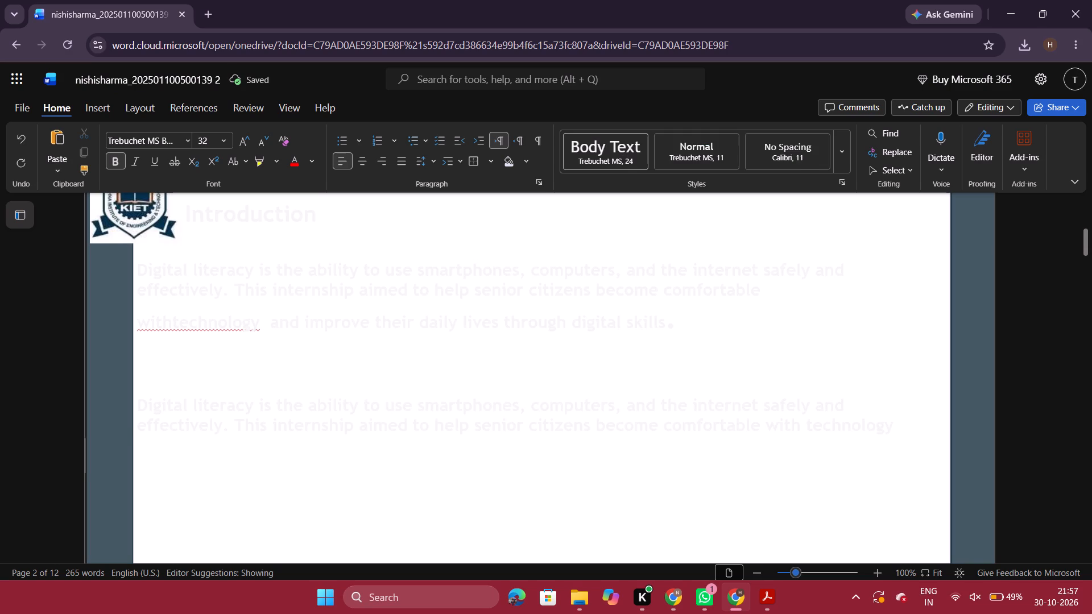
type("and")
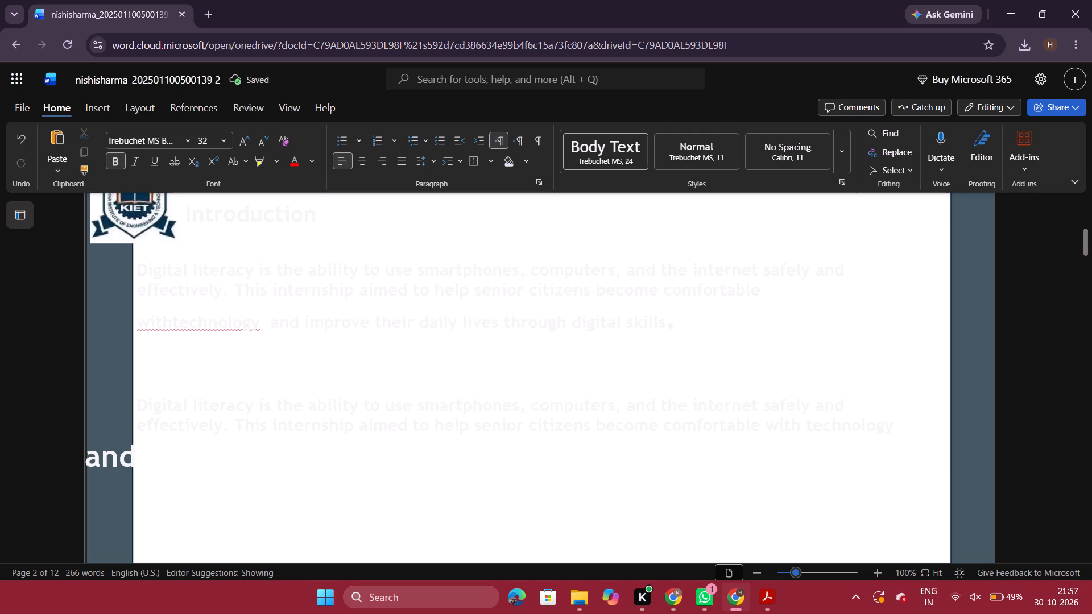
key("space")
type("imp")
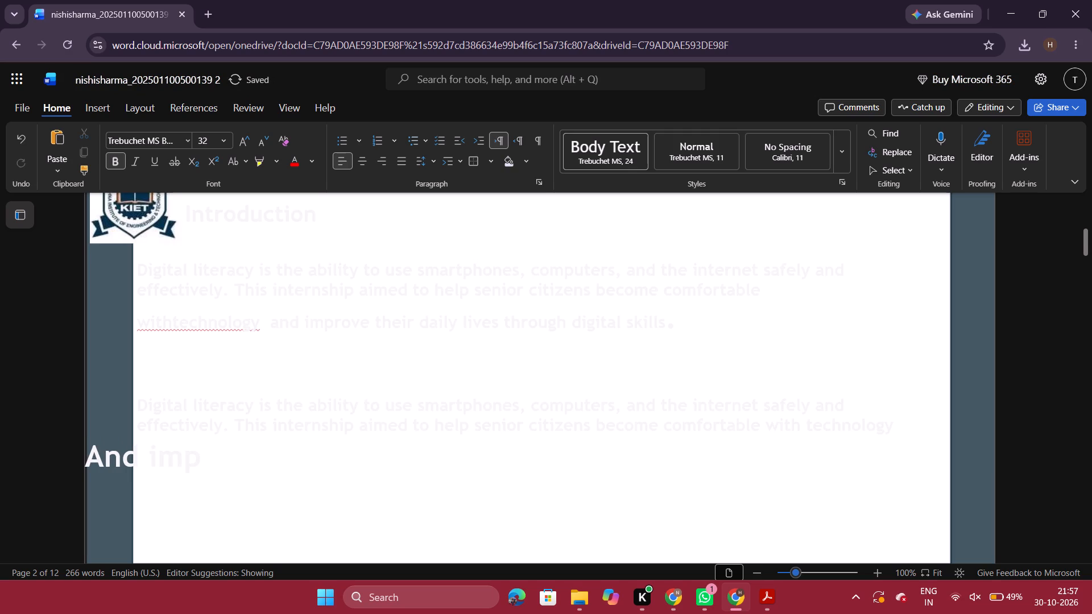
type("ro")
type("ve")
key("space")
type("their")
key("space")
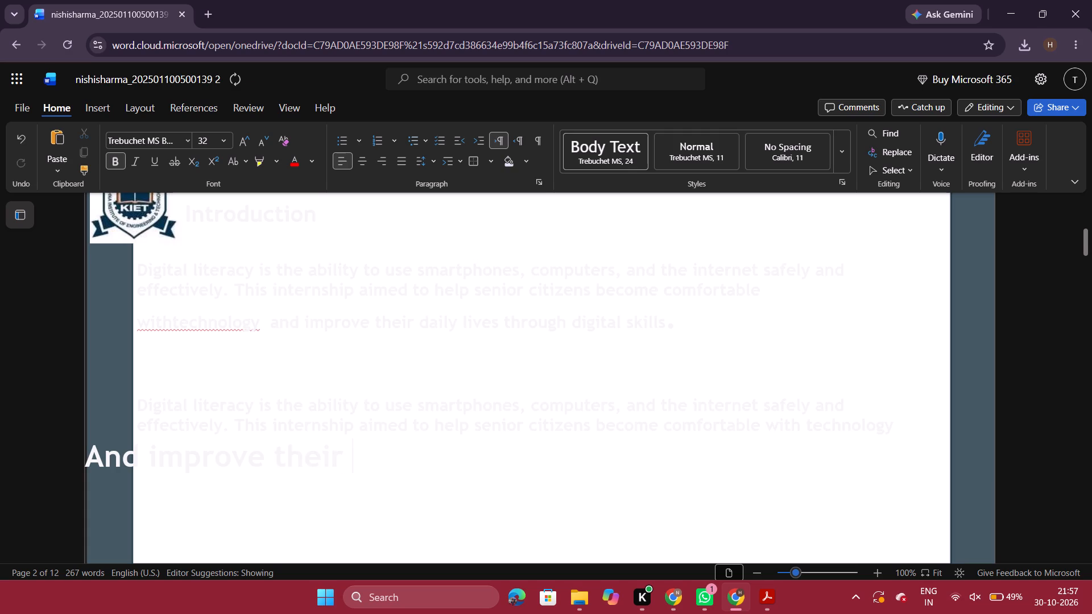
type("daily")
key("space")
type("lives")
key("space")
type("th")
type("rough")
key("space")
type("dit")
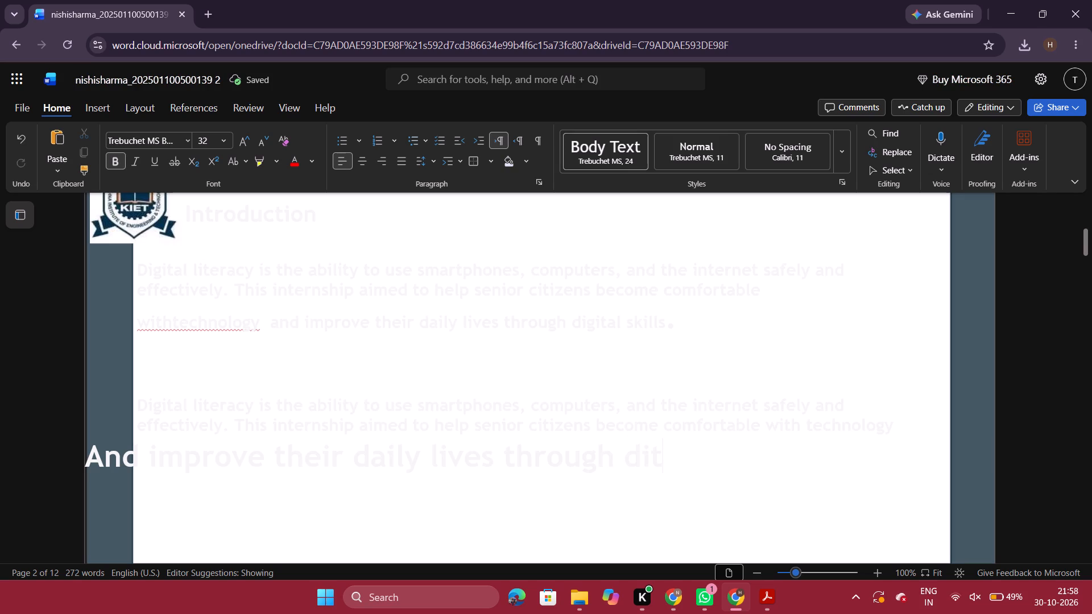
type("ital")
key("space")
type("skill")
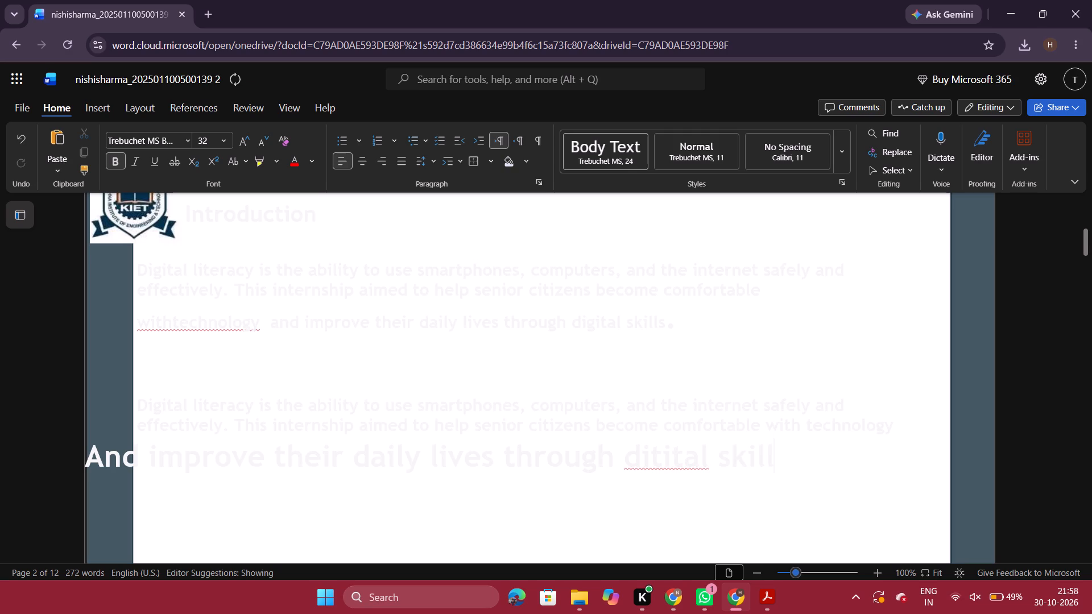
key("s")
key("period")
Change the auto-capitalized "And" at the start of the new line to lowercase "and".
left_click(114, 457)
left_click(103, 458)
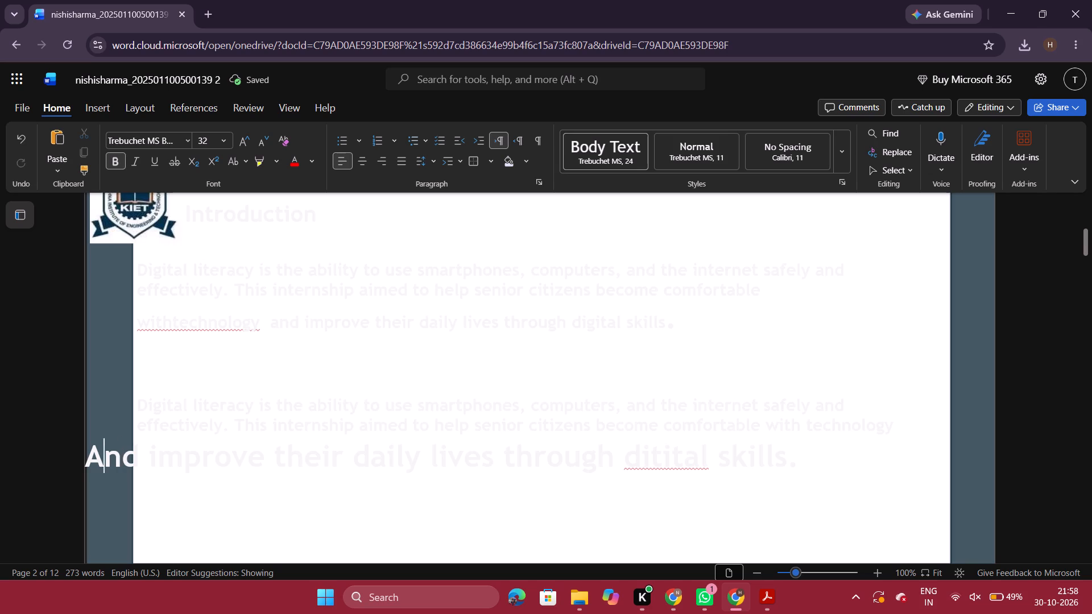
key("BackSpace")
key("a")
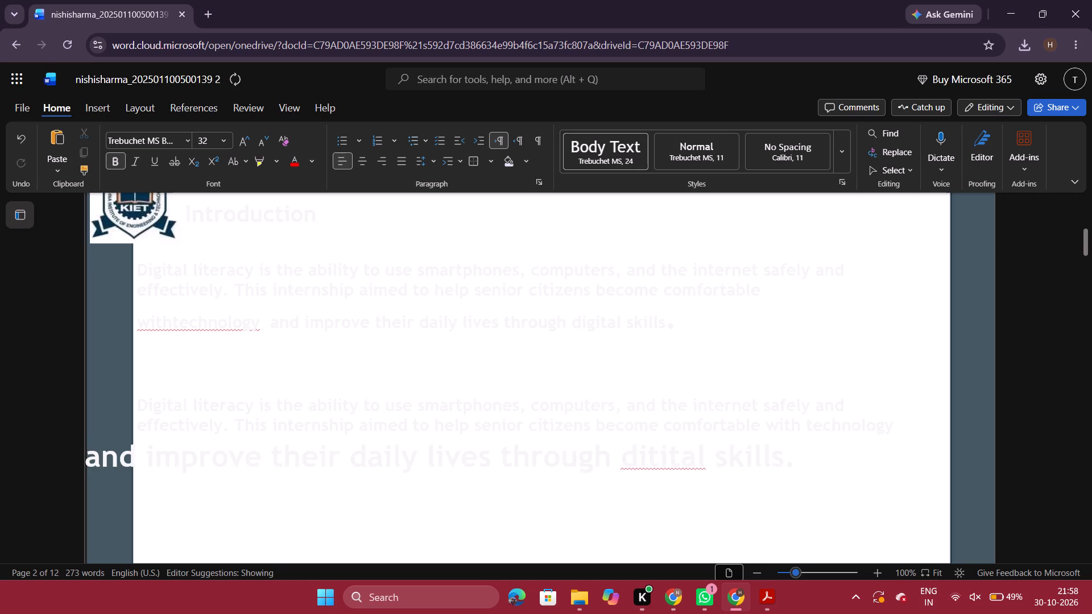
Set the font size of the whole new line, from "and improve" to "skills.", to 18.
left_click_drag(86, 455, 231, 474)
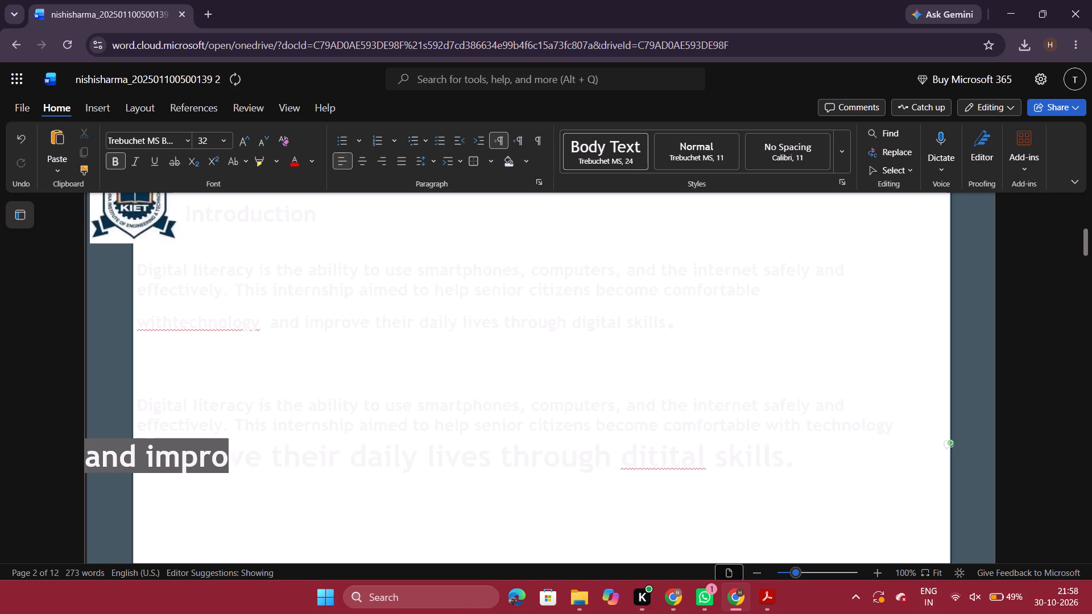
left_click_drag(231, 474, 499, 472)
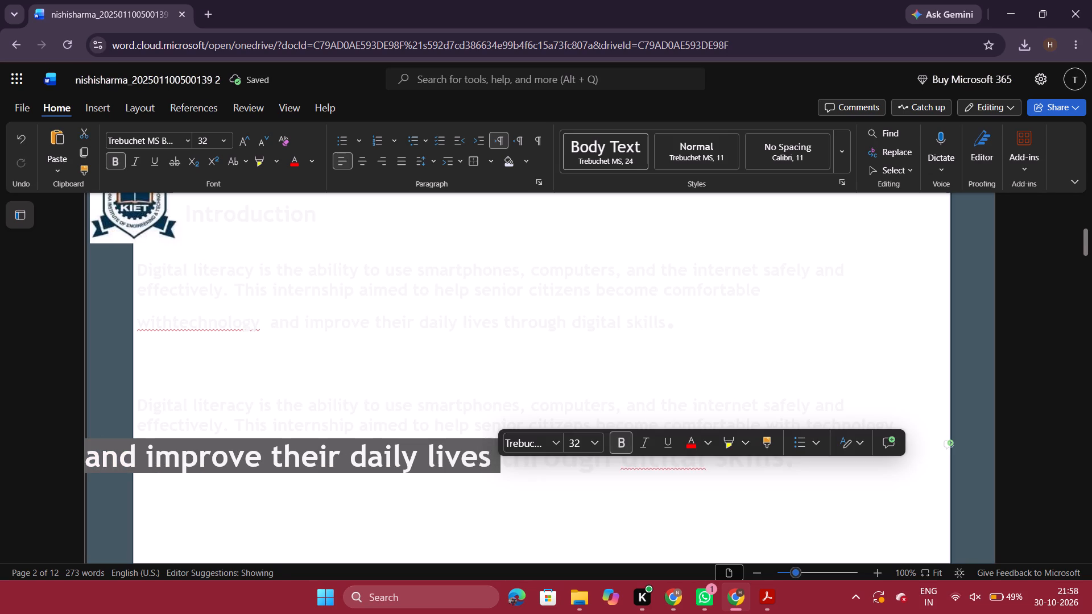
left_click(593, 446)
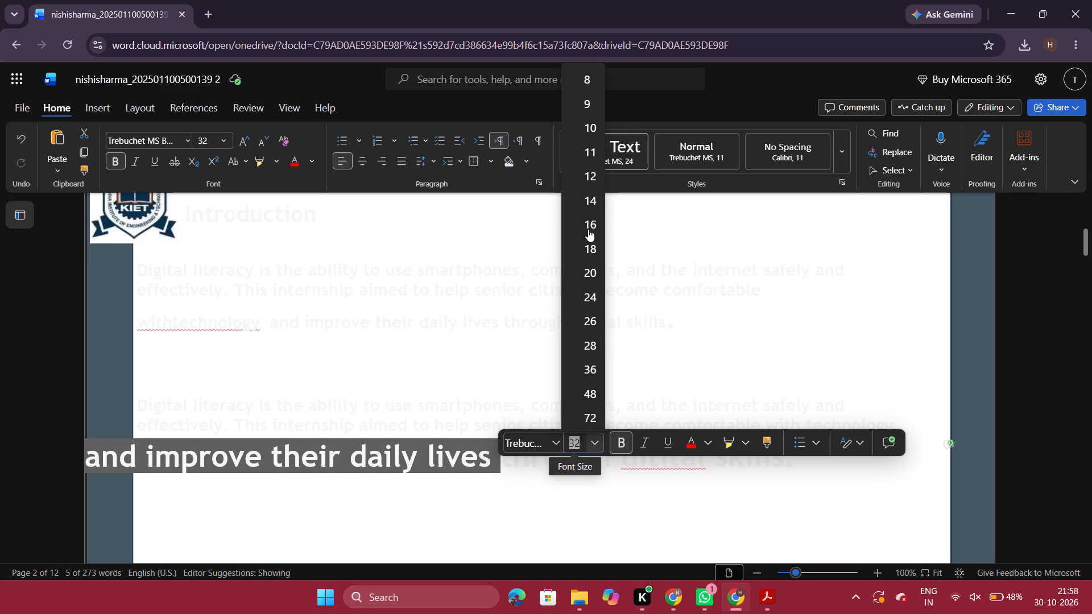
left_click(588, 245)
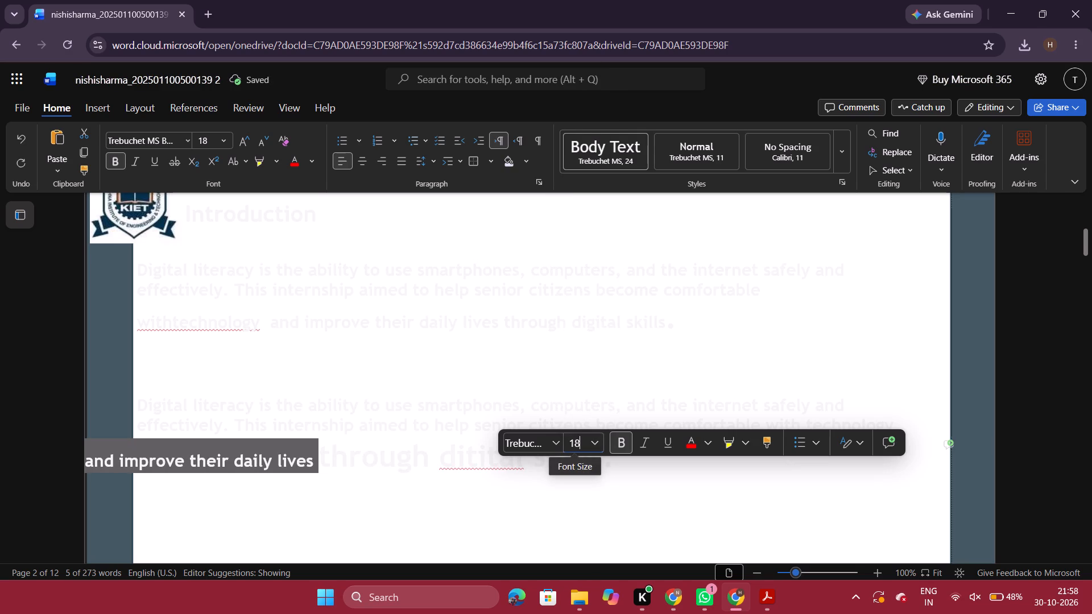
left_click_drag(318, 457, 320, 457)
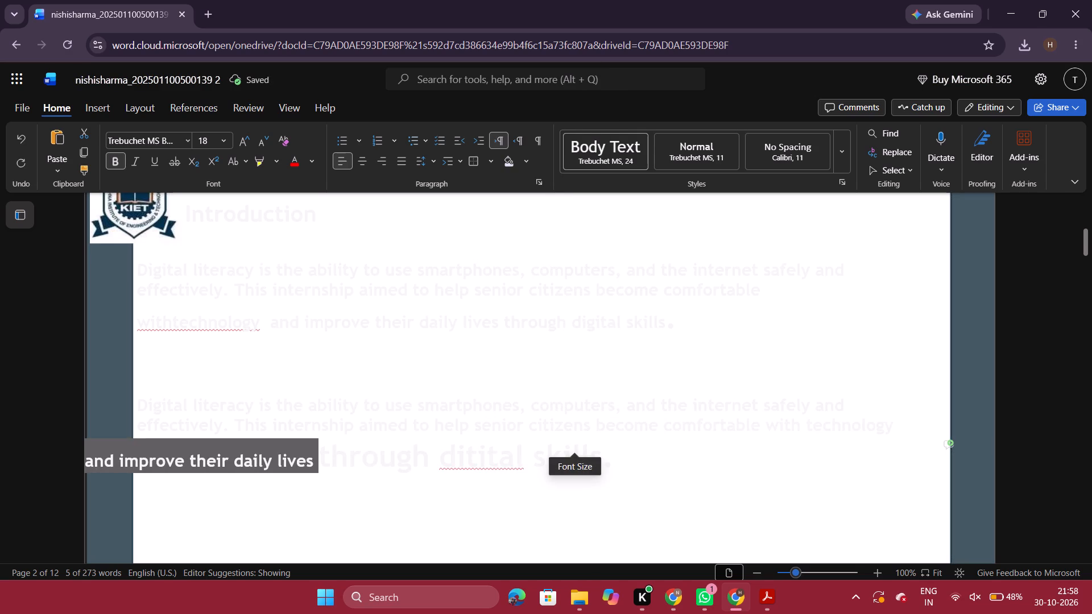
left_click_drag(320, 457, 359, 525)
left_click(359, 525)
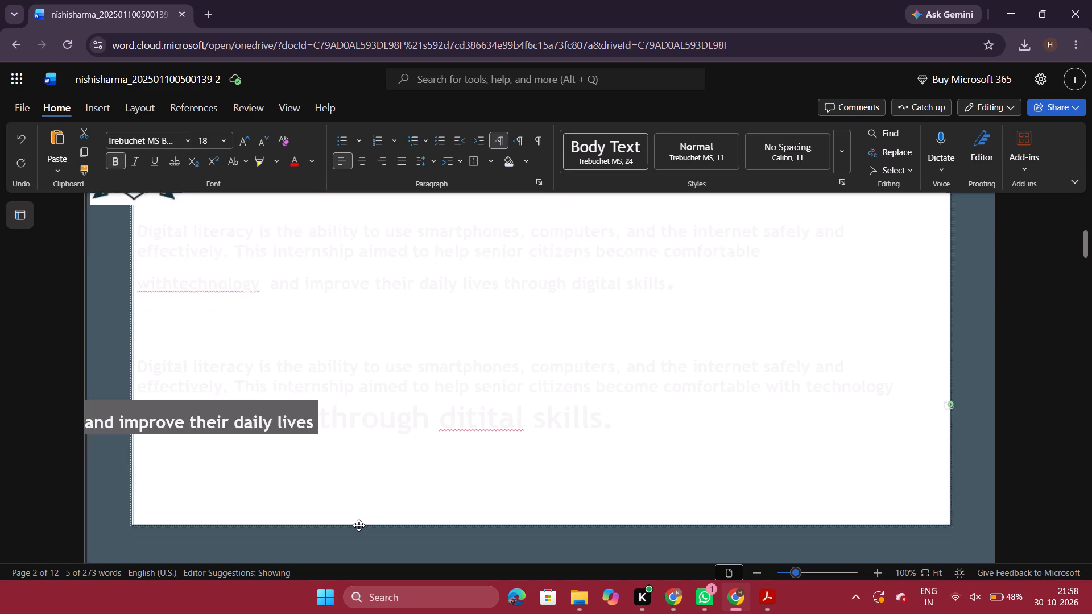
left_click_drag(321, 342, 485, 347)
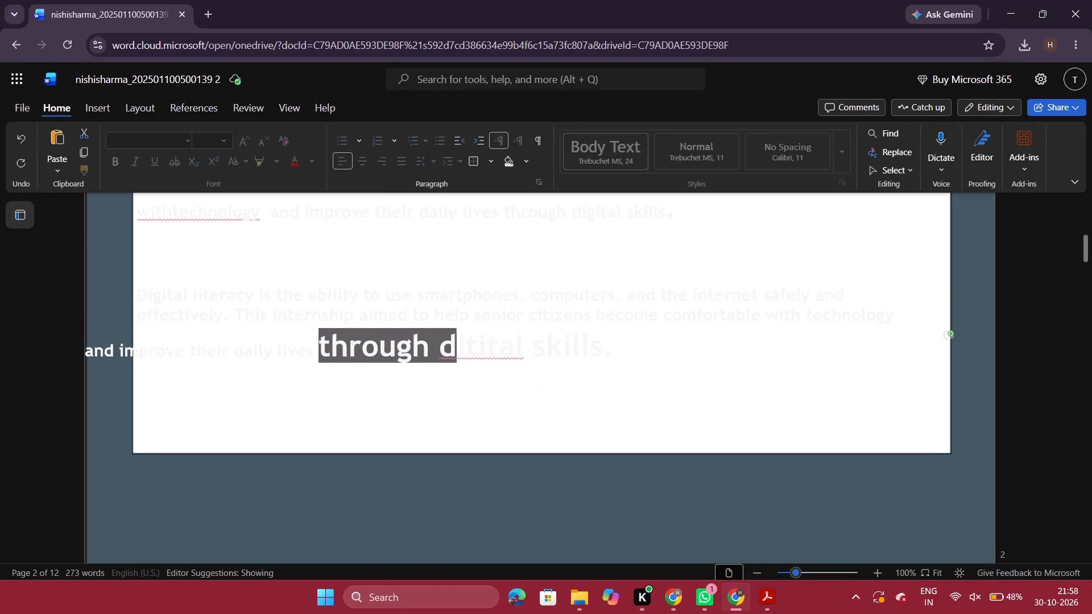
left_click_drag(485, 347, 663, 359)
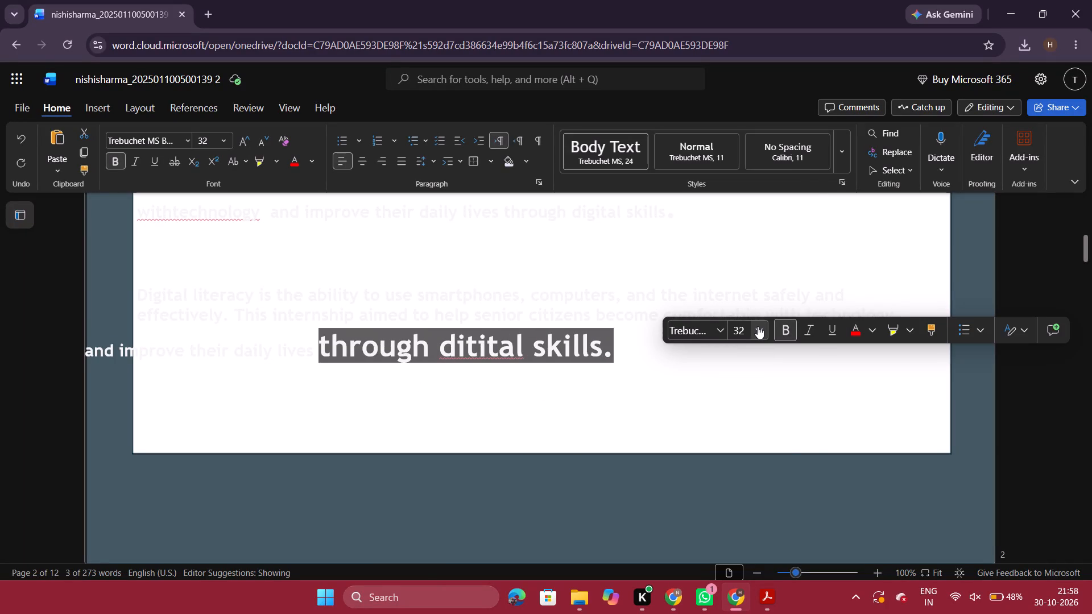
left_click(758, 326)
left_click(789, 333)
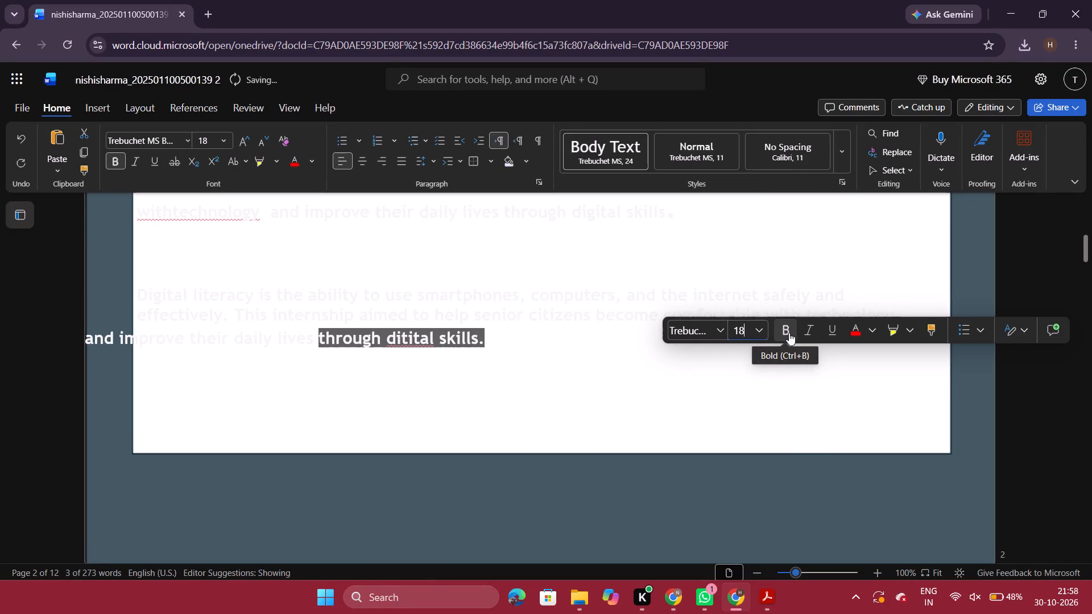
left_click(418, 383)
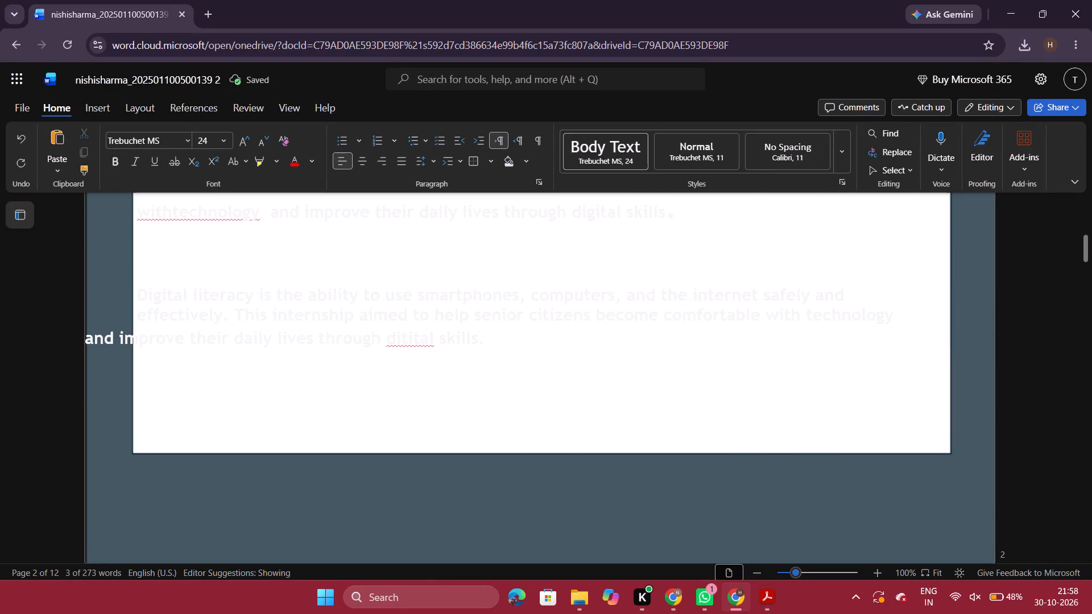
Insert 11 leading spaces before "and improve" so the line starts inside the white area, in line with the paragraph above.
left_click(82, 337)
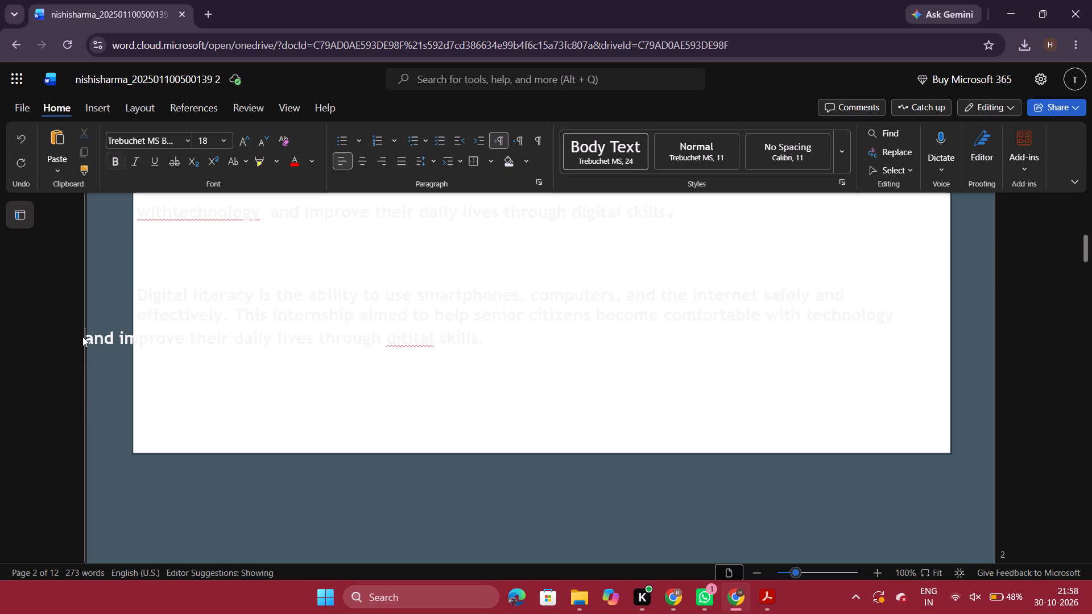
key("space")
key("space")
key("space")
key("space")
key("space")
key("space")
key("space")
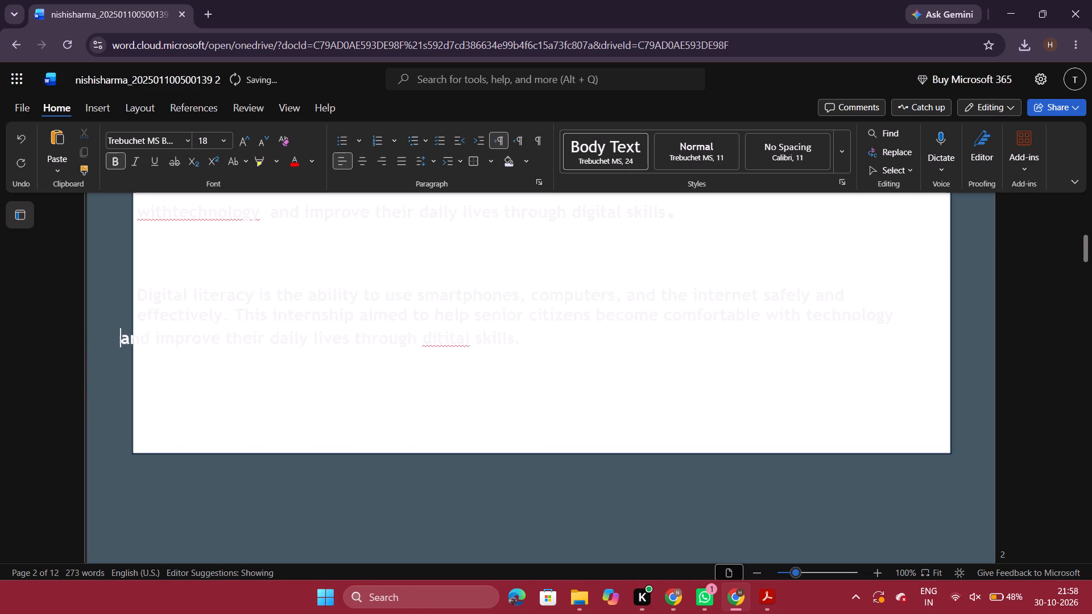
key("space")
key("space")
key("space")
key("space")
Delete the original Introduction paragraph containing "withtechnology", keeping the rebuilt copy below it.
scroll(82, 337, "up", 2)
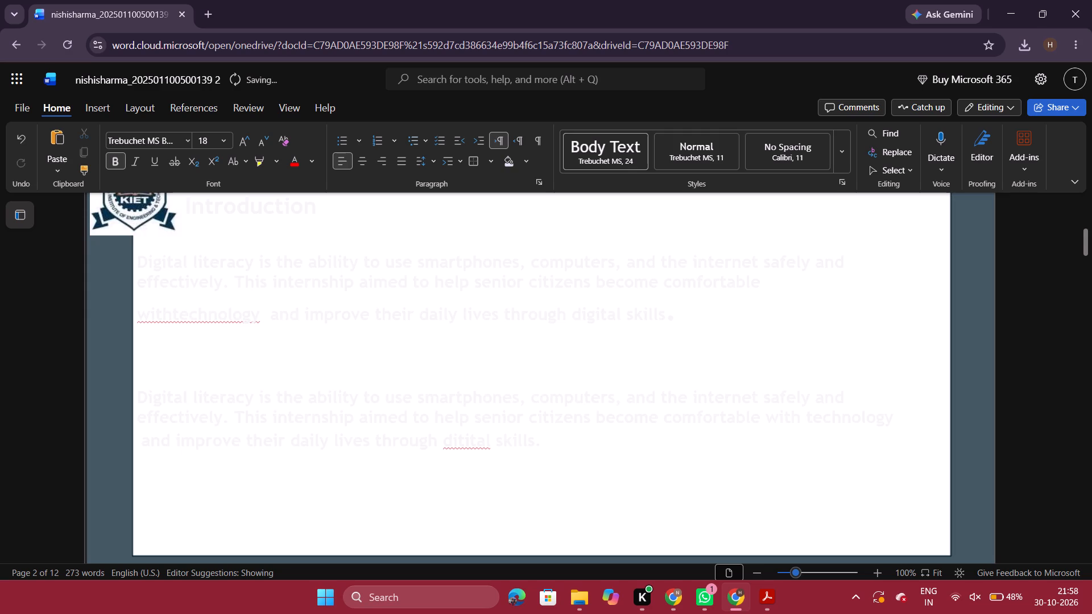
left_click_drag(134, 262, 454, 333)
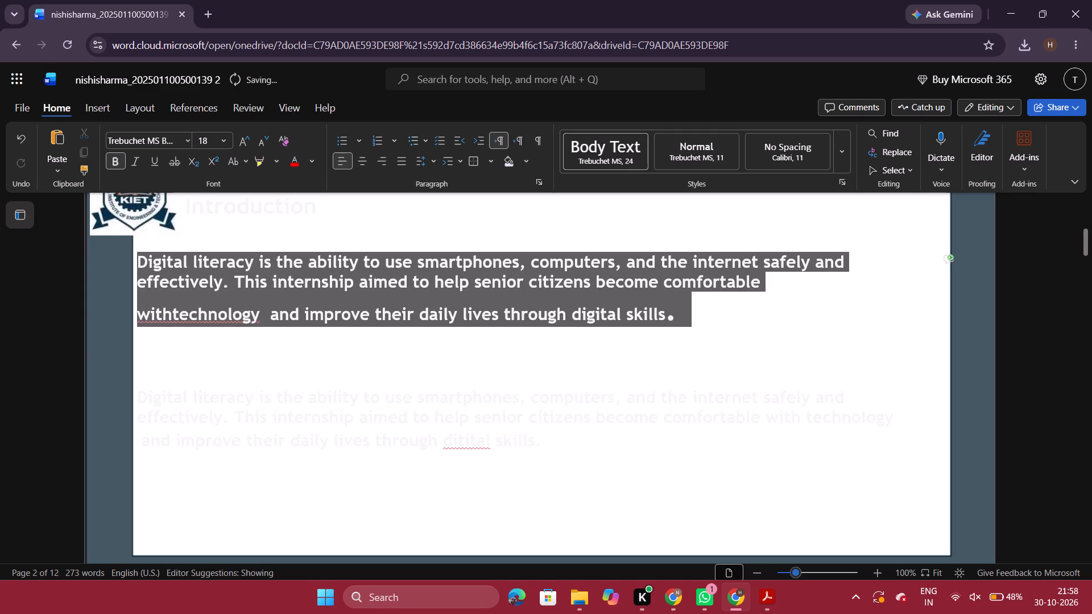
left_click_drag(454, 333, 482, 330)
key("BackSpace")
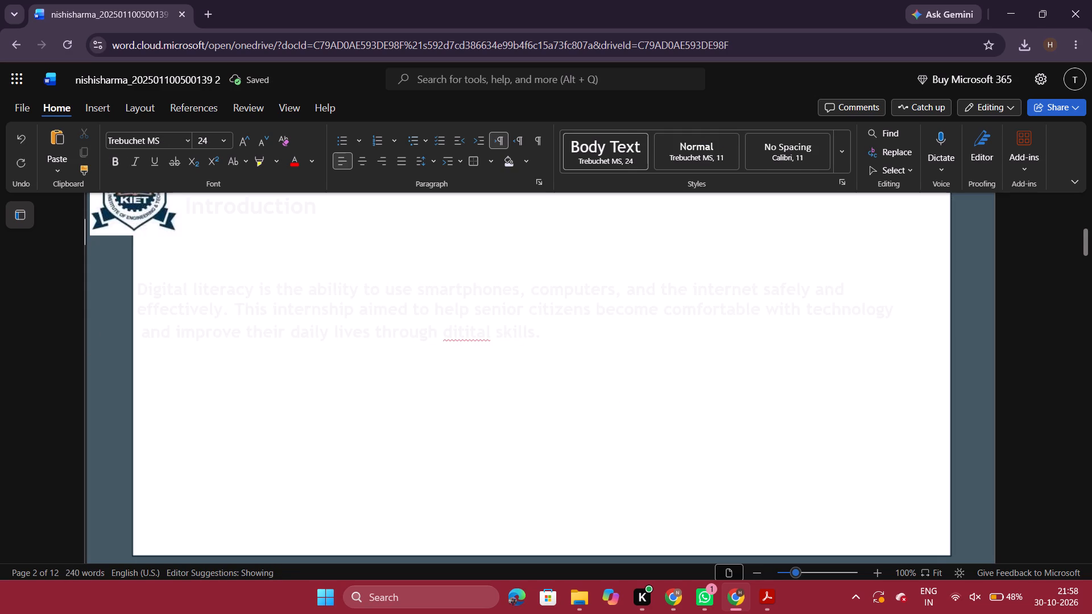
Try to remove the empty space before "Digital literacy" at the start of the remaining Introduction paragraph.
left_click(139, 293)
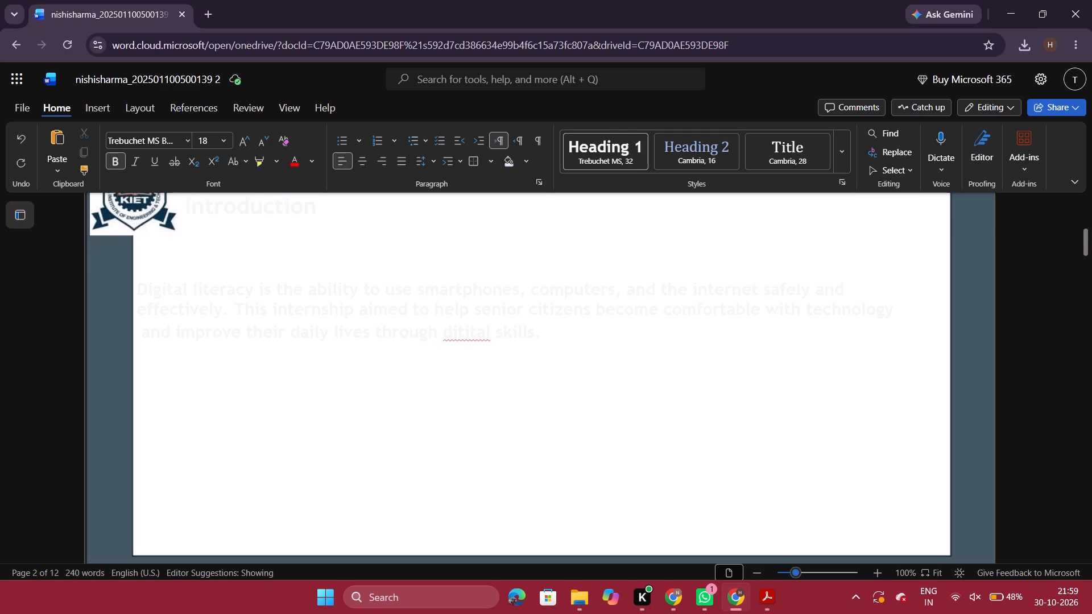
key("BackSpace")
key("BackSpace")
key("BackSpace")
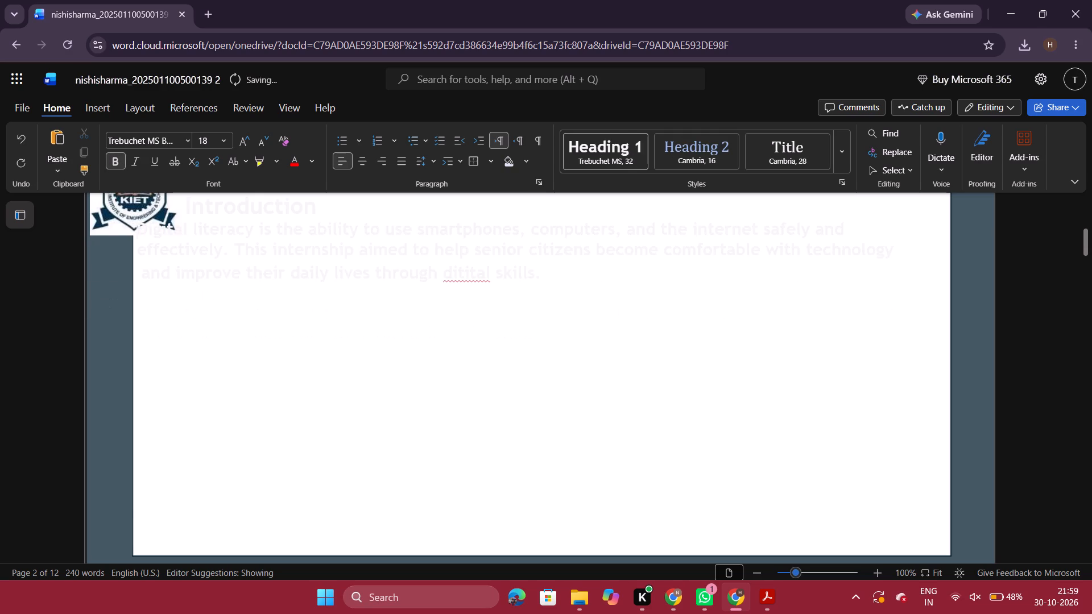
Compare the layout of the Introduction and Objectives pages in the Word document with the exported PDF in Adobe Acrobat.
scroll(139, 293, "up", 1)
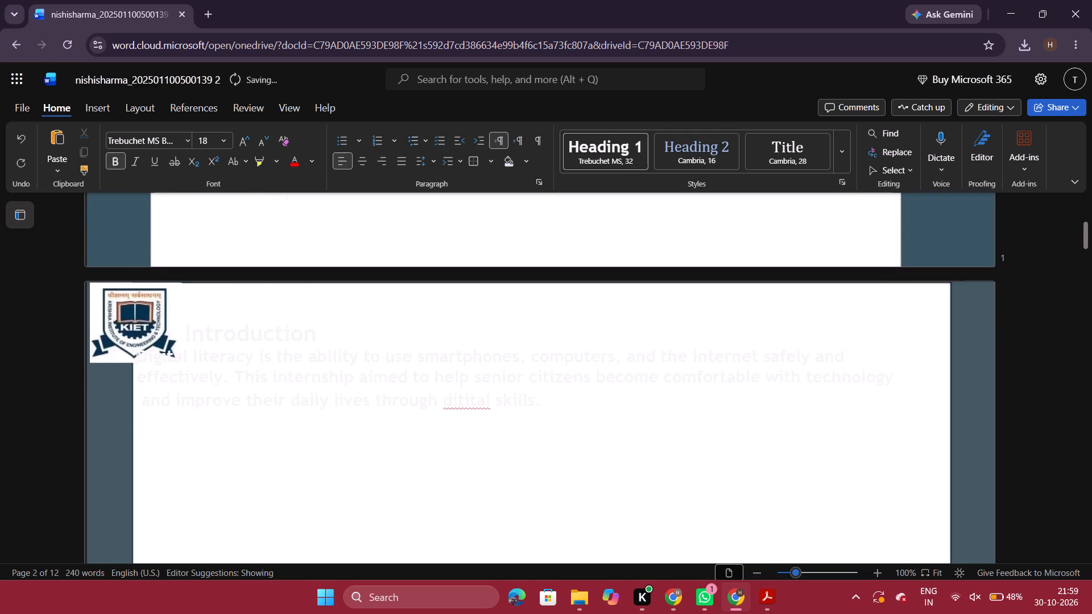
scroll(139, 293, "up", 1)
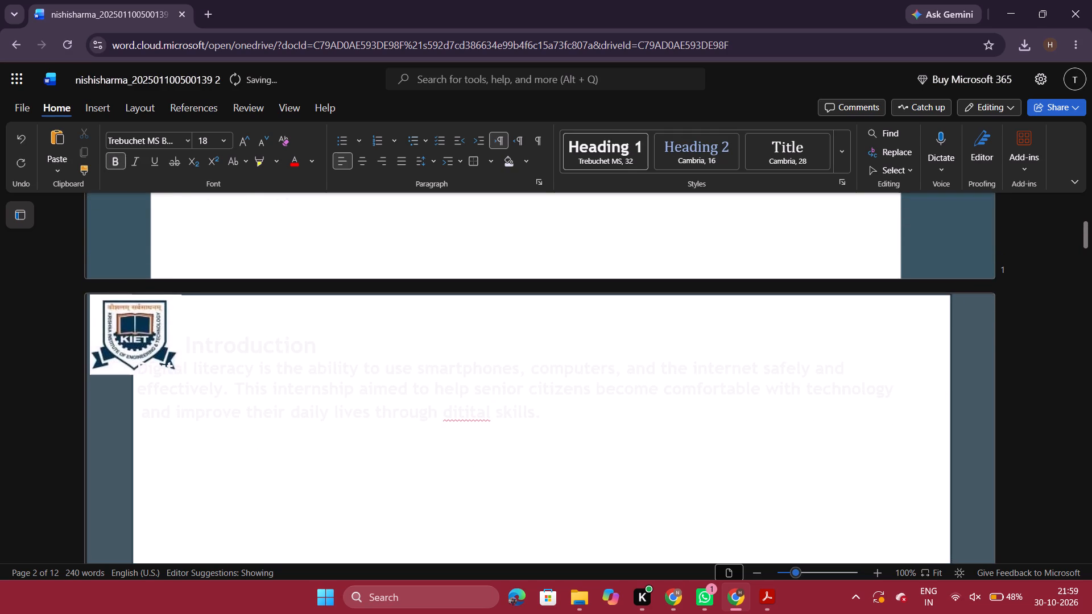
scroll(434, 473, "down", 6)
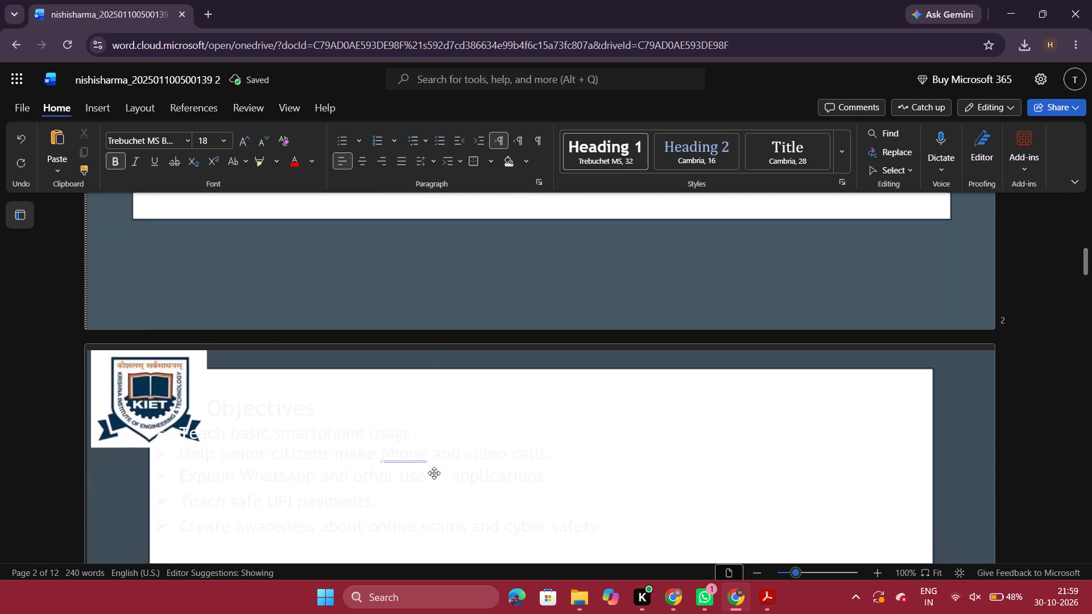
scroll(434, 473, "down", 2)
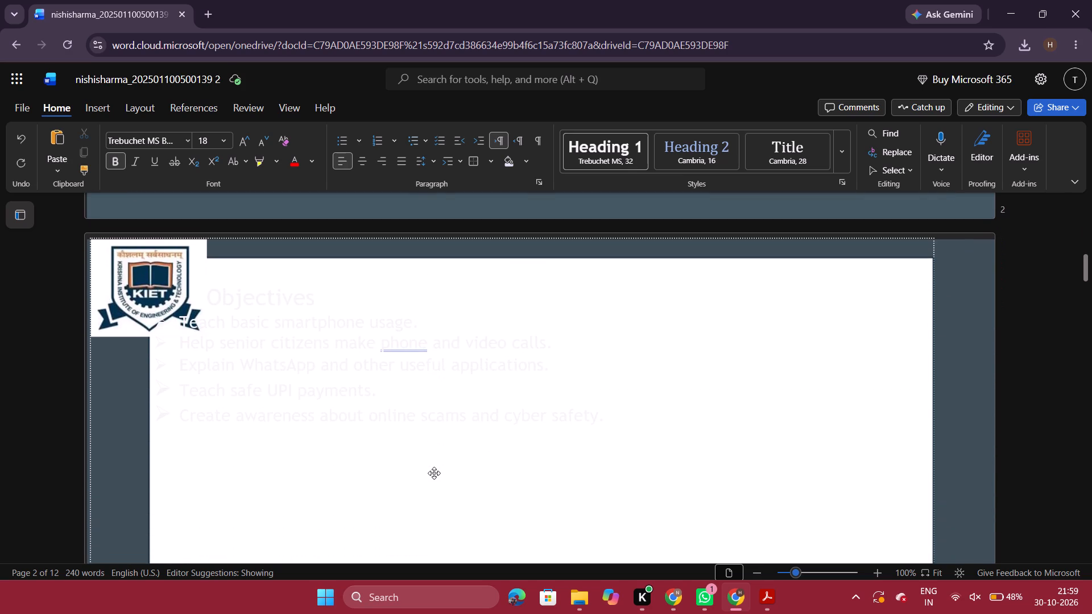
scroll(434, 473, "down", 1)
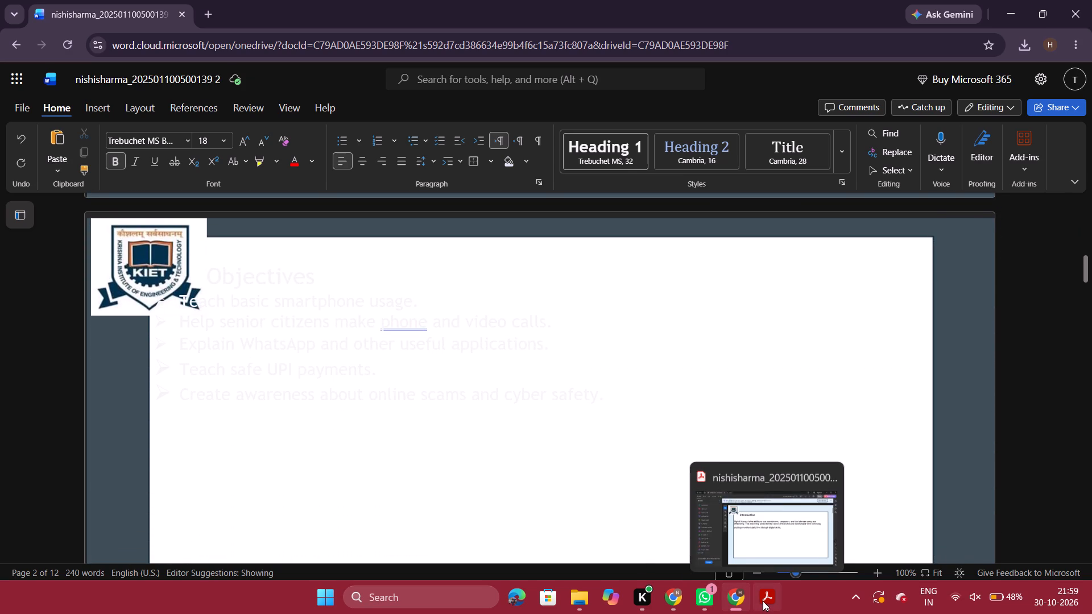
left_click(760, 541)
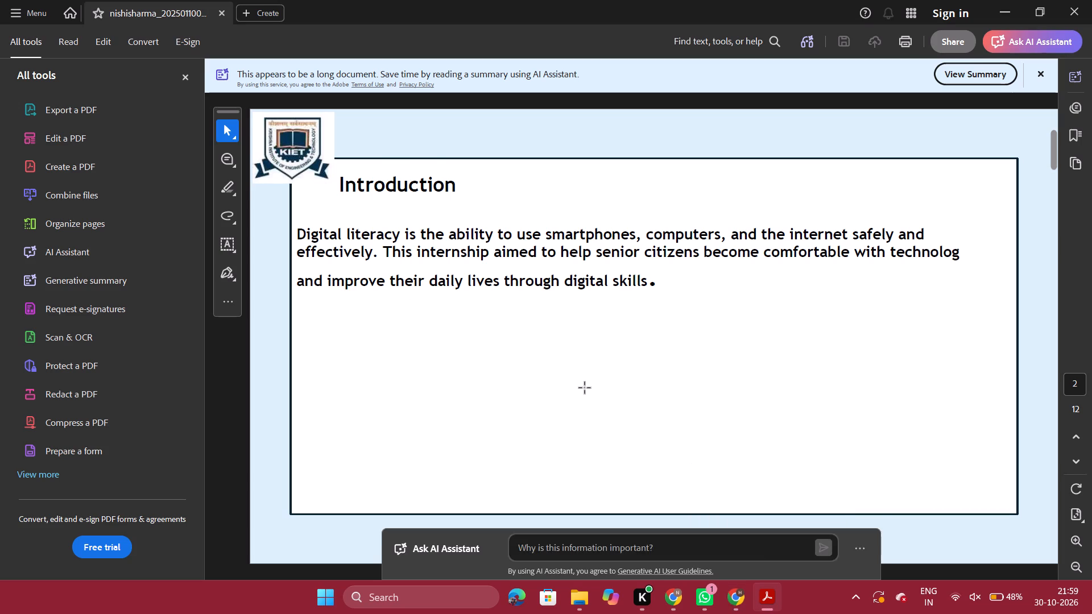
scroll(585, 388, "down", 2)
scroll(585, 388, "up", 2)
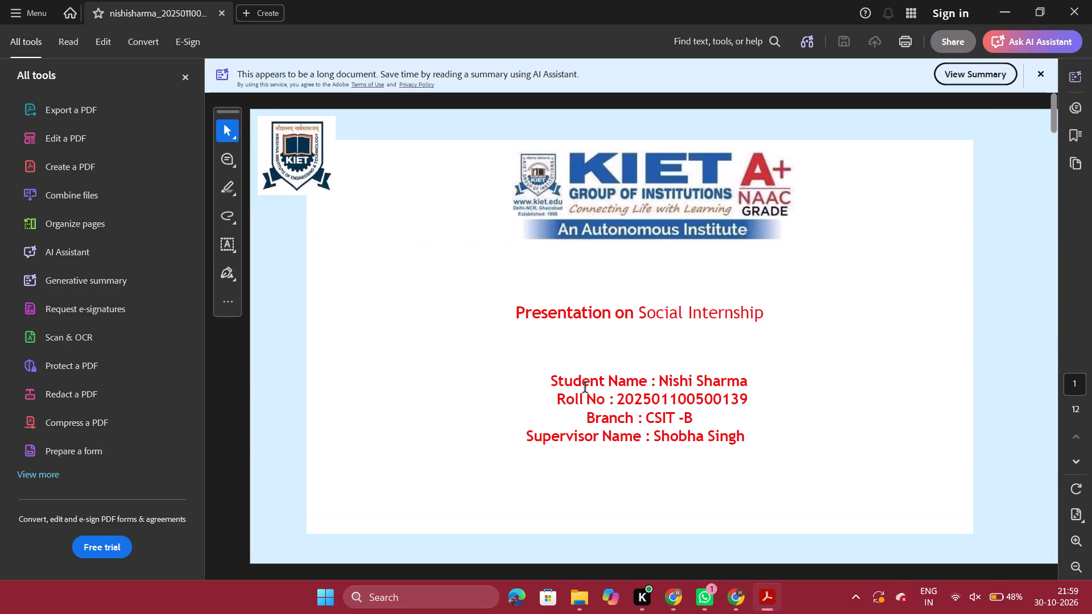
scroll(585, 388, "down", 1)
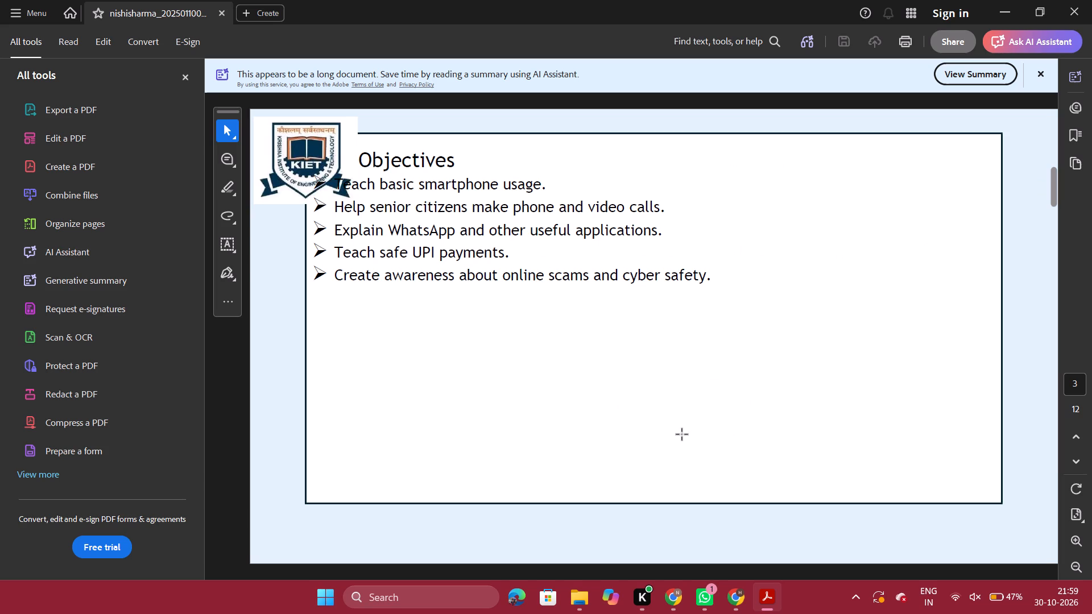
Back in the Word document in Chrome, insert 7 leading spaces before "Teach basic smartphone usage." to move it clear of the logo.
left_click(733, 596)
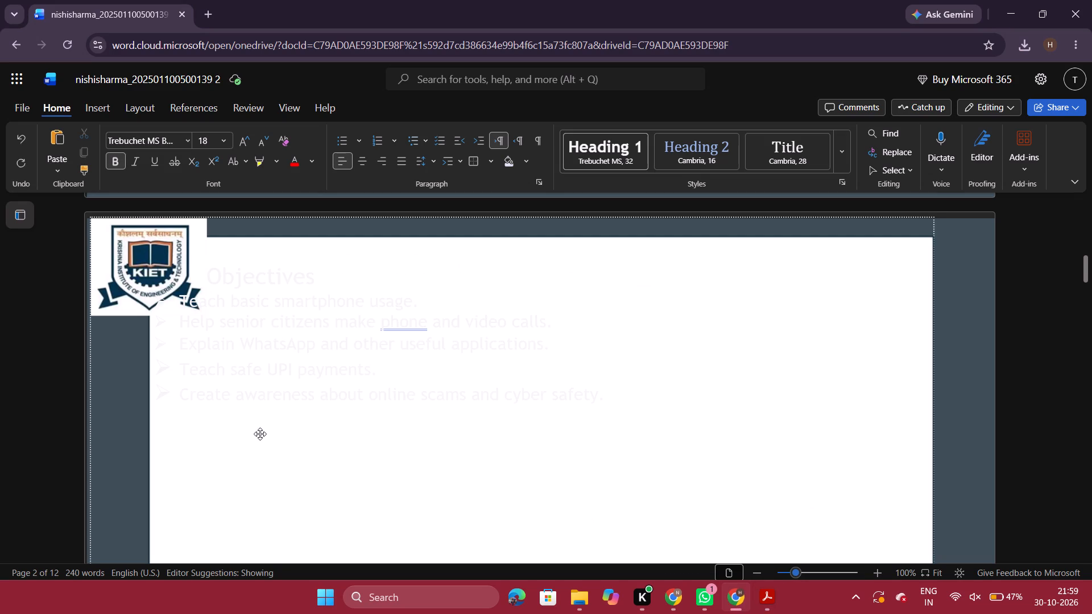
left_click(150, 309)
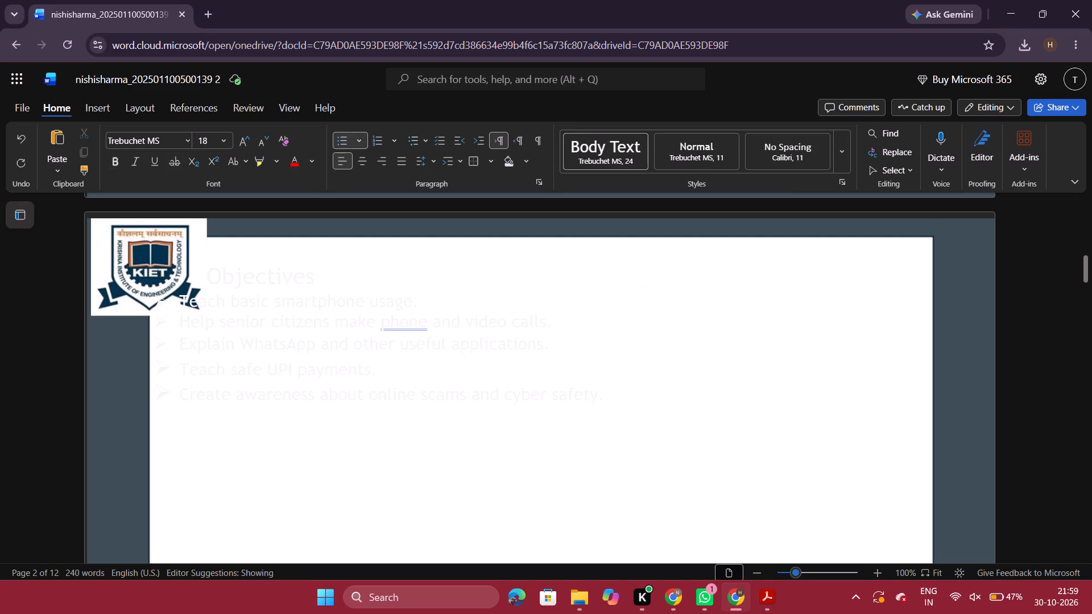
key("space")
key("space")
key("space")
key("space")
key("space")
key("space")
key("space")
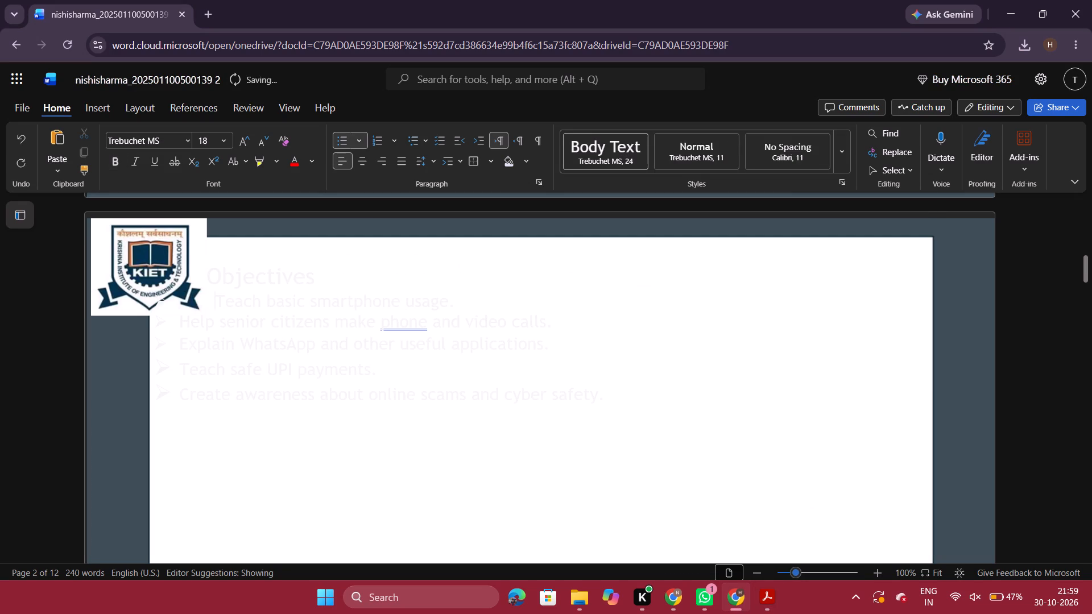
Insert 8 leading spaces before "Help senior citizens make phone and video calls." in the Objectives list.
left_click(178, 322)
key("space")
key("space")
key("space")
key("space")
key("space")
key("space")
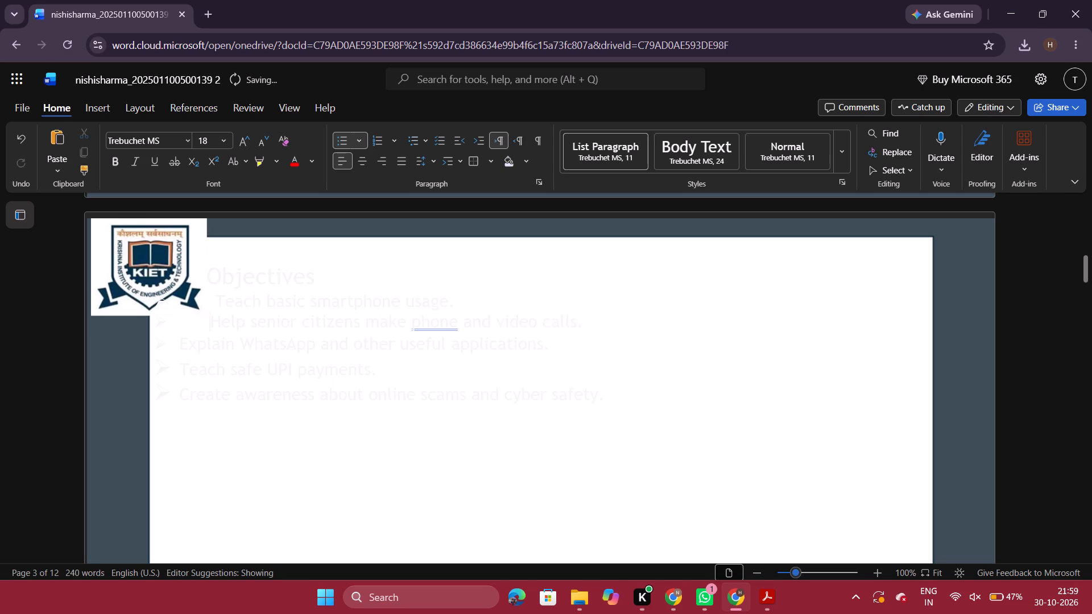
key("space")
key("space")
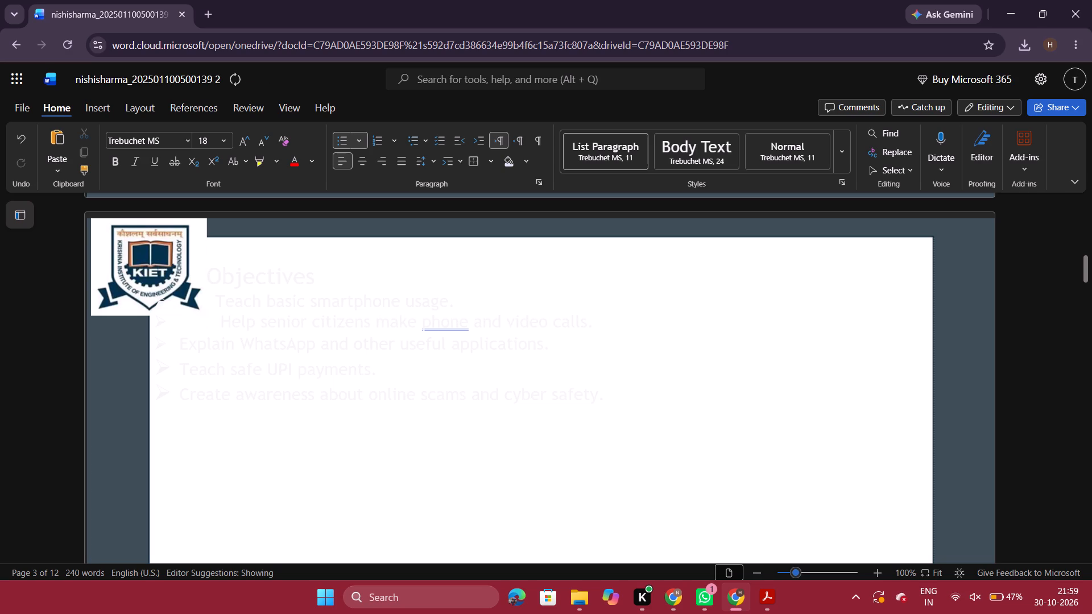
On page 3 under Objectives, insert eight leading spaces to align "Explain WhatsApp and other useful applications." with the bullet text above.
left_click(176, 343)
key("space")
key("space")
key("space")
key("space")
key("space")
key("space")
key("space")
key("space")
Insert eight leading spaces before "Teach safe UPI payments." to align it with the bullet text above.
left_click(173, 362)
key("space")
key("space")
key("space")
key("space")
key("space")
key("space")
key("space")
key("space")
Insert eight leading spaces before "Create awareness about online scams and cyber safety." to align it with the bullets above.
left_click(176, 396)
key("space")
key("space")
key("space")
key("space")
key("space")
key("space")
key("space")
key("space")
key("space")
key("BackSpace")
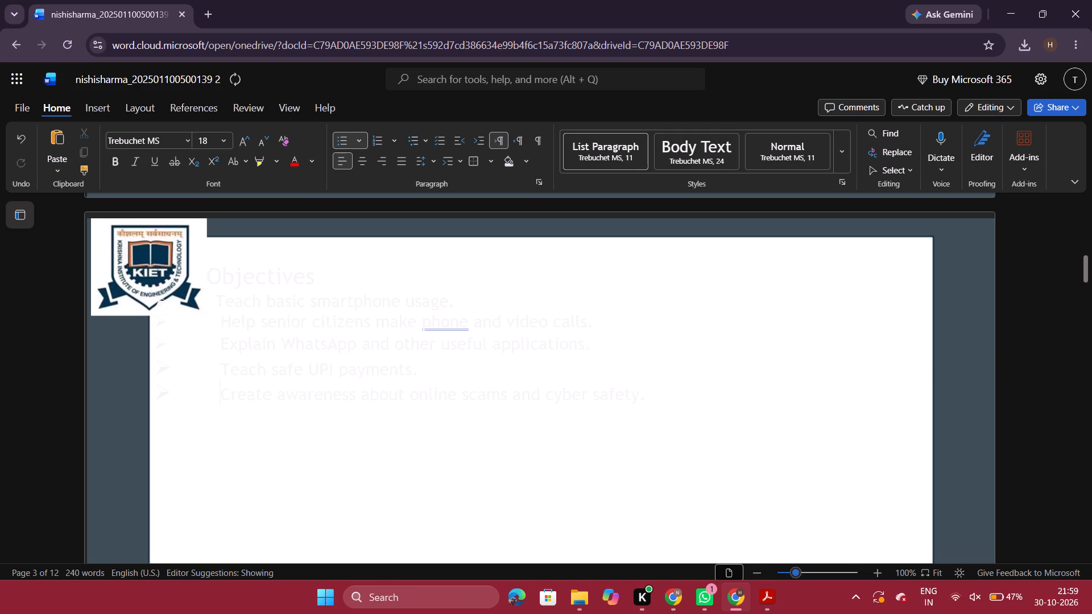
Remove the bullet markers from all five Objectives lines, working up from "Create awareness" to "Teach basic smartphone usage.".
left_click(172, 392)
key("BackSpace")
left_click(173, 363)
key("BackSpace")
left_click(167, 343)
key("BackSpace")
left_click(167, 323)
key("BackSpace")
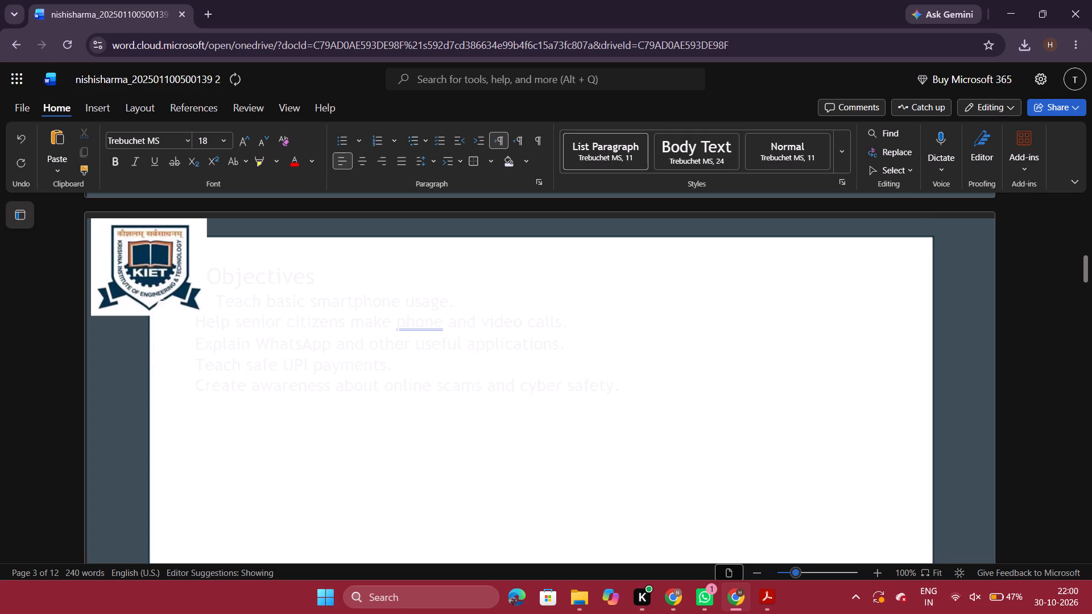
left_click(175, 298)
key("BackSpace")
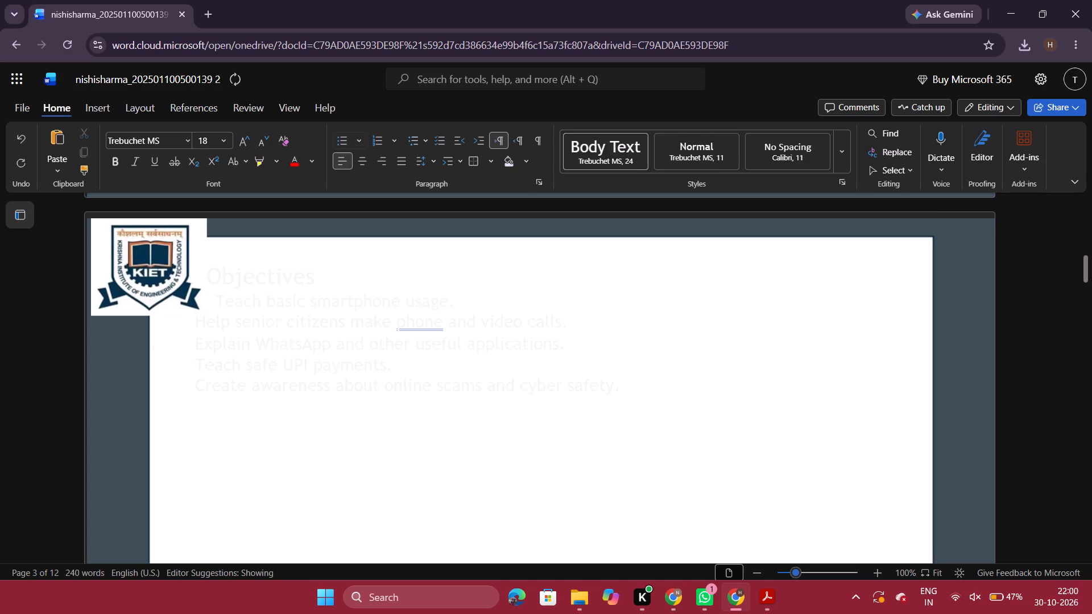
key("BackSpace")
Apply the arrowhead bullet from the document's bullets to all five Objectives lines together.
left_click_drag(190, 296, 497, 396)
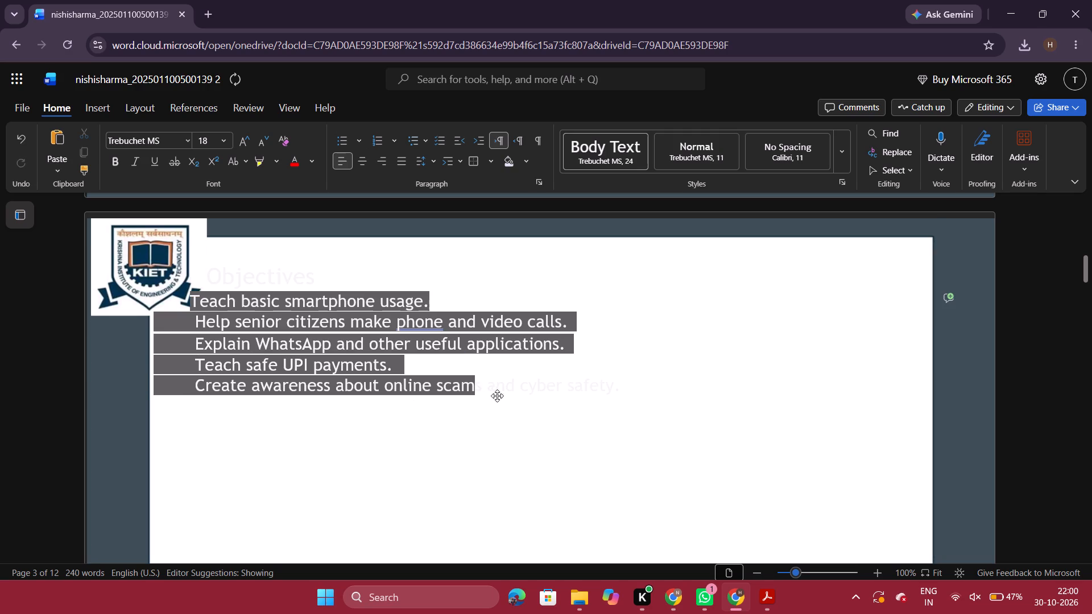
left_click_drag(497, 396, 664, 438)
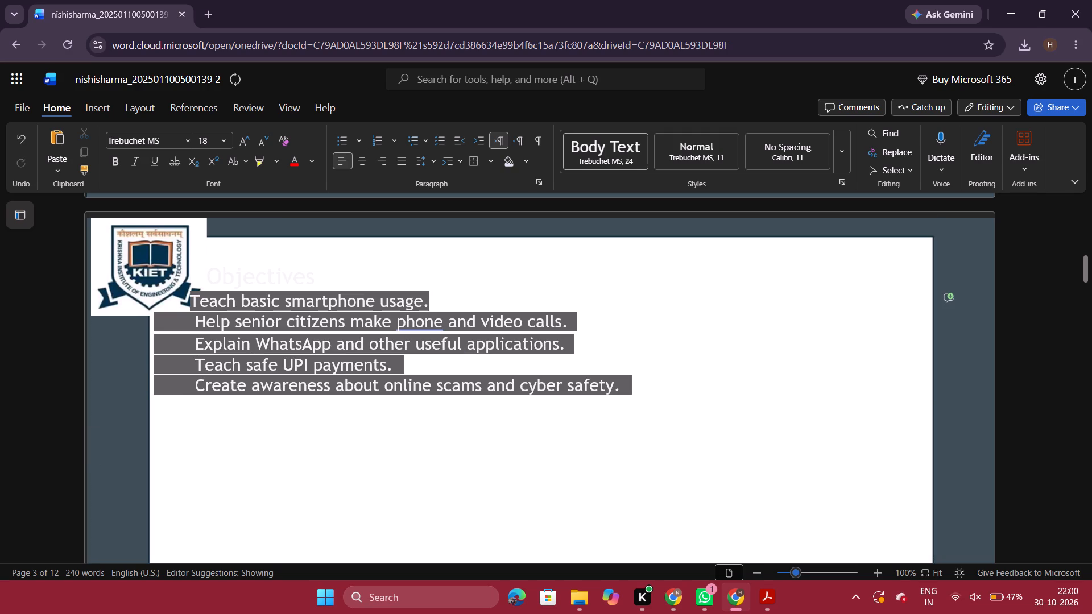
left_click_drag(664, 438, 684, 439)
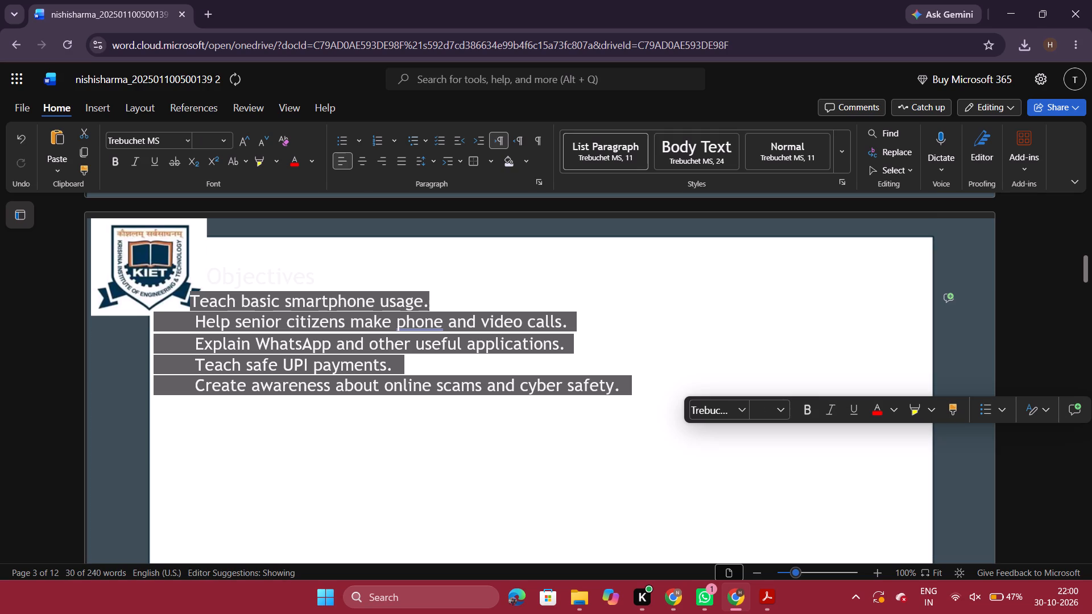
left_click(358, 143)
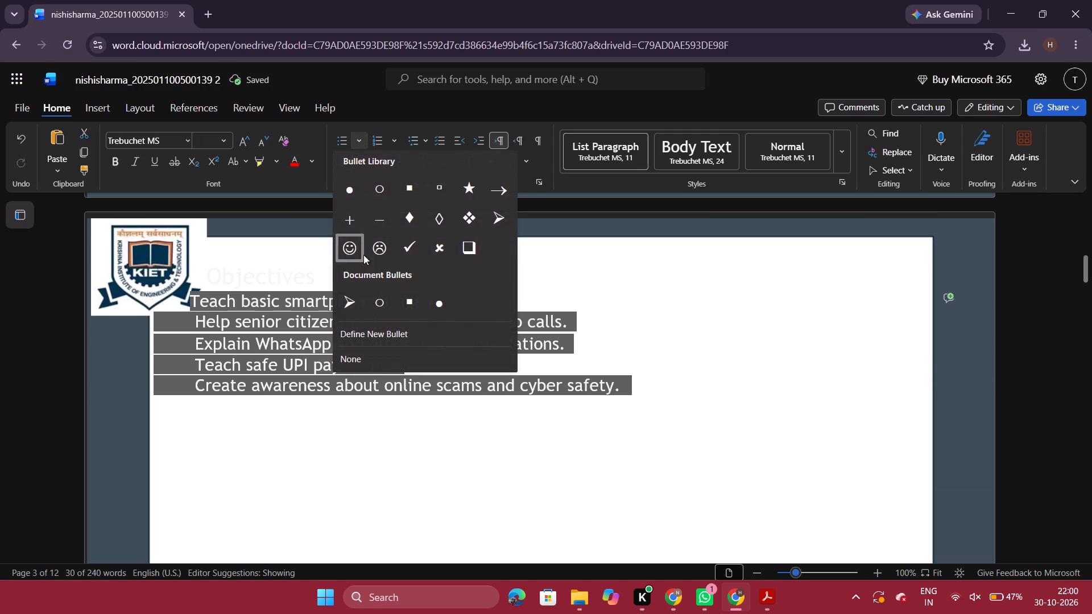
left_click(348, 308)
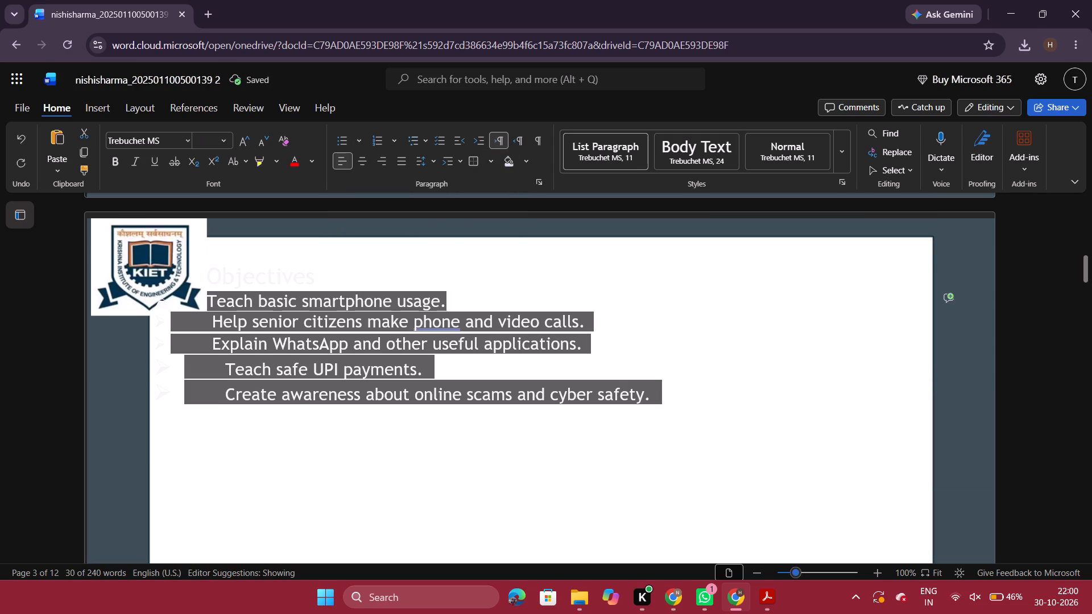
left_click(242, 448)
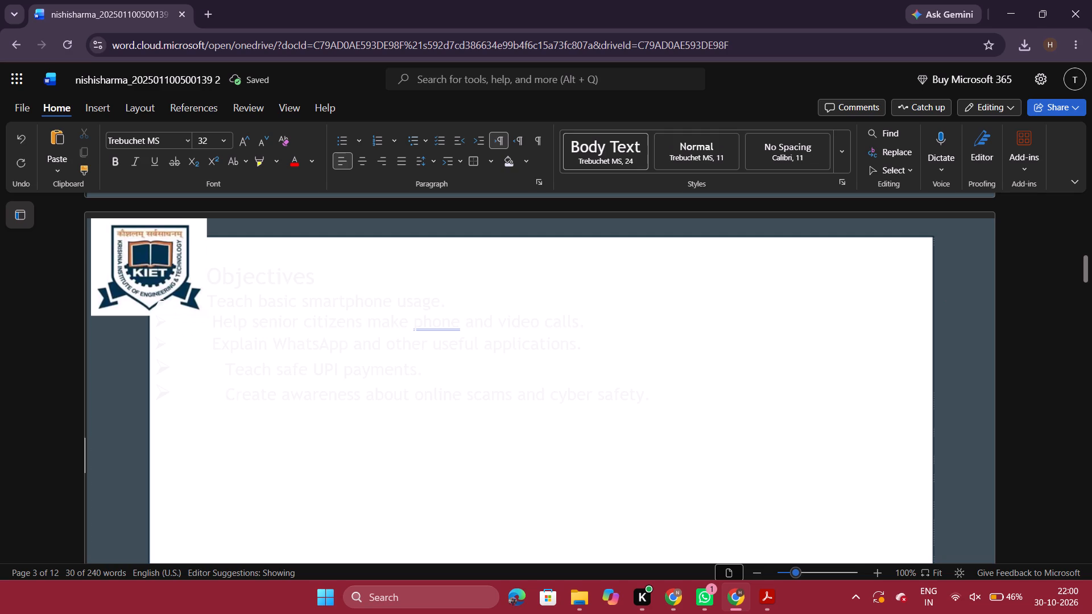
Remove one leading space each before "Help senior citizens" and "Explain WhatsApp" to align them with the first Objectives bullet.
left_click(210, 320)
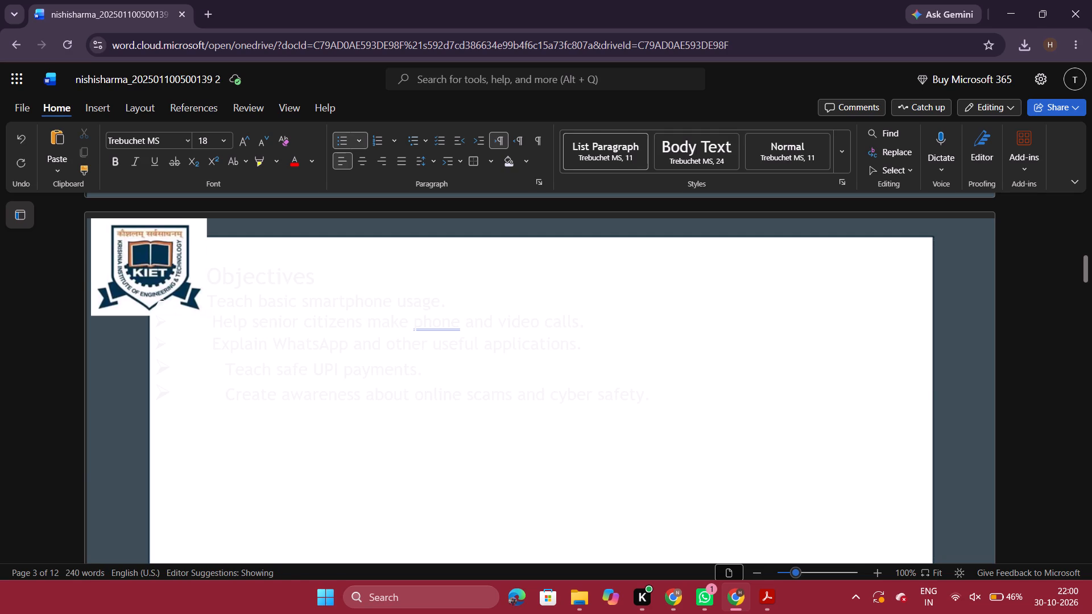
key("BackSpace")
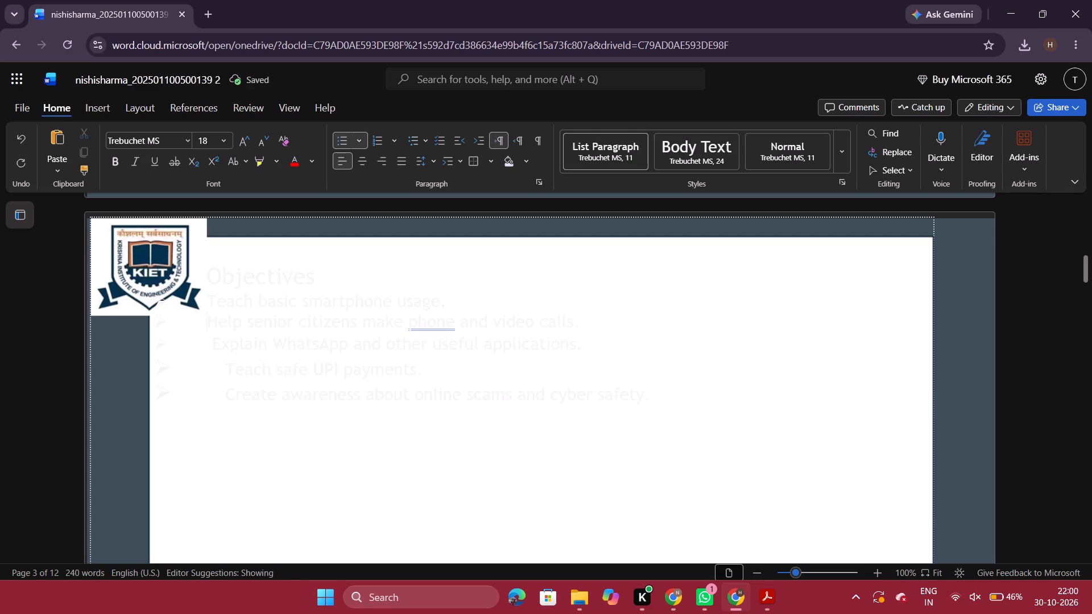
left_click(210, 346)
key("BackSpace")
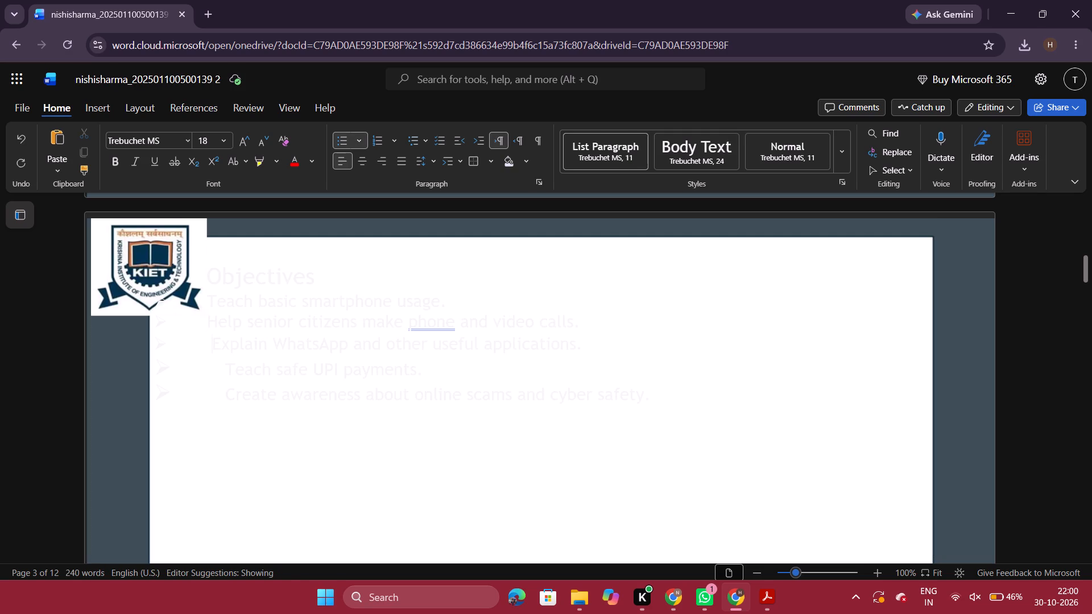
Remove four leading spaces each from "Teach safe UPI payments." and the "Create awareness" line to align them with the bullets above.
left_click(229, 372)
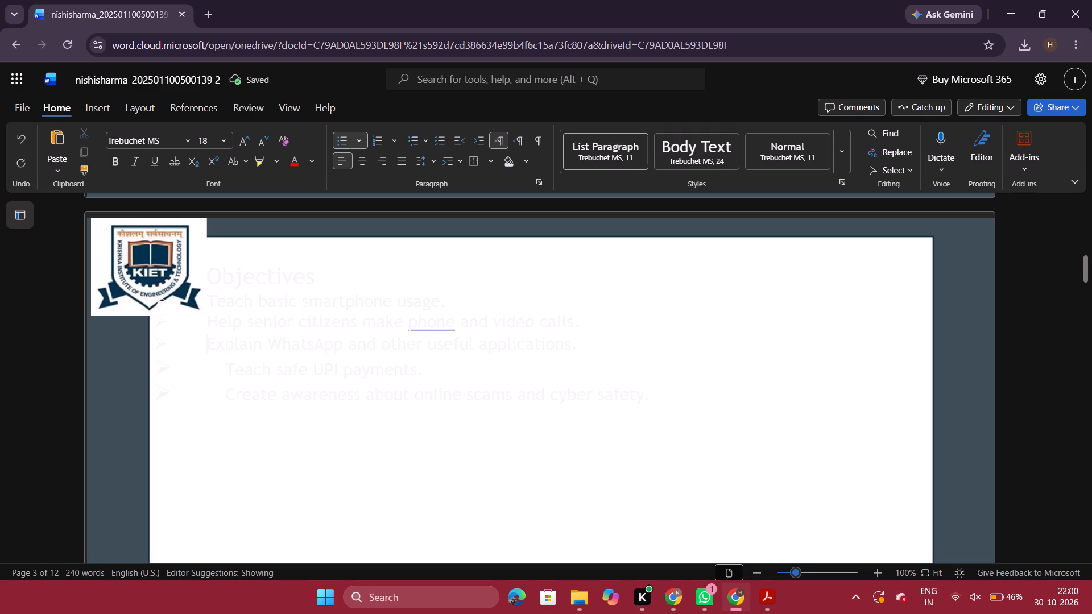
key("BackSpace")
key("BackSpace")
key("BackSpace")
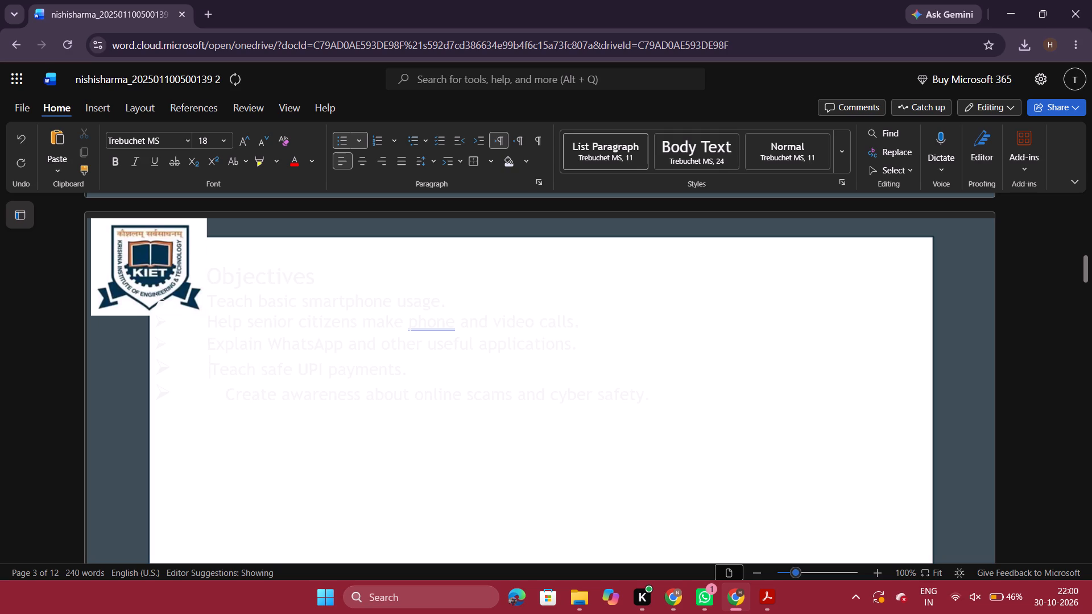
left_click(221, 399)
key("BackSpace")
key("BackSpace")
key("BackSpace")
key("BackSpace")
left_click(209, 369)
key("BackSpace")
Check the Activities Performed page against the PDF in Acrobat, reviewing the neighbouring PDF pages from the cover to Learning Outcomes.
scroll(209, 369, "down", 1)
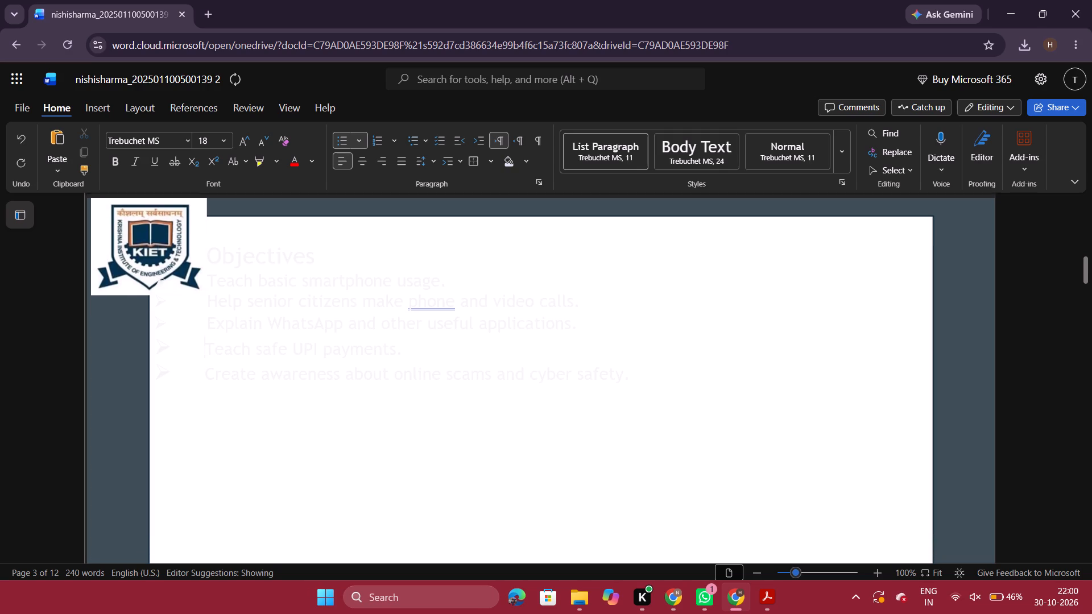
scroll(209, 369, "down", 5)
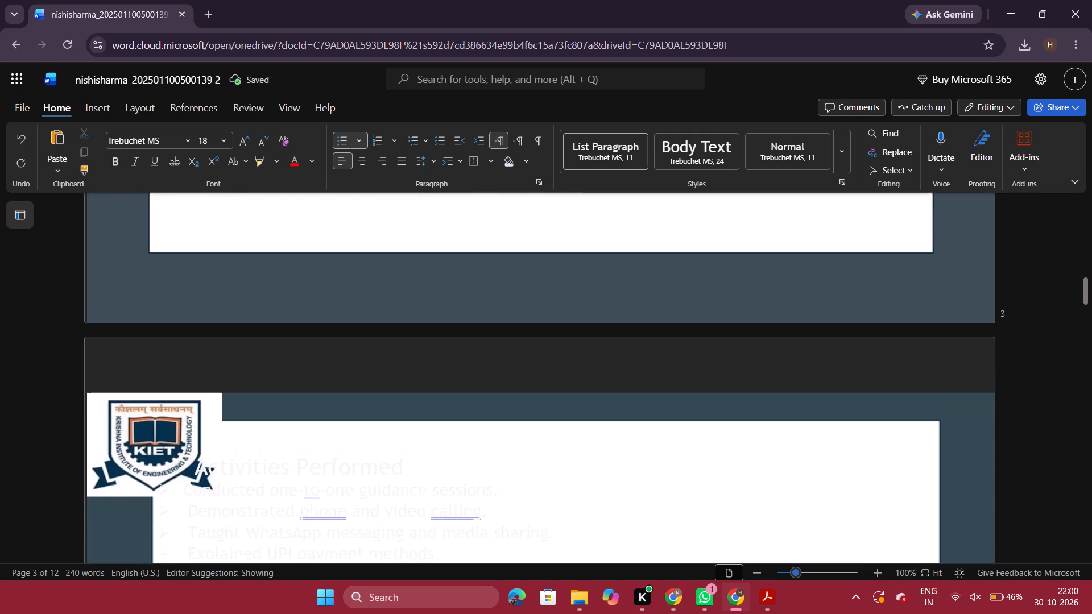
scroll(209, 369, "down", 2)
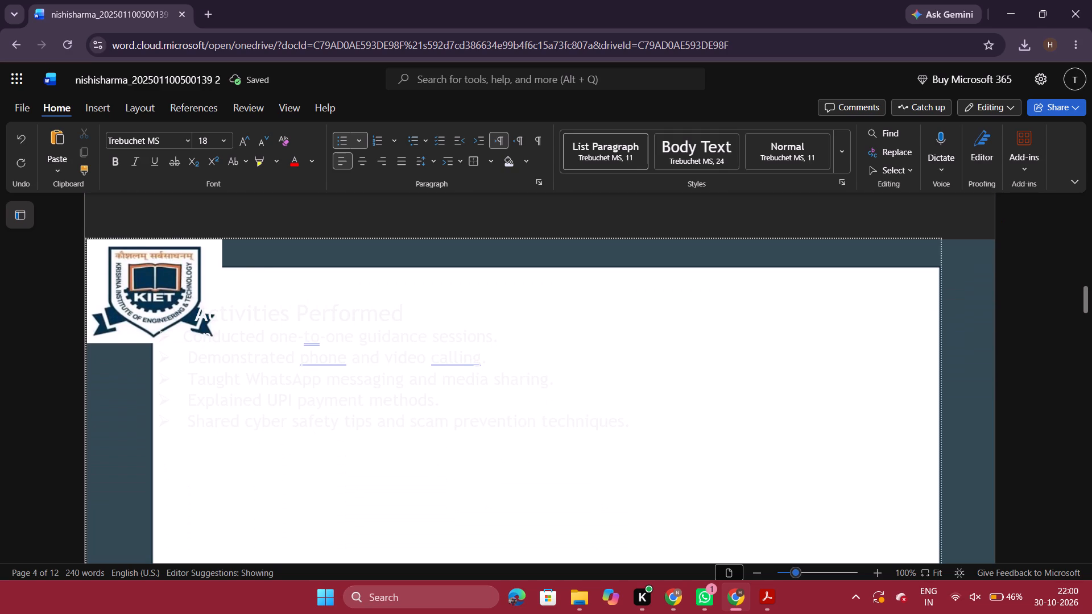
left_click(766, 588)
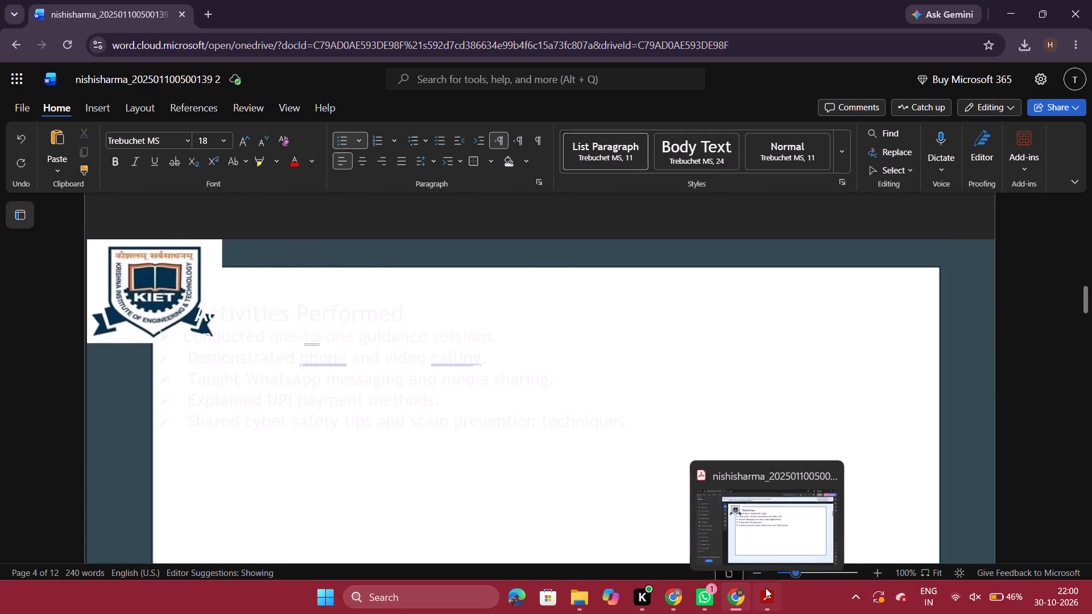
scroll(572, 392, "down", 1)
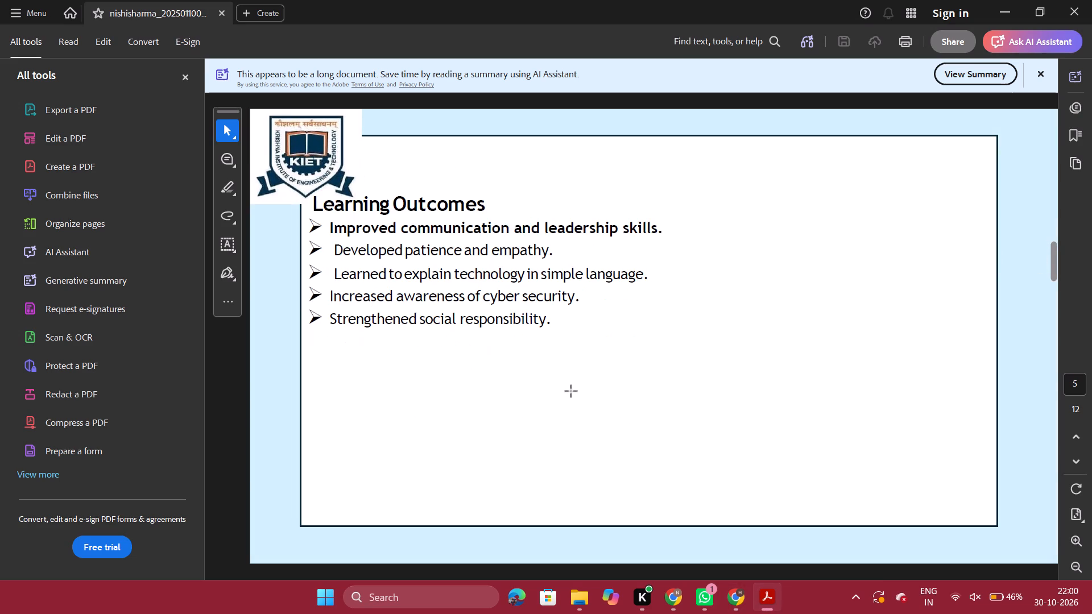
scroll(572, 392, "up", 1)
scroll(572, 392, "down", 2)
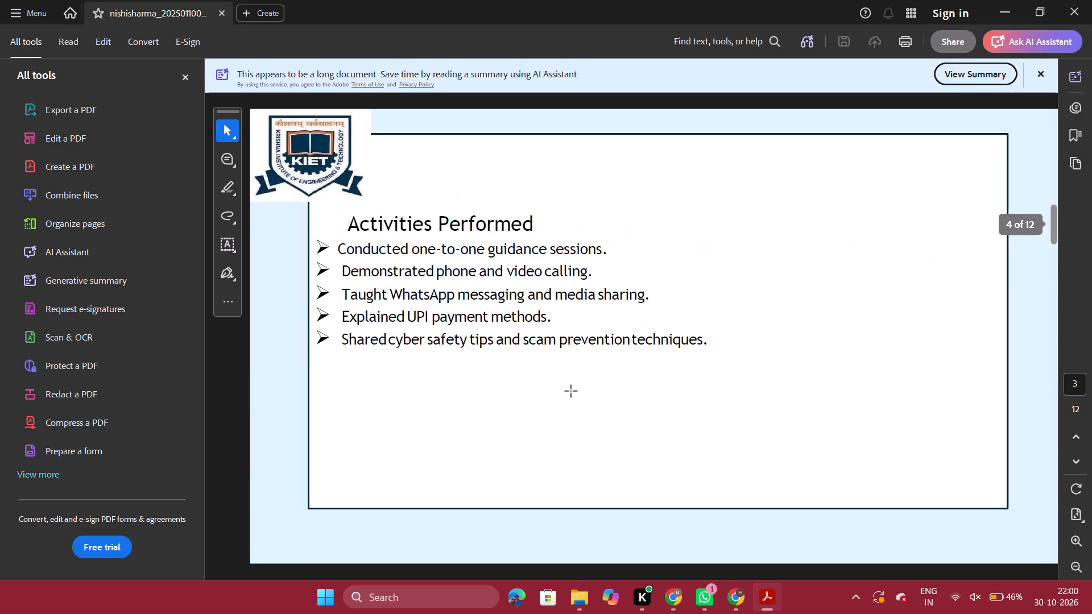
scroll(572, 392, "down", 1)
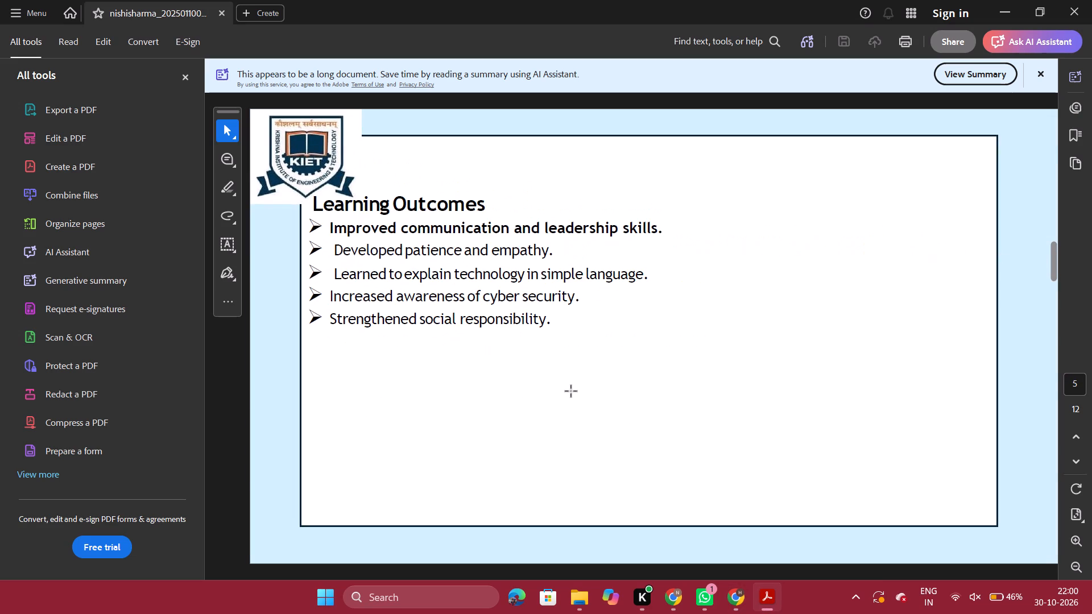
scroll(572, 392, "up", 1)
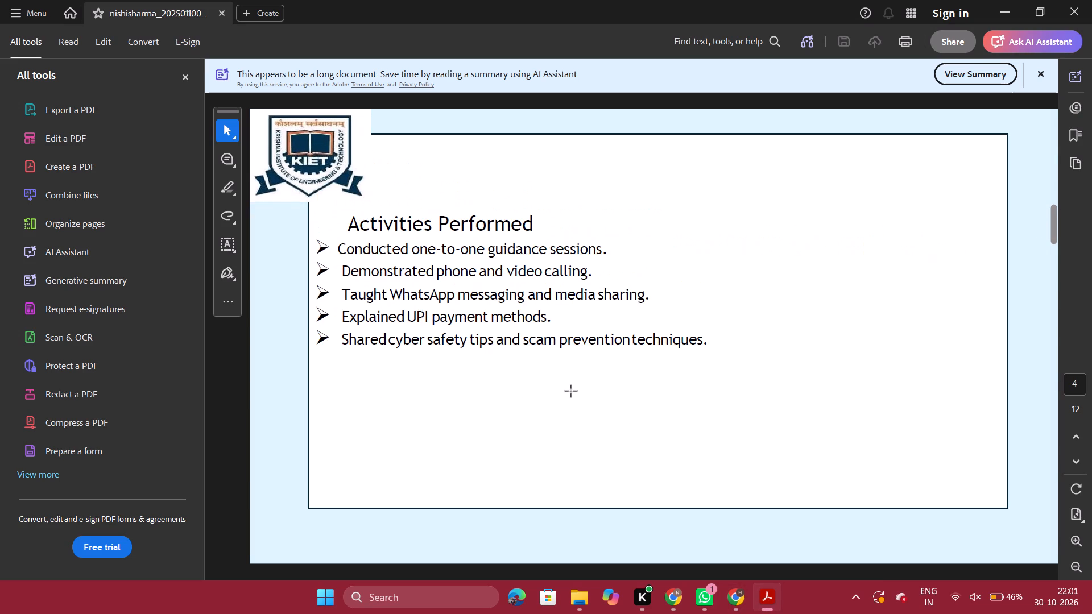
scroll(572, 392, "up", 1)
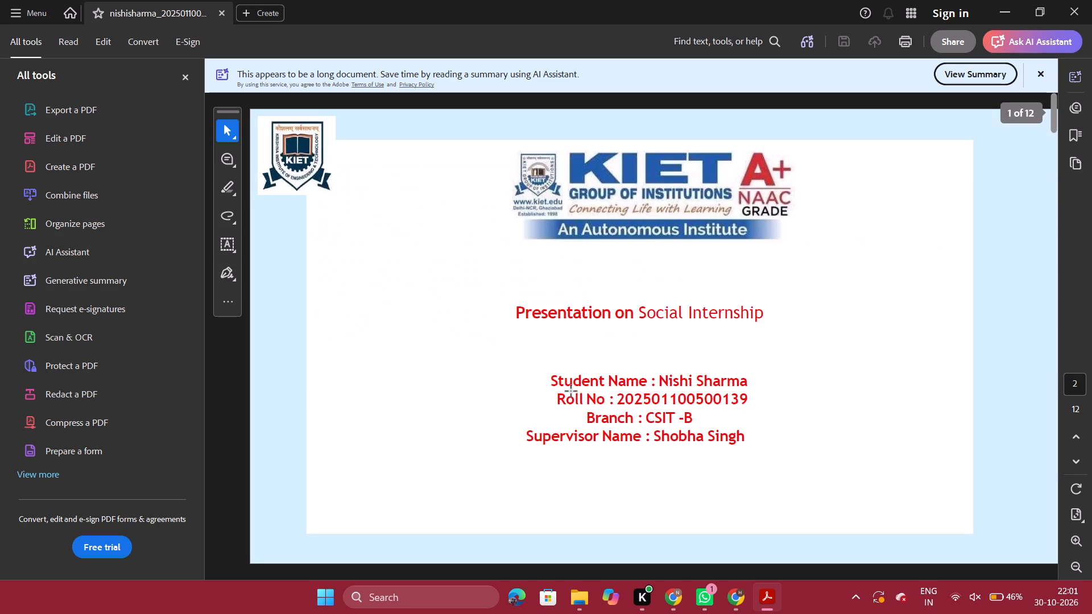
scroll(572, 392, "down", 1)
scroll(572, 392, "up", 1)
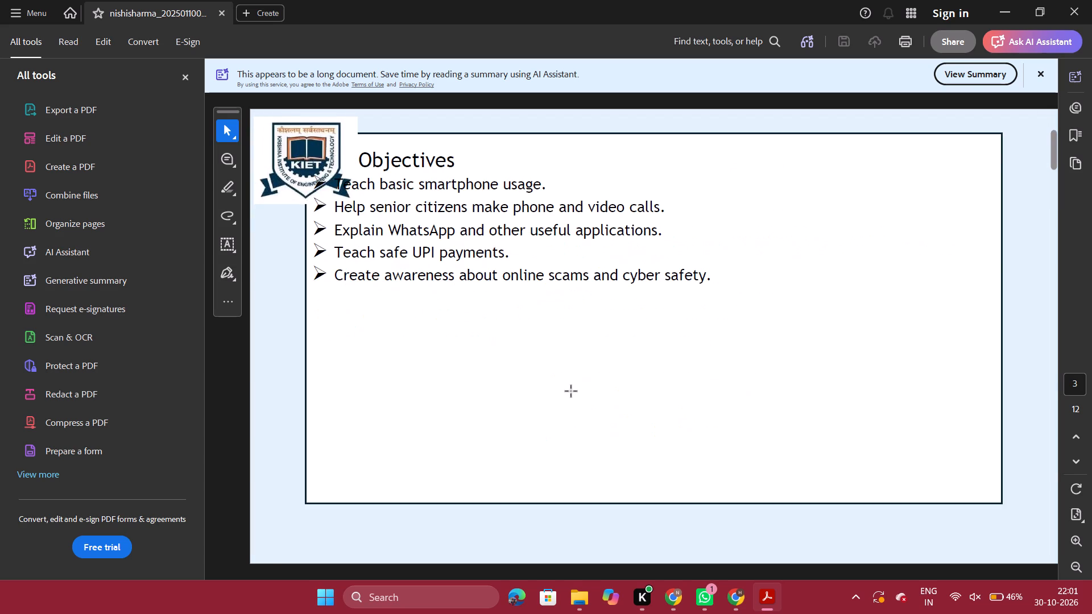
scroll(572, 392, "up", 1)
scroll(572, 392, "down", 1)
scroll(572, 392, "up", 3)
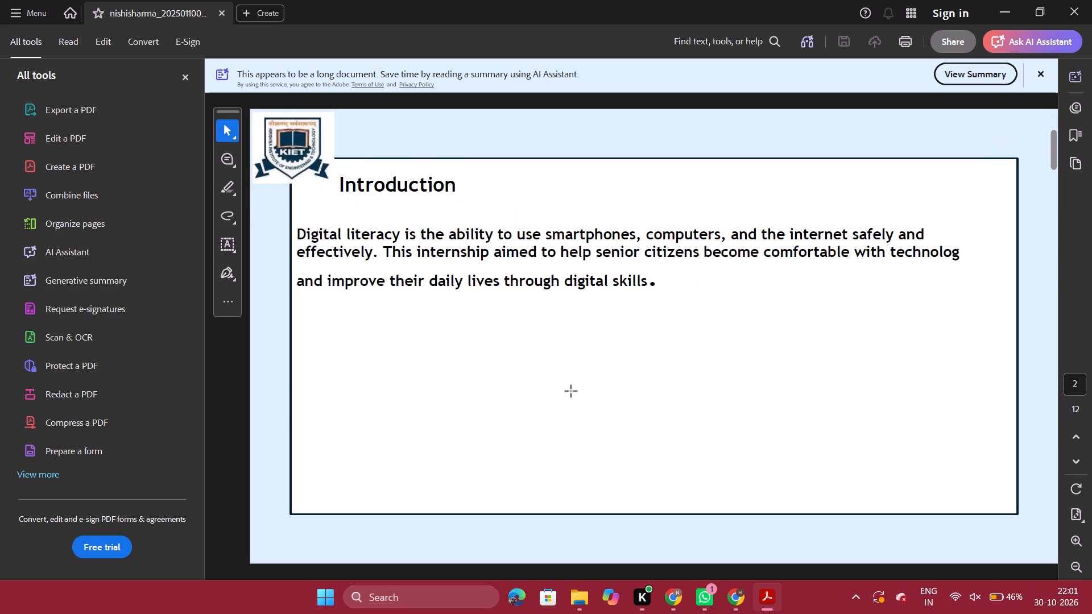
scroll(572, 392, "down", 1)
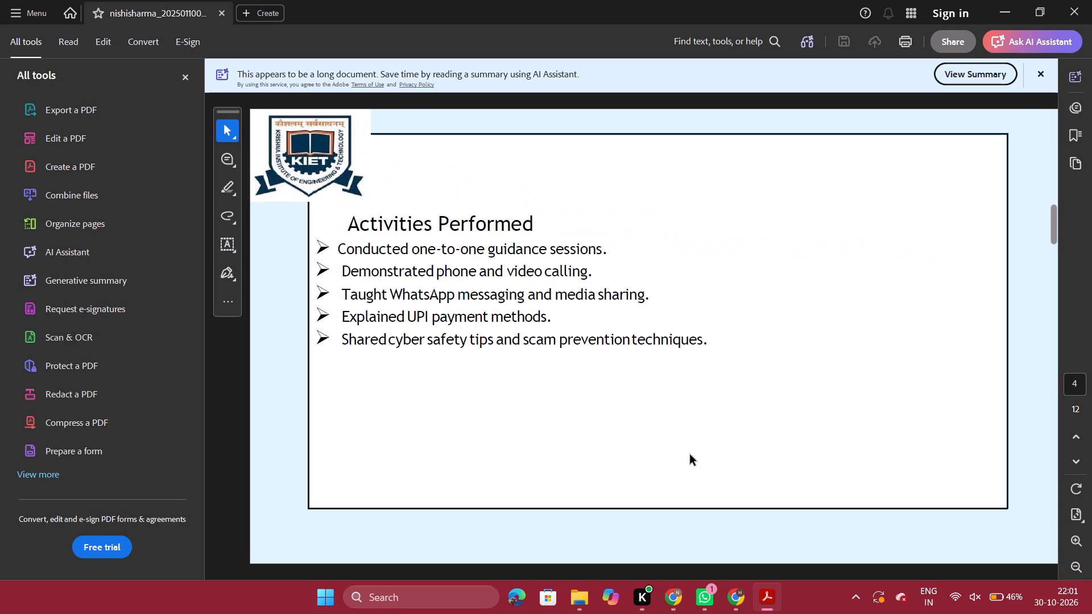
Recheck the Activities Performed page in Word, and examine the Learning Outcomes and Challenges Faced pages in the PDF in Acrobat.
left_click(729, 601)
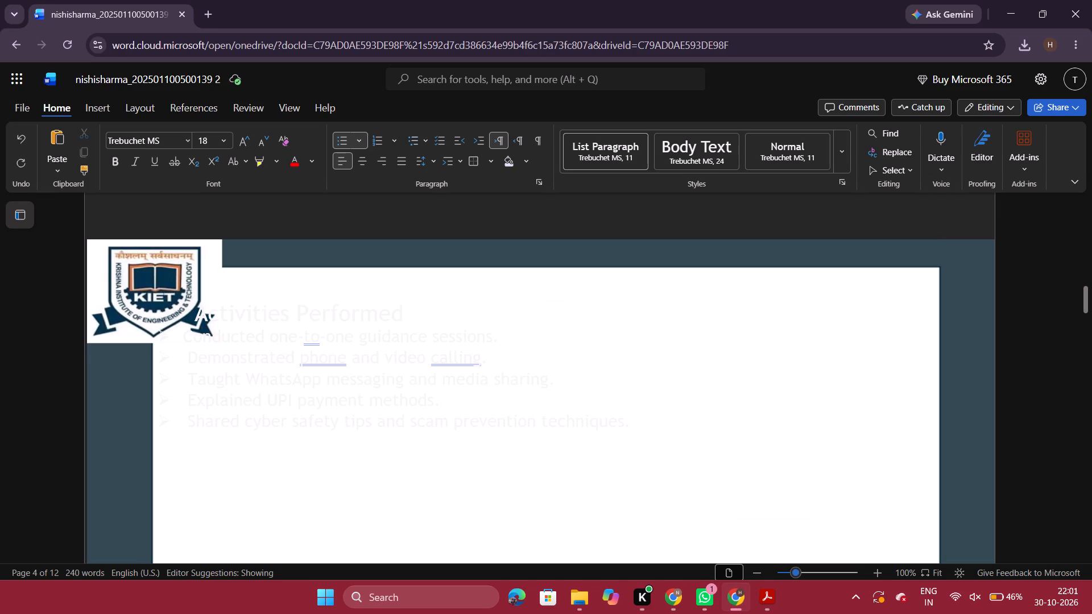
left_click(207, 286)
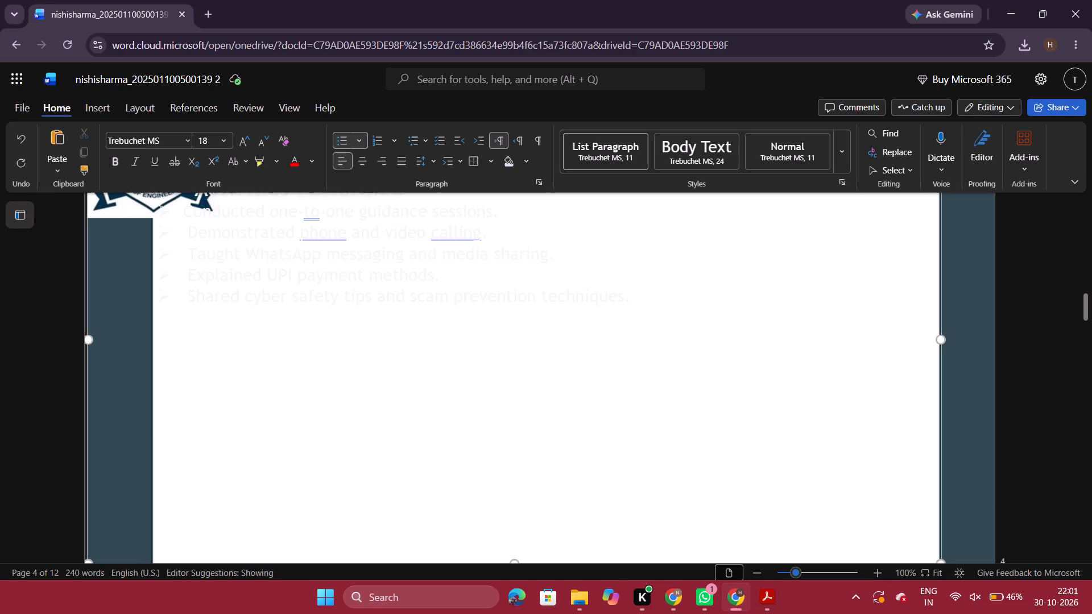
scroll(225, 356, "up", 2)
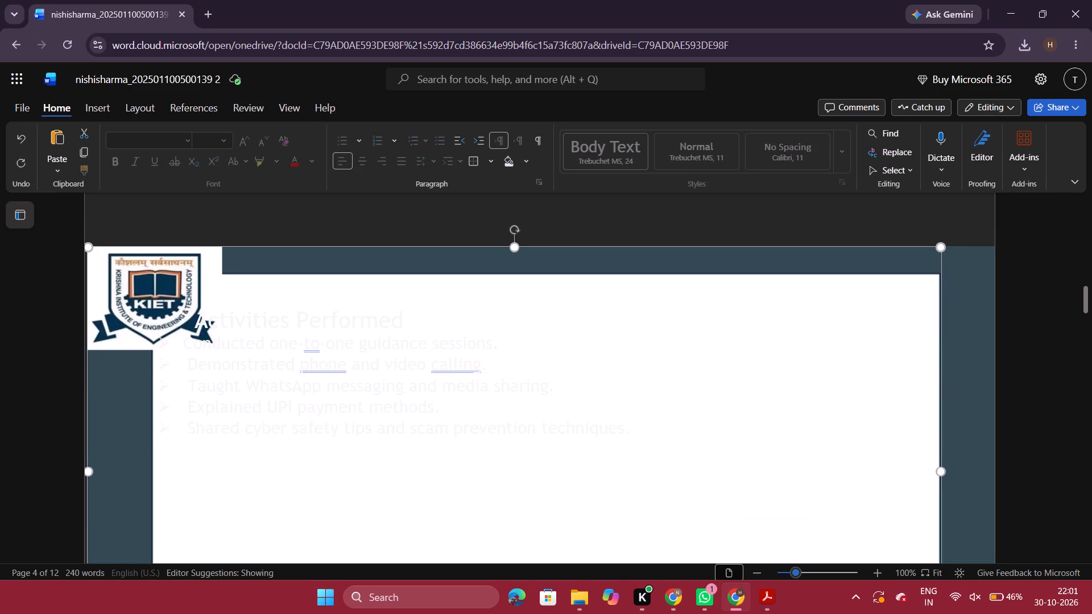
left_click(776, 595)
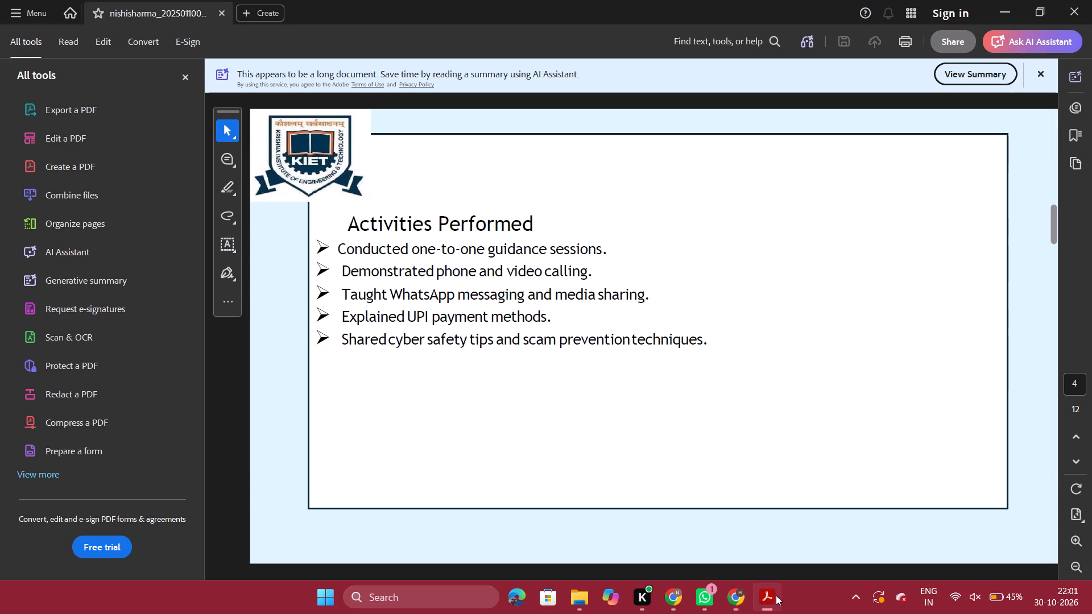
key("Down")
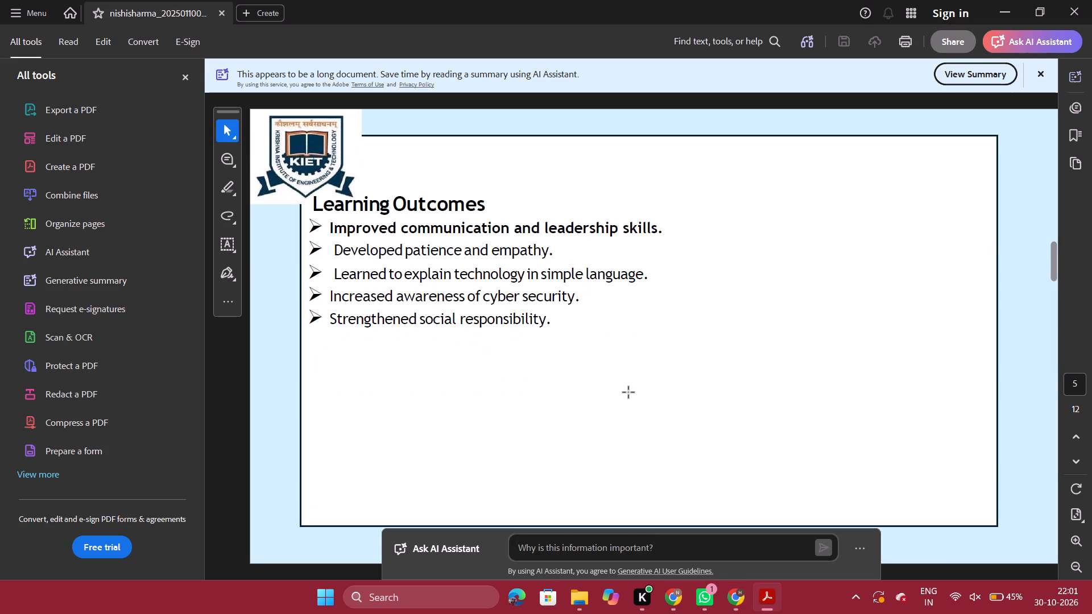
key("Down")
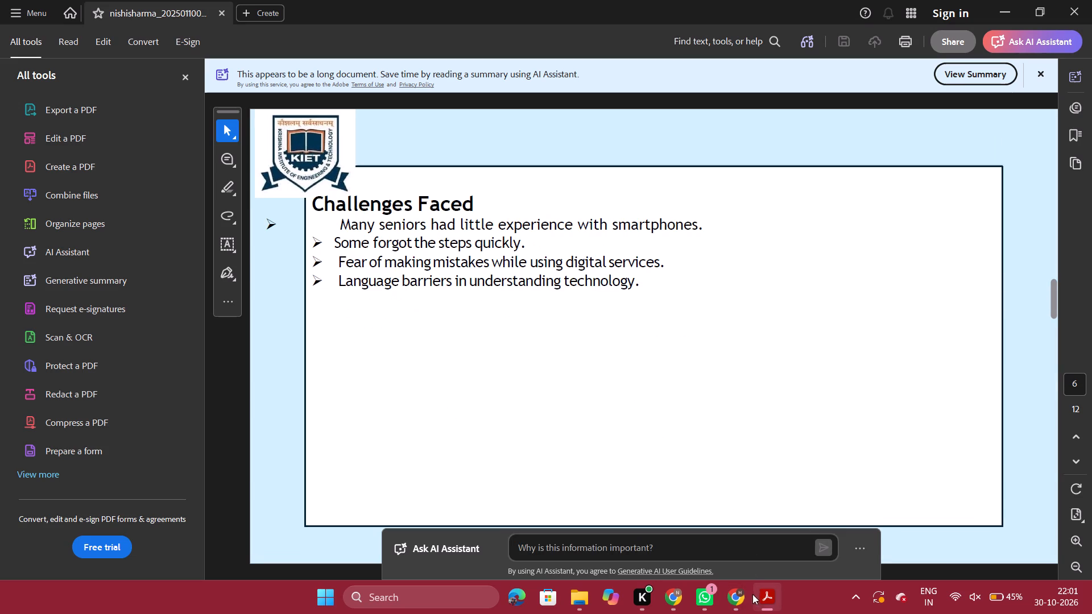
In the Word document, remove the bullet marker from "Many seniors had little experience with smartphones." on the Challenges Faced page.
left_click(739, 601)
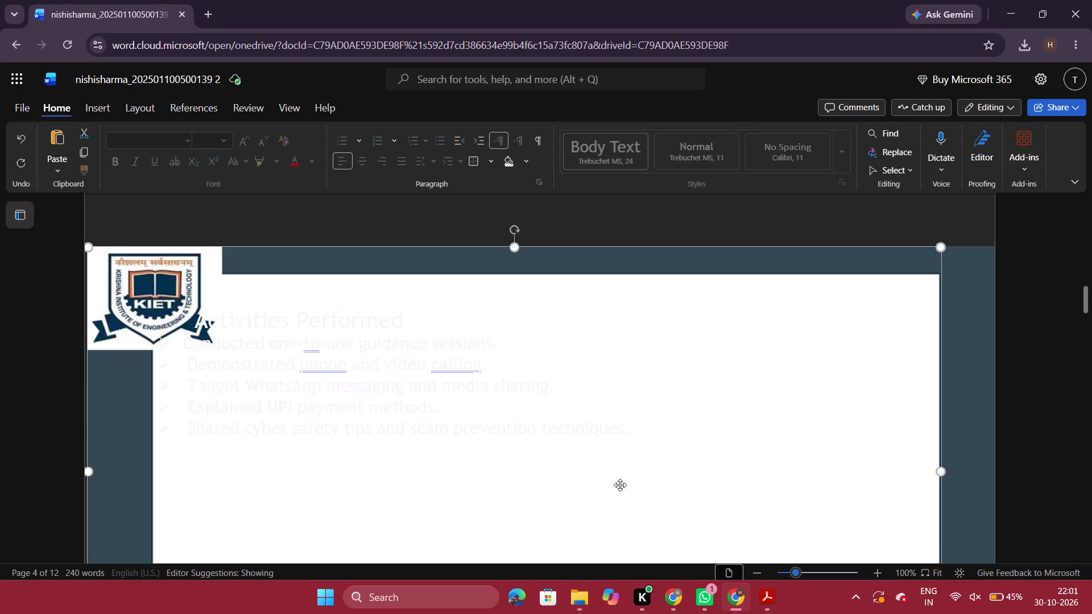
scroll(620, 485, "down", 6)
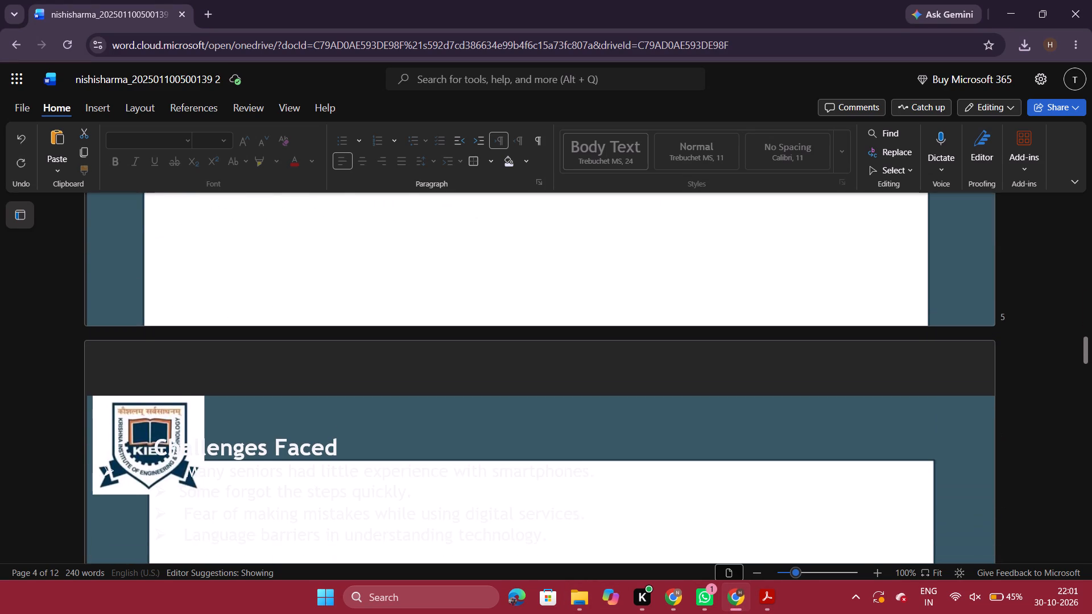
scroll(620, 485, "down", 5)
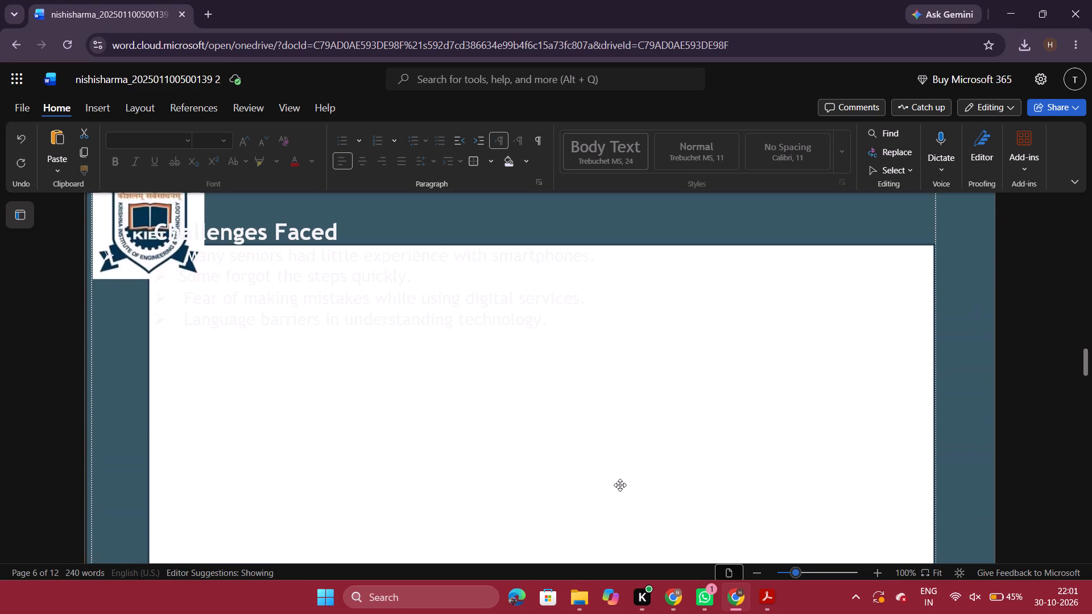
left_click(115, 257)
key("BackSpace")
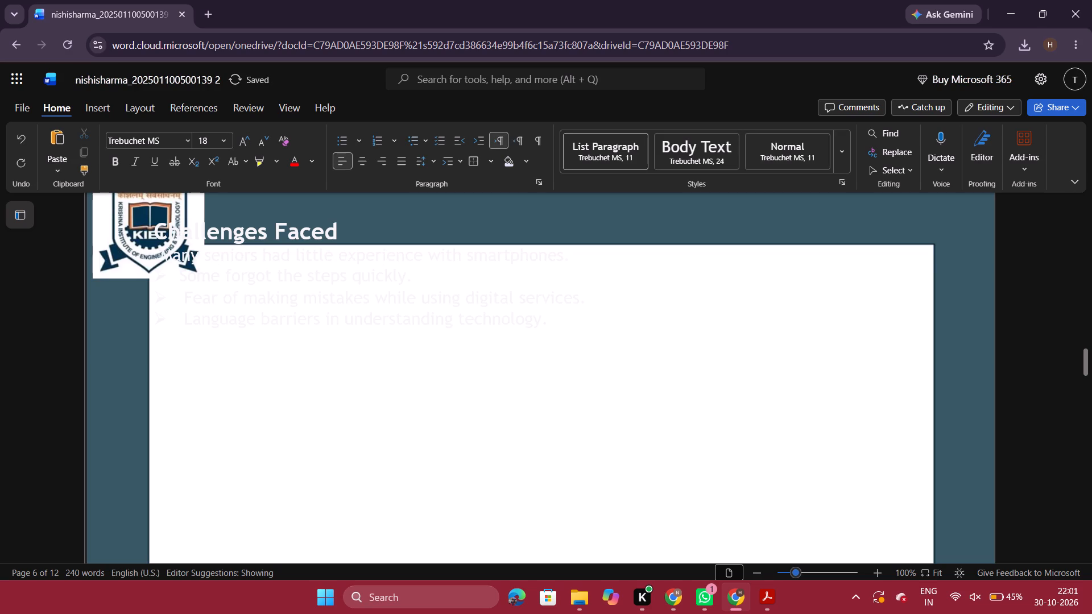
Insert four leading spaces before "Many seniors" and apply the arrowhead bullet from the document's bullets to that line.
left_click(155, 255)
key("space")
key("space")
key("space")
key("space")
left_click(357, 135)
left_click(347, 304)
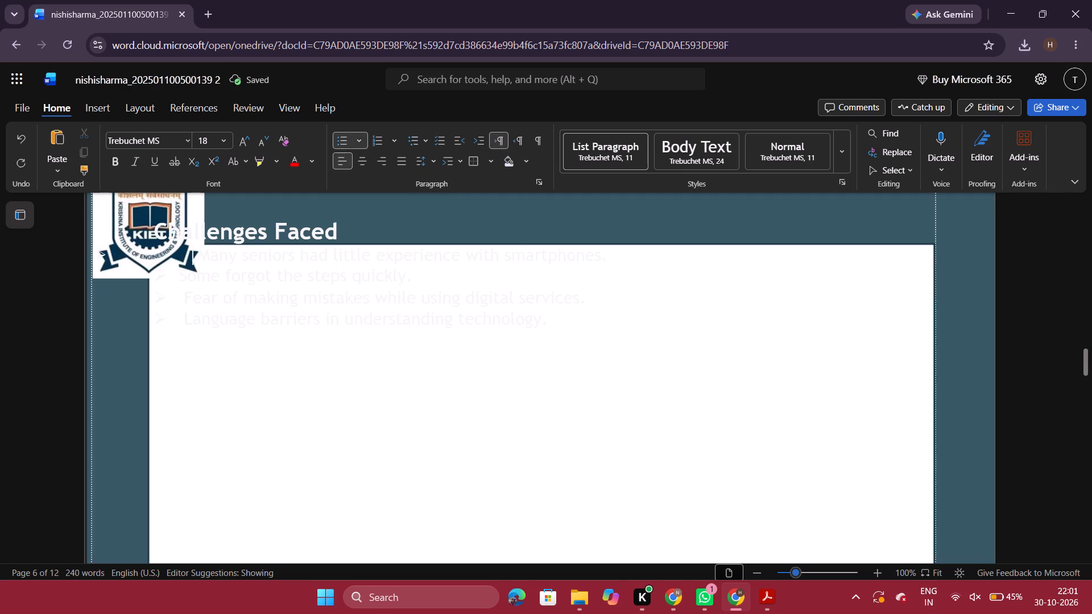
Redo the arrowhead bullet on the "Many seniors" line, inserting five more leading spaces while its marker is removed.
left_click(113, 253)
key("BackSpace")
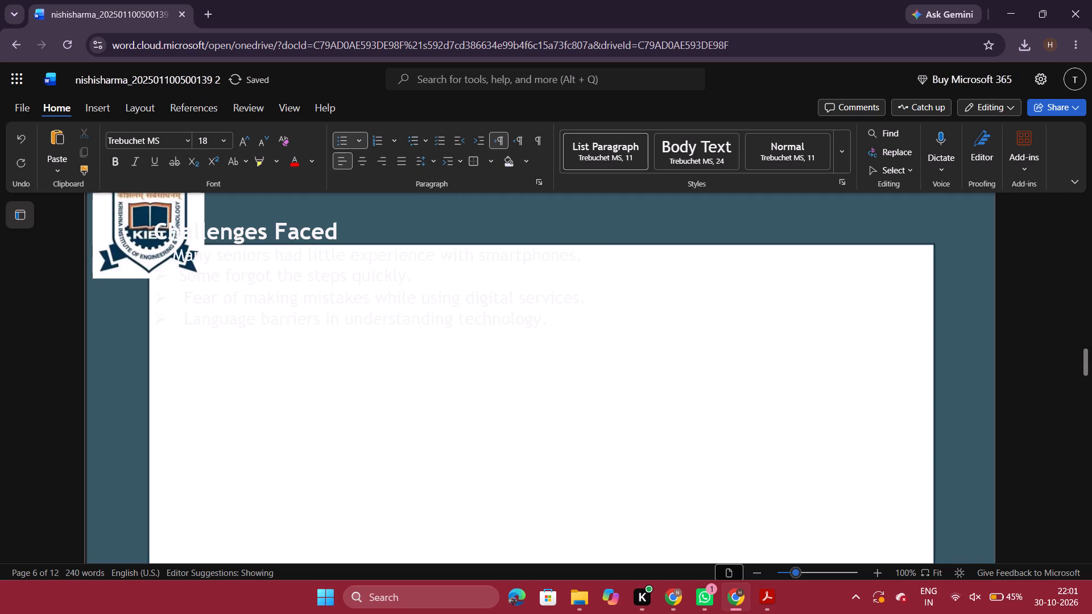
key("space")
key("space")
key("space")
key("space")
key("space")
left_click(359, 145)
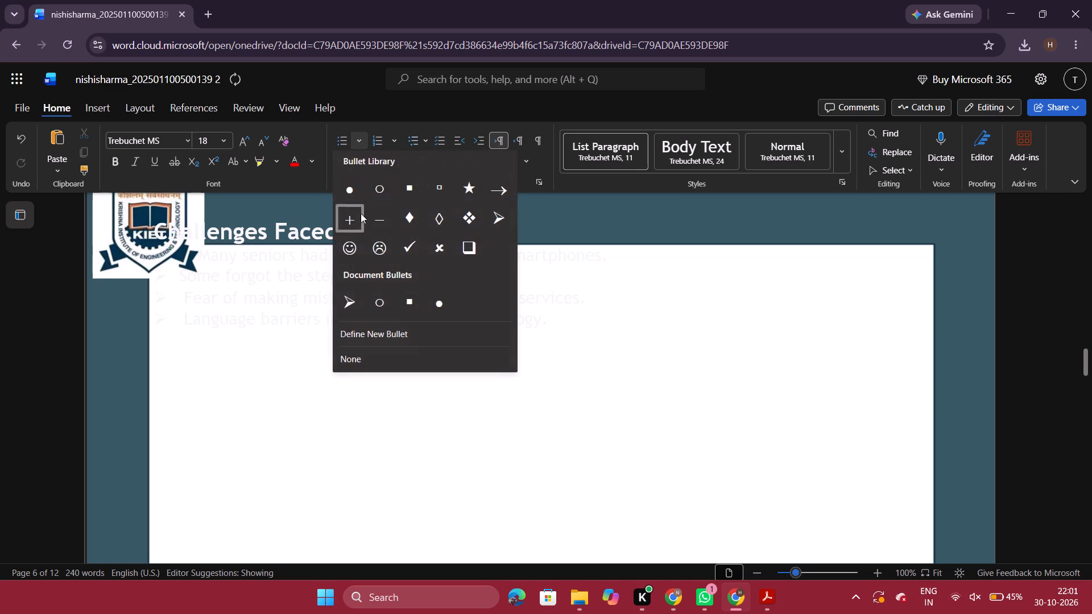
left_click(350, 304)
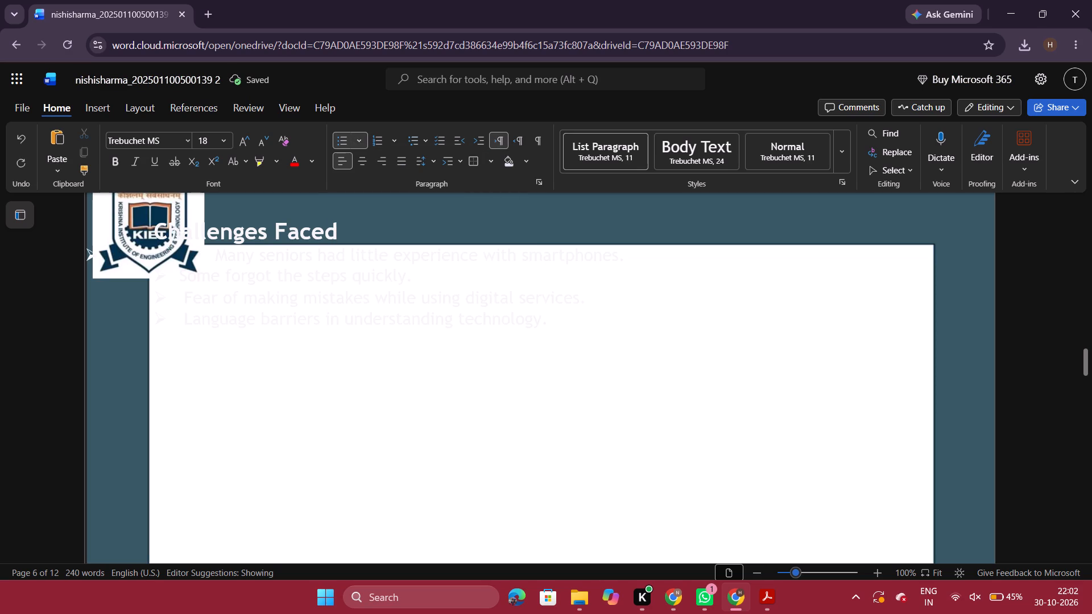
Adjust the spacing before "Many seniors" by deleting three leading spaces and adding two back.
key("BackSpace")
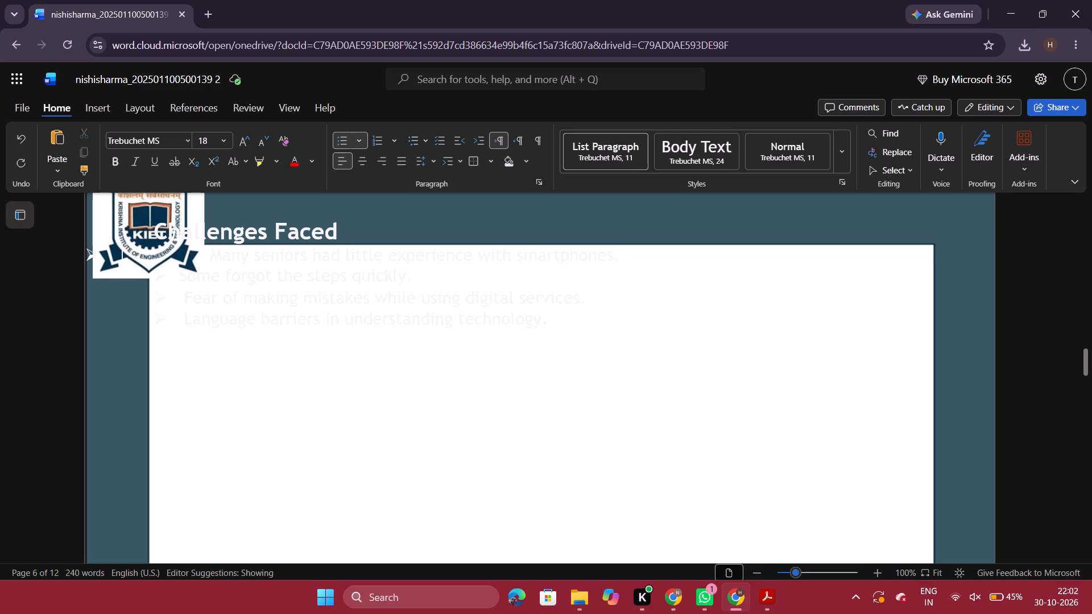
key("BackSpace")
key("BackSpace")
key("space")
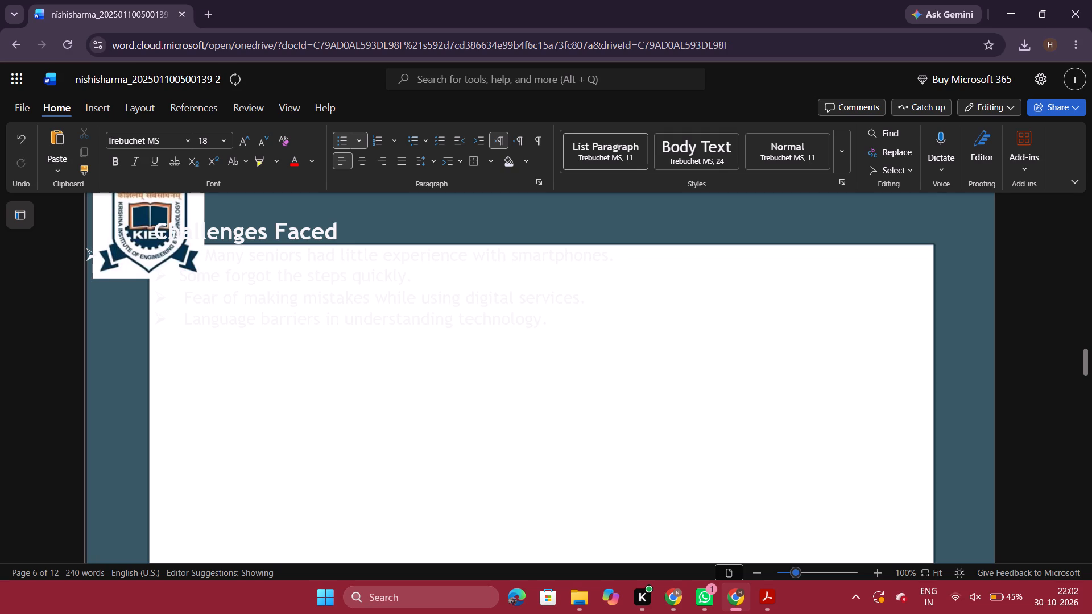
left_click(86, 254)
key("space")
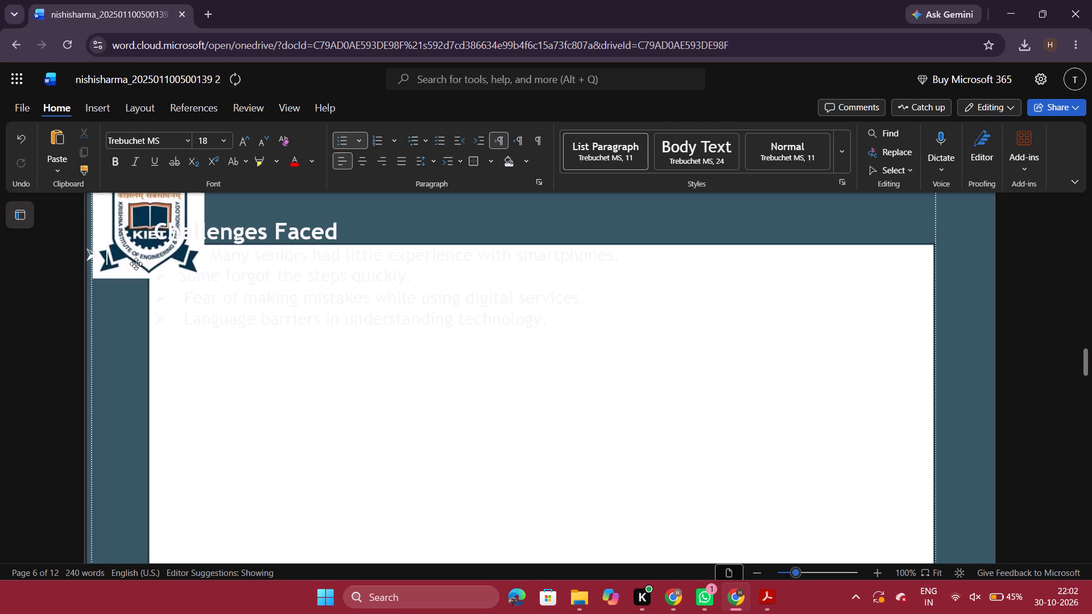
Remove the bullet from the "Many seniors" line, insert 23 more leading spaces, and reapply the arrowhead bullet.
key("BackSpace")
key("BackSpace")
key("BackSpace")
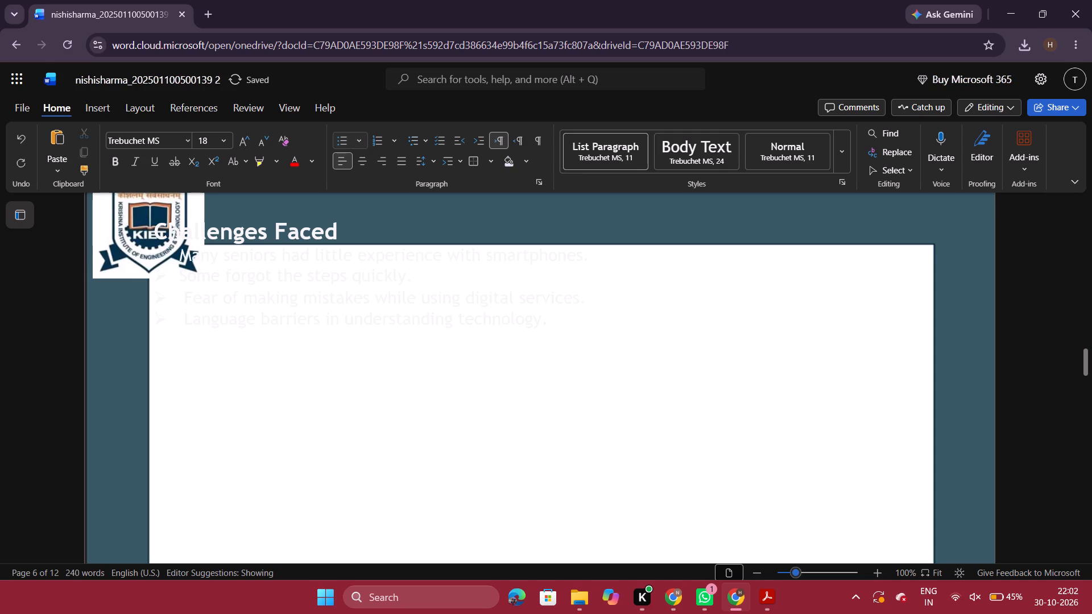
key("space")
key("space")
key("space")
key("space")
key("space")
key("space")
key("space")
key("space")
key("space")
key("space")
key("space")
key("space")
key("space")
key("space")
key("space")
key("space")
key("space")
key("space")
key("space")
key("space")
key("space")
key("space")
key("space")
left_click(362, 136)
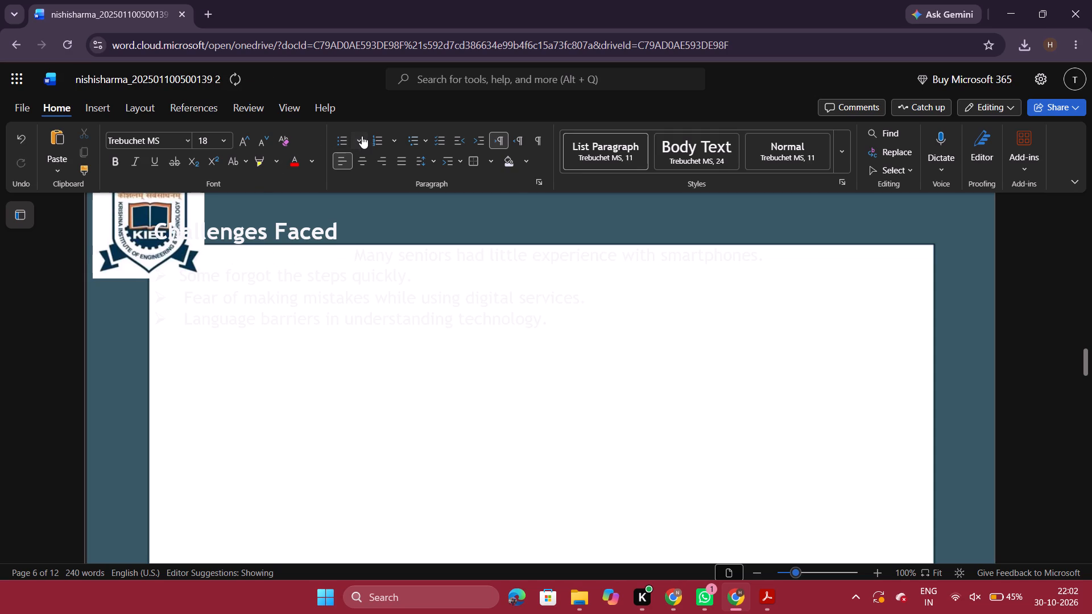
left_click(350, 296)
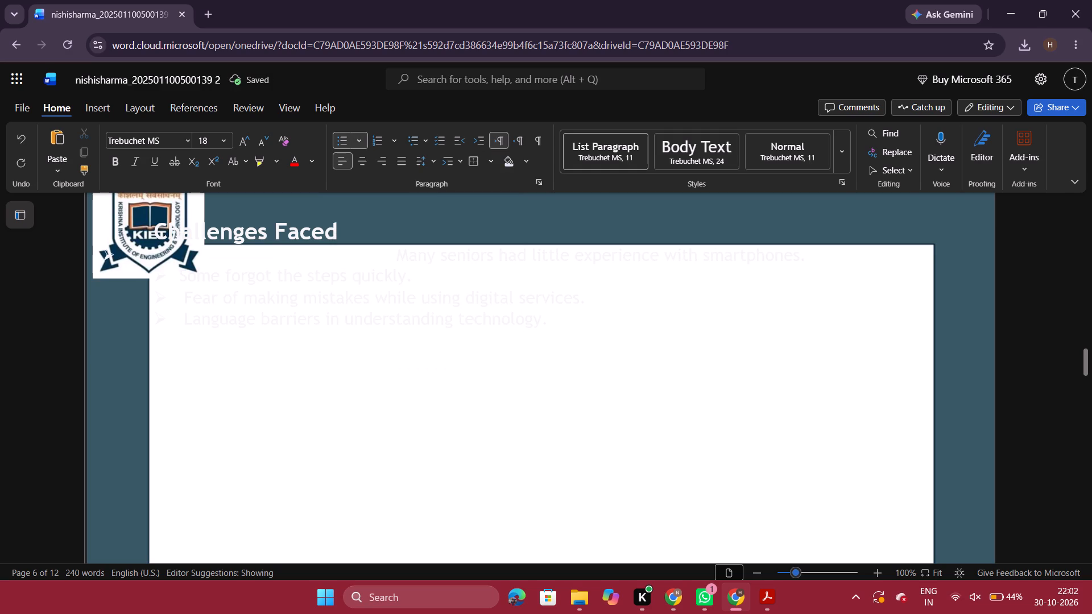
Remove the bullet from the "Many seniors" line again and delete its excess leading spaces, leaving only a small indent before the text.
left_click(127, 252)
key("BackSpace")
key("BackSpace")
key("BackSpace")
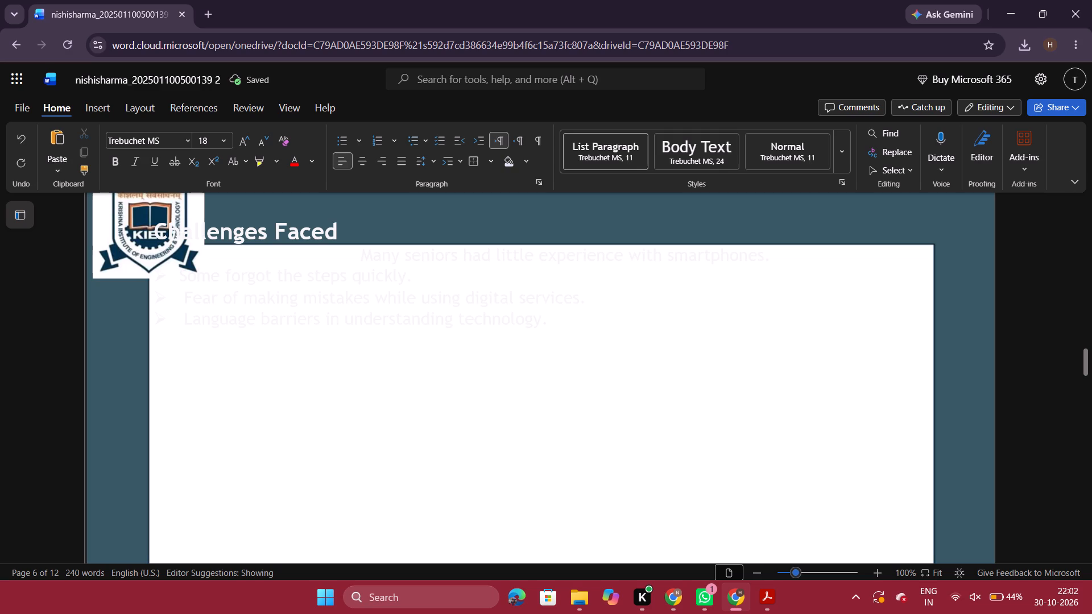
left_click(351, 256)
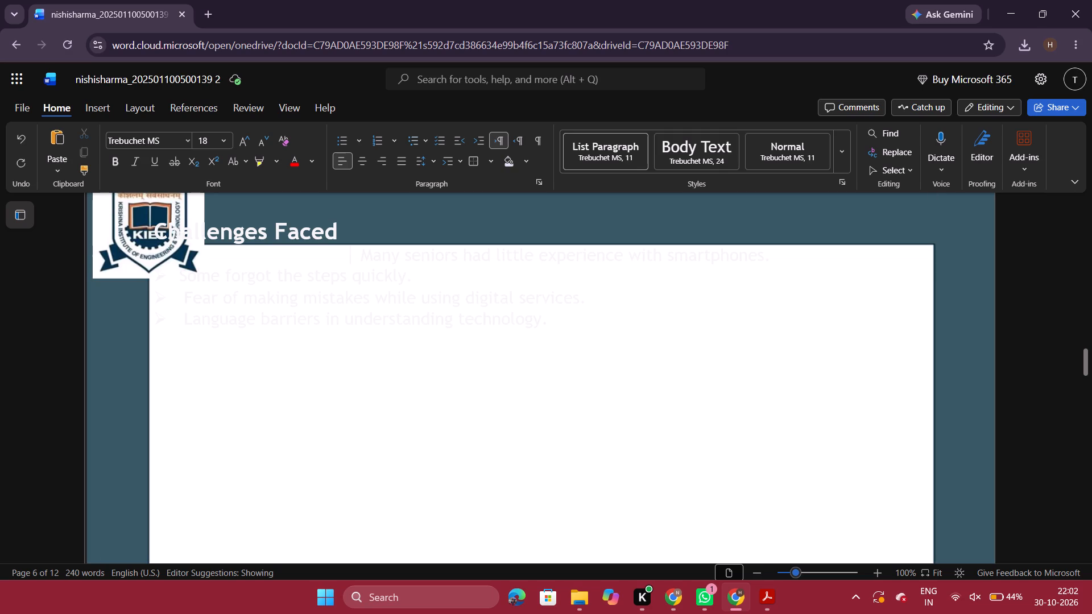
key("BackSpace")
key("BackSpace")
key("BackSpace")
key("BackSpace")
key("BackSpace")
key("BackSpace")
key("BackSpace")
key("BackSpace")
key("BackSpace")
key("BackSpace")
key("BackSpace")
key("BackSpace")
key("BackSpace")
key("BackSpace")
key("BackSpace")
key("BackSpace")
key("BackSpace")
key("BackSpace")
key("BackSpace")
key("BackSpace")
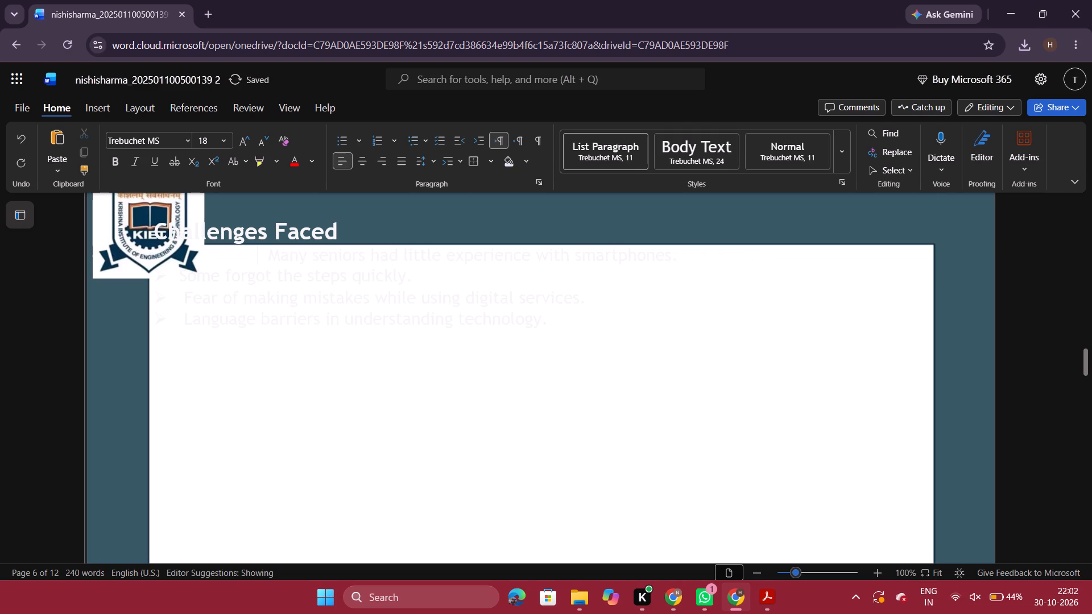
key("BackSpace")
key("BackSpace")
key("BackSpace")
key("BackSpace")
key("BackSpace")
key("BackSpace")
key("BackSpace")
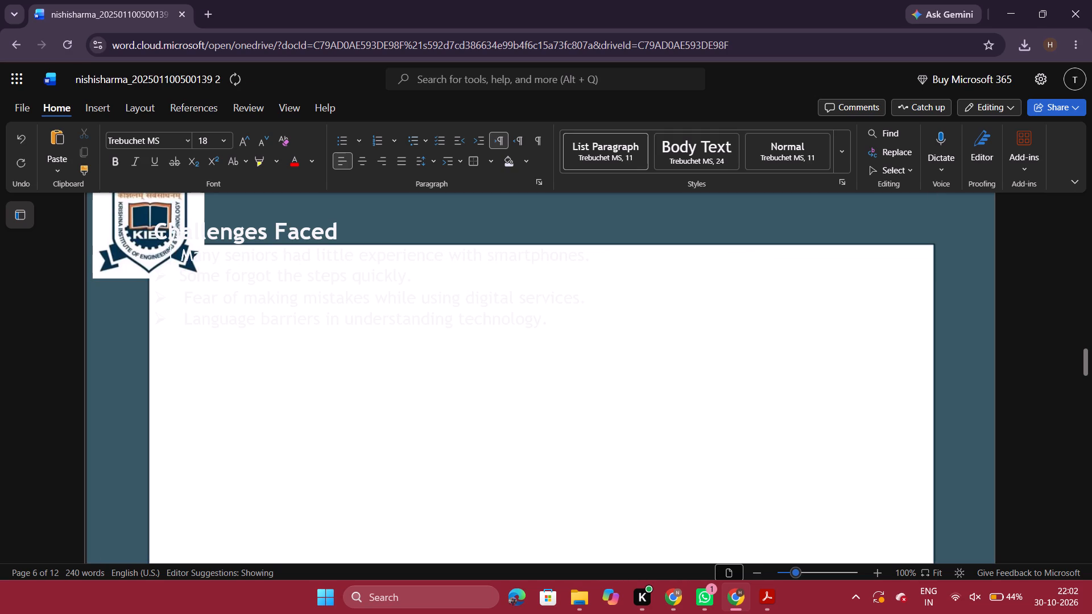
Remove the bullet markers from the "Some forgot", "Fear of making mistakes" and "Language barriers" lines.
left_click(171, 275)
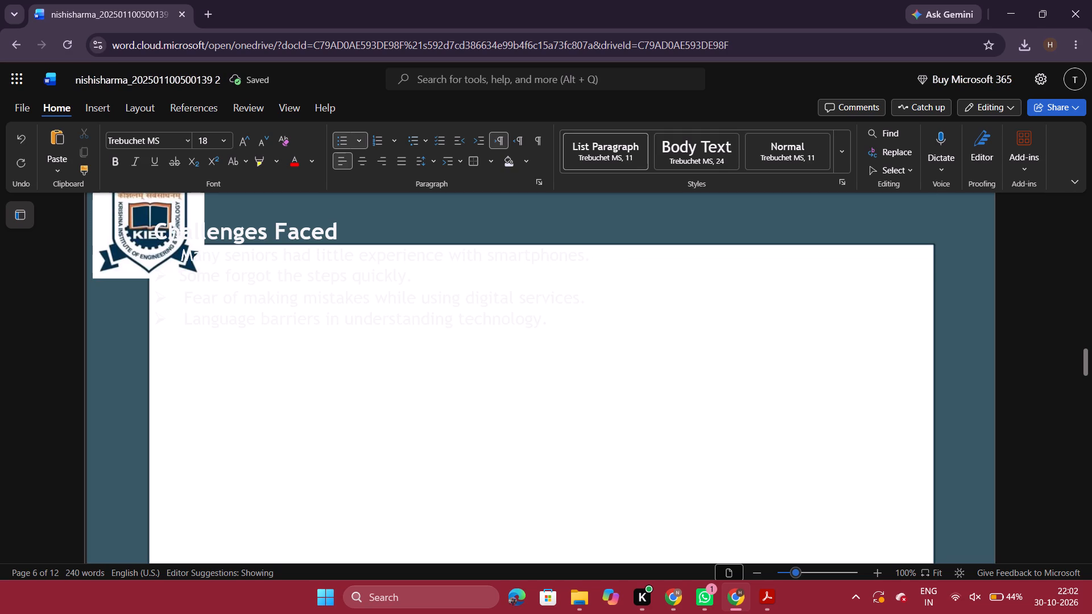
key("BackSpace")
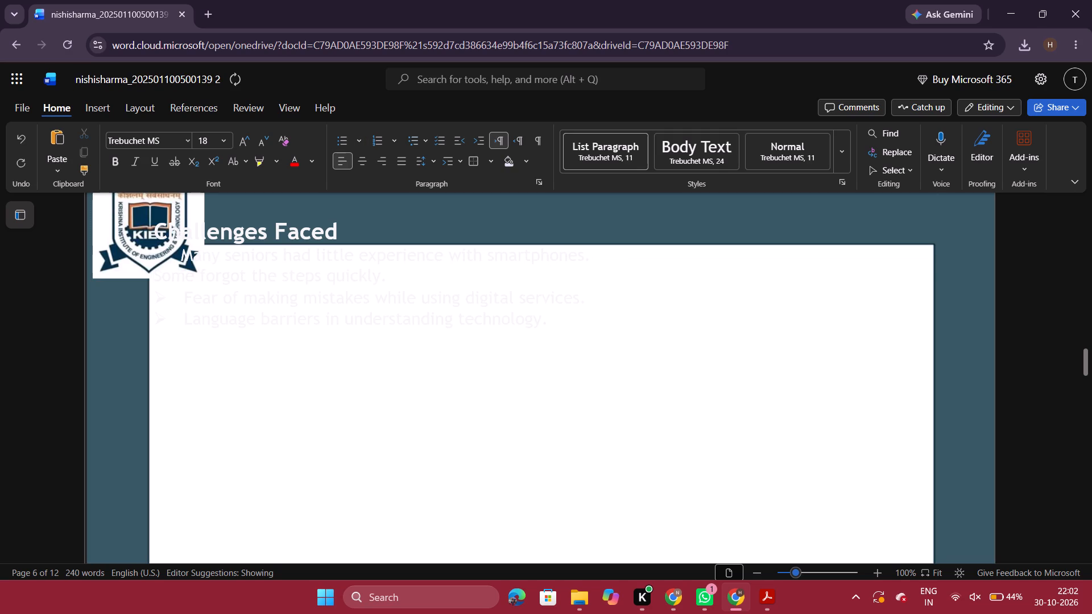
left_click(167, 293)
key("BackSpace")
left_click(170, 313)
key("BackSpace")
Indent the "Some forgot", "Fear of making mistakes" and "Language barriers" lines with five leading spaces each, matching the "Many seniors" line.
left_click(149, 272)
key("space")
key("space")
key("space")
key("space")
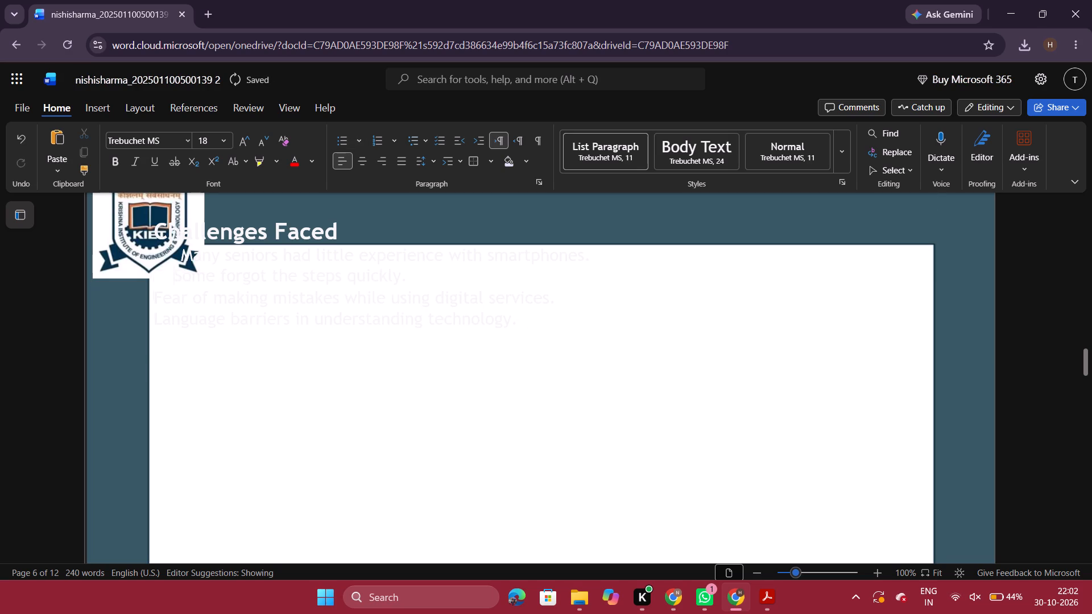
key("space")
left_click(150, 293)
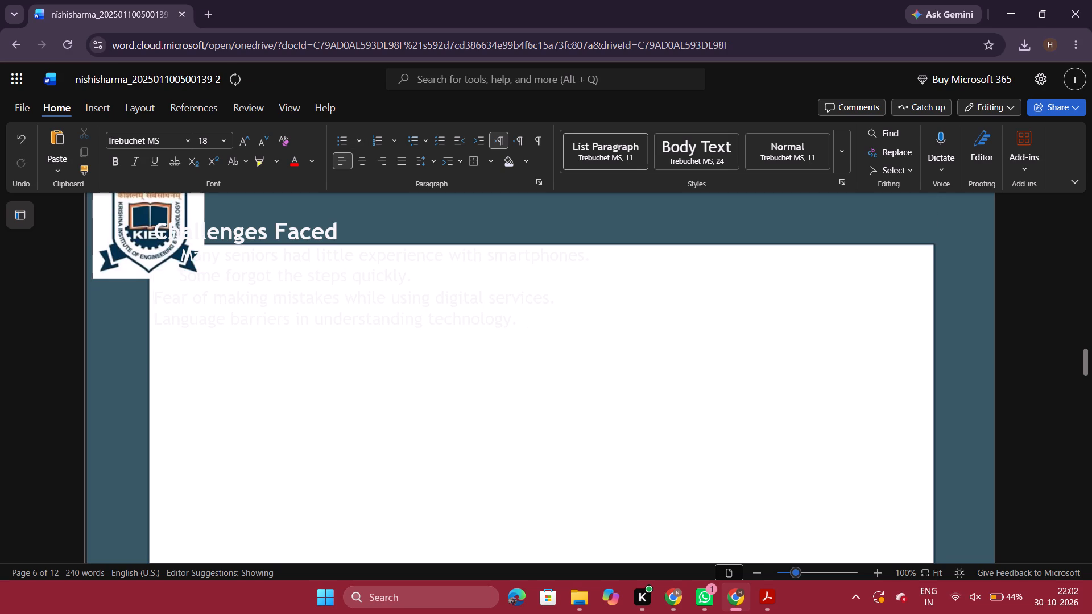
key("space")
key("space")
key("space")
key("space")
key("space")
key("space")
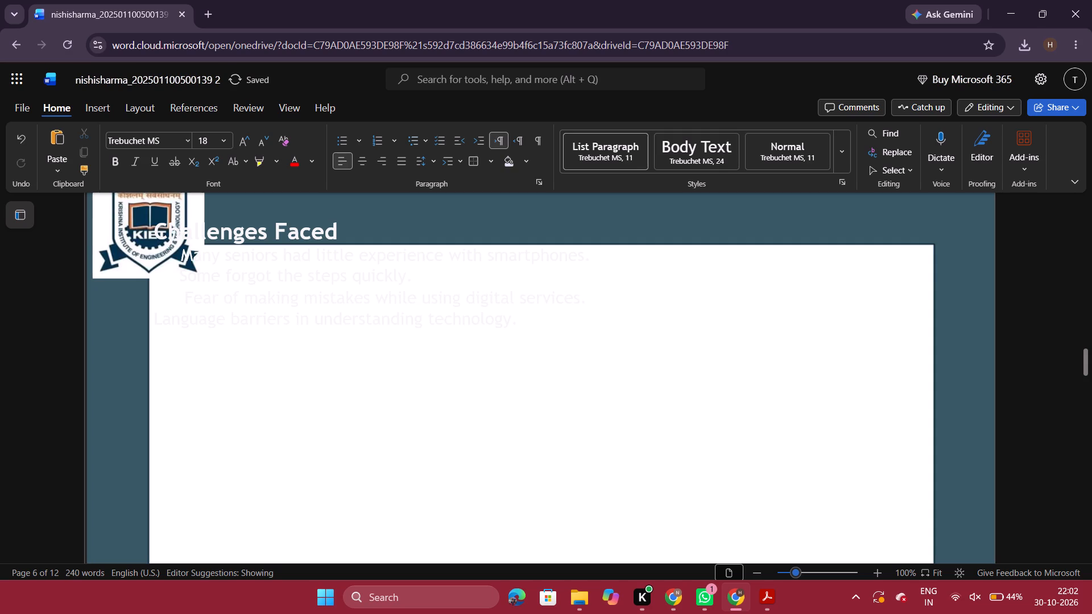
key("BackSpace")
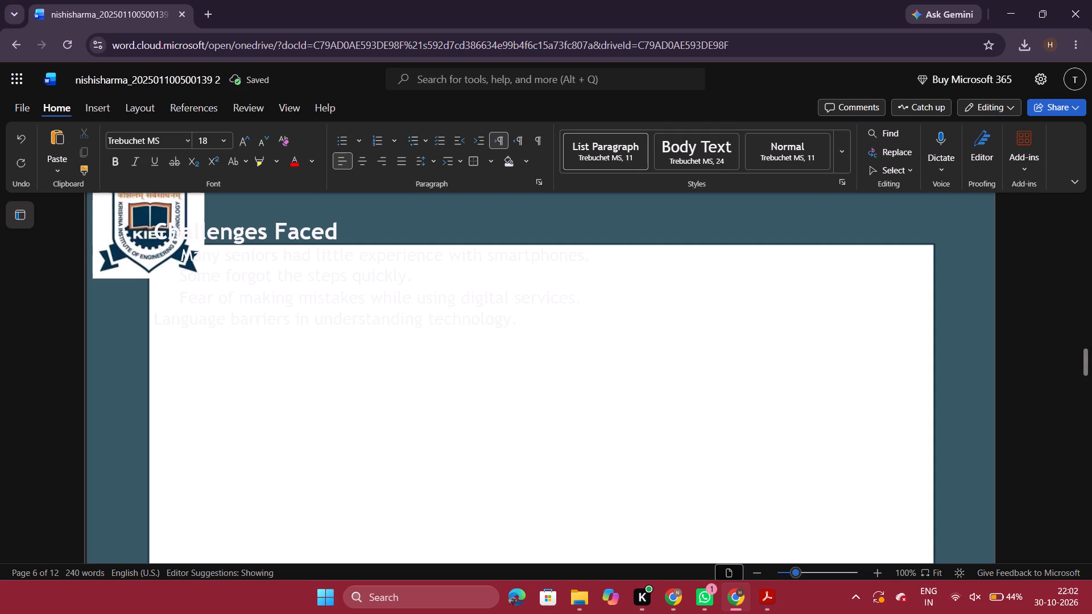
left_click(150, 317)
key("space")
key("space")
key("space")
key("space")
key("space")
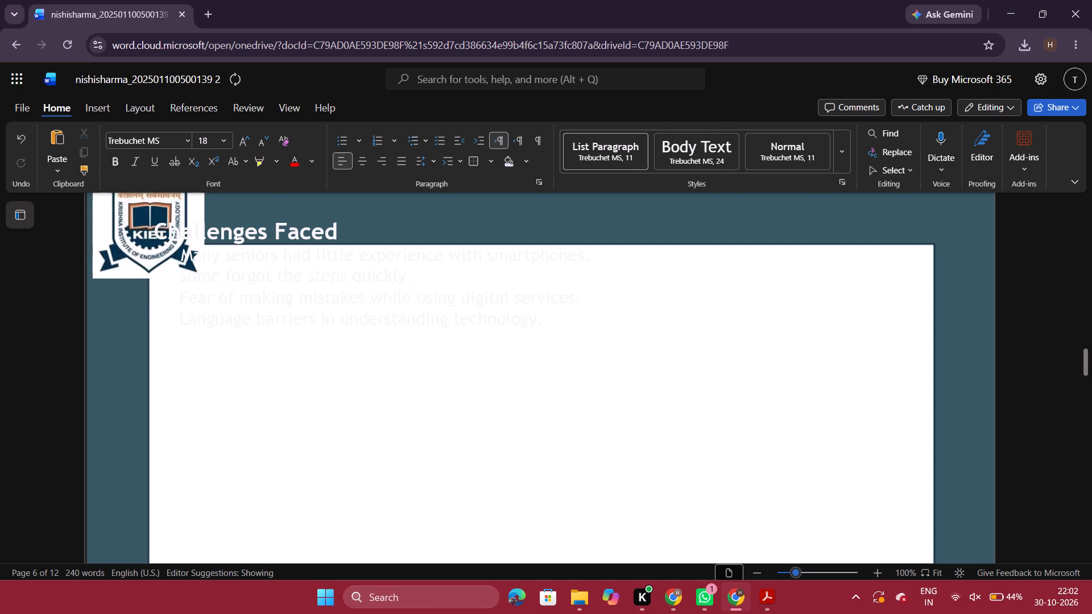
Apply the arrowhead bullet to all four Challenges Faced lines together.
left_click_drag(176, 255, 375, 327)
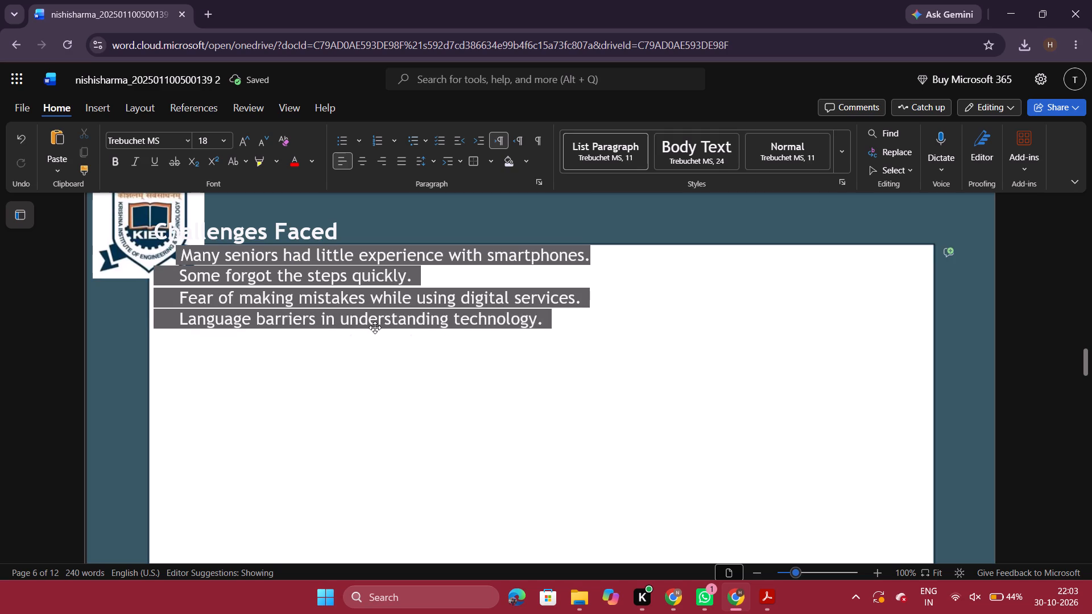
left_click_drag(375, 327, 597, 325)
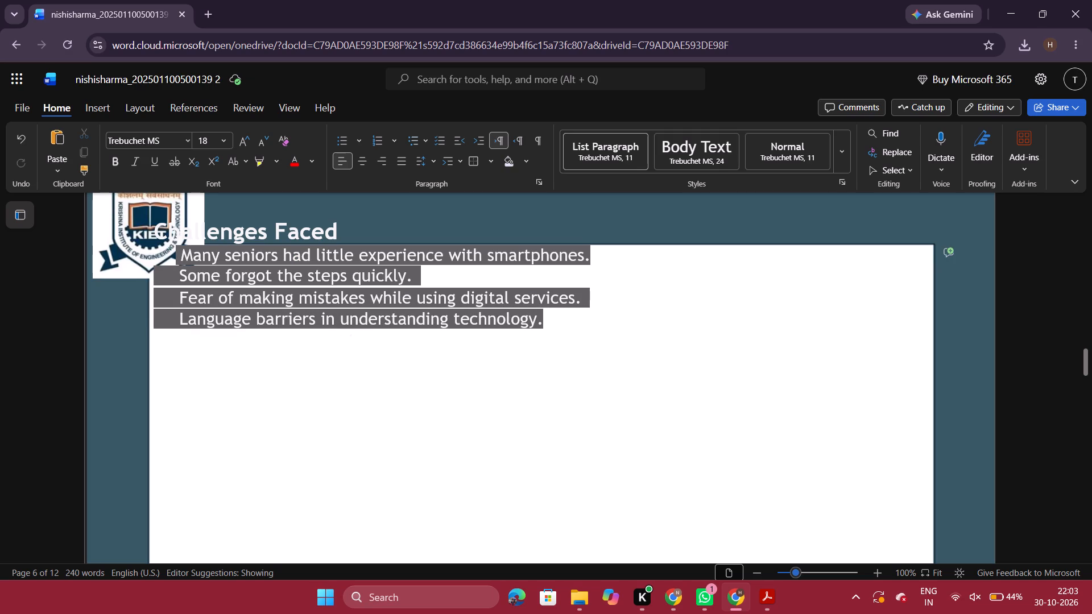
left_click_drag(597, 325, 605, 323)
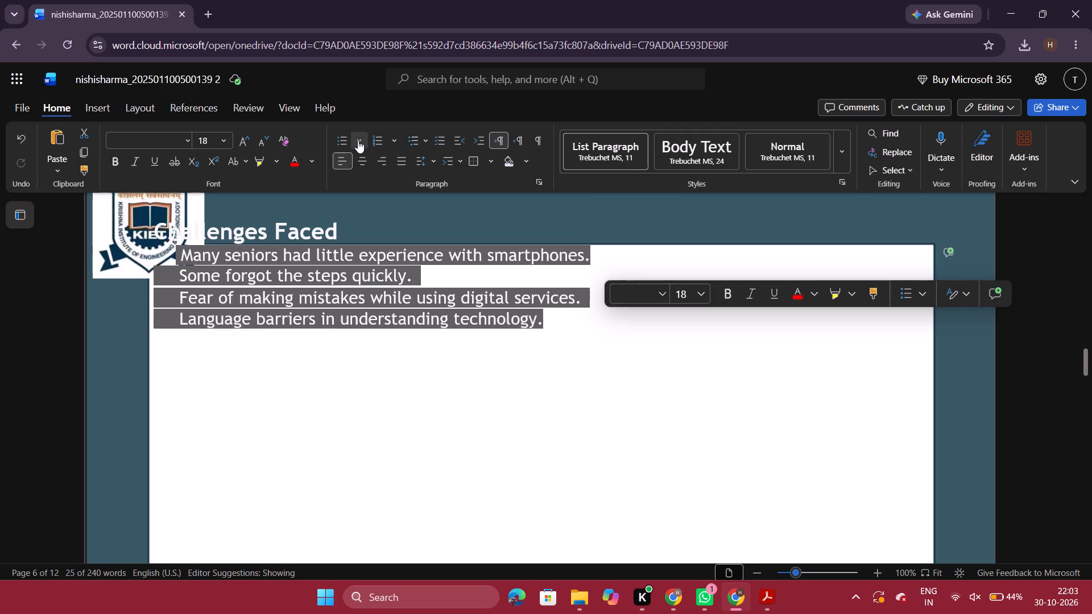
left_click(358, 140)
left_click(349, 302)
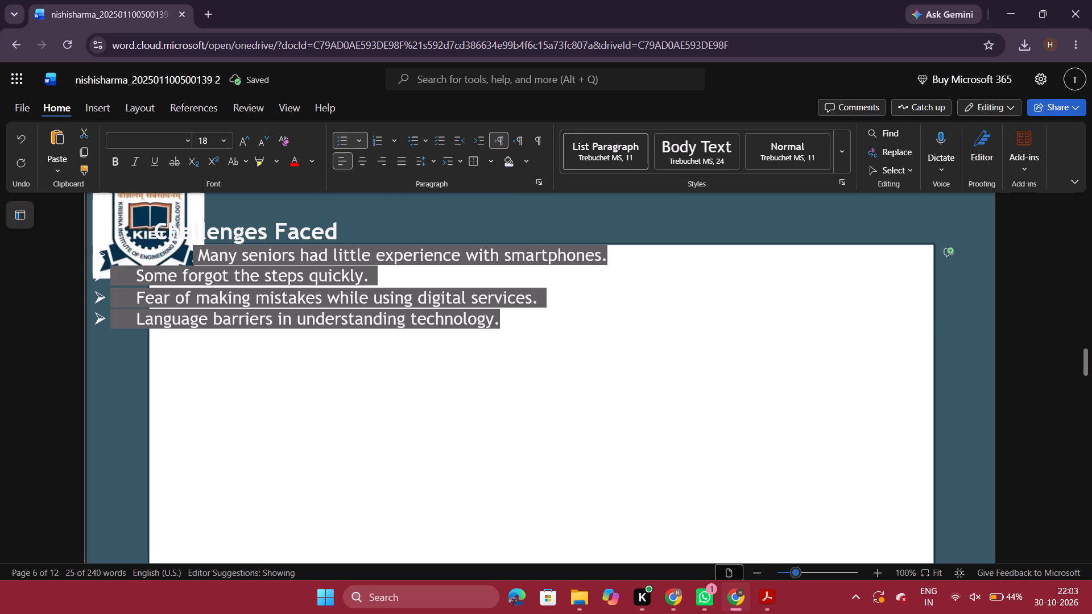
left_click(287, 408)
scroll(287, 408, "up", 1)
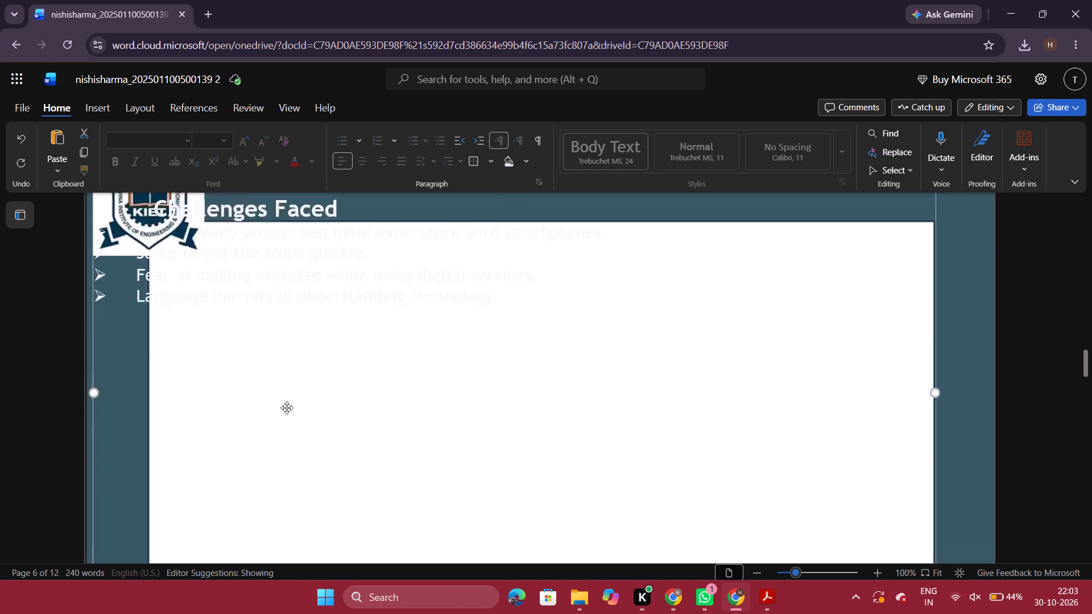
scroll(287, 408, "up", 2)
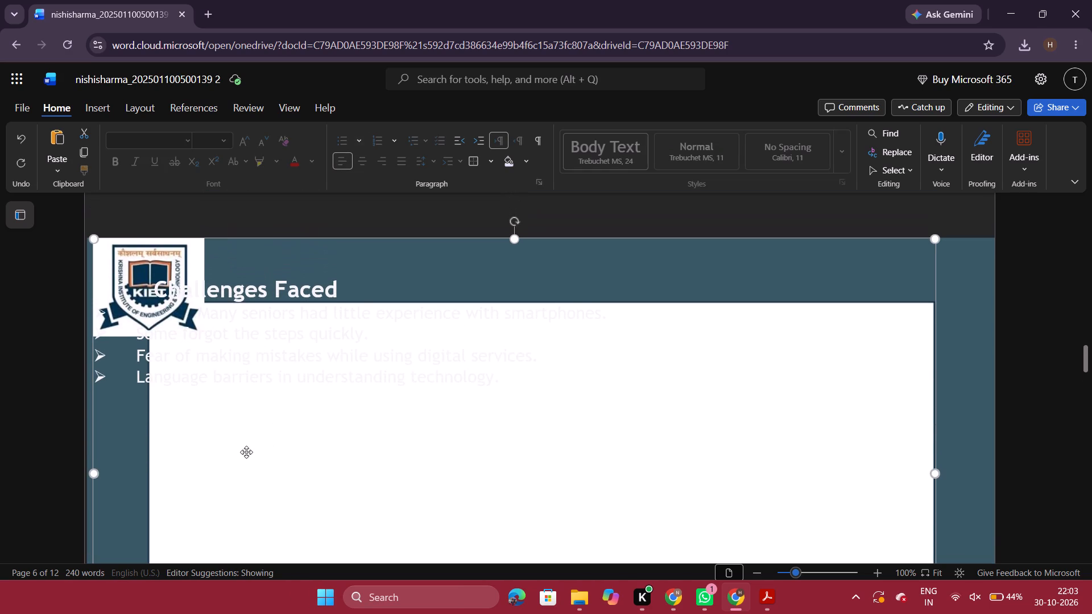
left_click(246, 452)
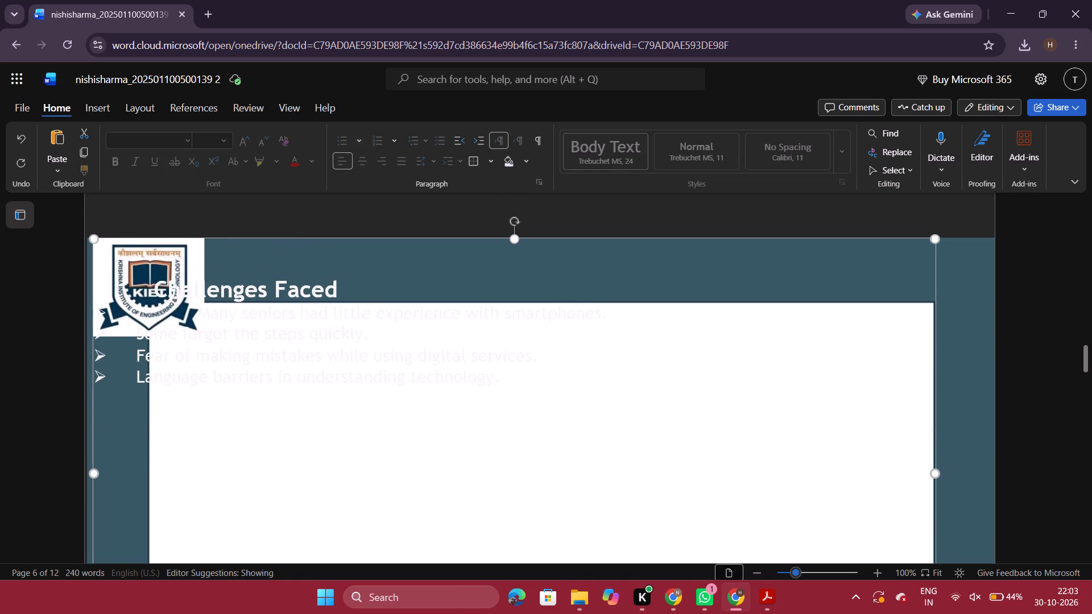
Delete eleven leading spaces before "Many seniors" to bring its text in line with the bulleted lines below.
left_click(194, 317)
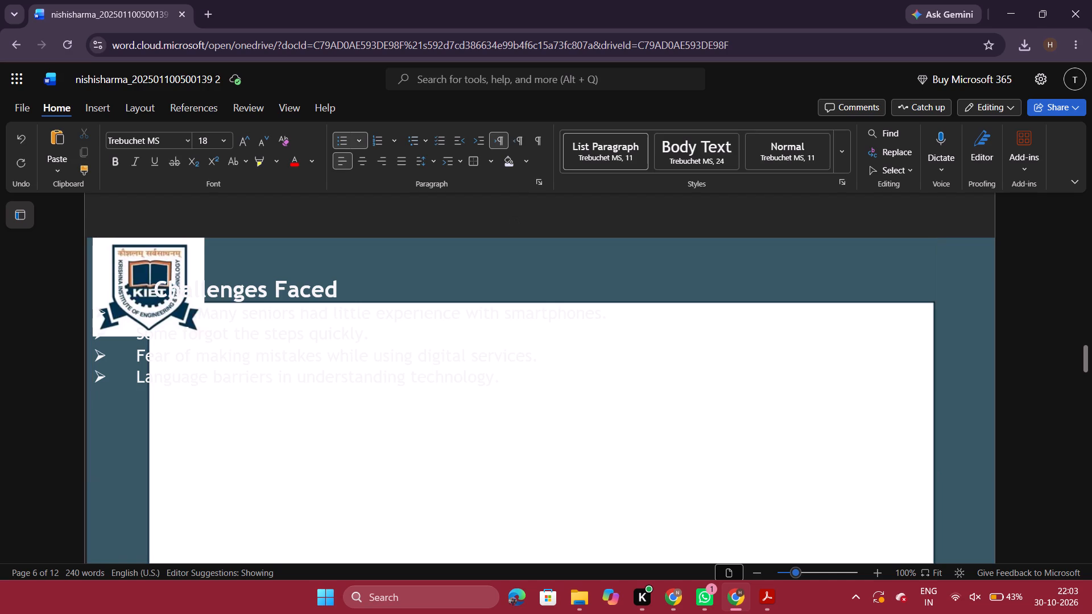
key("BackSpace")
key("BackSpace")
key("BackSpace")
key("BackSpace")
key("BackSpace")
key("BackSpace")
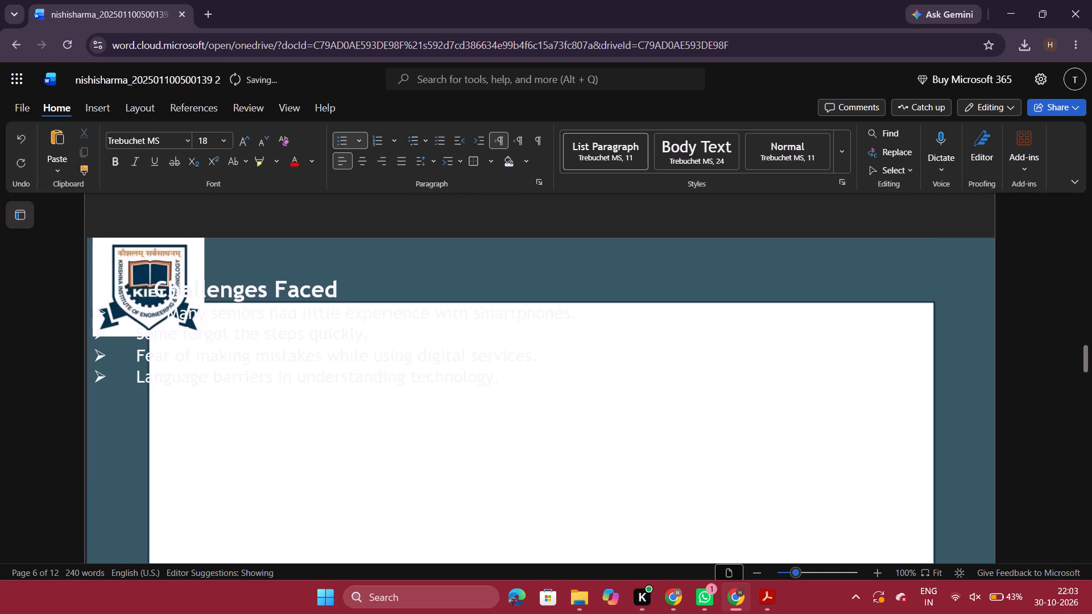
key("BackSpace")
key("BackSpace")
key("BackSpace")
key("BackSpace")
key("BackSpace")
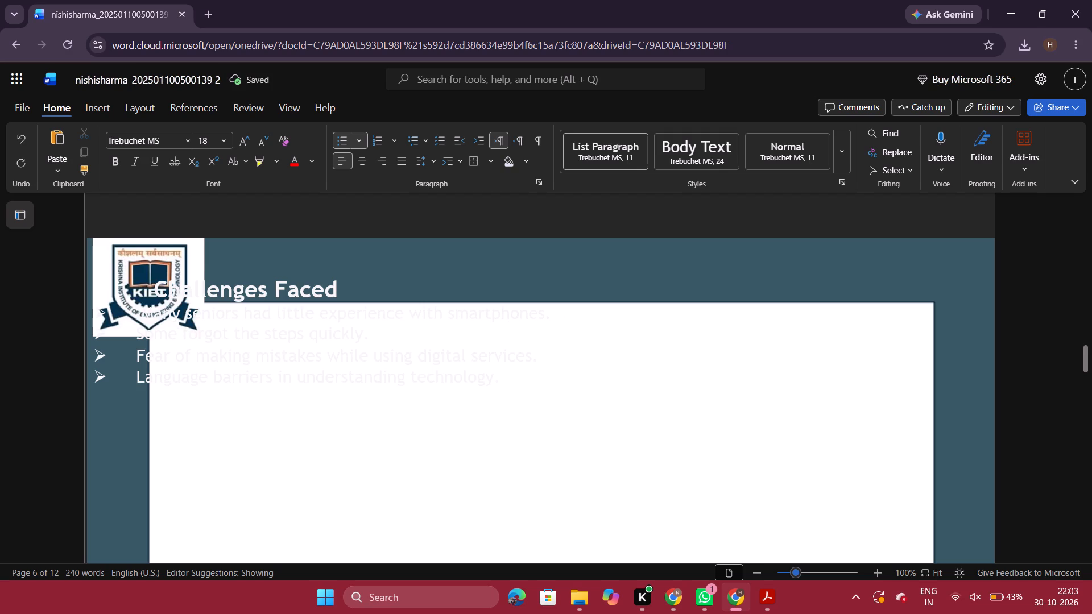
Look at the Solution page, and switch to Adobe Acrobat to view page 7 of the reference PDF for comparison.
scroll(363, 385, "down", 6)
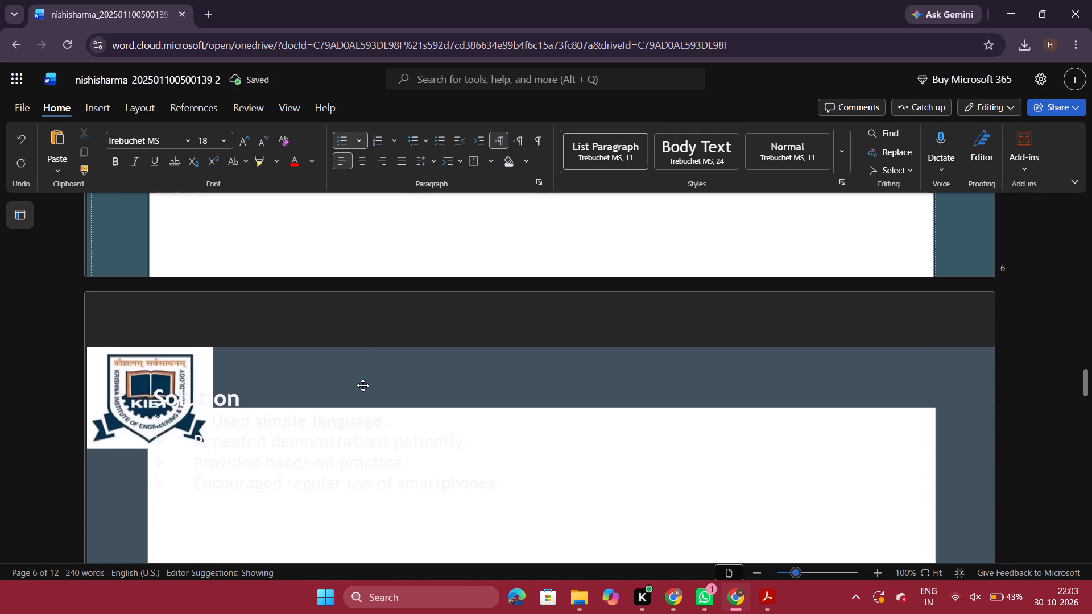
scroll(363, 385, "down", 1)
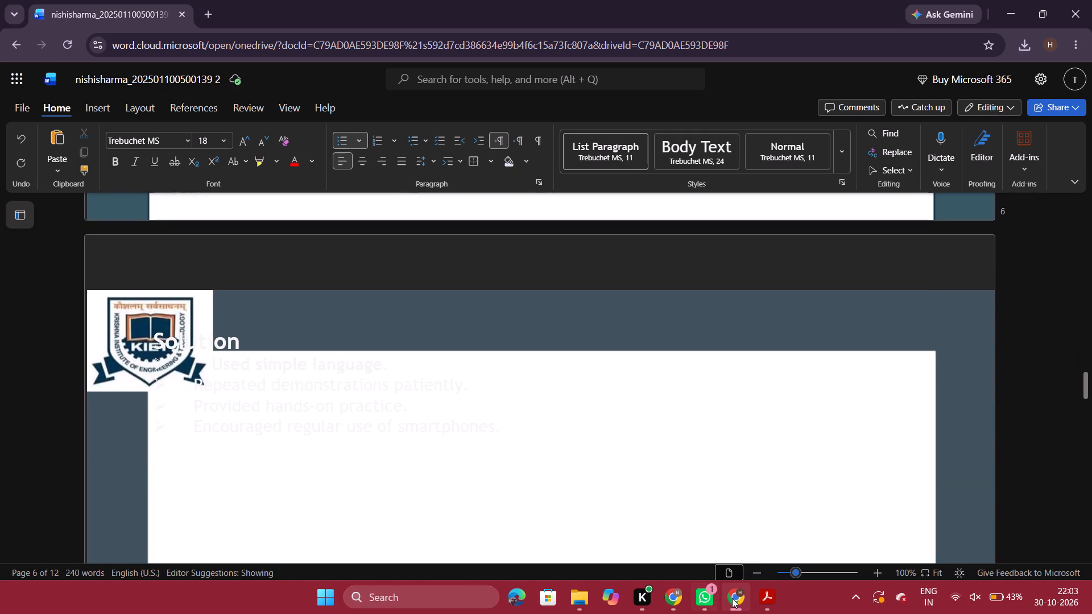
left_click(768, 599)
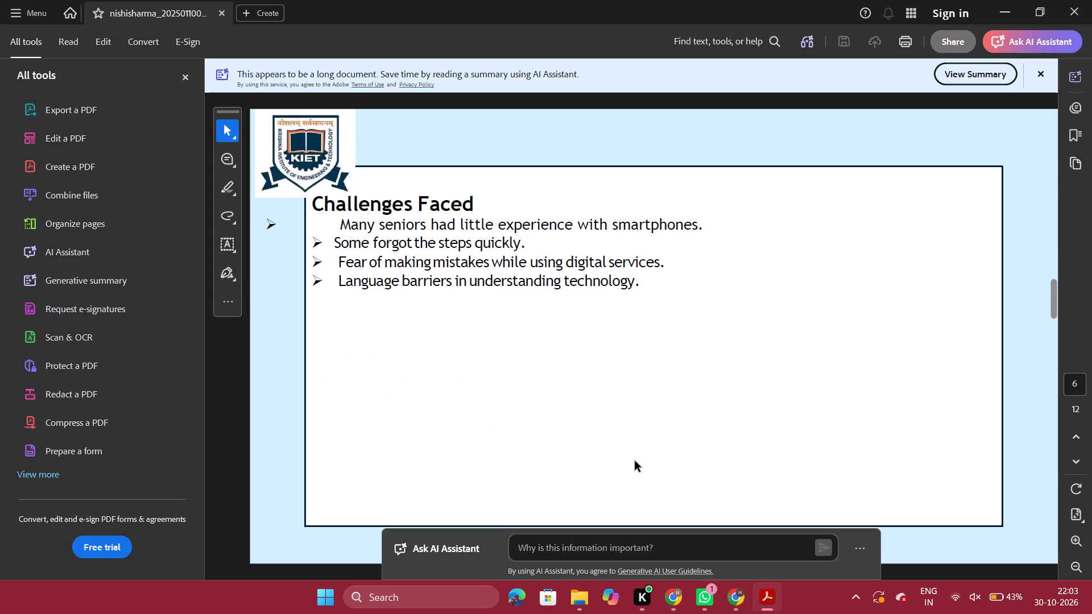
key("Down")
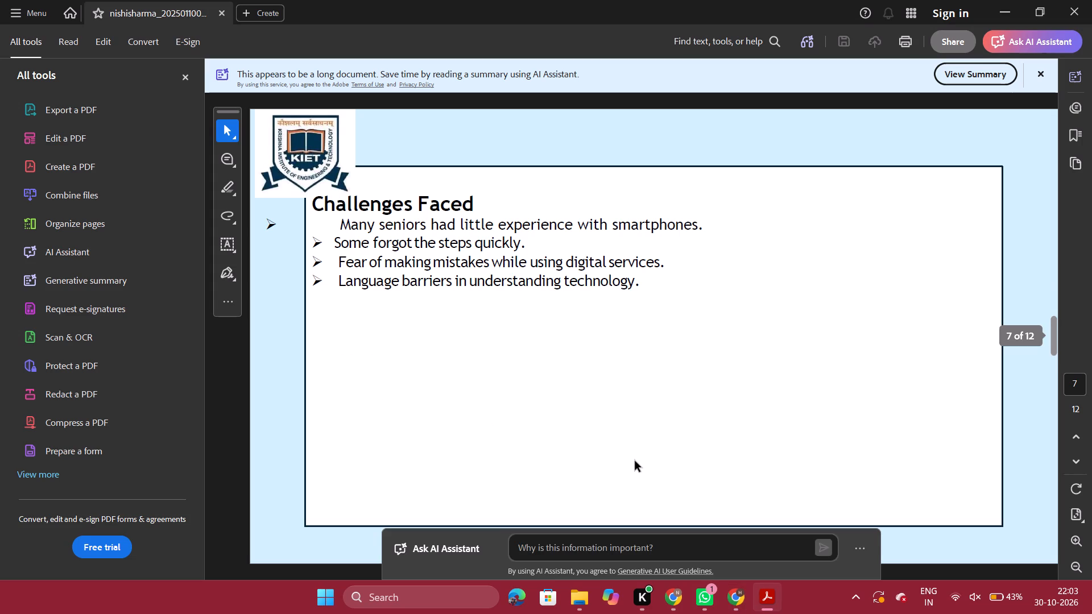
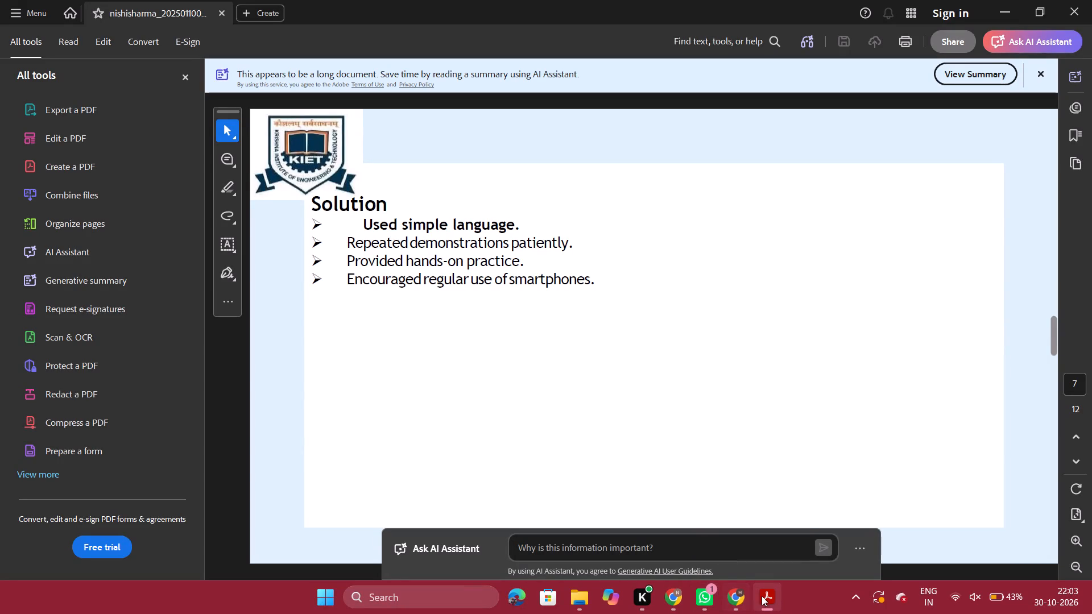
In the Word document, delete four leading spaces before "Used simple language." on the Solution page.
left_click(735, 598)
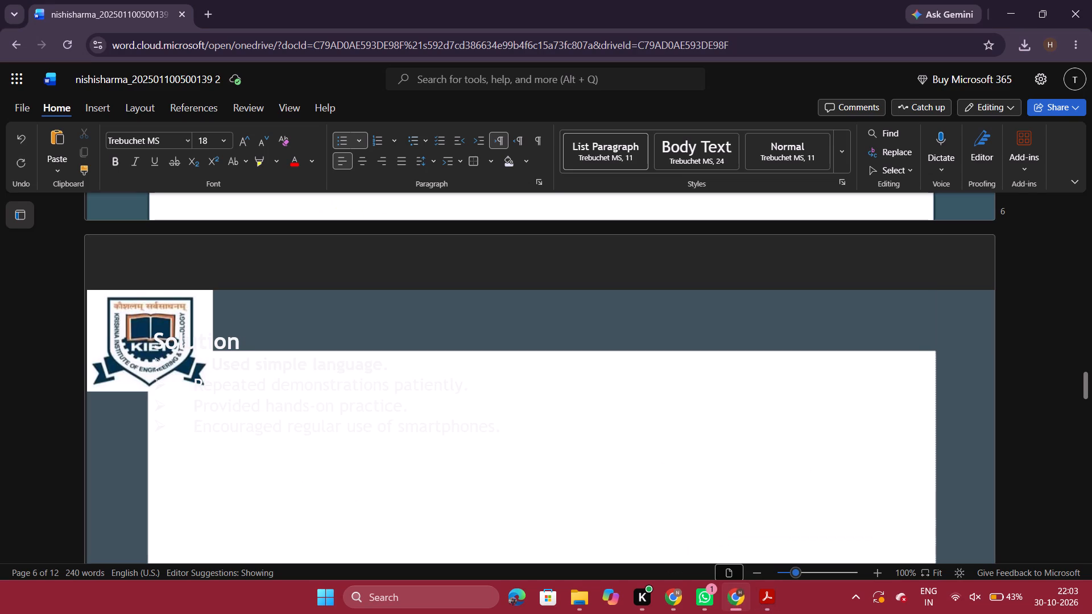
left_click(213, 364)
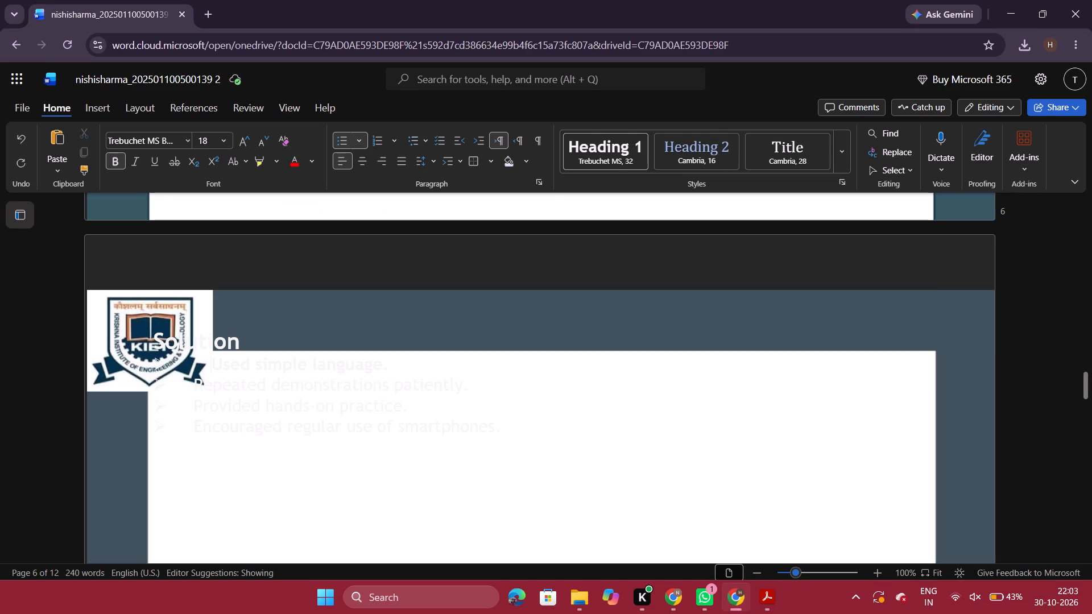
key("BackSpace")
key("BackSpace")
key("BackSpace")
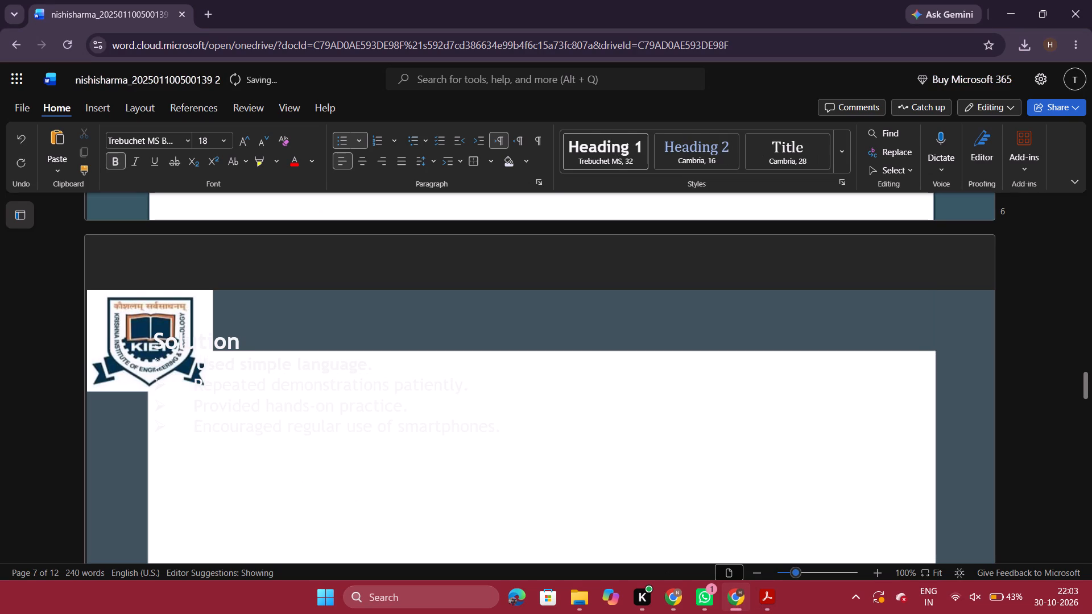
key("BackSpace")
Examine the Impact and Conclusion pages of the reference PDF in Adobe Acrobat, and compare the same pages in the Word document.
left_click(766, 595)
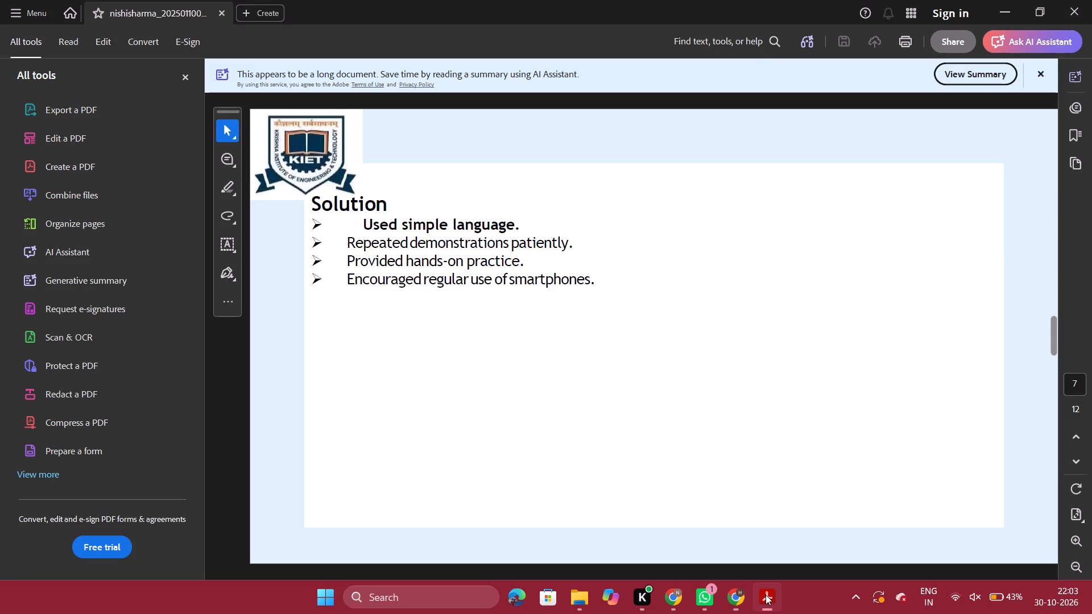
key("Down")
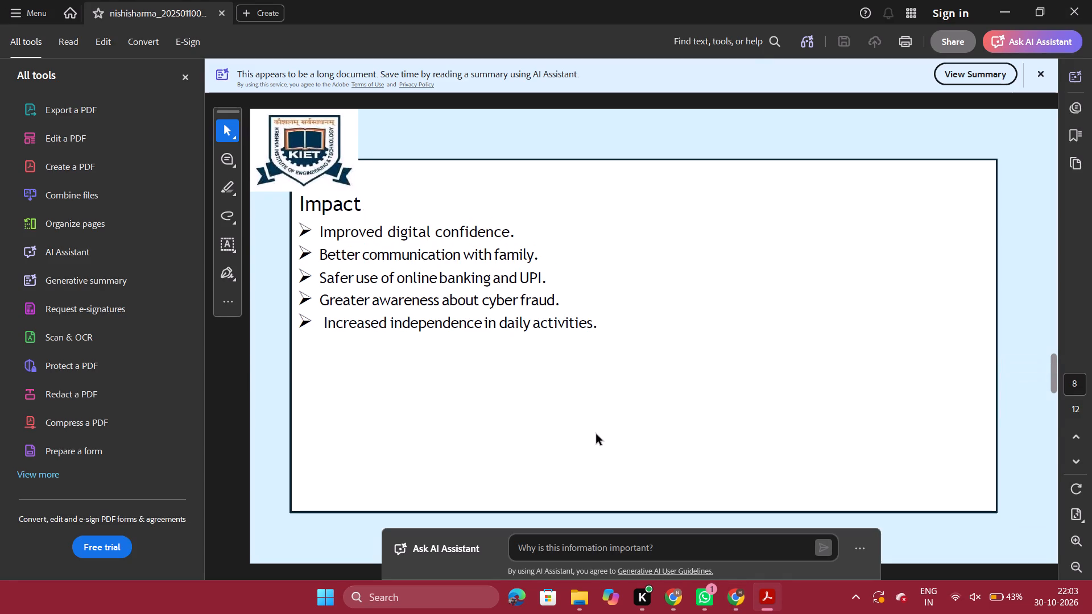
key("Down")
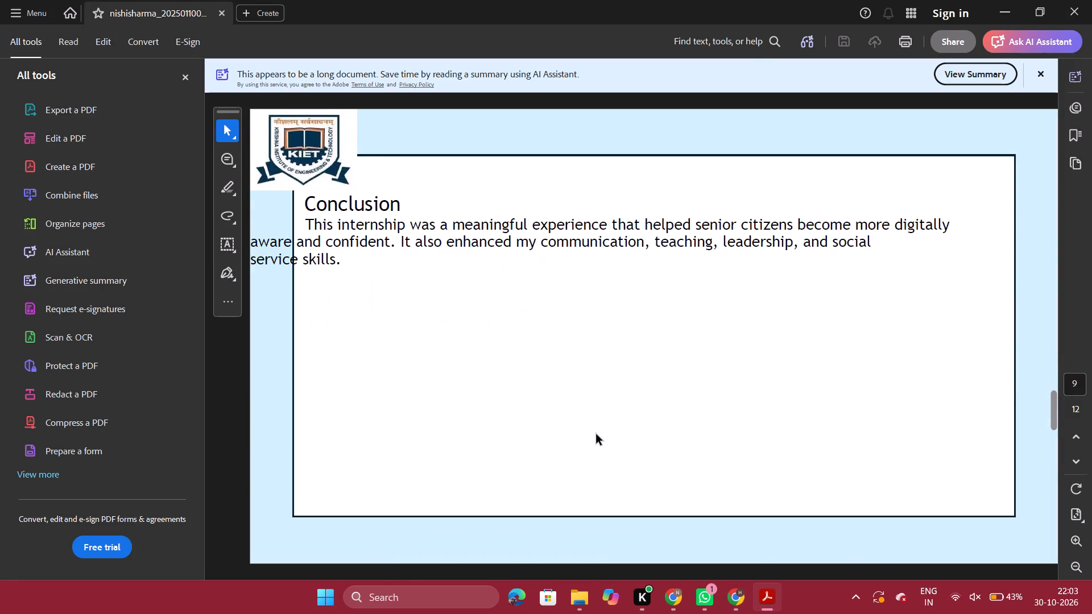
left_click(739, 598)
scroll(399, 492, "down", 1)
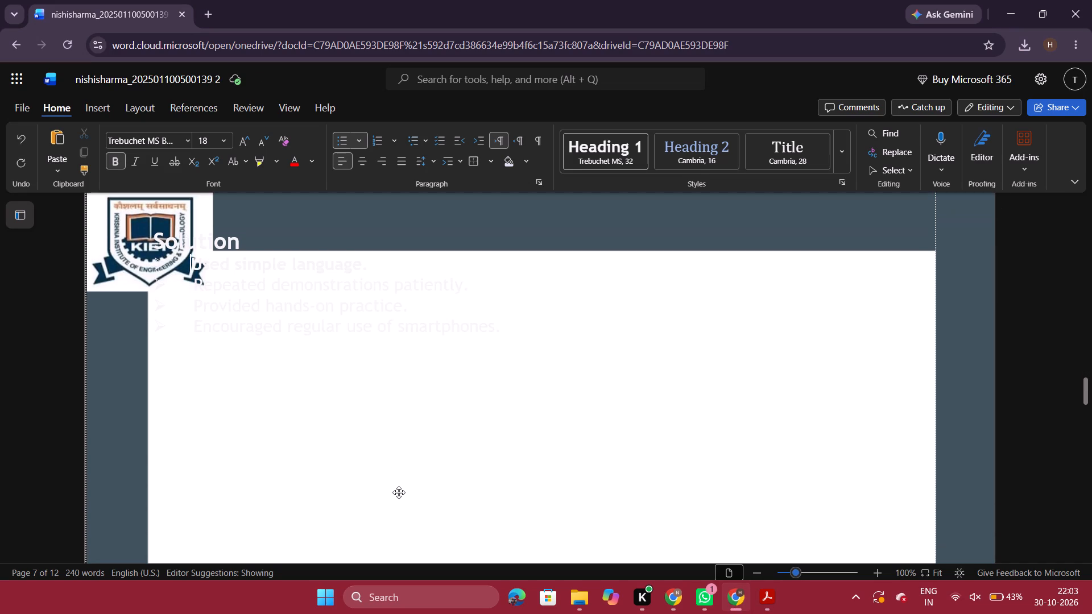
scroll(399, 492, "down", 7)
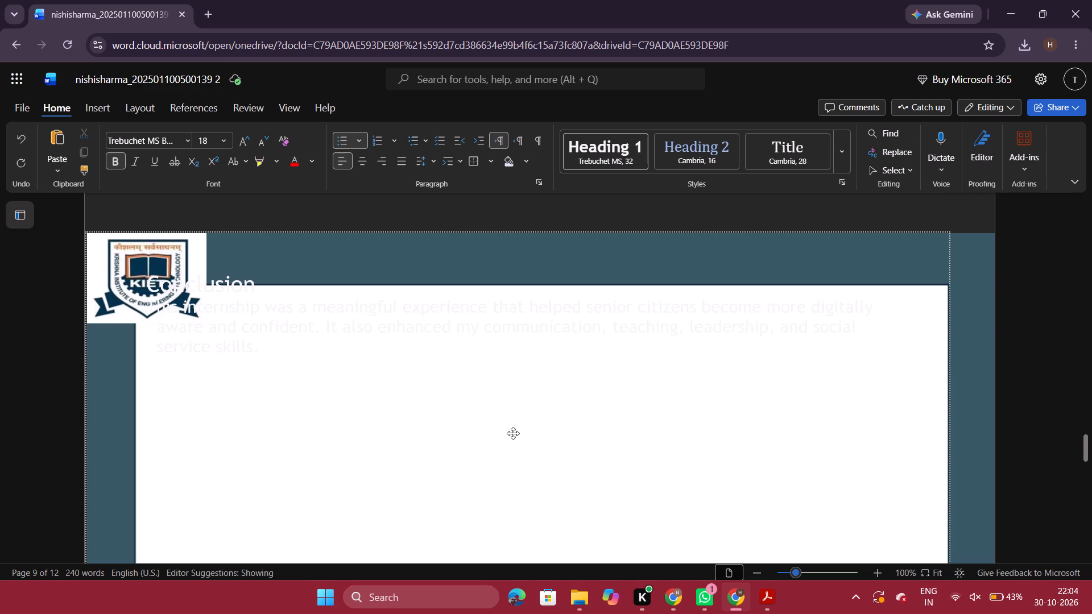
scroll(513, 433, "down", 1)
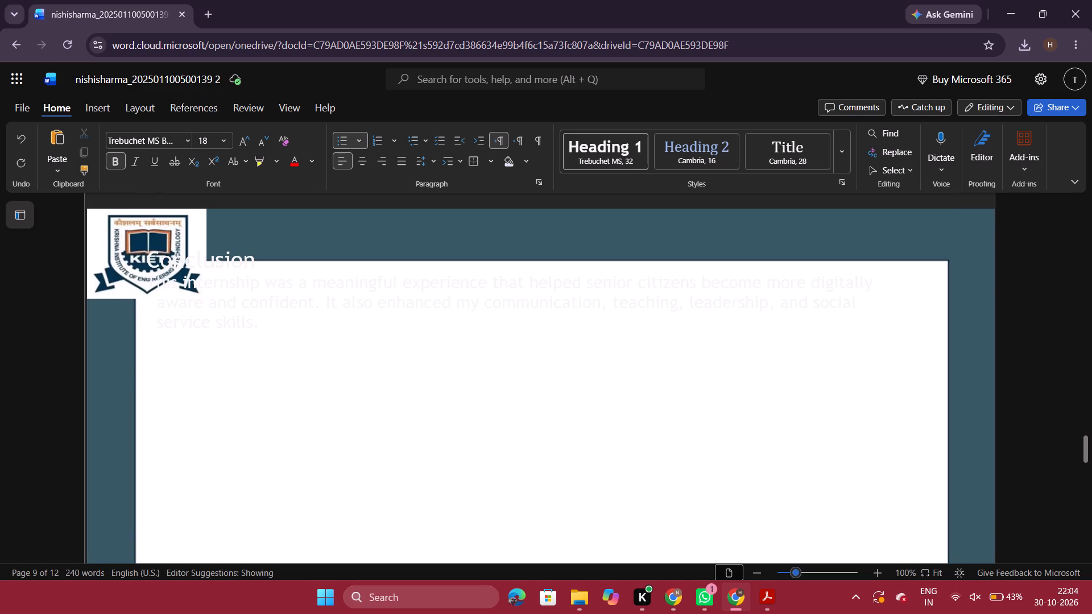
Insert three spaces before "aware and confident" in the Conclusion paragraph, and select the text to check its alignment.
left_click_drag(148, 279, 297, 332)
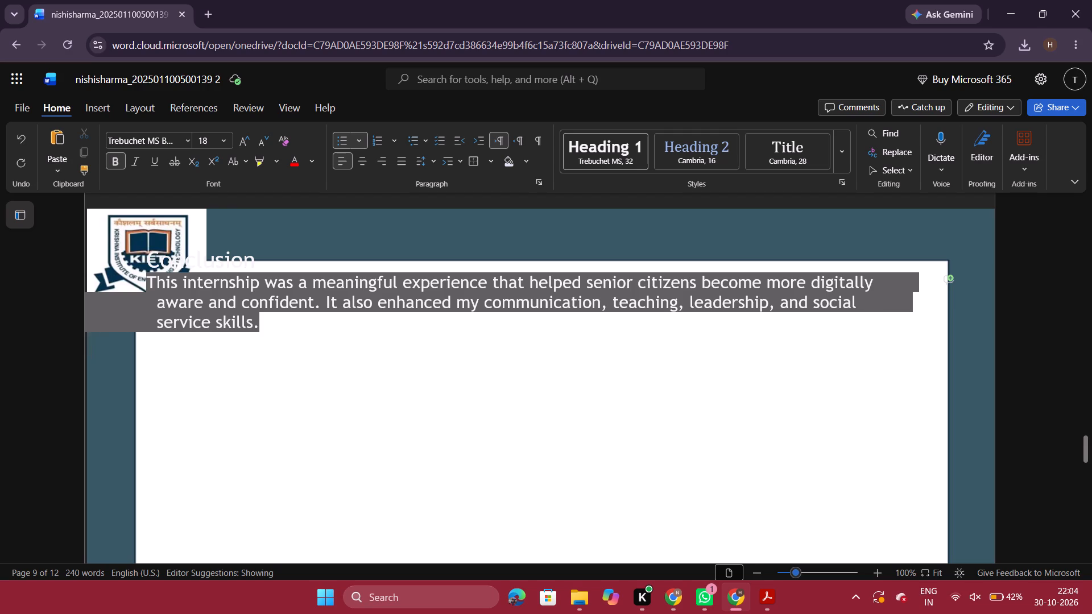
left_click_drag(297, 332, 279, 318)
left_click_drag(279, 318, 295, 324)
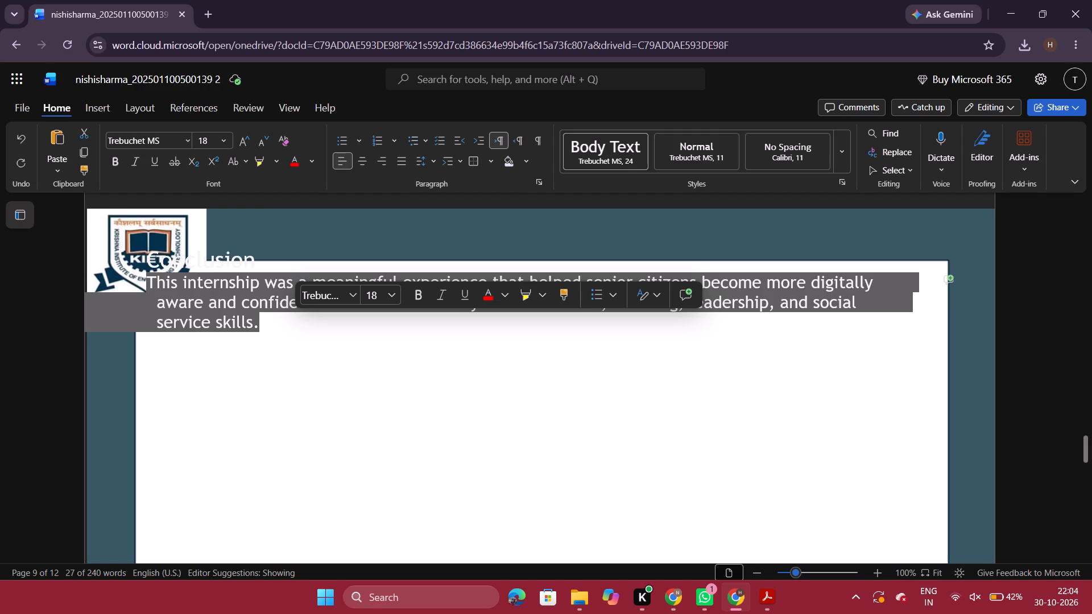
left_click(139, 301)
left_click(150, 302)
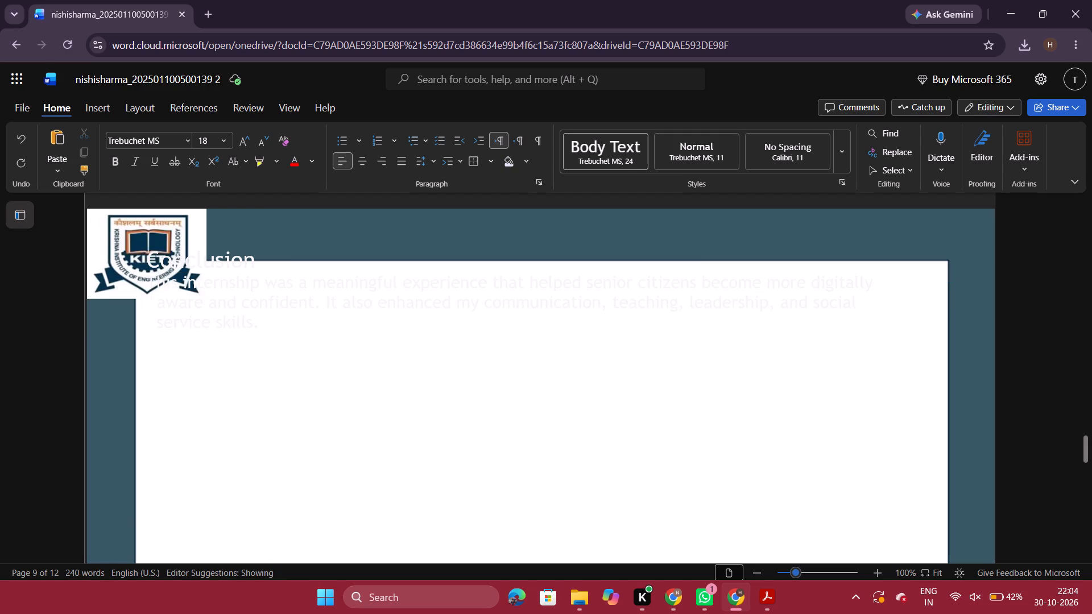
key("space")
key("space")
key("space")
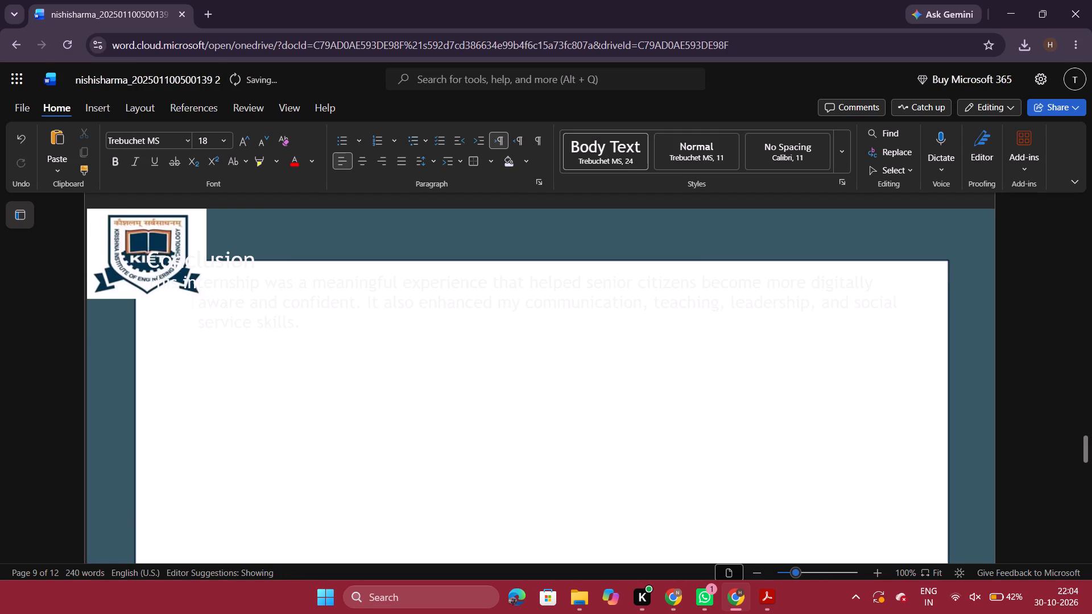
left_click_drag(152, 279, 191, 288)
left_click_drag(191, 288, 255, 343)
left_click(255, 343)
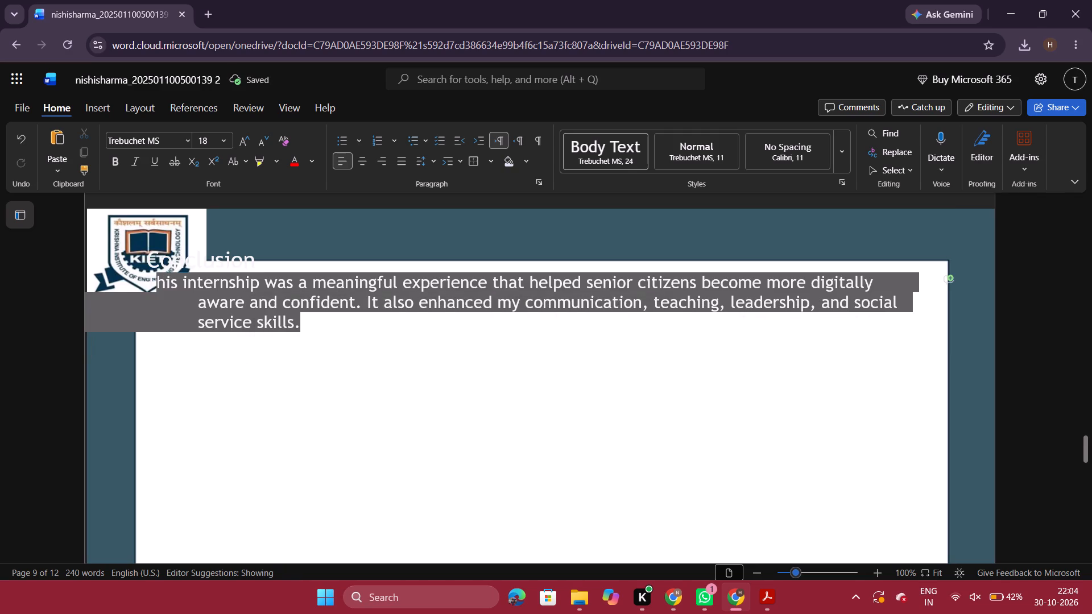
Rename the document as social_internship_ followed by the student's full name in lowercase without spaces.
scroll(231, 481, "down", 3)
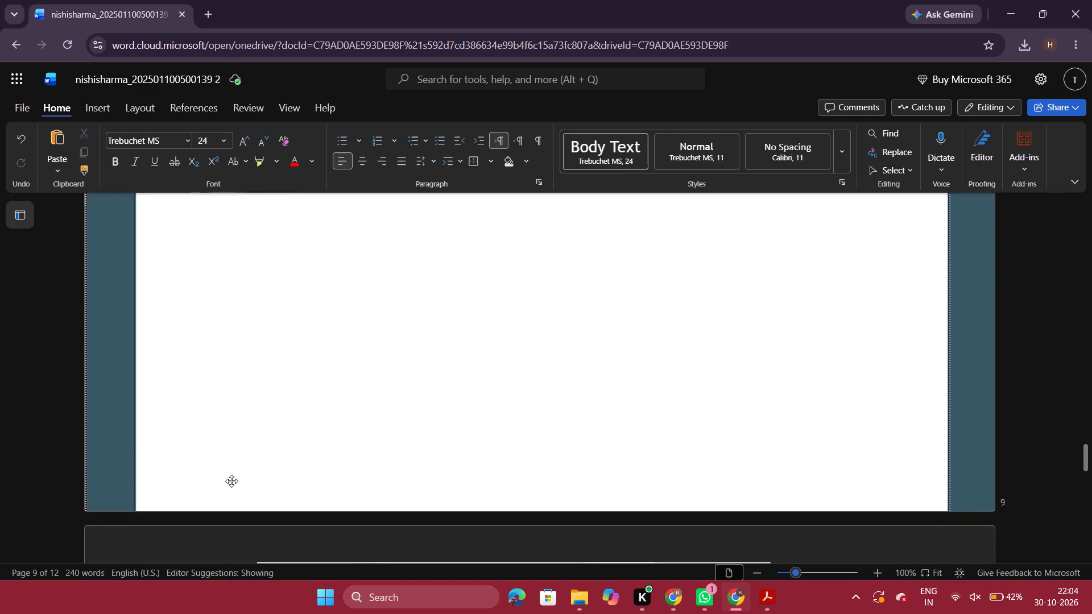
scroll(231, 481, "down", 8)
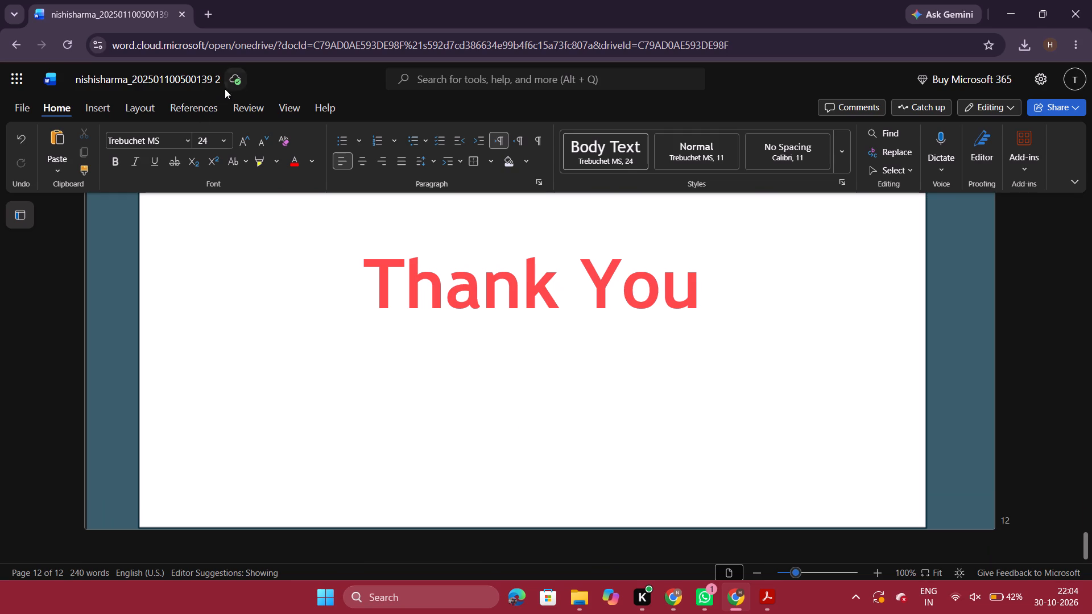
left_click(178, 81)
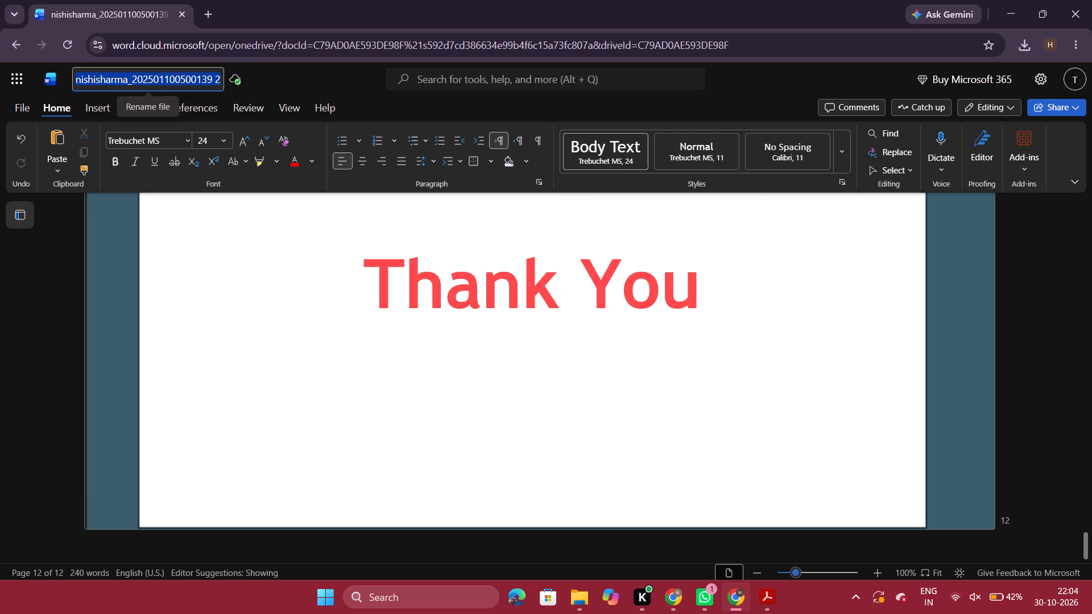
key("BackSpace")
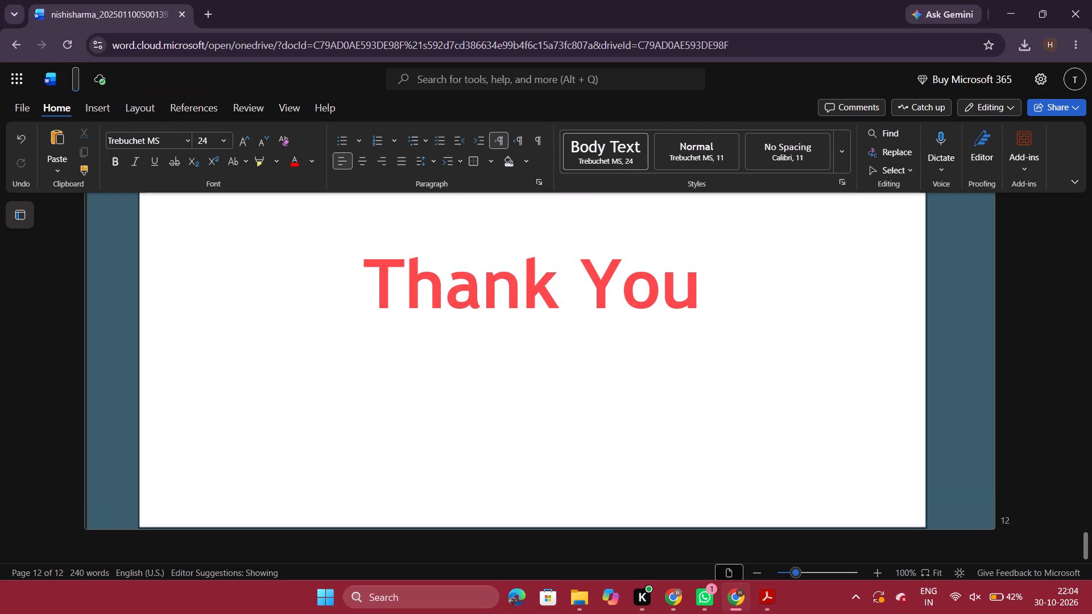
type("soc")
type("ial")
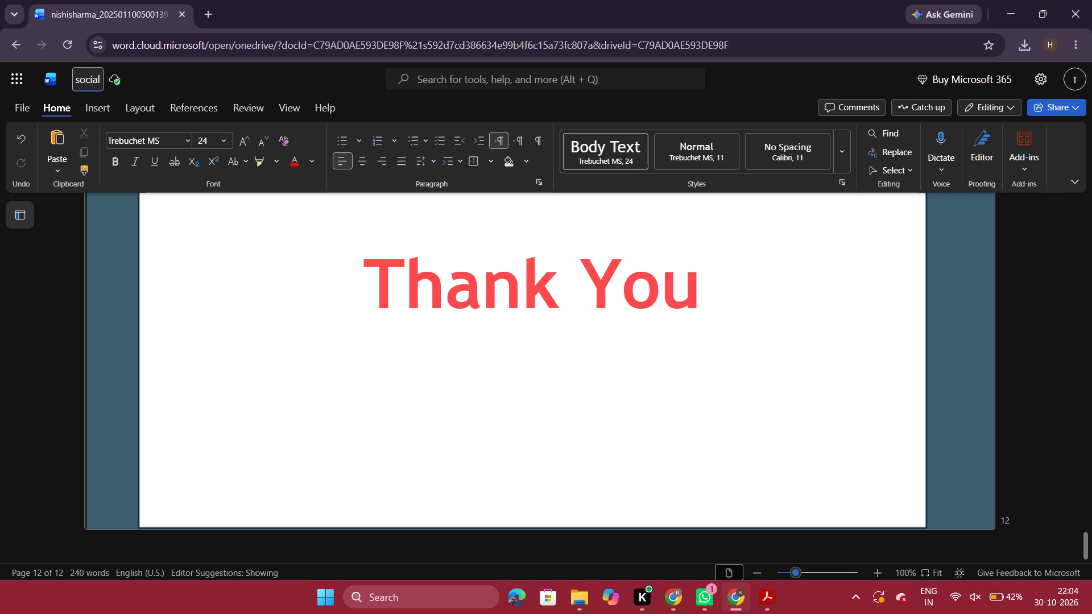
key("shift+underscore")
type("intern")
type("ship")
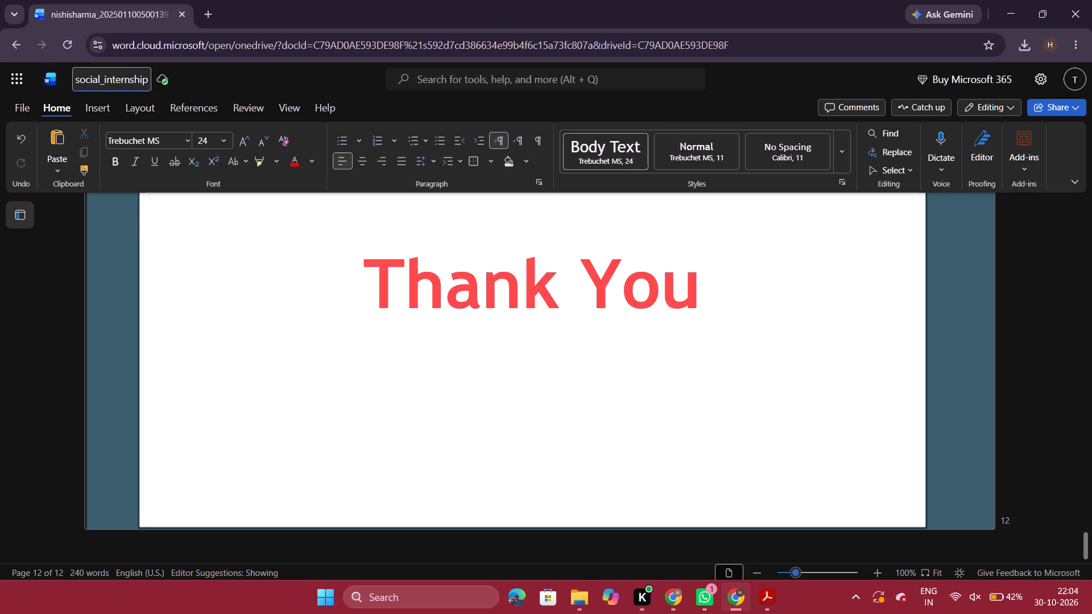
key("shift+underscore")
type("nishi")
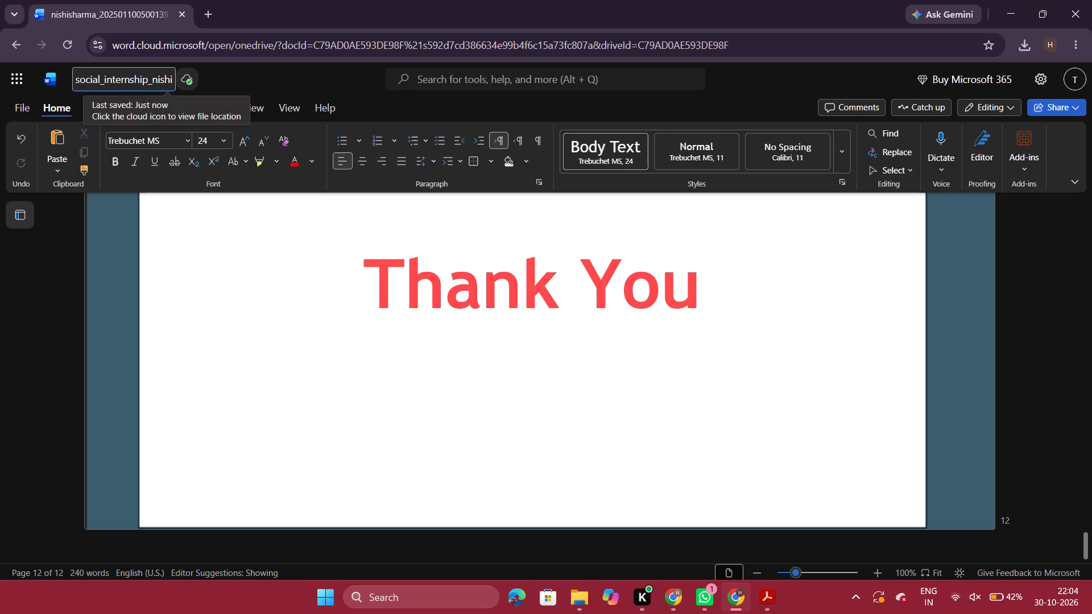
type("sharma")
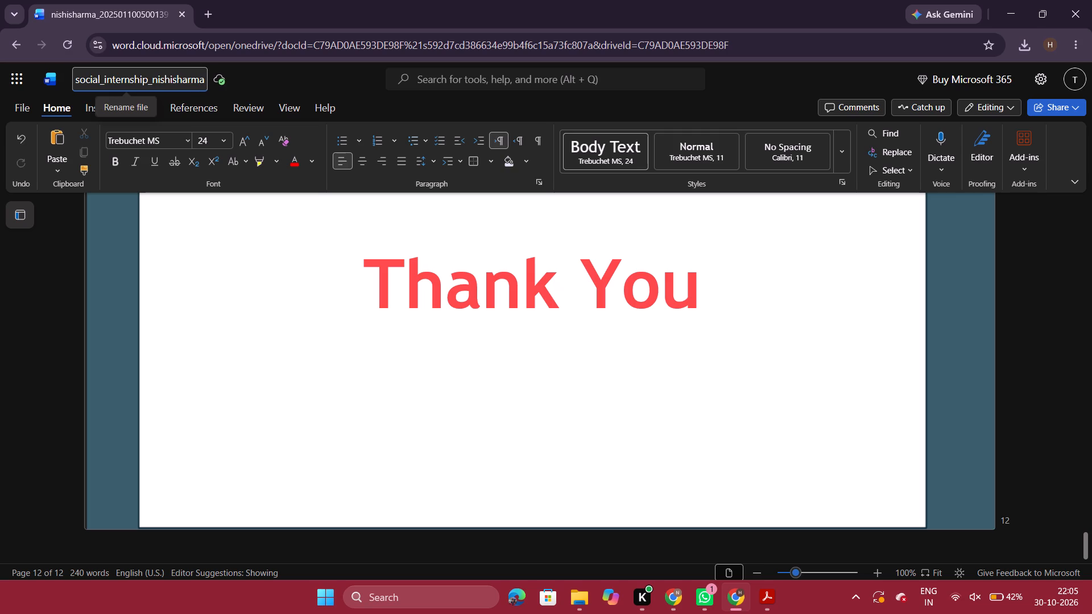
Export the renamed document as a PDF and open the download in Adobe Acrobat.
left_click(17, 105)
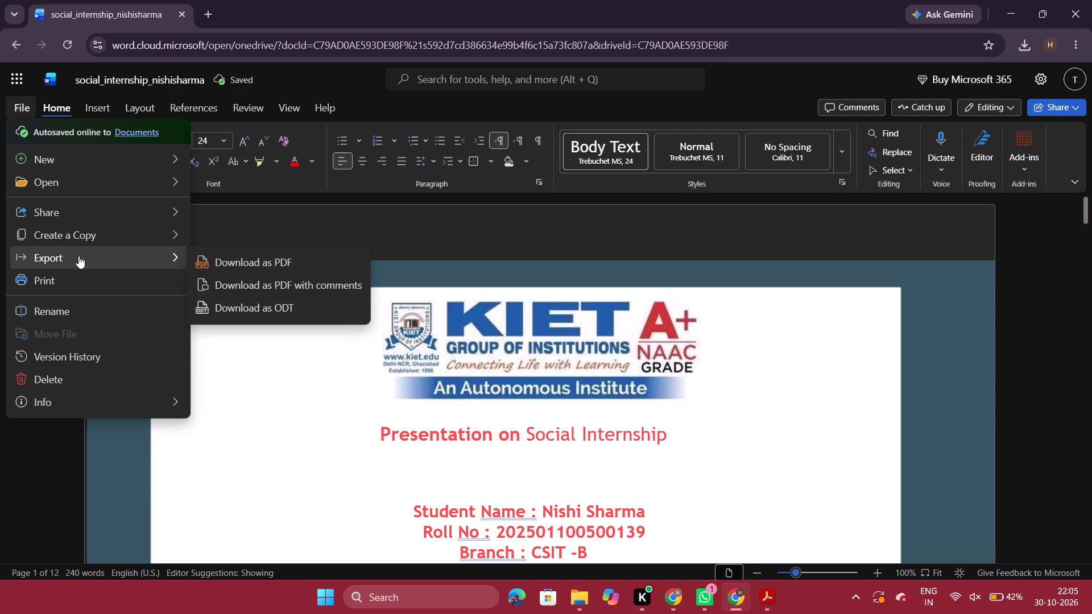
left_click(229, 260)
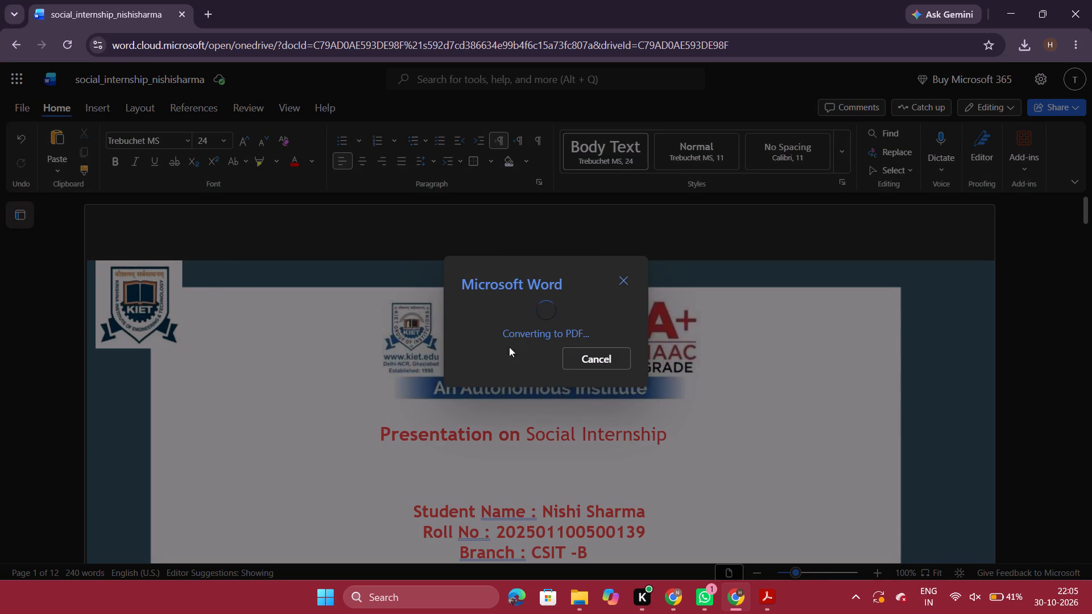
left_click(526, 352)
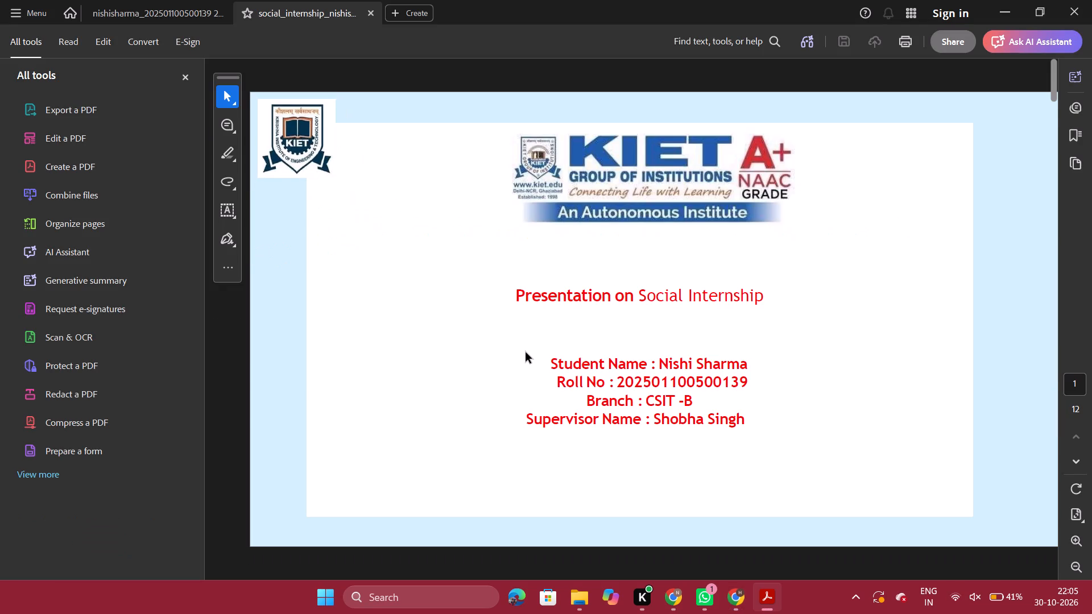
Review the exported PDF page by page through to the Thank You page, and close it.
key("Down")
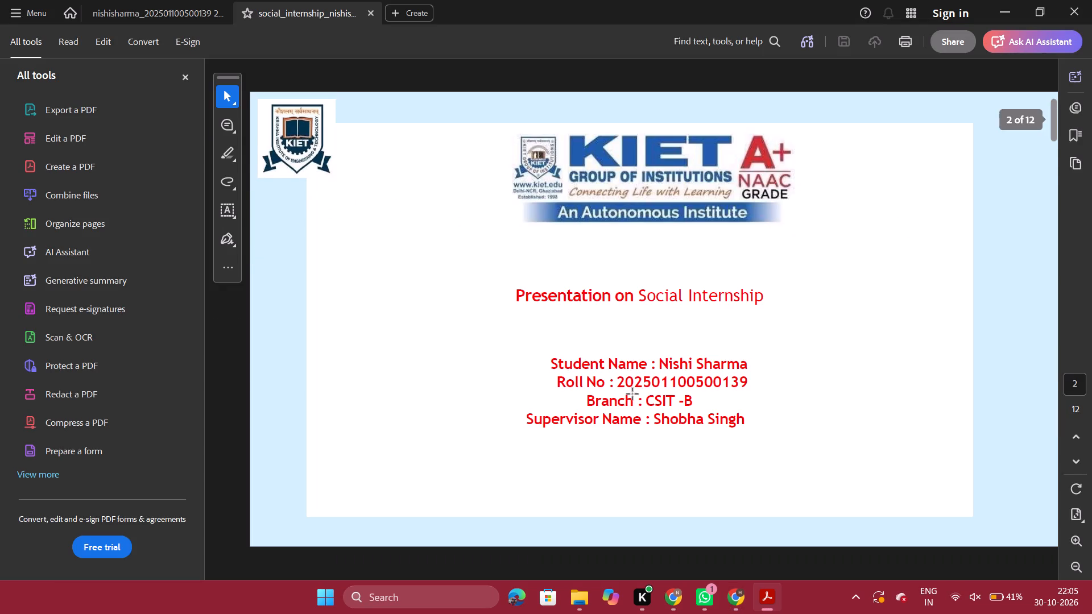
key("Down")
key("Down")
key("Down")
key("Down")
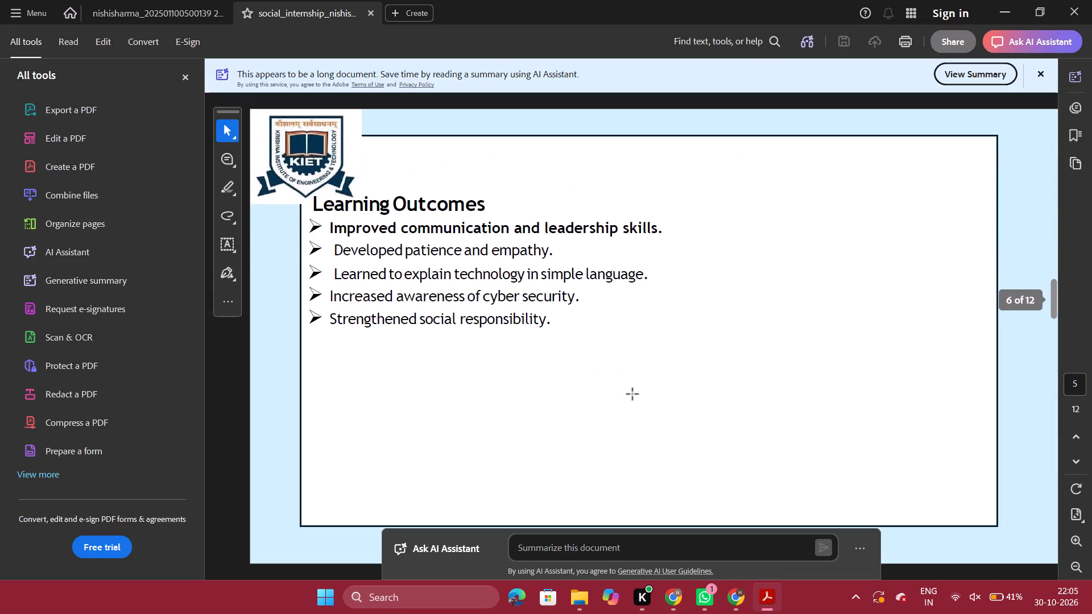
key("Down")
key("Down")
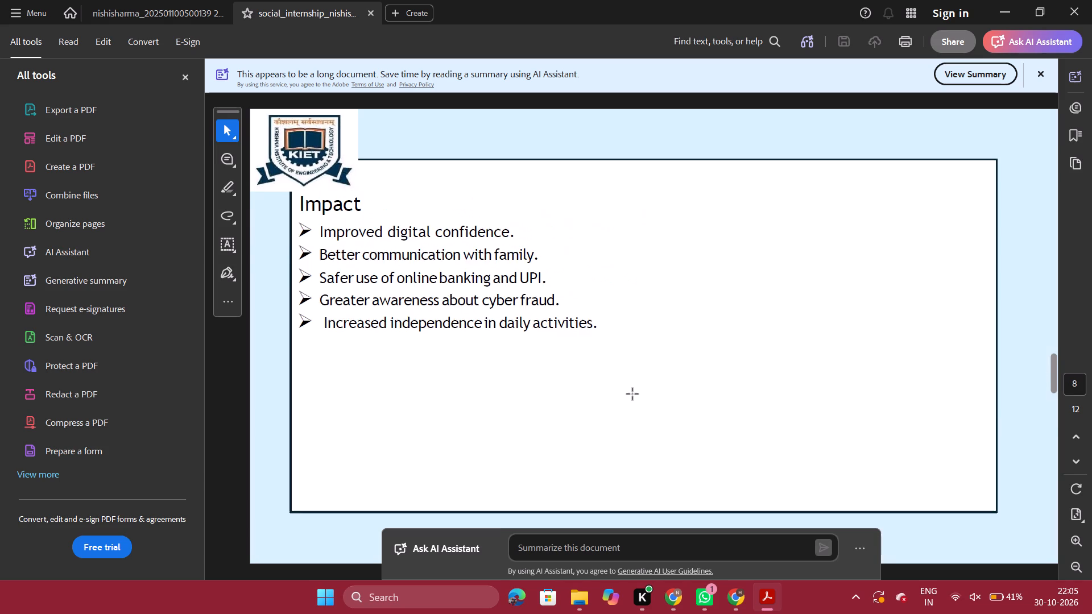
key("Down")
key("Down")
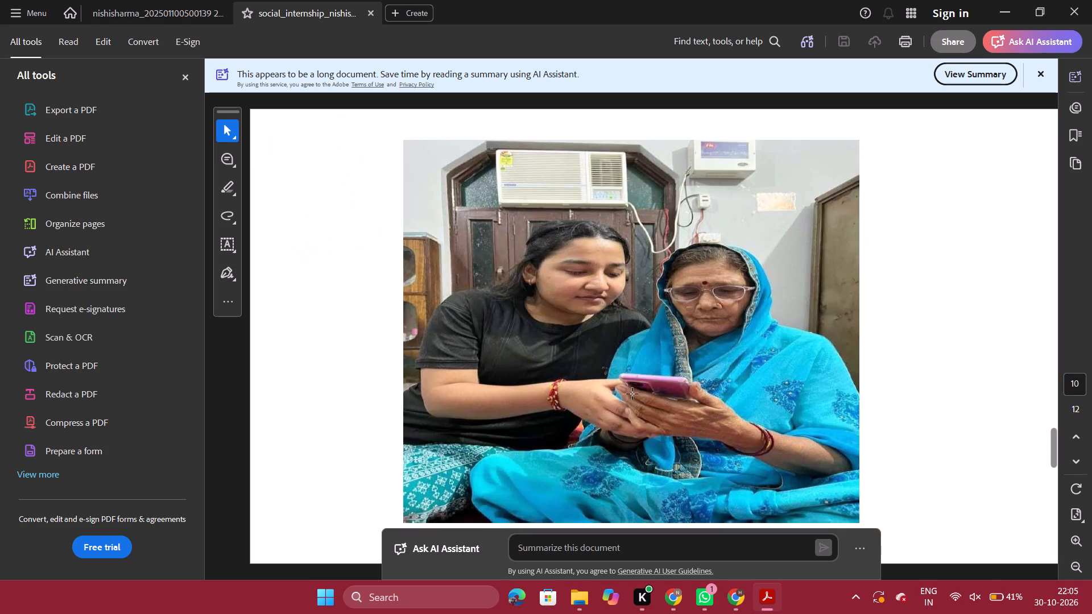
key("Down")
key("Down")
key("Down")
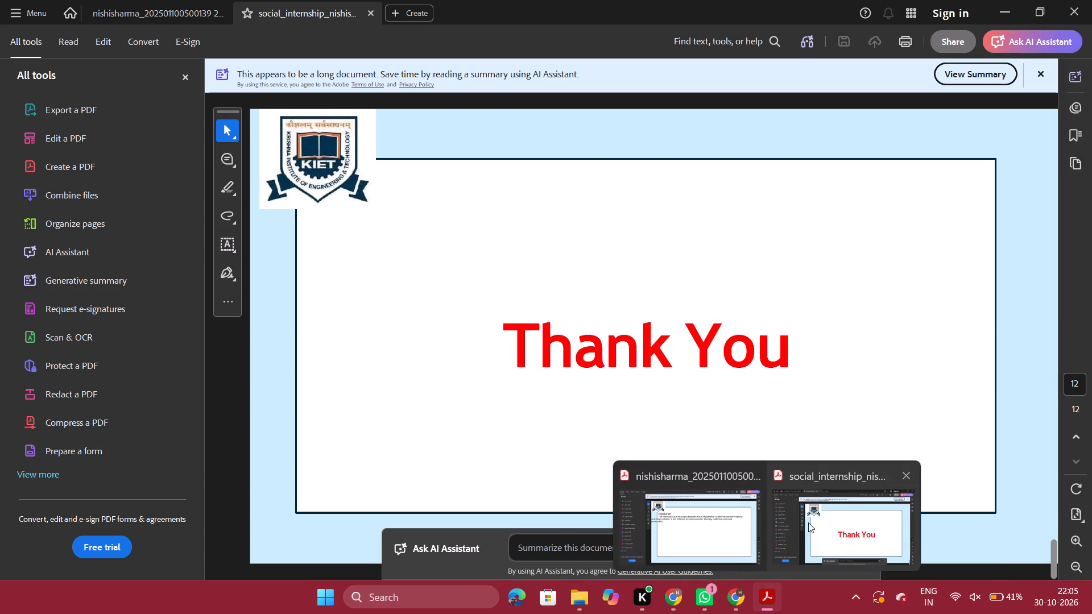
left_click(911, 468)
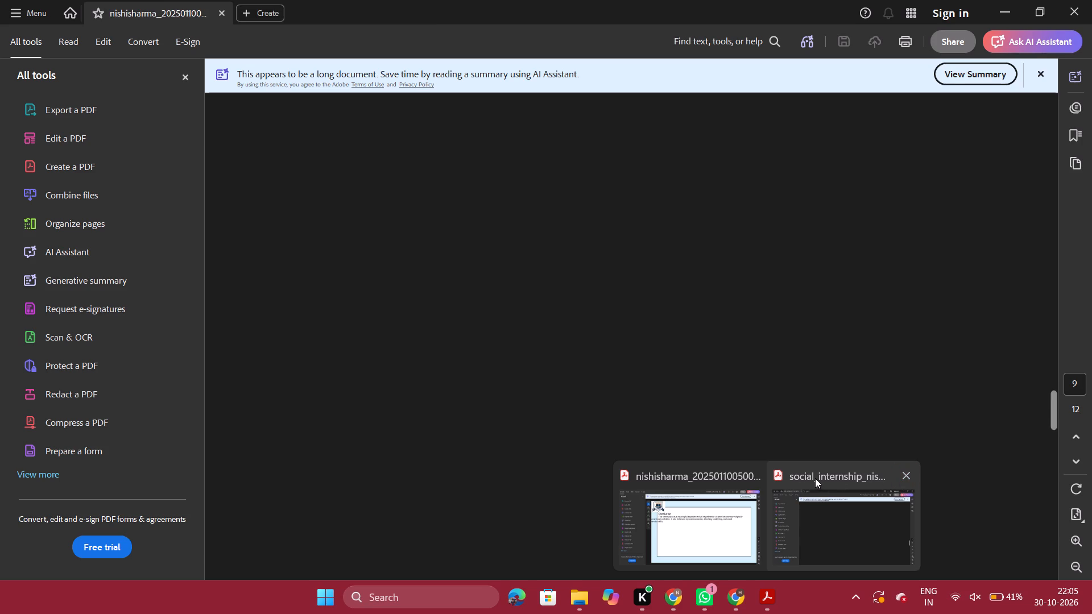
Close the remaining Acrobat PDF window and switch to the Downloads folder in File Explorer.
left_click(756, 474)
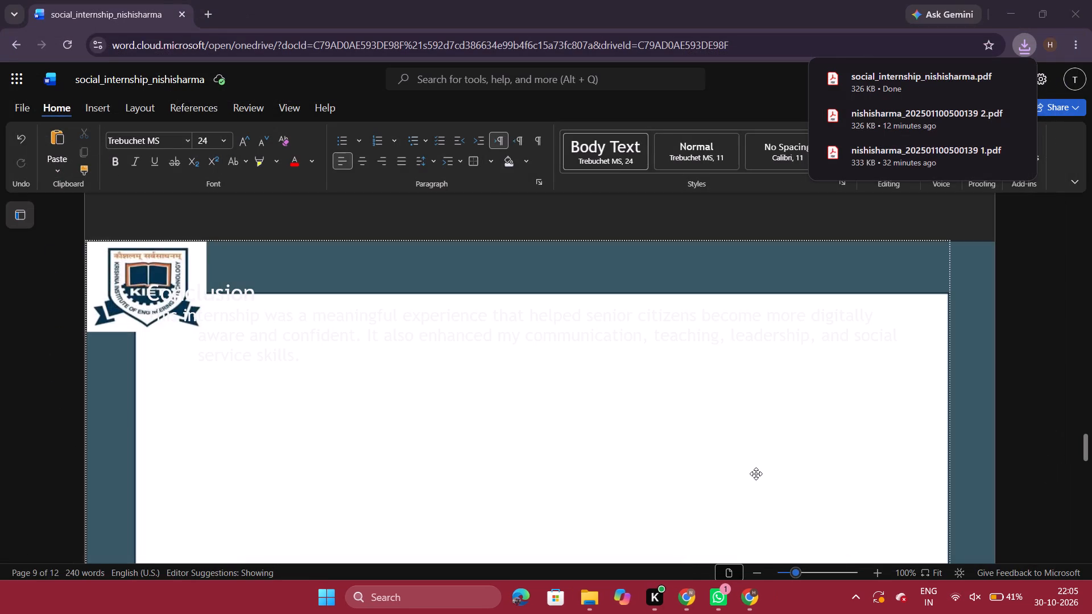
left_click(596, 601)
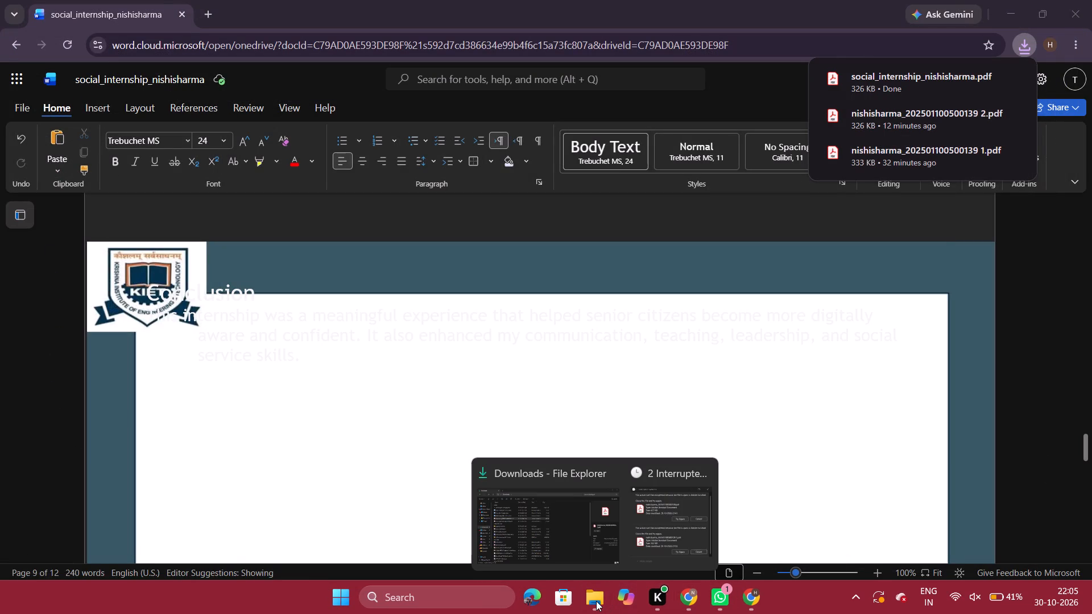
left_click(589, 592)
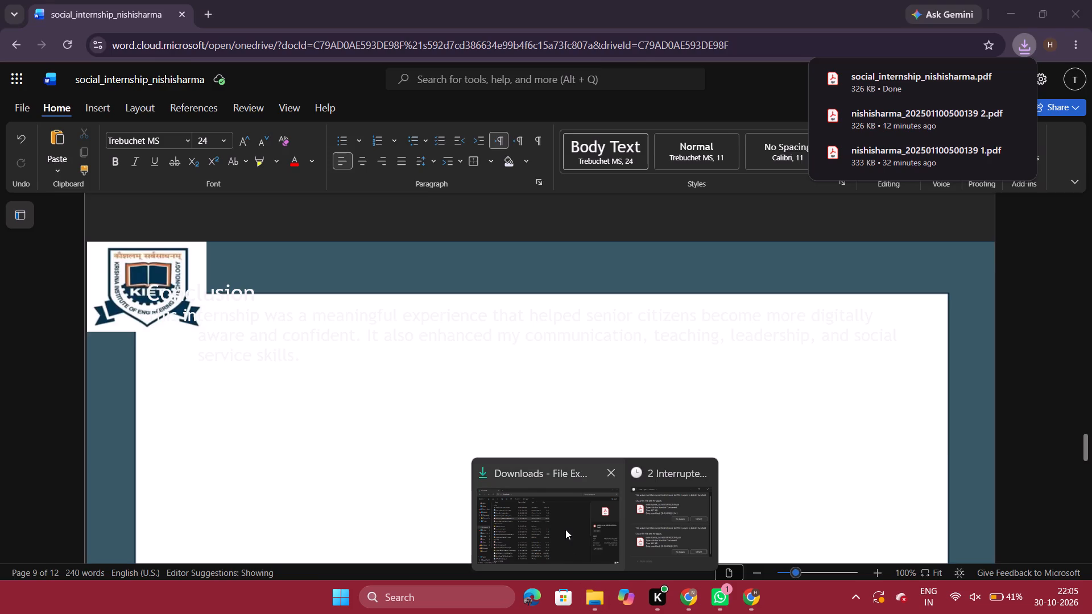
left_click(566, 529)
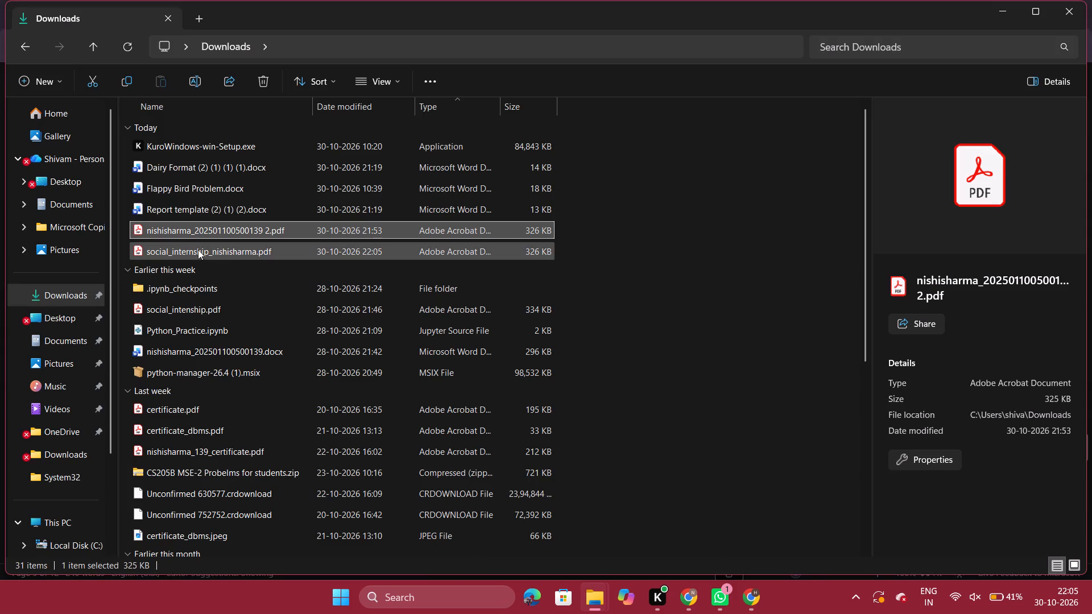
Open the newly exported social internship PDF from Downloads and review its pages through to the Thank You page.
double_click(222, 252)
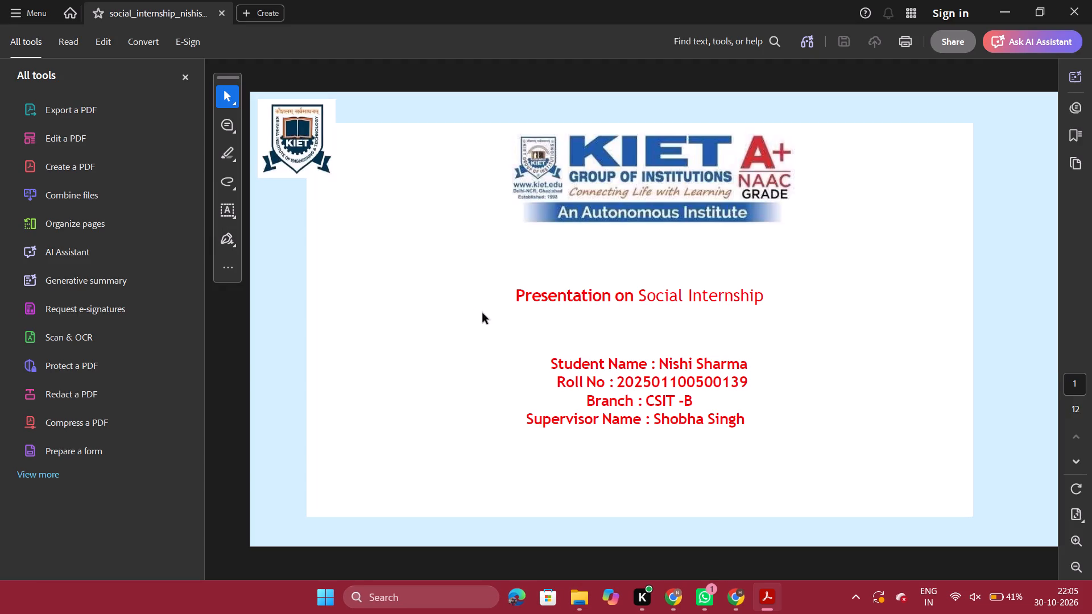
key("Down")
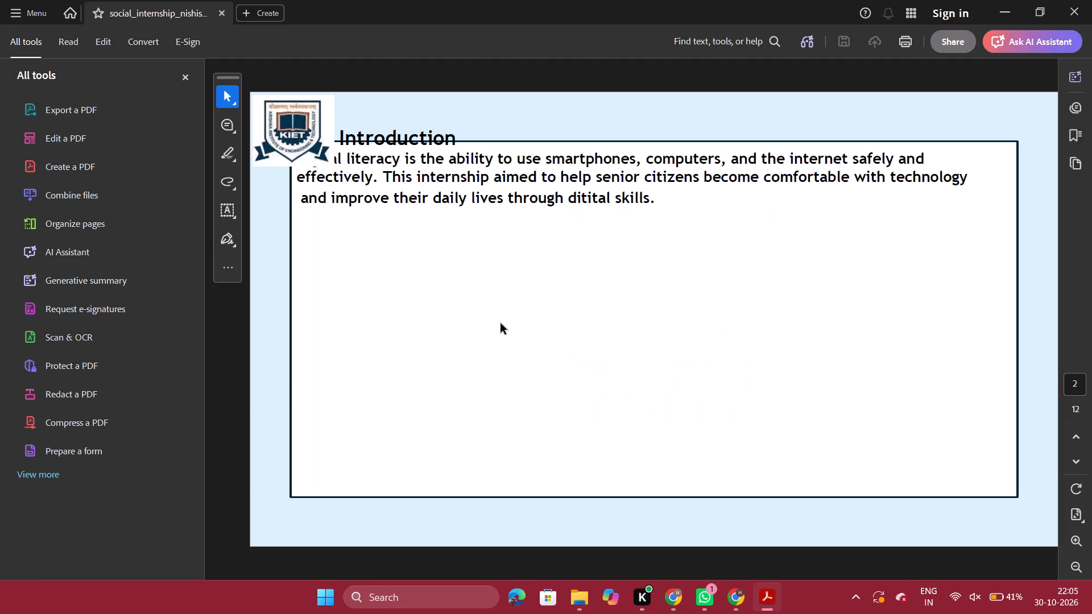
key("Down")
key("Down")
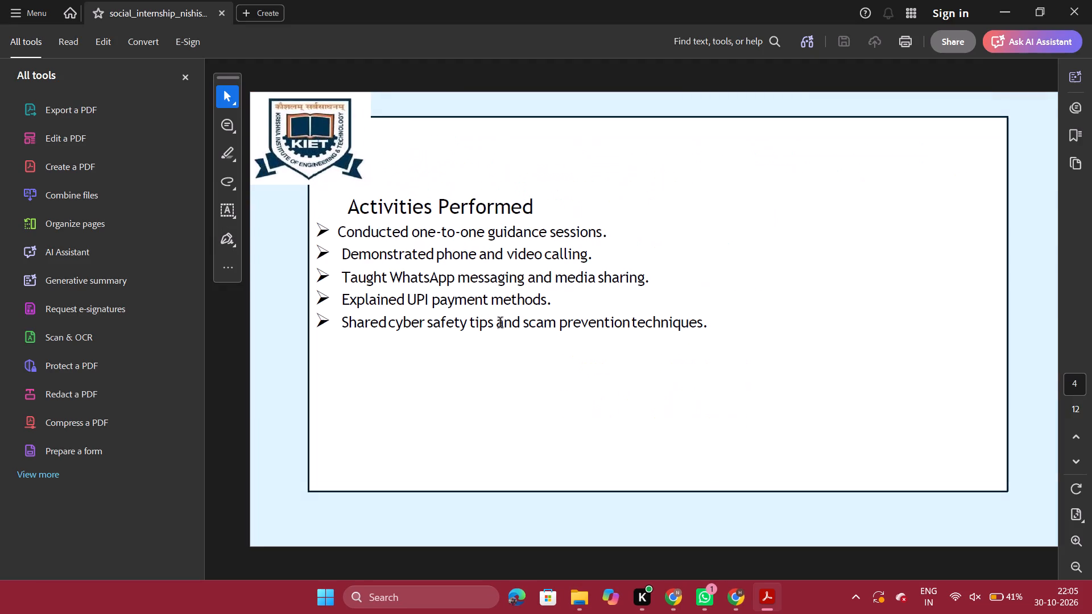
key("Down")
key("Down")
key("Down")
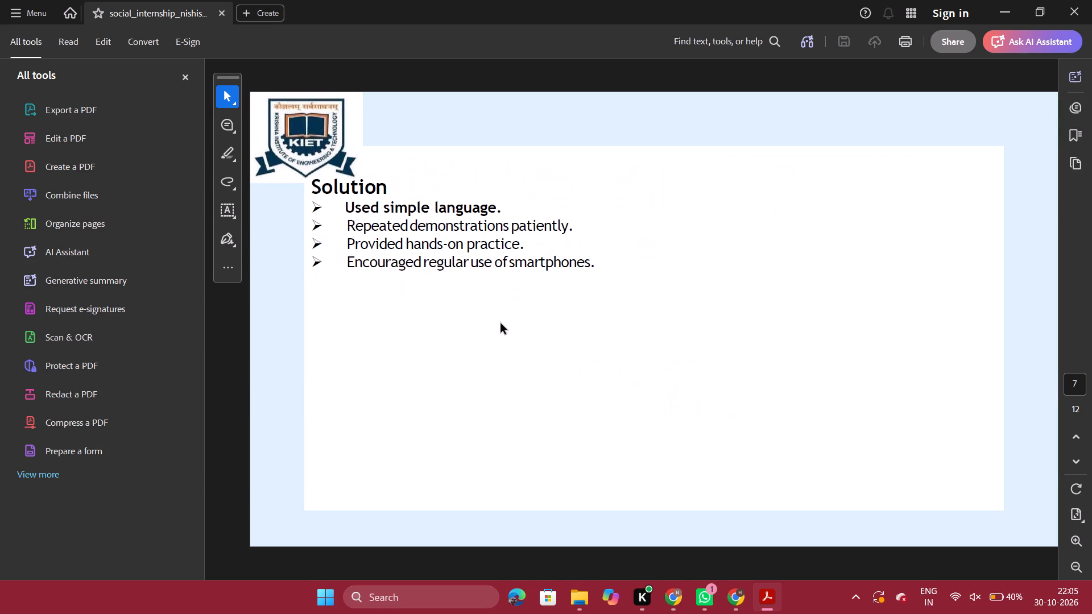
key("Down")
key("Down")
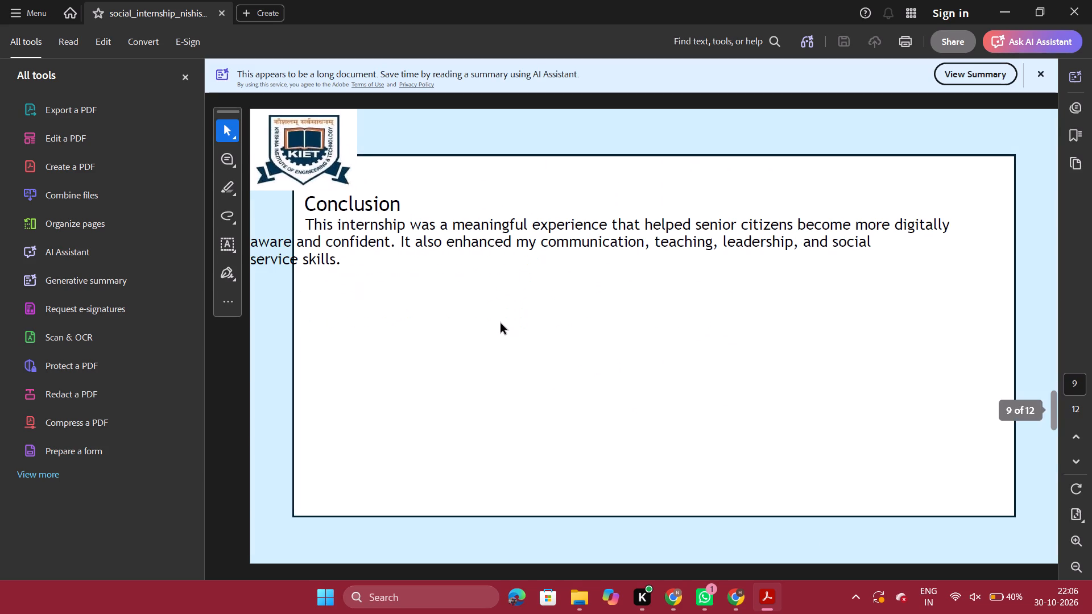
key("Down")
key("Down")
key("Down")
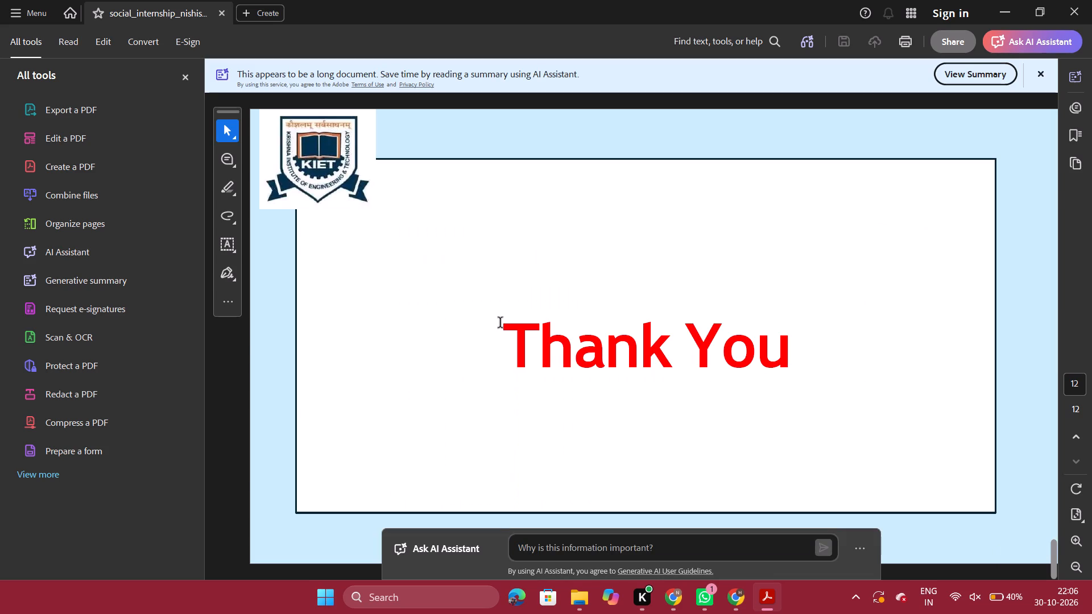
key("Down")
Recheck the PDF's pages backward from the Thank You page to the title page, comparing Learning Outcomes with Challenges Faced.
key("Up")
key("Up")
key("Up")
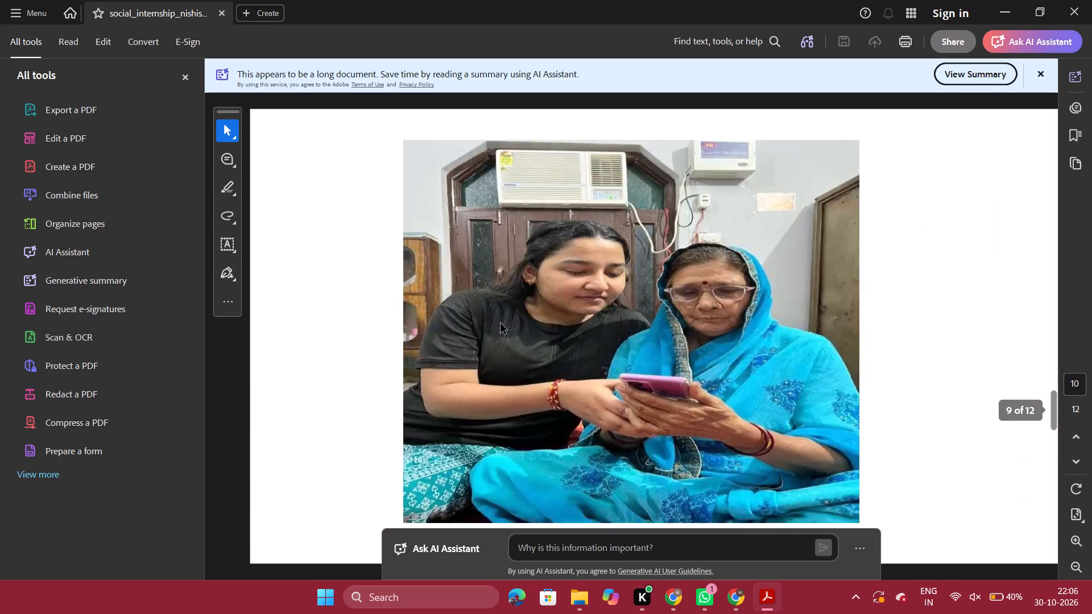
key("Up")
key("Up")
key("Up")
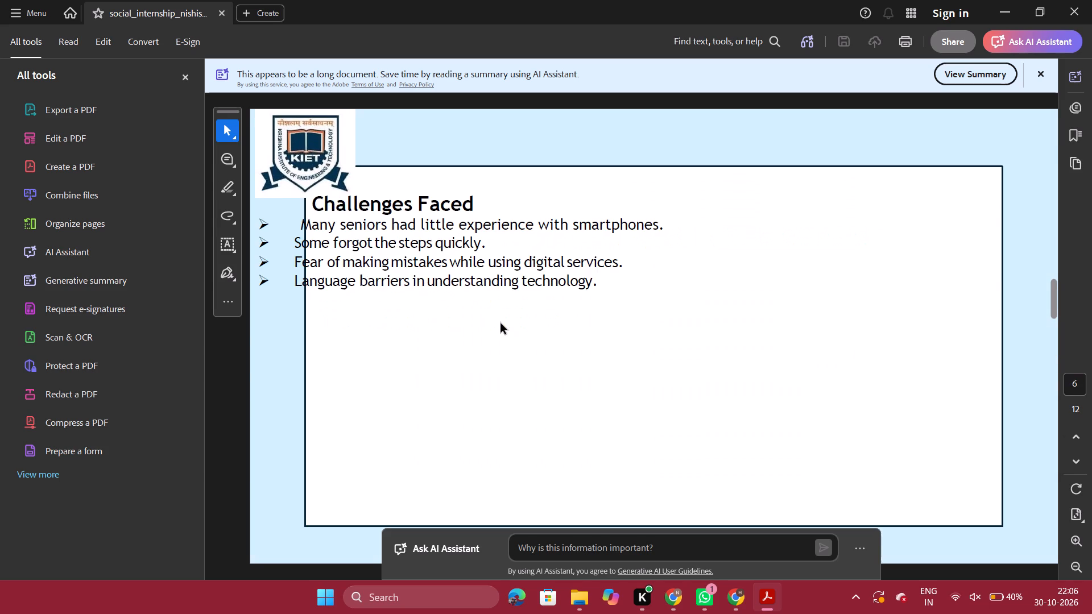
key("Up")
key("Down")
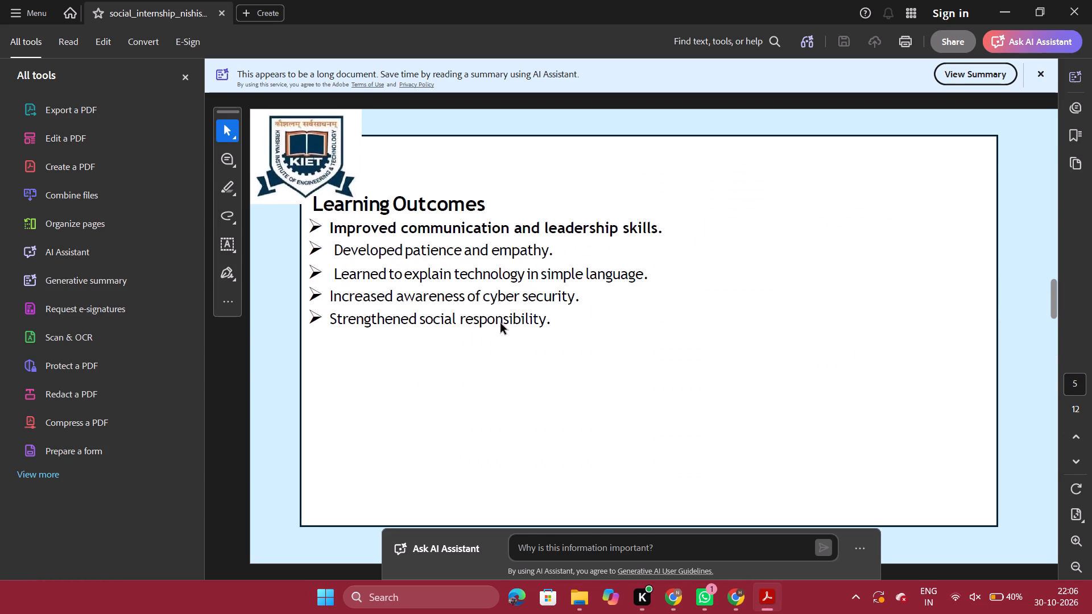
key("Up")
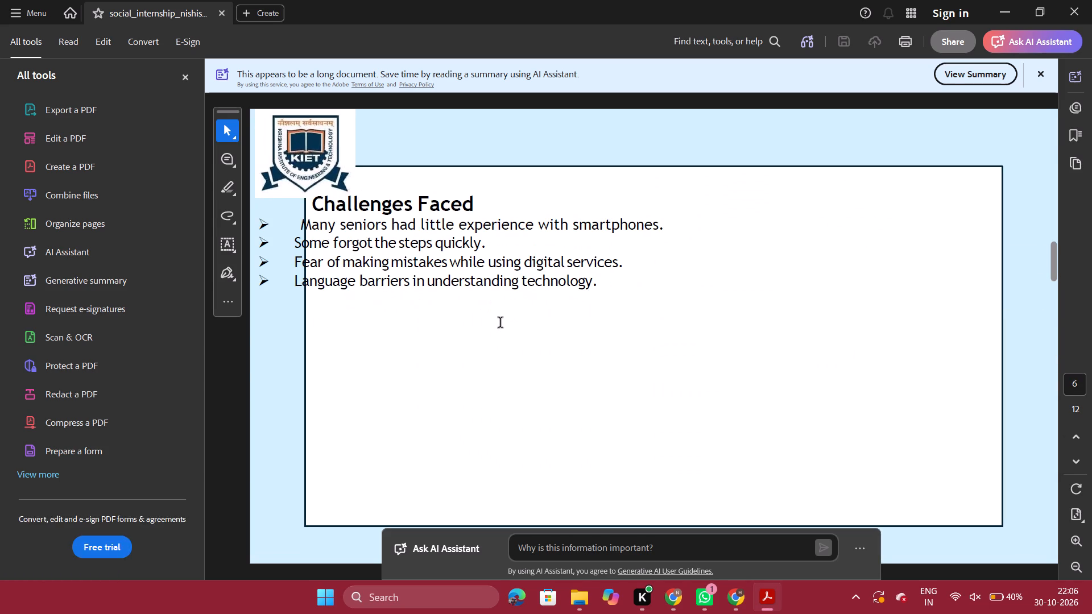
key("Up")
key("Up")
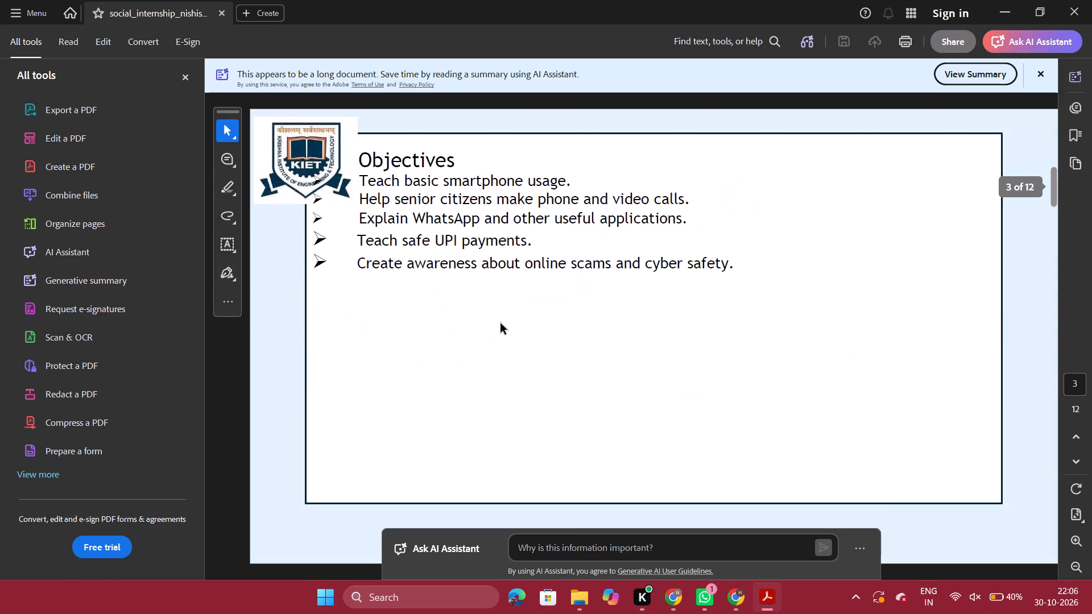
key("Up")
key("Up")
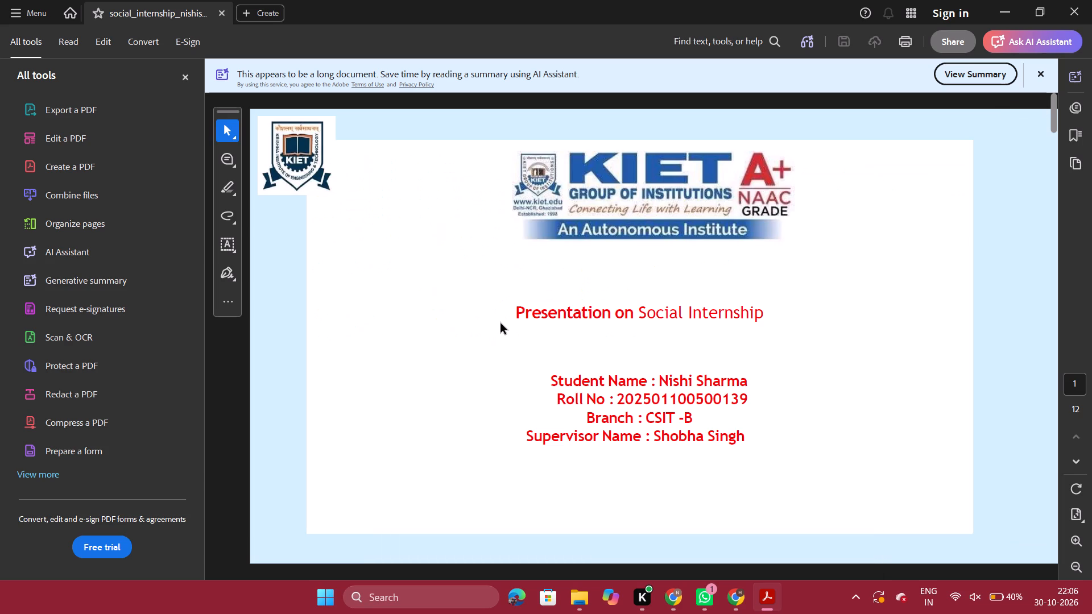
Review the PDF again from the title page to the Impact page, and minimize Acrobat to return to the Downloads folder.
key("Down")
key("Down")
key("Down")
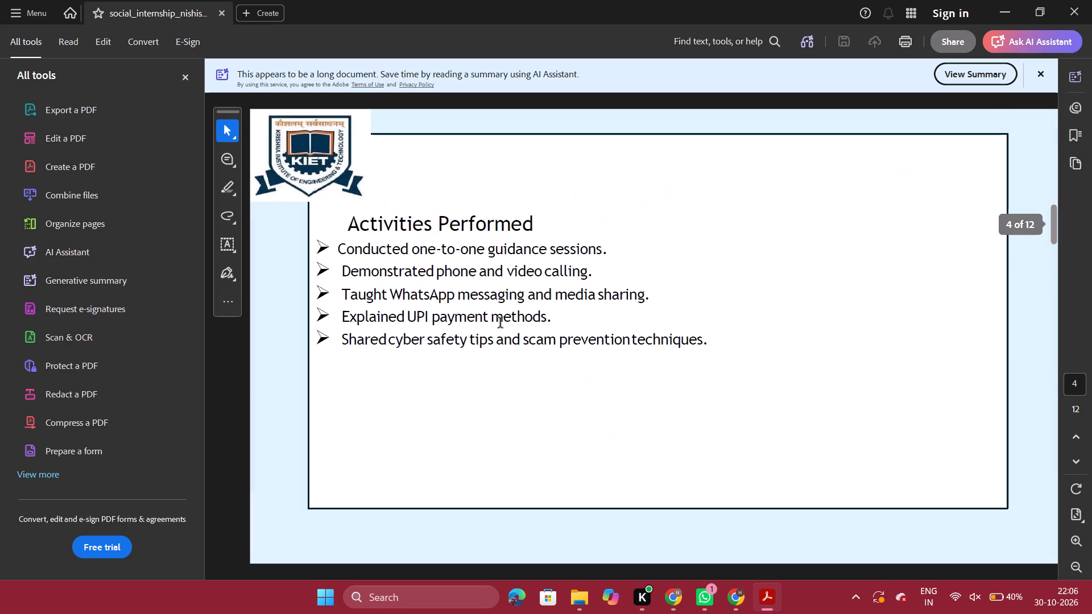
key("Down")
key("Down")
key("Down")
key("Down")
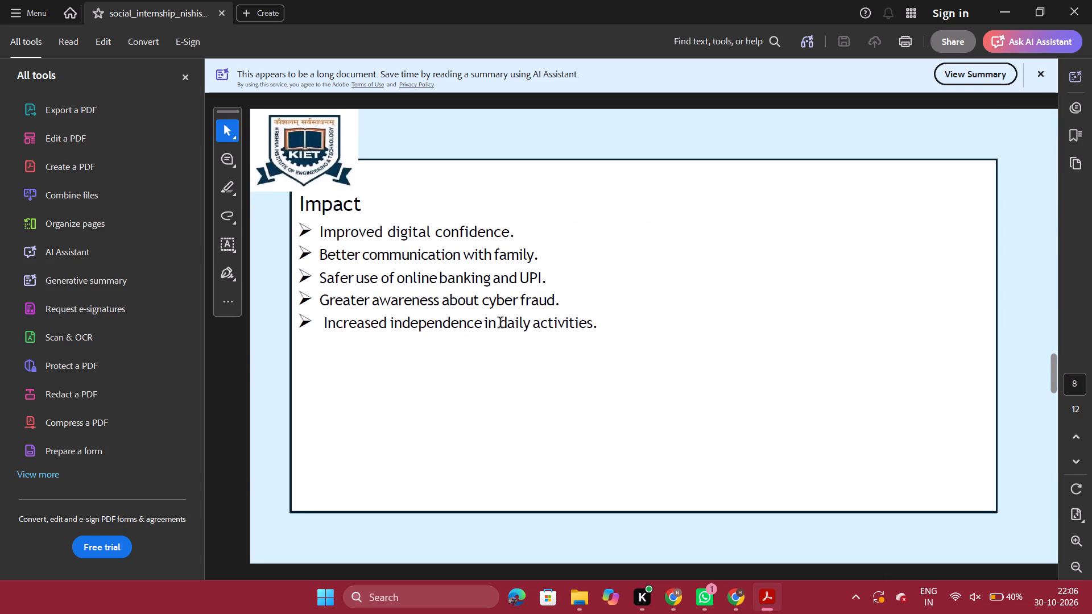
left_click(1003, 16)
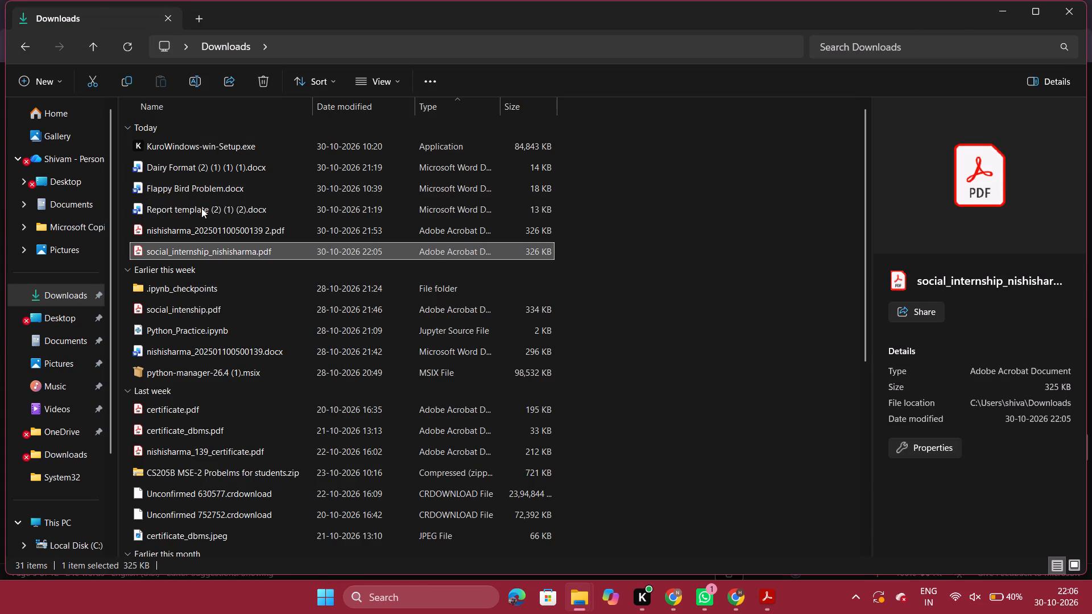
Open the earlier PDF copy ending in "2" from Downloads and review its pages from the title through to Thank You.
double_click(196, 227)
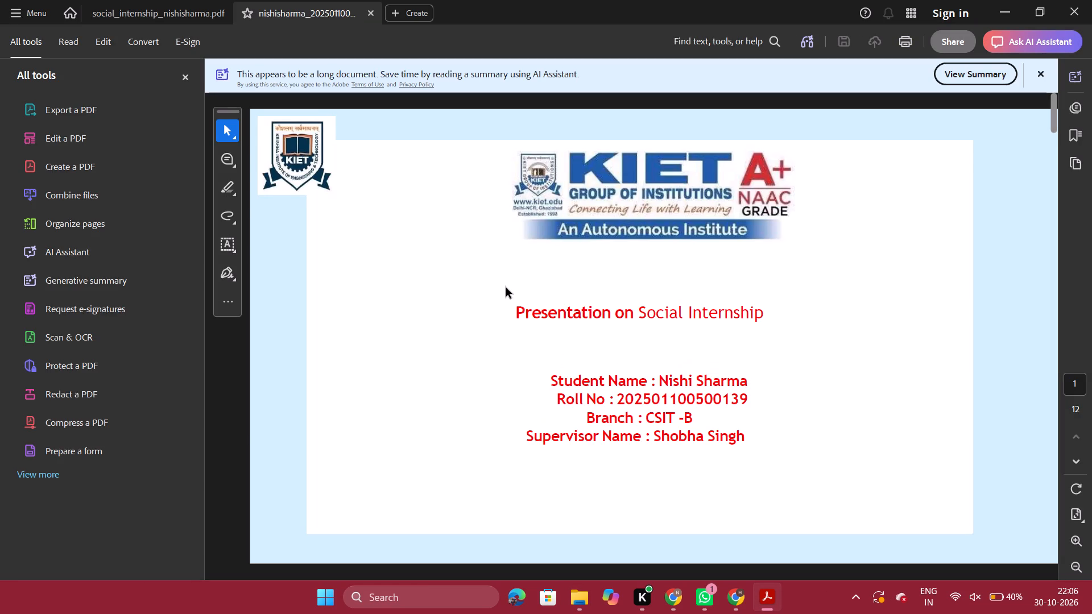
key("Down")
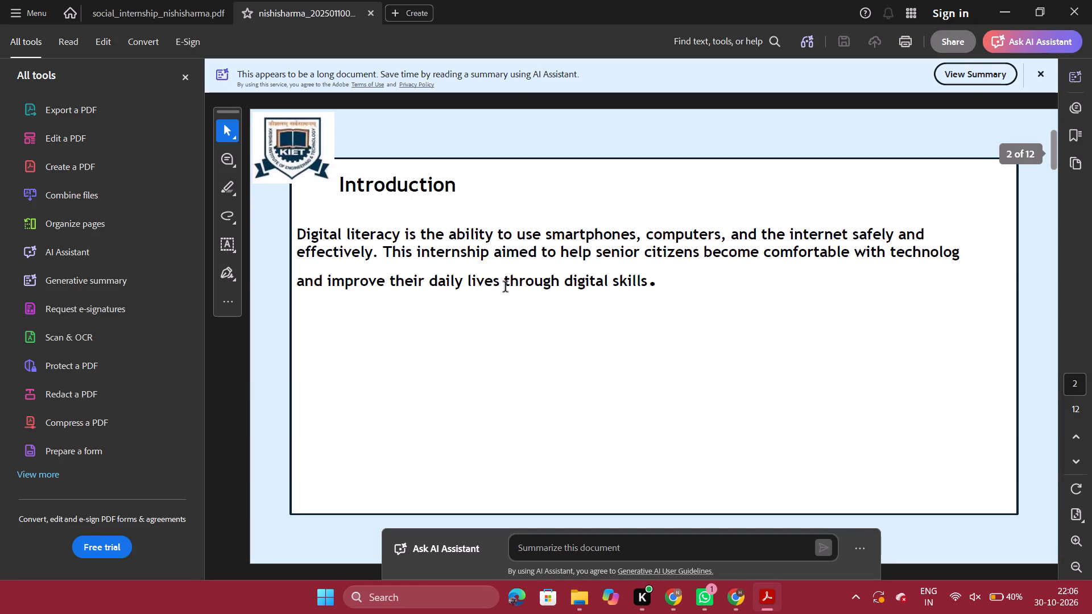
key("Down")
key("Up")
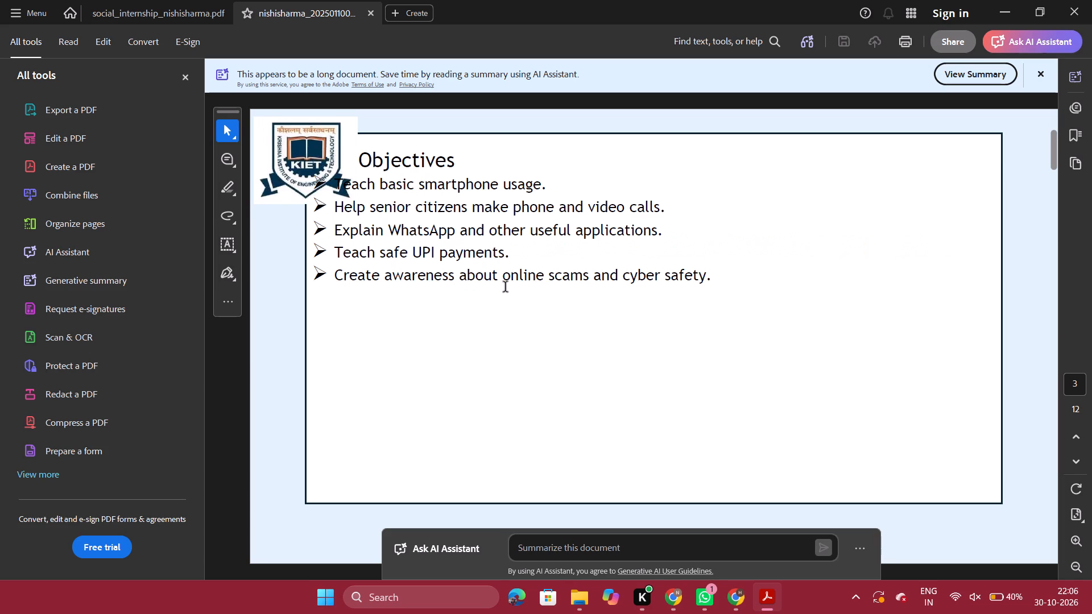
key("Down")
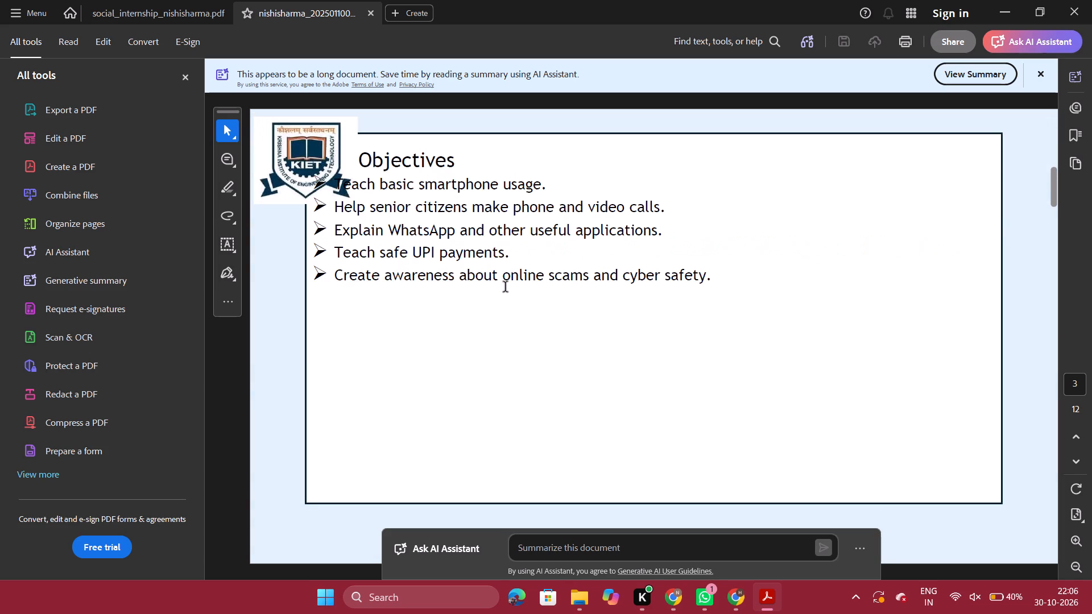
key("Down")
key("Down")
key("Down")
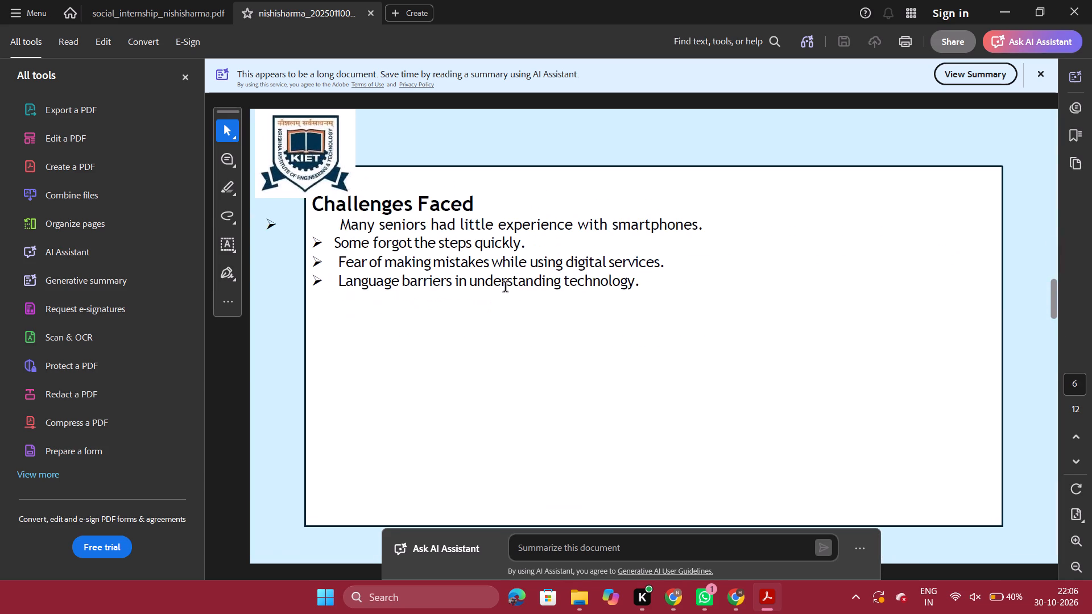
key("Down")
key("Down")
key("Down")
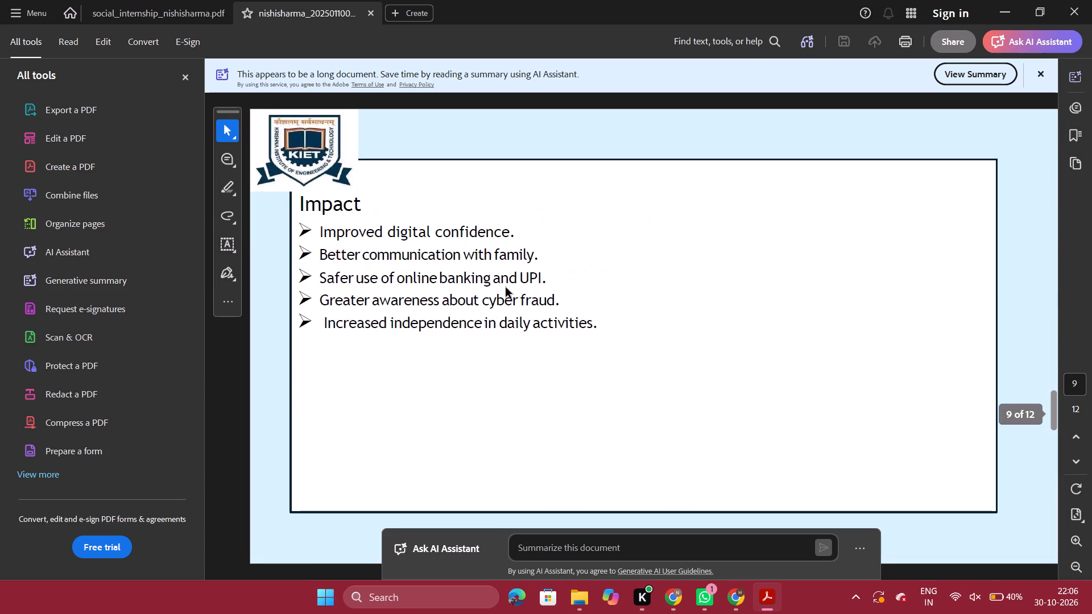
key("Down")
key("Down")
key("Down")
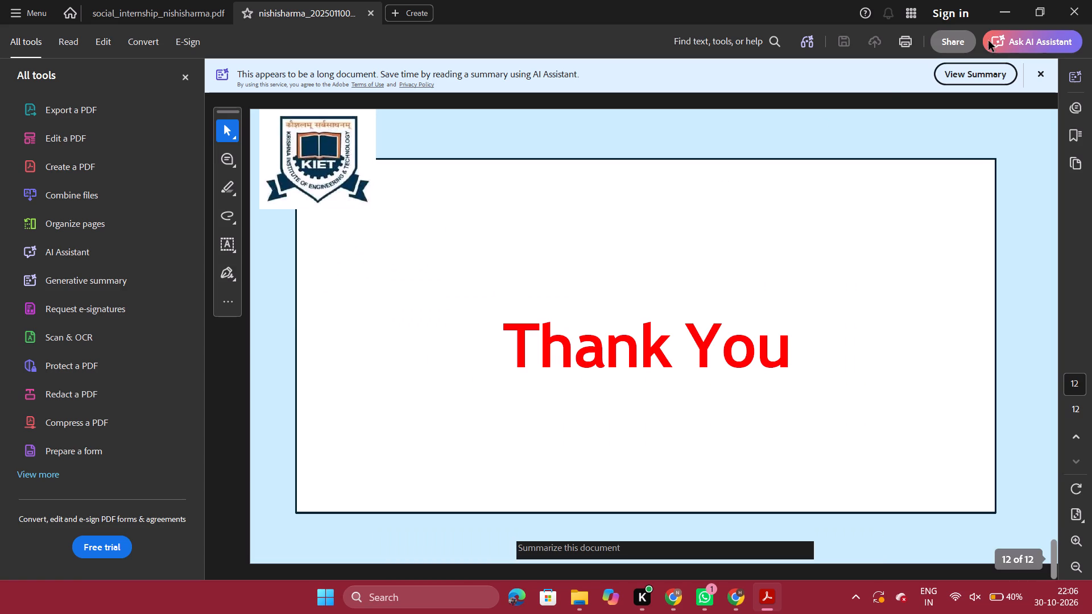
left_click(1010, 8)
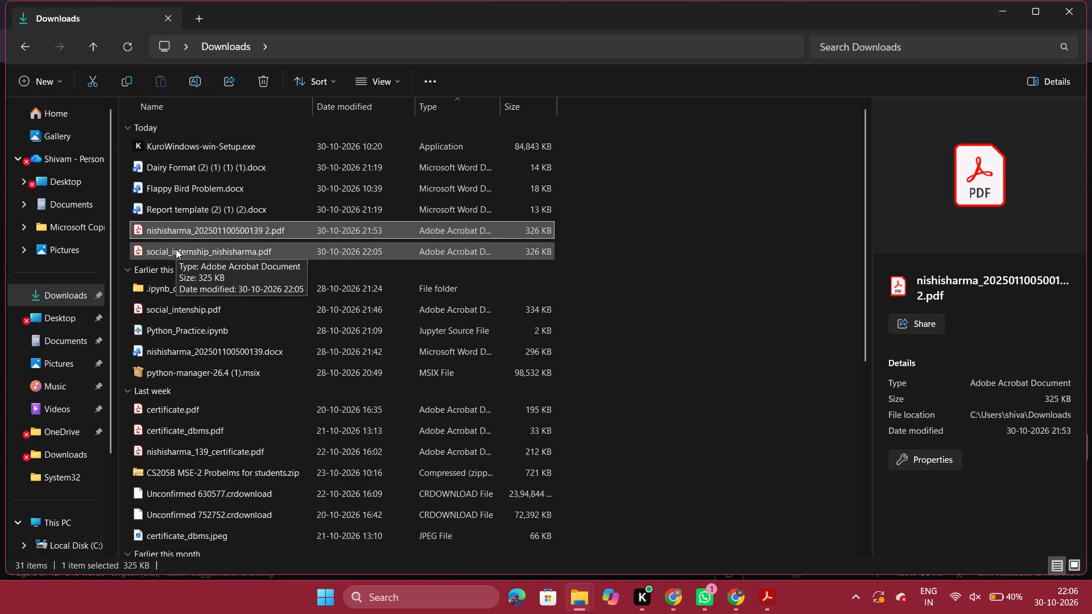
Delete the newly exported social_internship PDF from Downloads, dismissing the interrupted file actions and closing the open Acrobat windows.
right_click(176, 249)
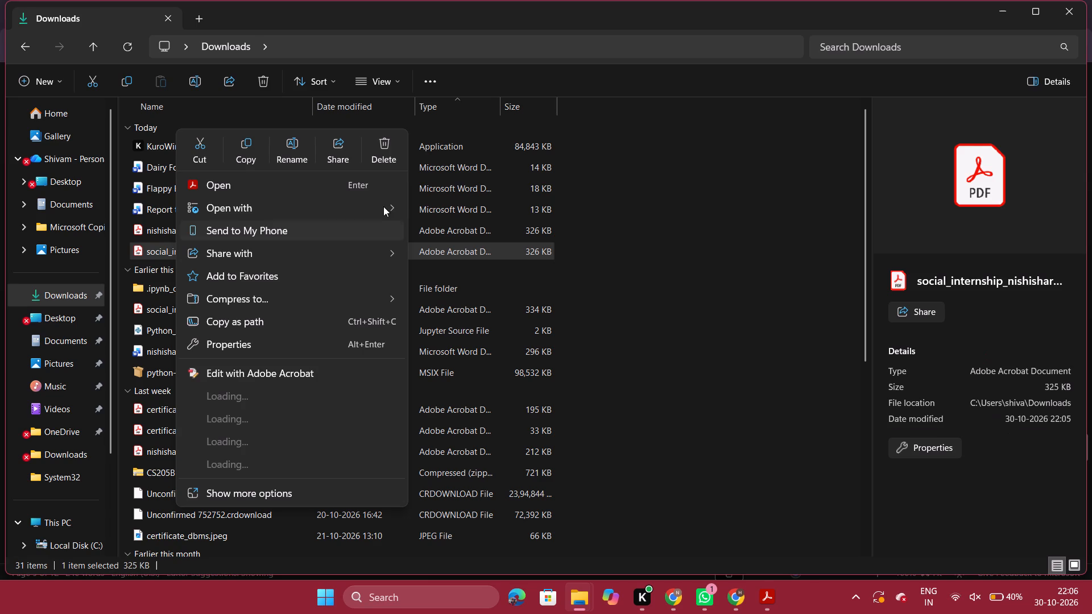
left_click(392, 142)
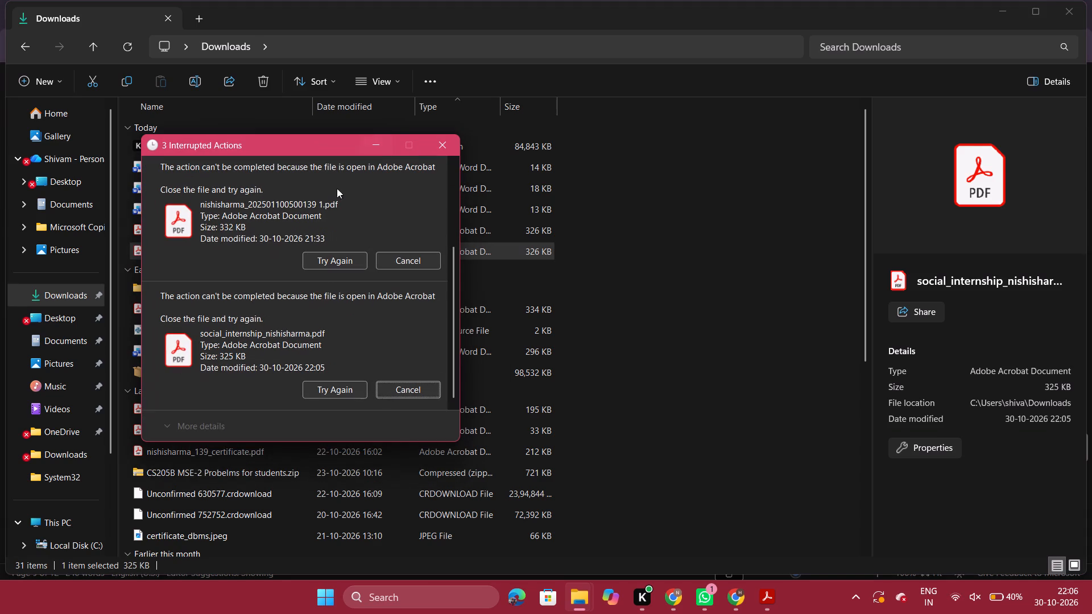
left_click_drag(340, 385, 346, 261)
left_click(346, 261)
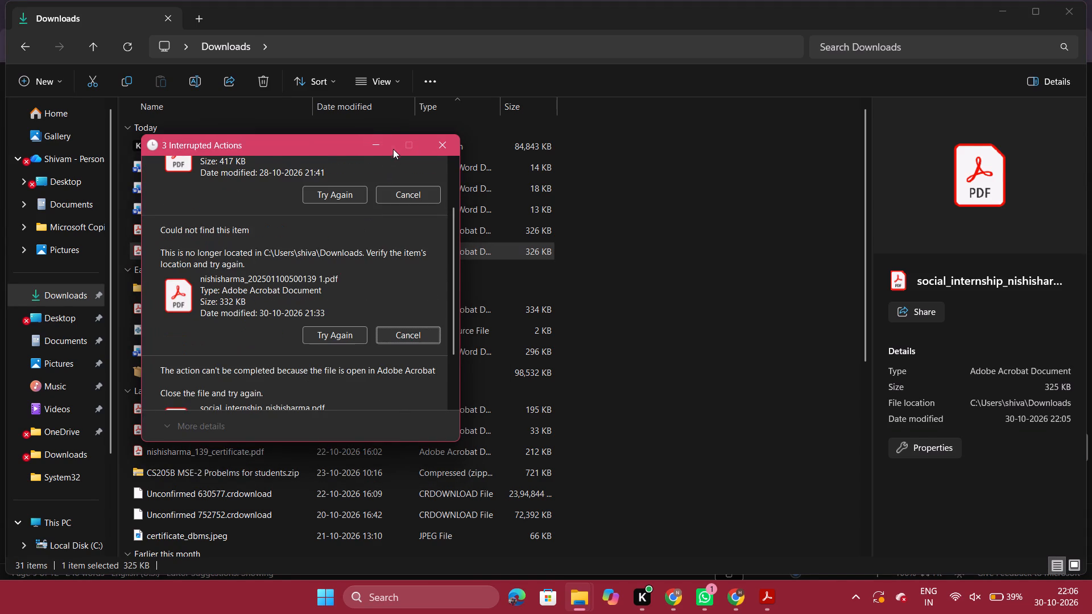
left_click(388, 146)
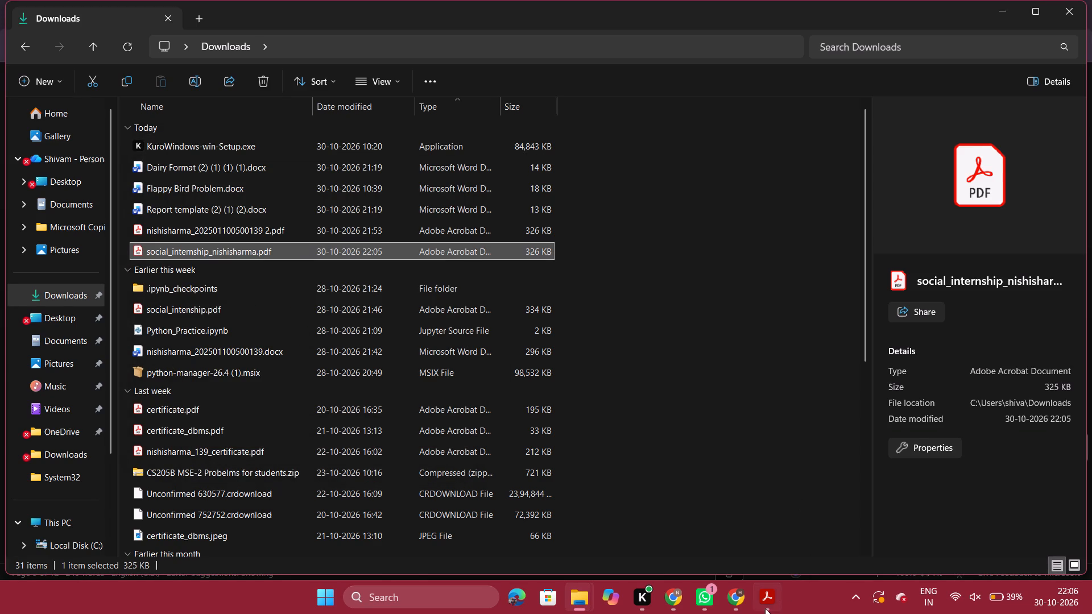
left_click(903, 475)
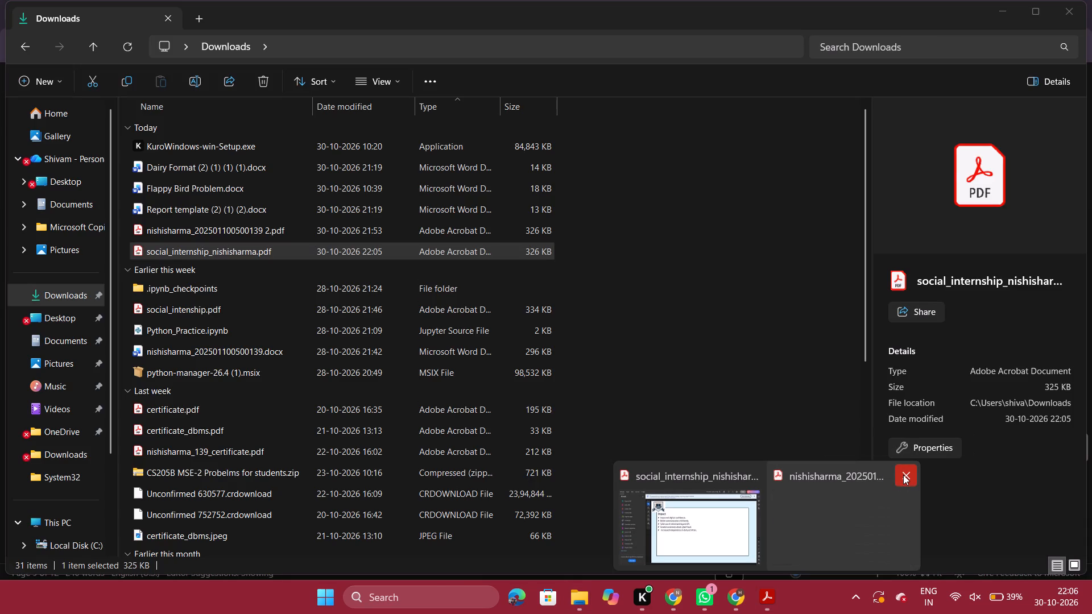
left_click(750, 472)
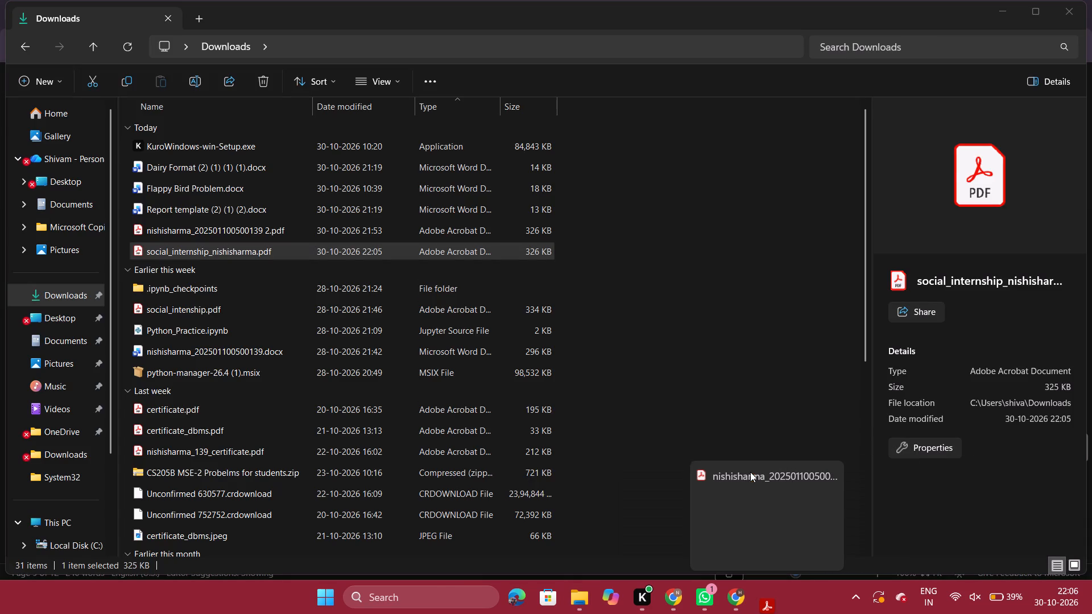
right_click(258, 251)
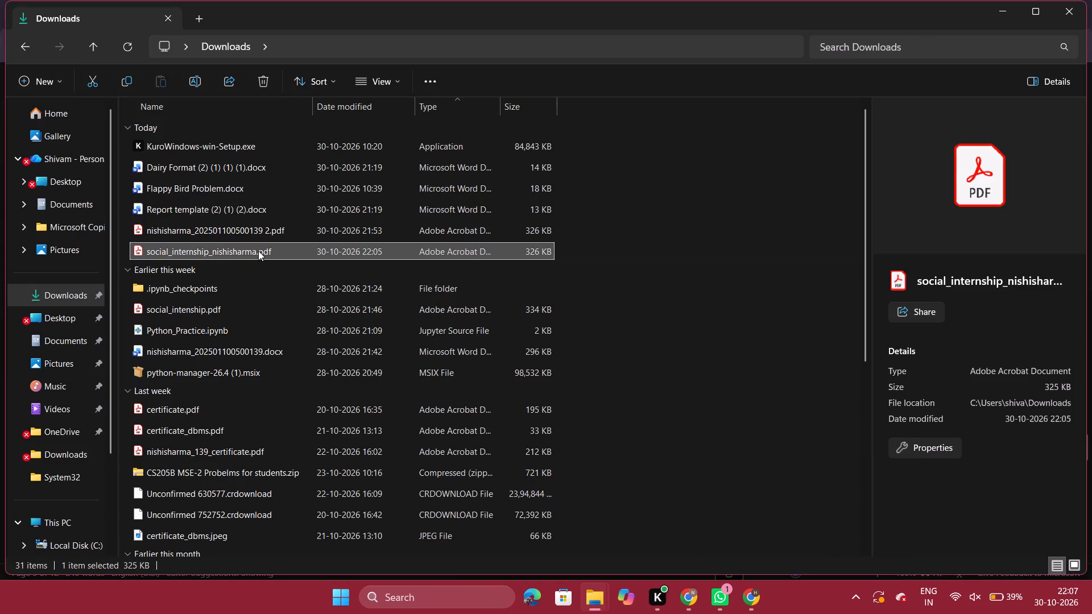
left_click(469, 158)
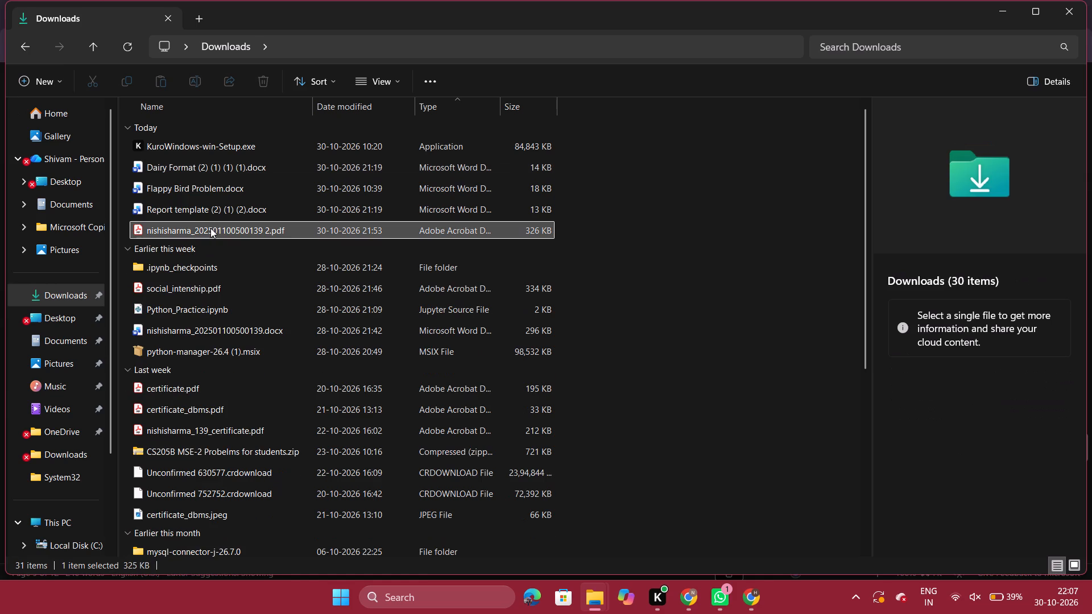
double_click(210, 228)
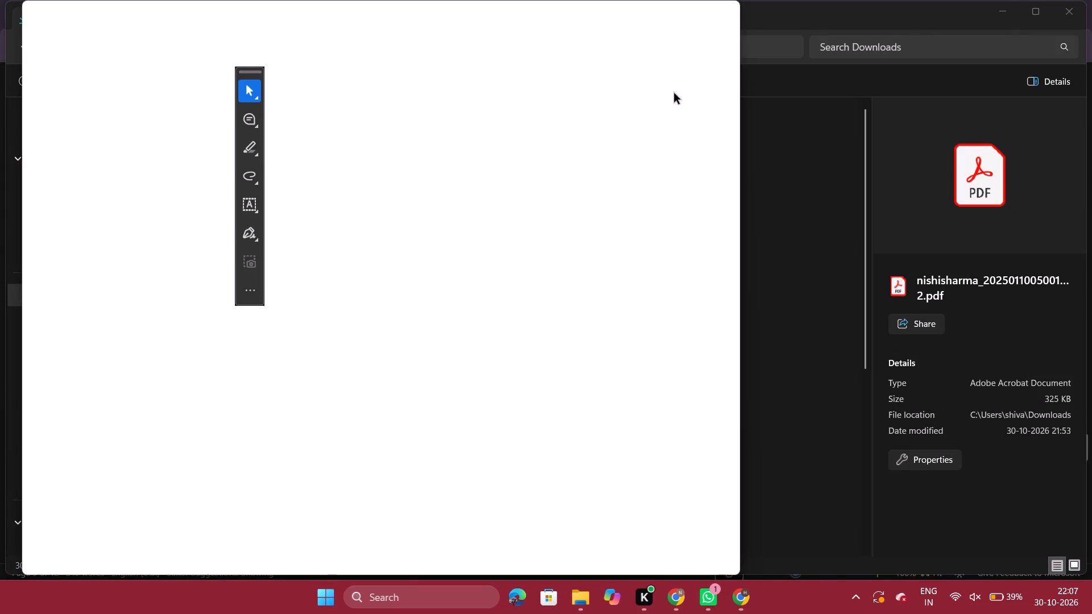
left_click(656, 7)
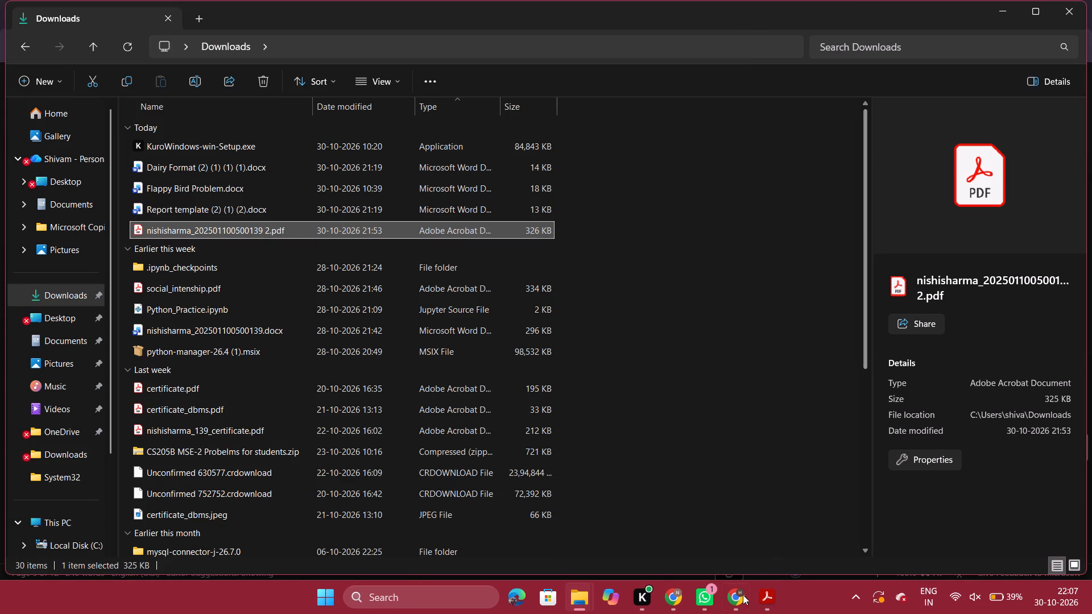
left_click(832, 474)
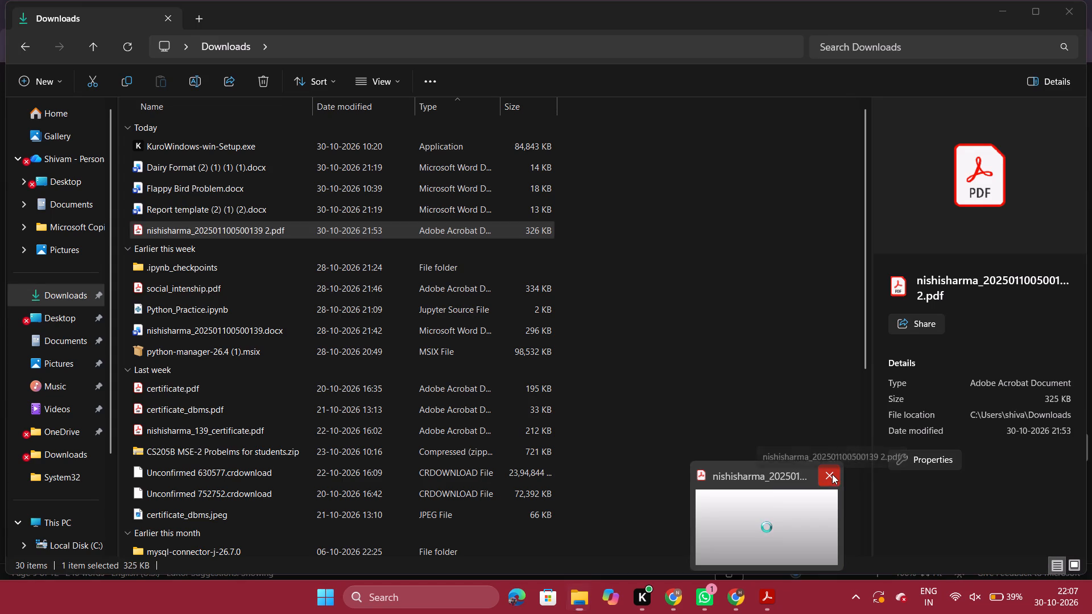
Rename the remaining PDF copy ending in "2" as the student's full name in lowercase without spaces, followed by _socialinternship.
right_click(218, 227)
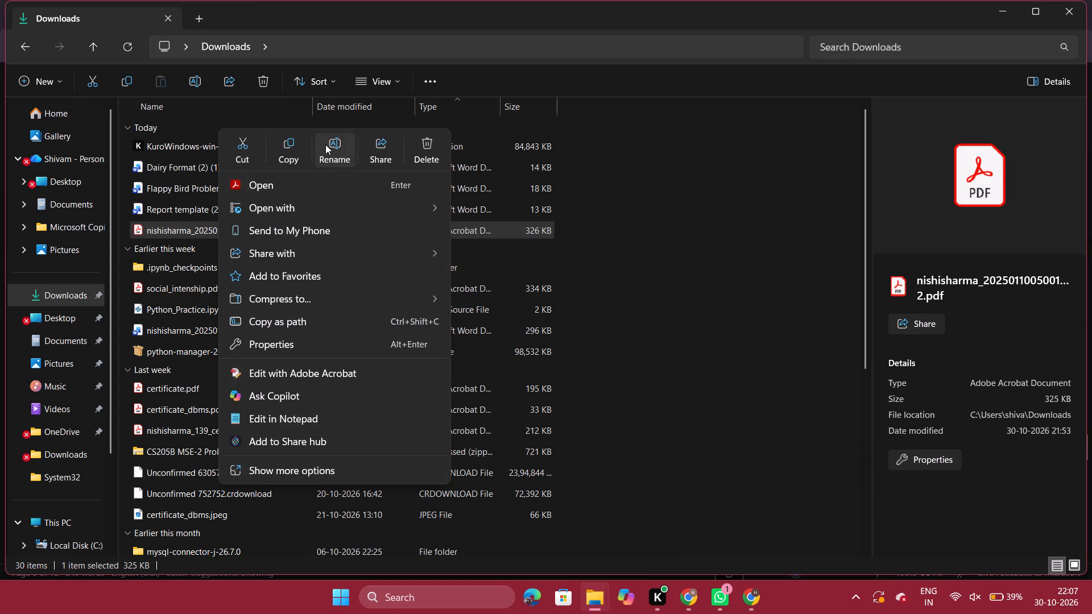
left_click(325, 144)
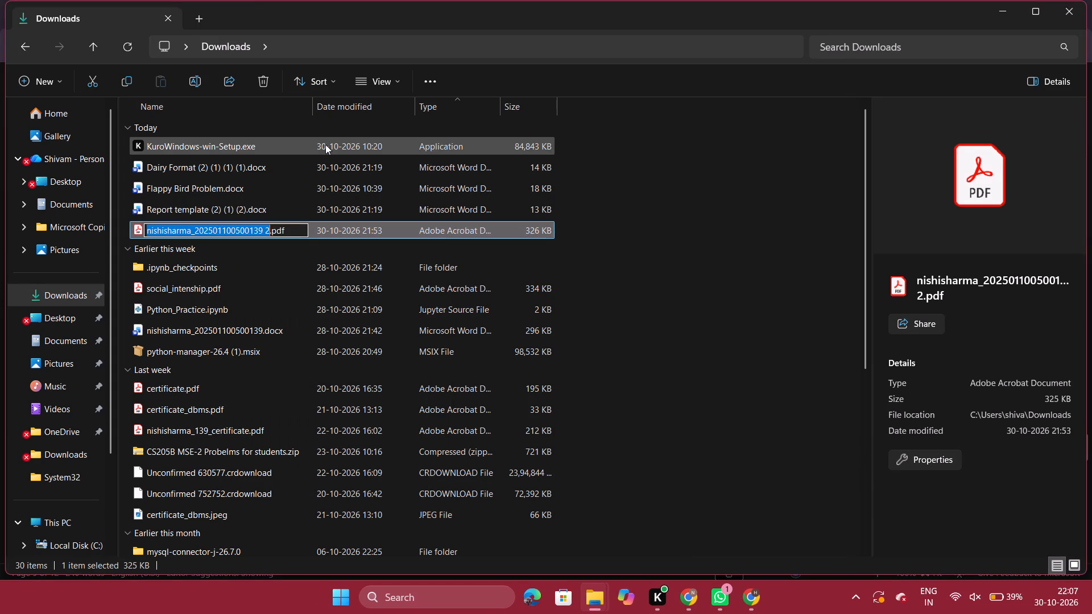
key("BackSpace")
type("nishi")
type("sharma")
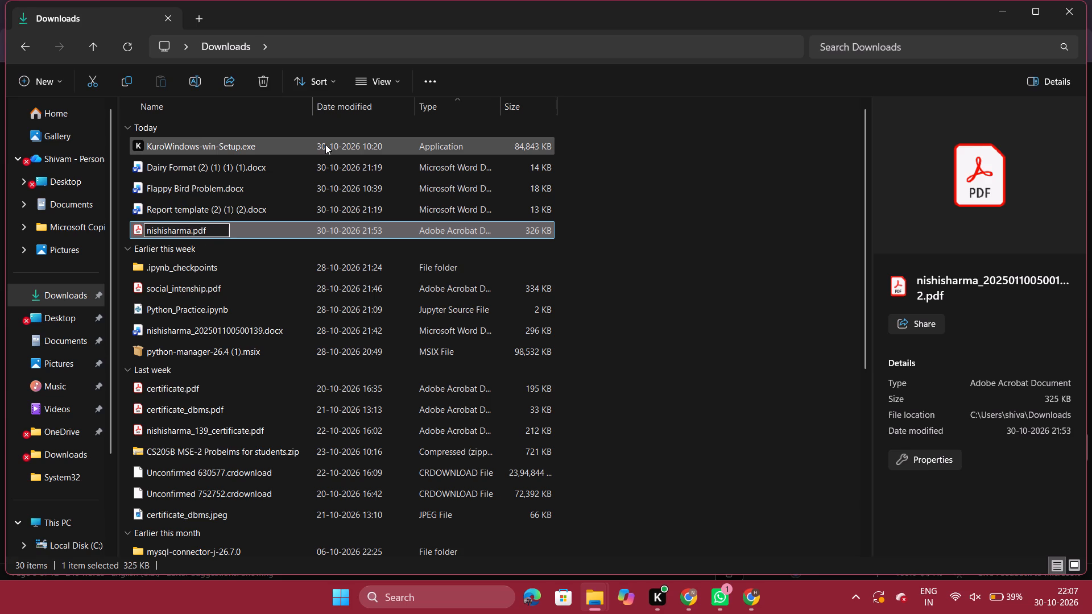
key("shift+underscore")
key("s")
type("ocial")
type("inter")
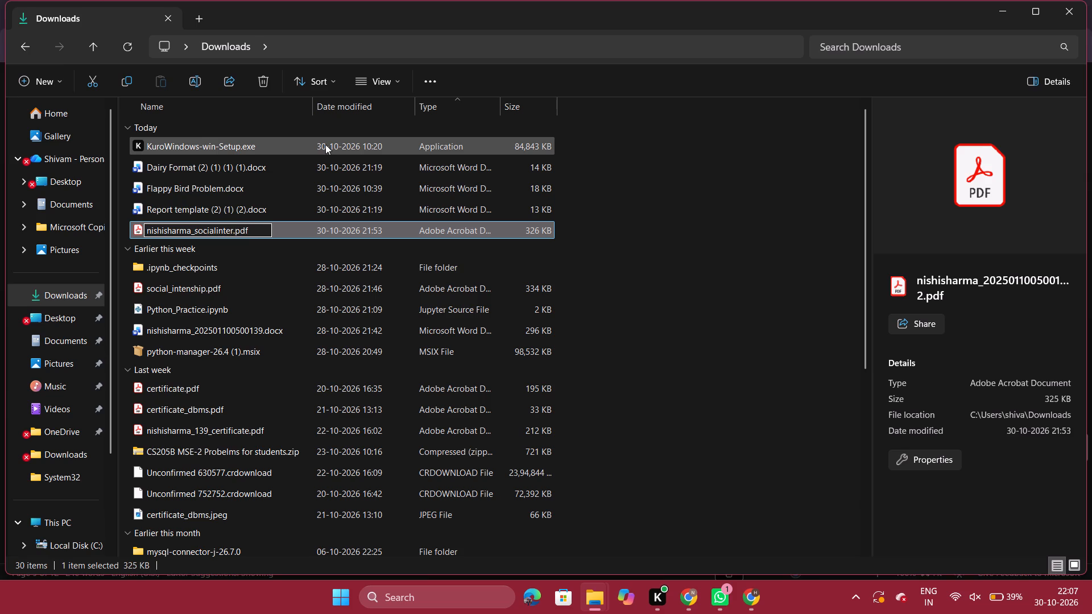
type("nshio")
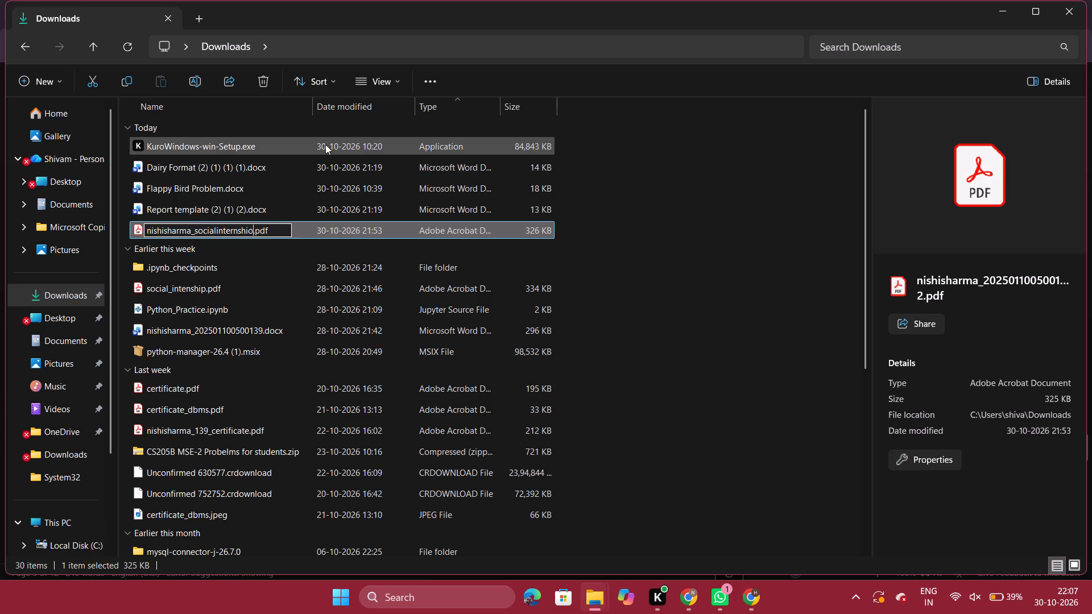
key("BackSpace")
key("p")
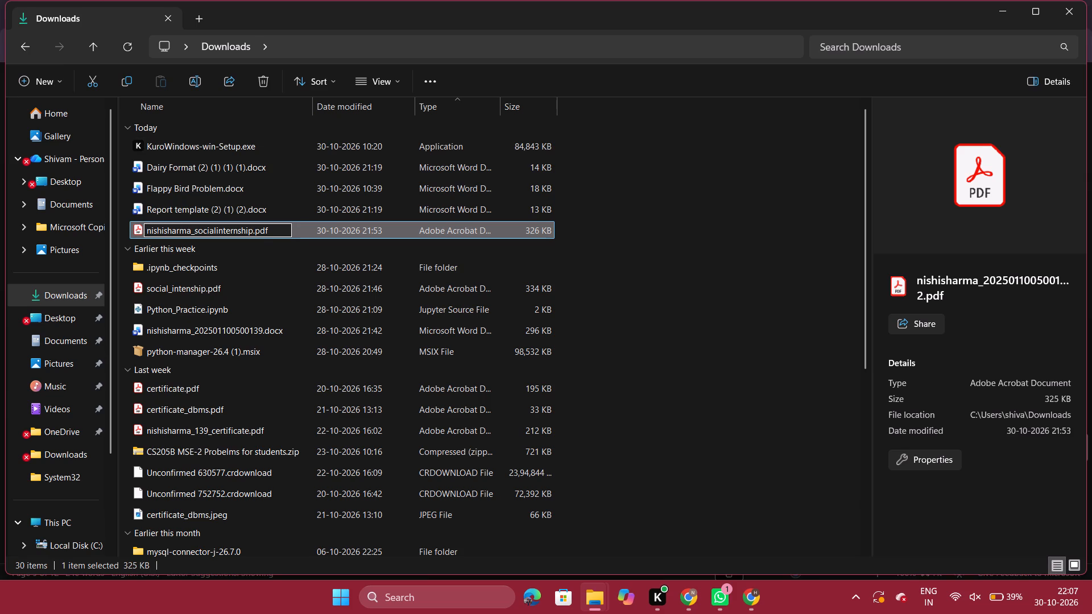
left_click(284, 266)
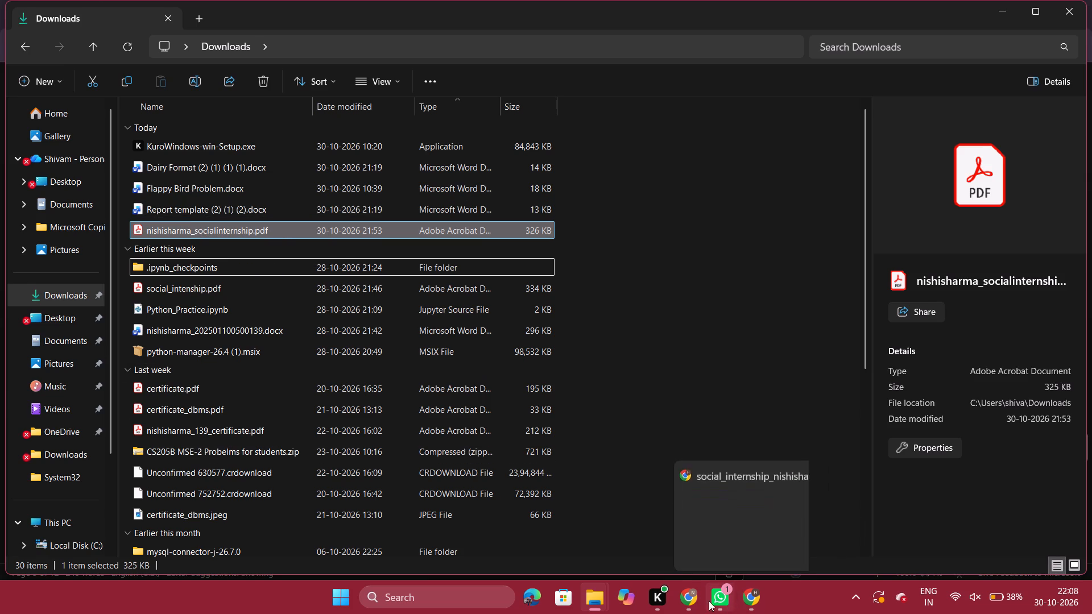
Switch to Word for the Web in Chrome, return to its home page and upload Report template (2) (1) (2).docx from Downloads.
left_click(760, 600)
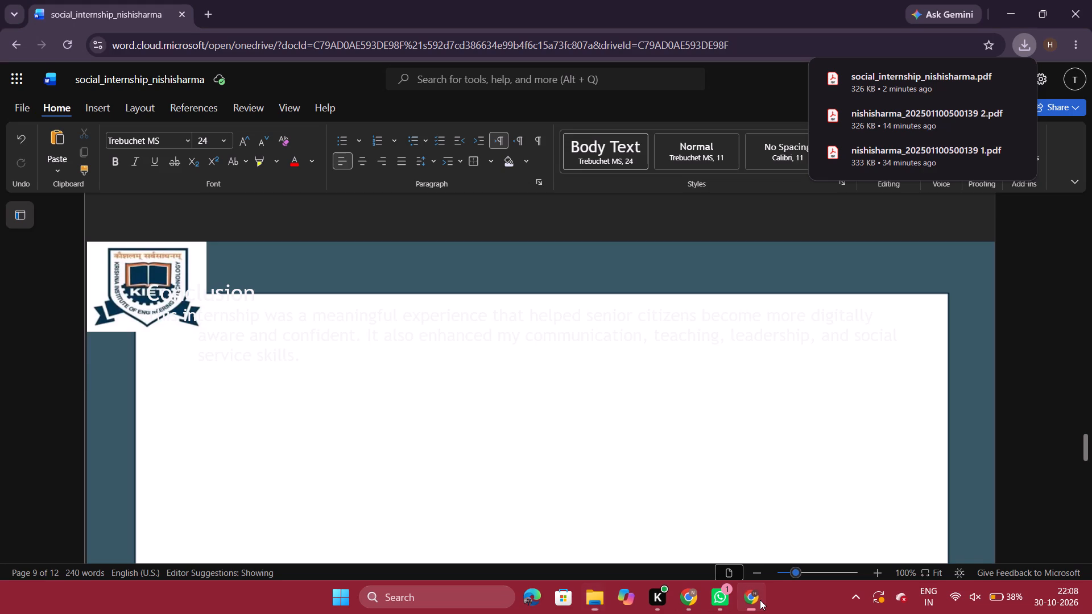
double_click(21, 42)
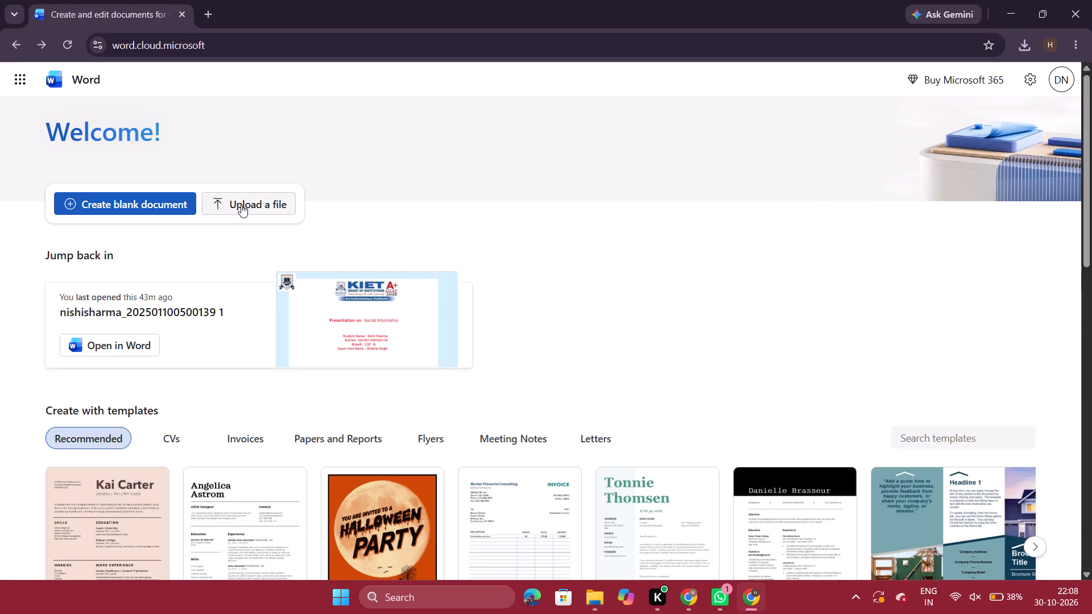
left_click(241, 205)
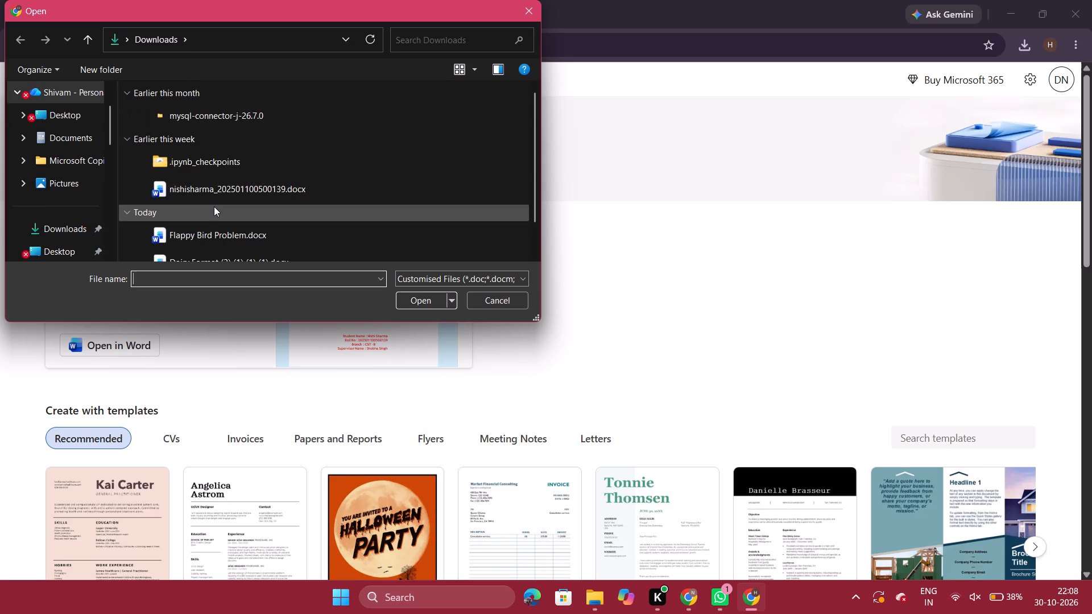
scroll(215, 207, "down", 1)
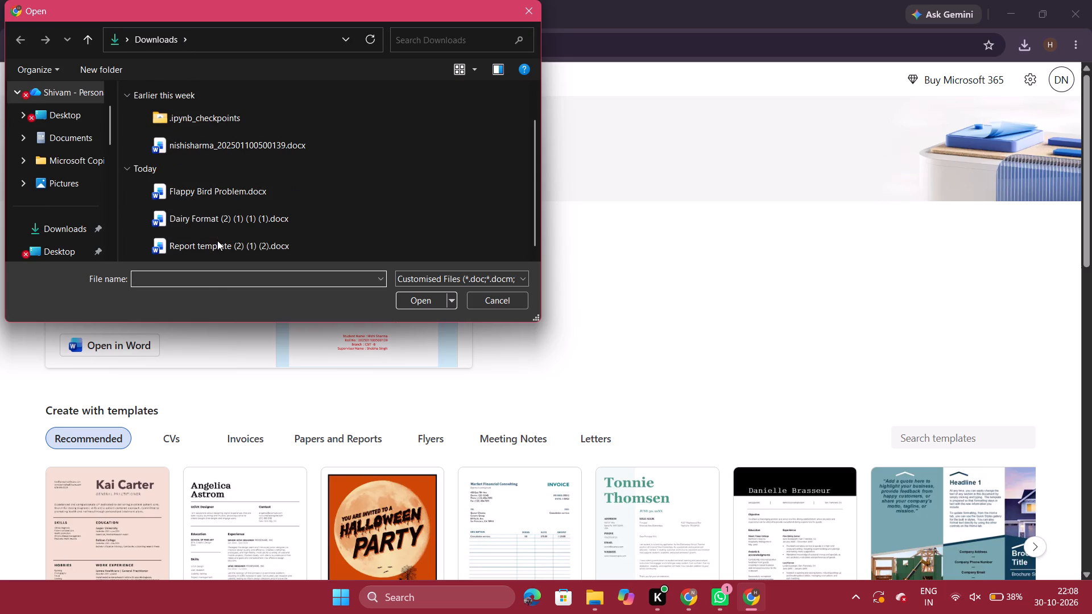
left_click(217, 240)
left_click(412, 300)
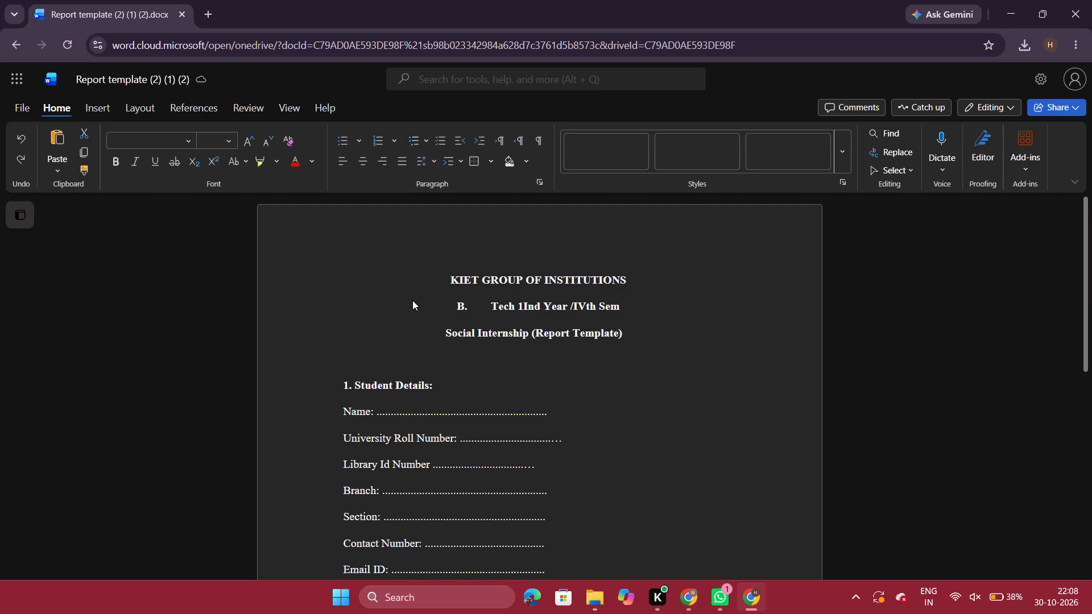
Look through the report template and replace the auto-lettered "B." in its second heading line with plain text reading "B.Tech".
scroll(580, 389, "down", 3)
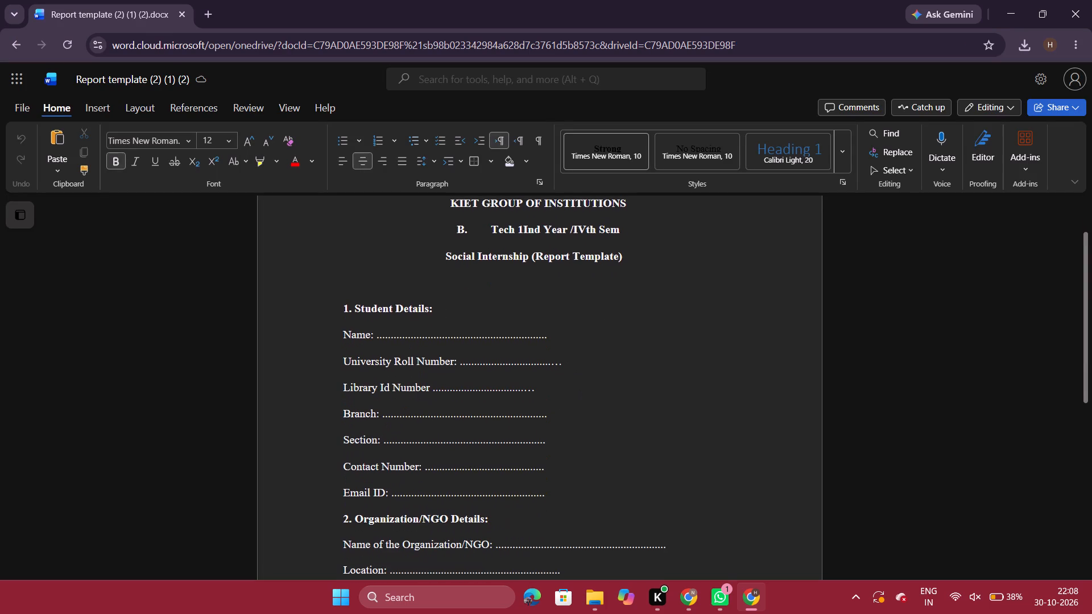
scroll(580, 389, "down", 6)
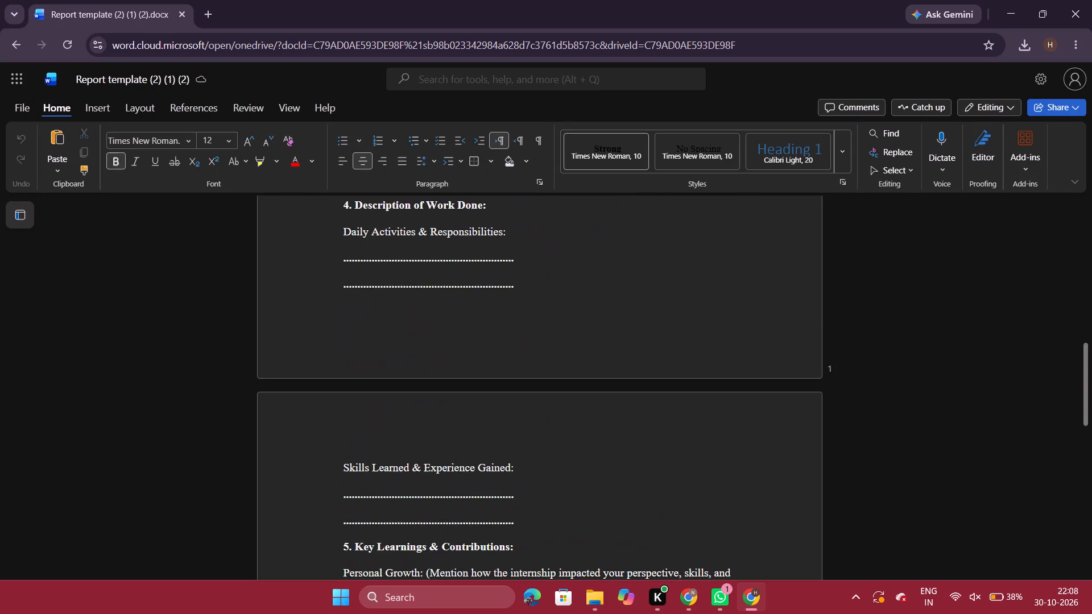
scroll(580, 389, "down", 3)
scroll(580, 389, "up", 4)
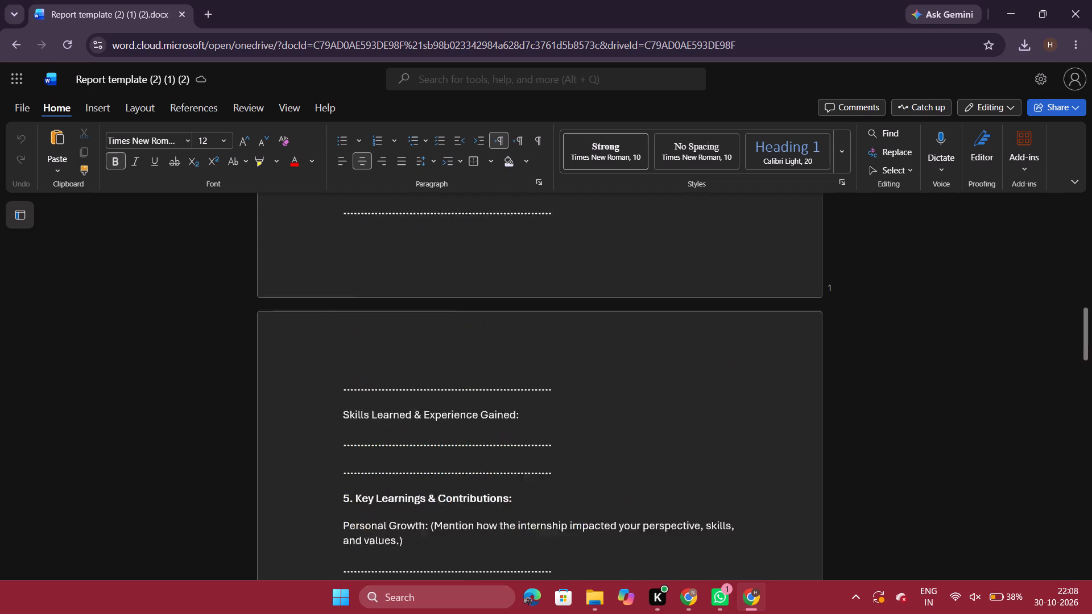
scroll(580, 389, "up", 3)
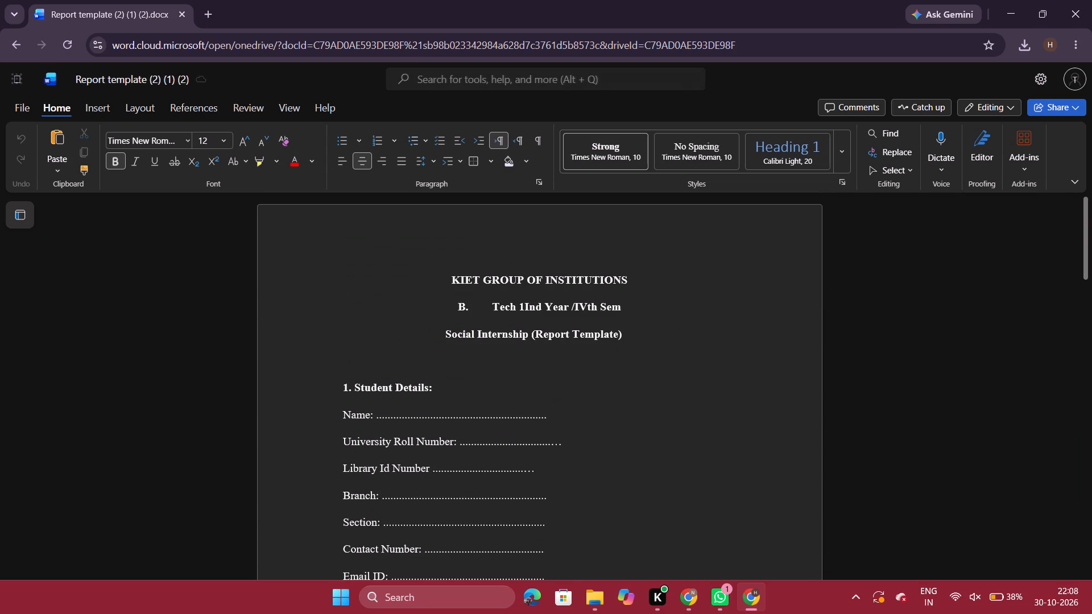
left_click(490, 308)
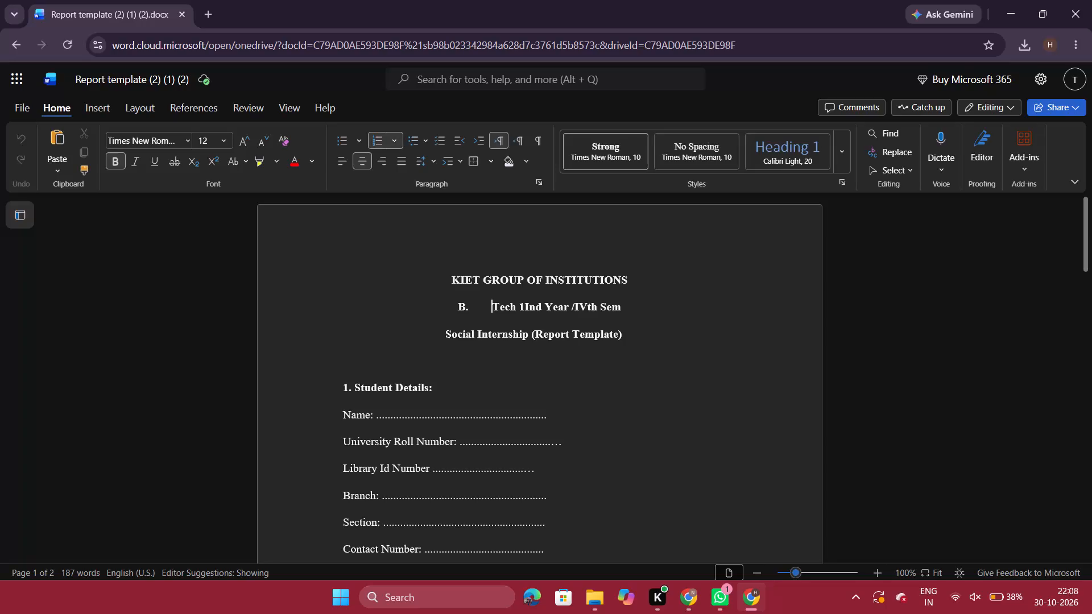
key("BackSpace")
key("BackSpace")
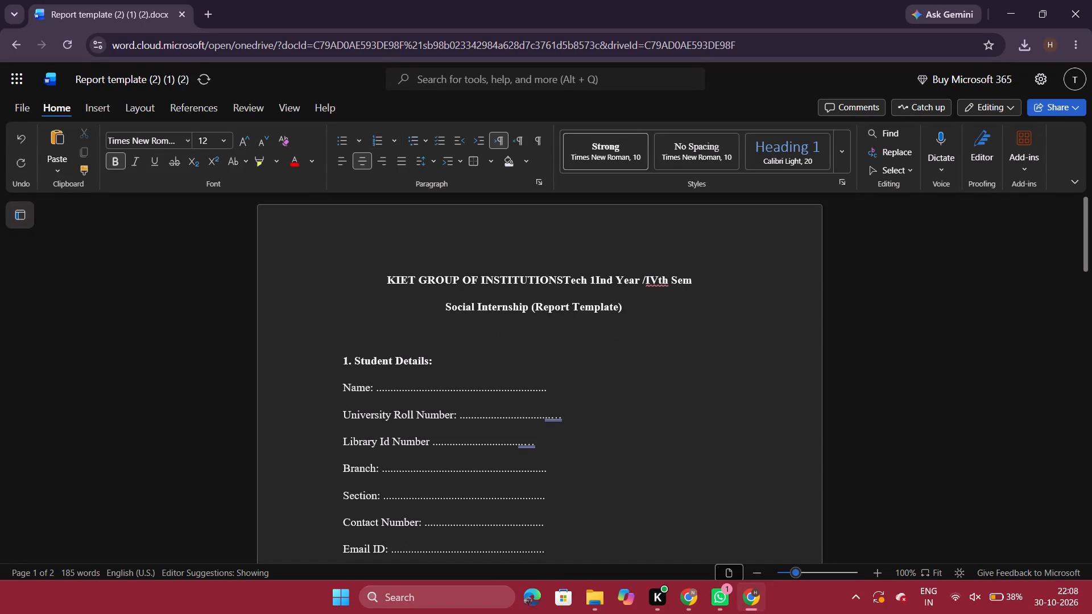
key("Return")
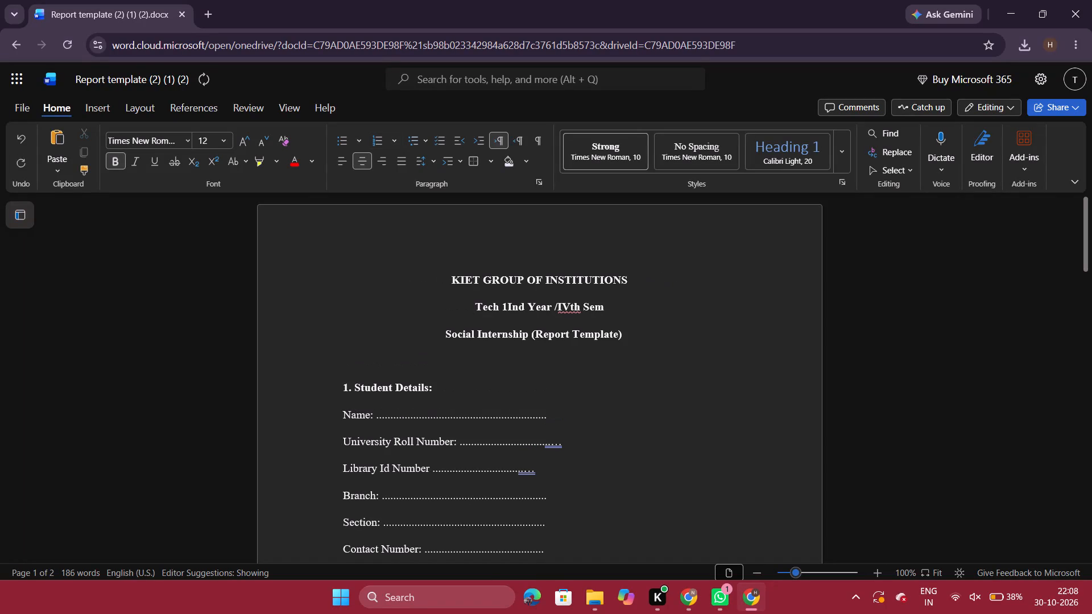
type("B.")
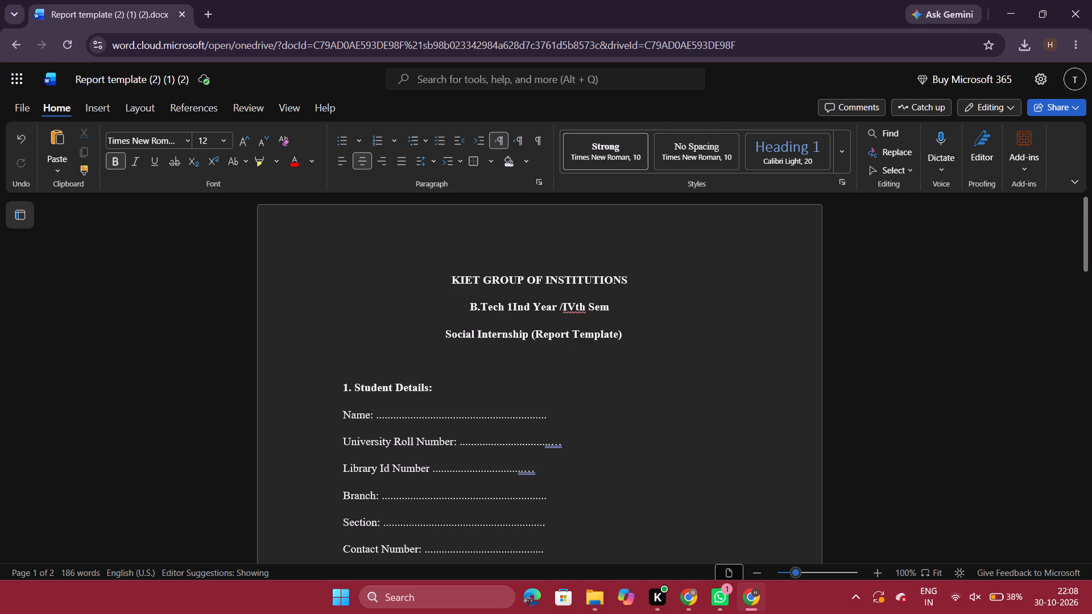
Fill in the student's full name on the dotted Name line under Student Details.
left_click(408, 413)
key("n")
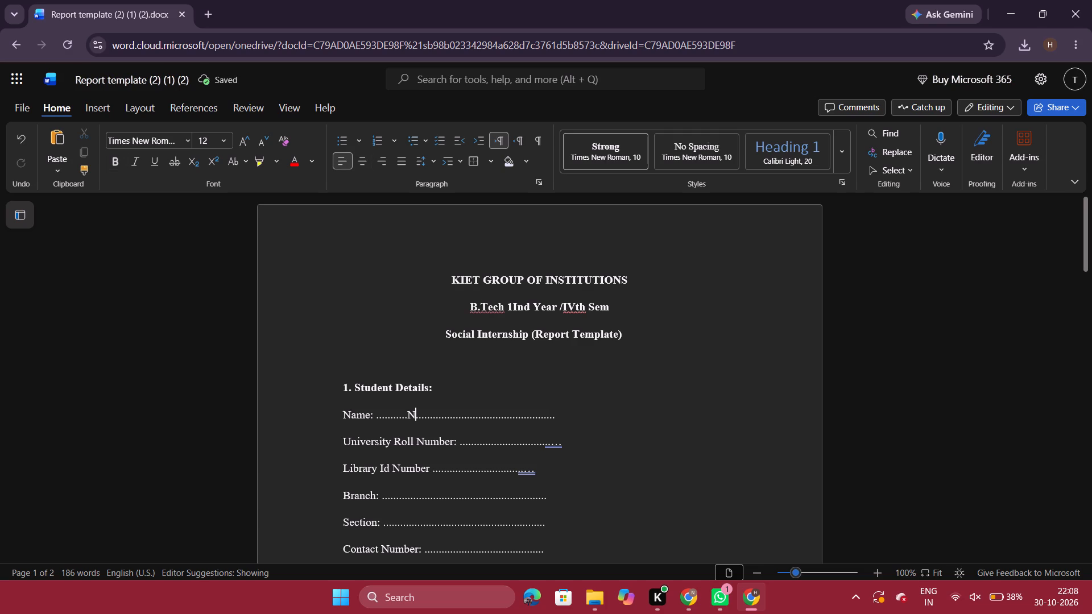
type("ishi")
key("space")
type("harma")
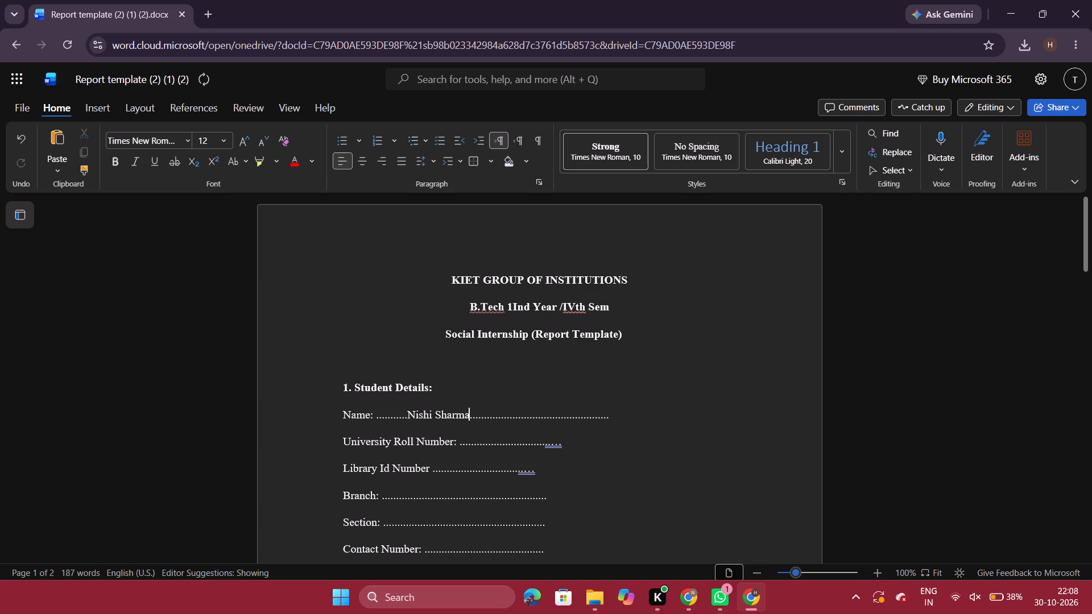
Enter the student's roll number on the dotted University Roll Number line under Student Details.
left_click(482, 443)
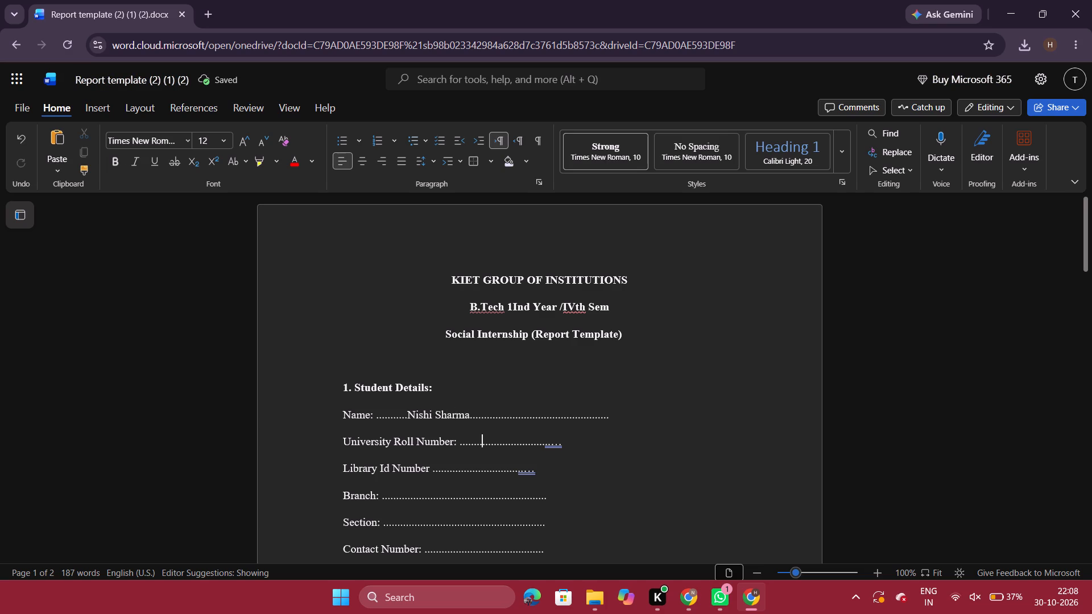
scroll(482, 443, "down", 1)
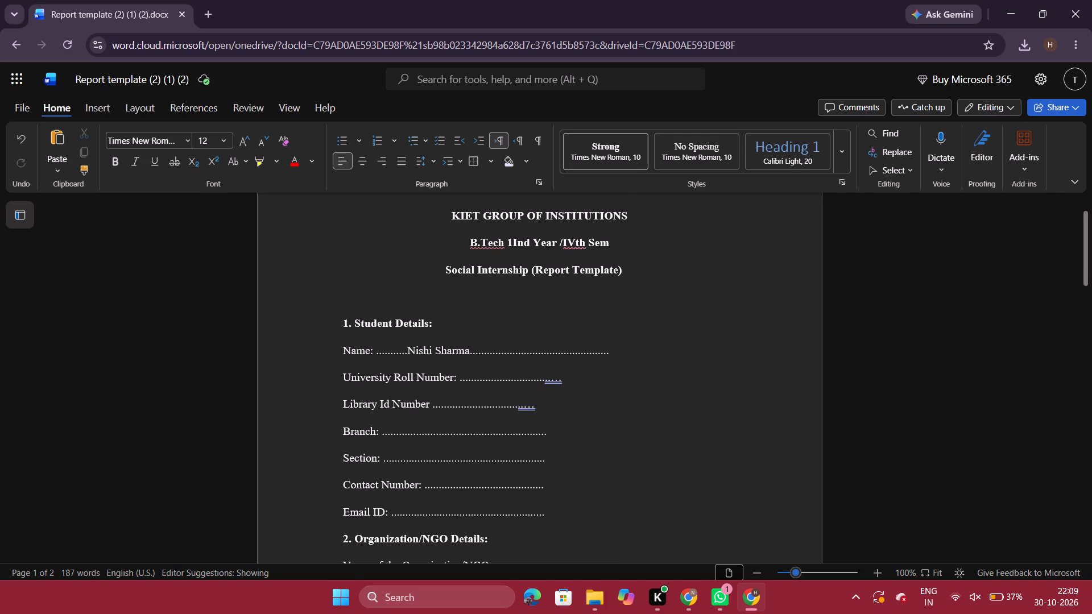
scroll(482, 443, "down", 2)
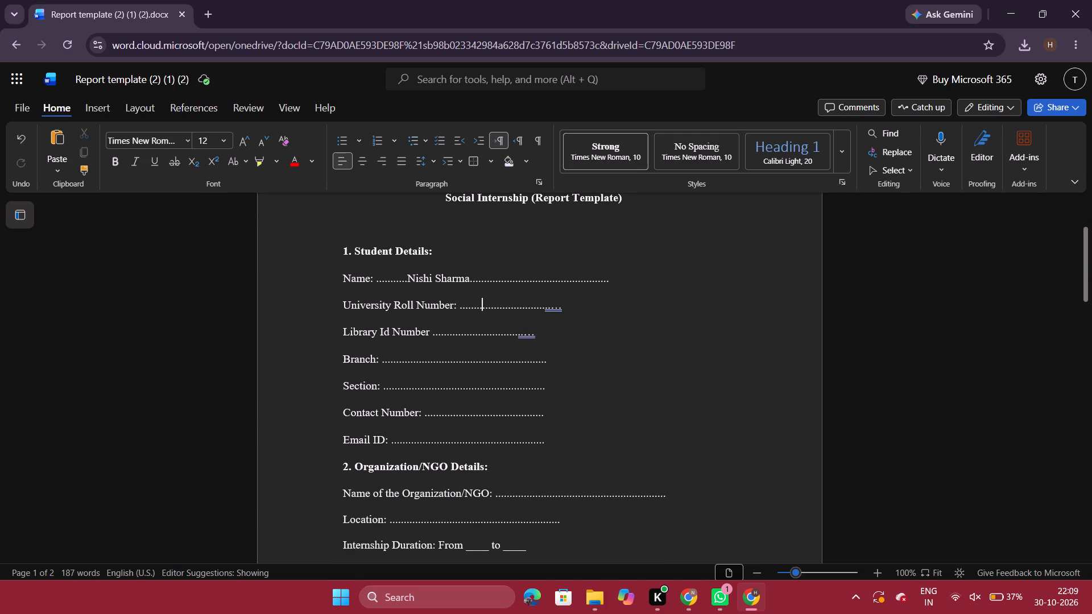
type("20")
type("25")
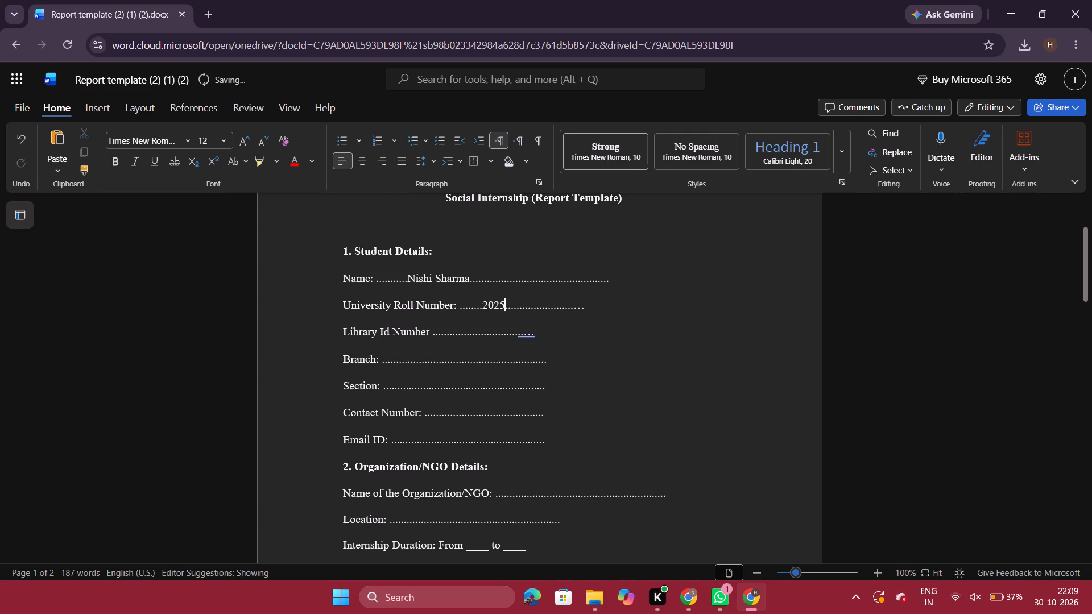
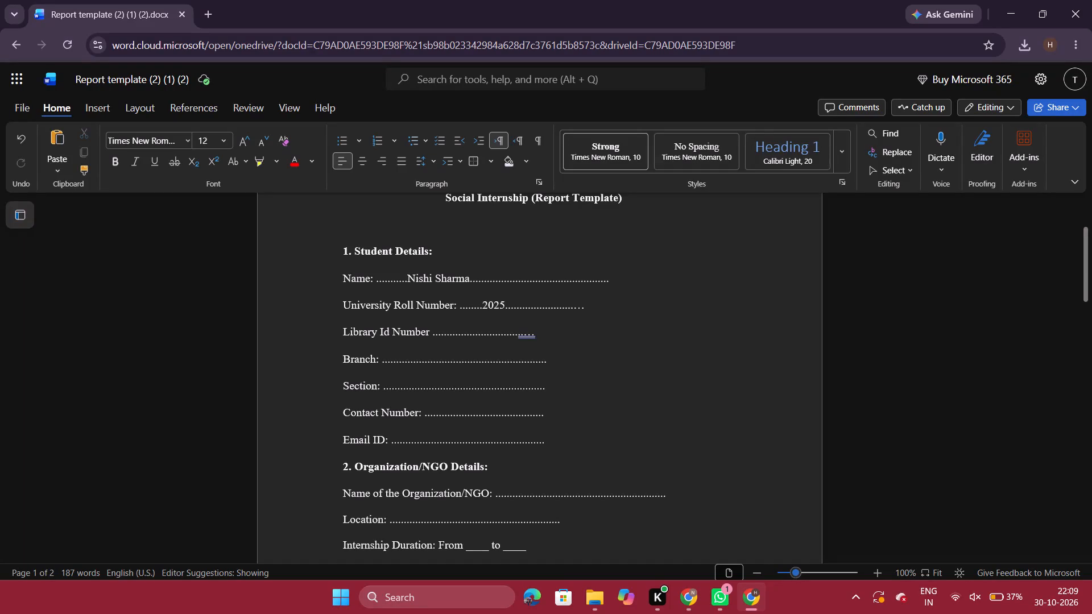
Fill in the Student Details section with CSIT as the branch and B as the section, within the dotted lines.
left_click(411, 352)
type("CSIT")
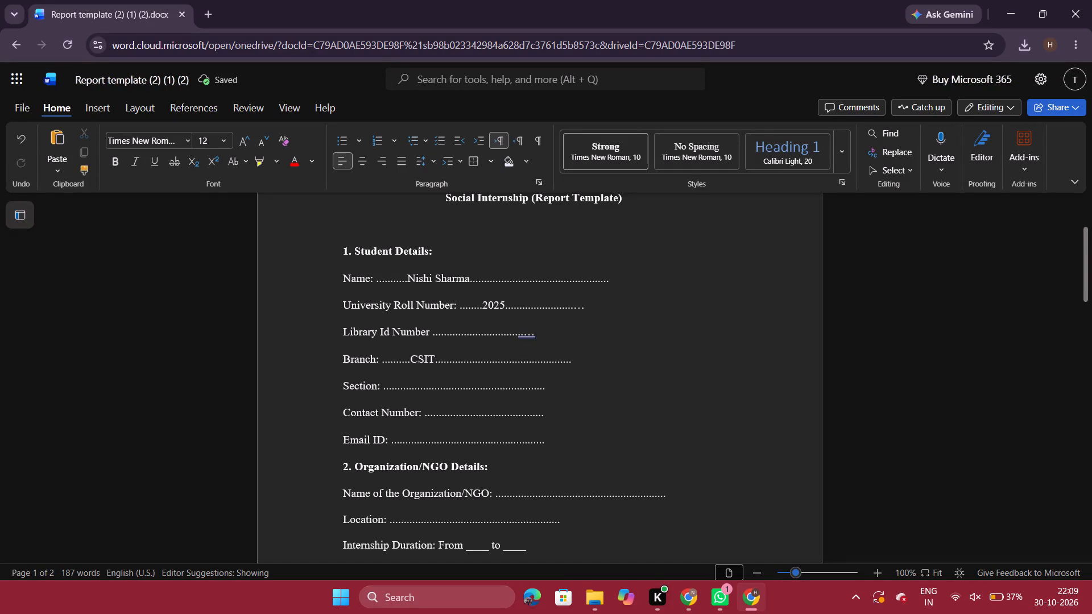
left_click(410, 390)
key("b")
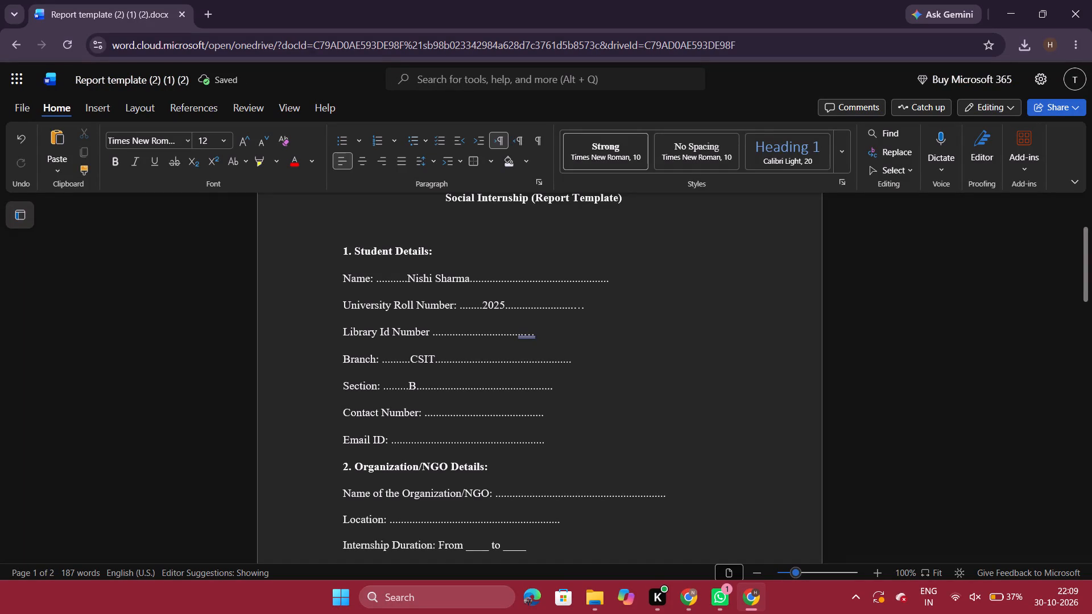
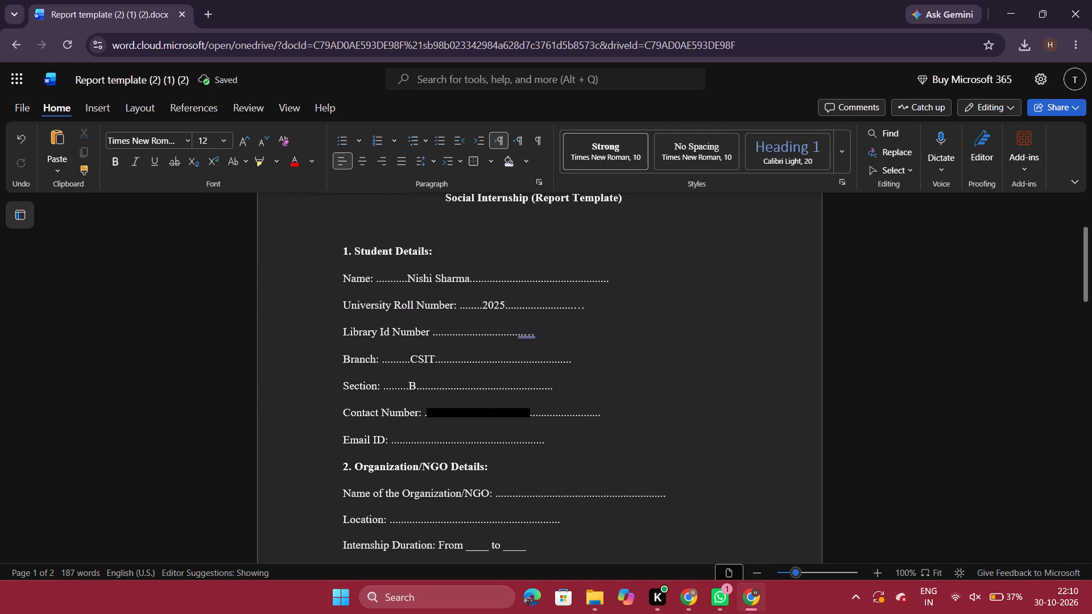
Enter the student's email address within the dotted line of the Email ID field in the Student Details section.
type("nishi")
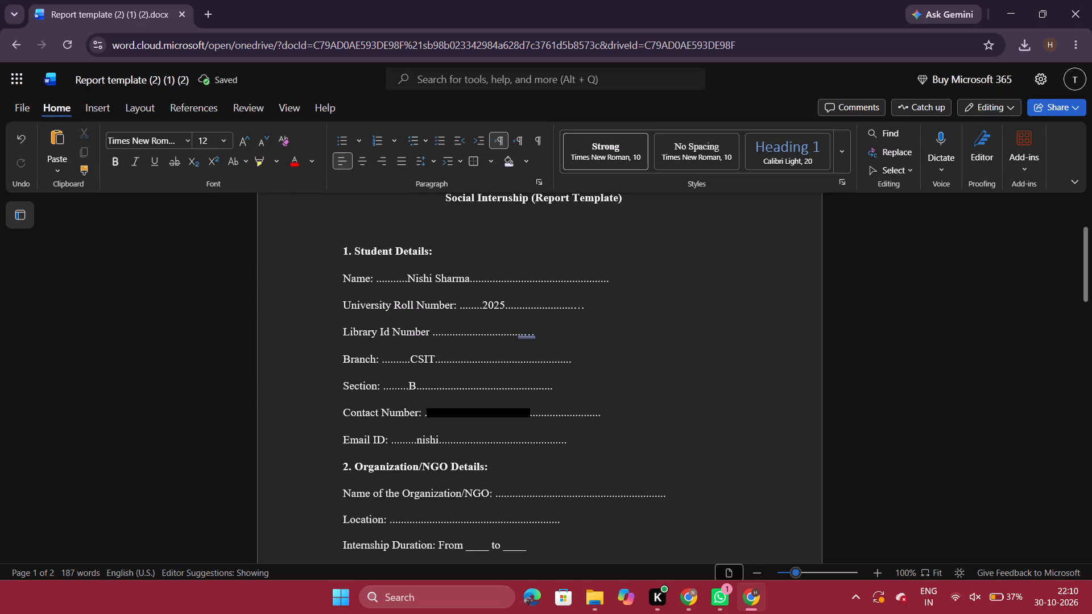
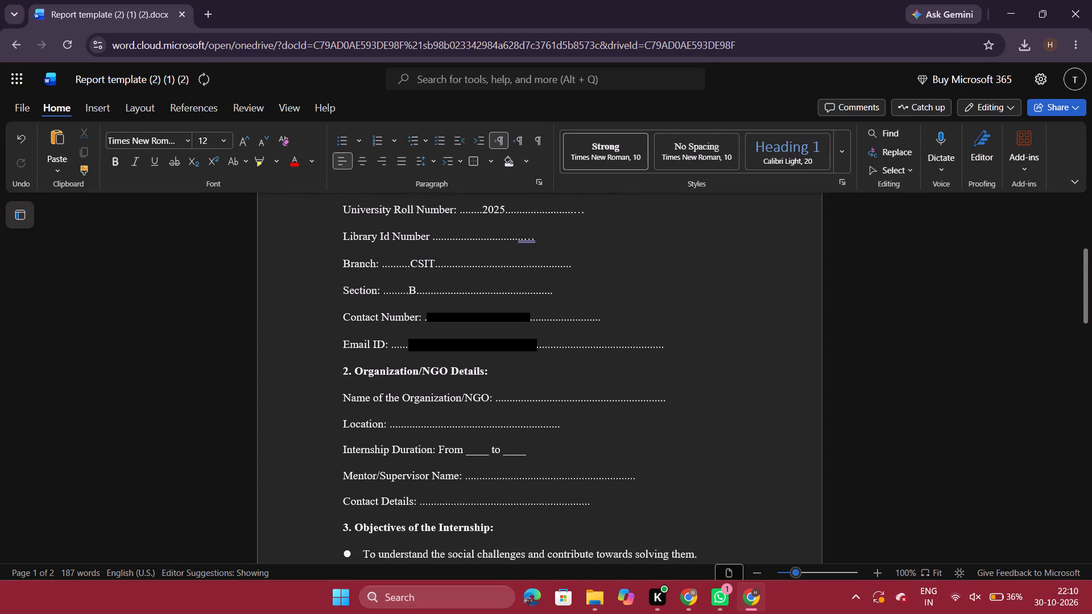
Look over the Organization/NGO Details and following sections of the report template, then switch to File Explorer.
scroll(418, 438, "down", 1)
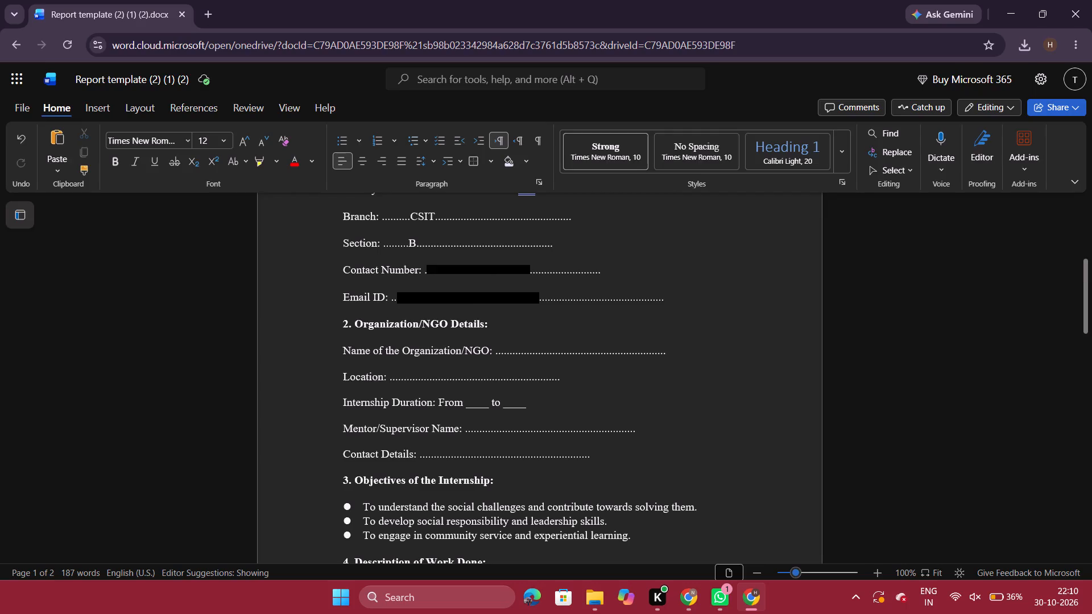
scroll(444, 452, "down", 1)
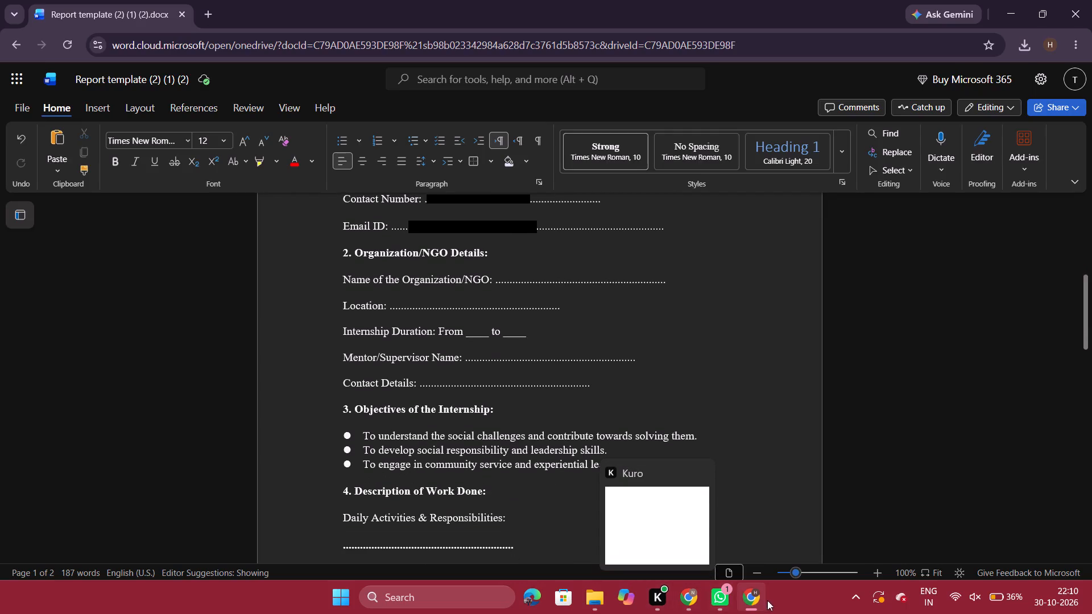
left_click(599, 598)
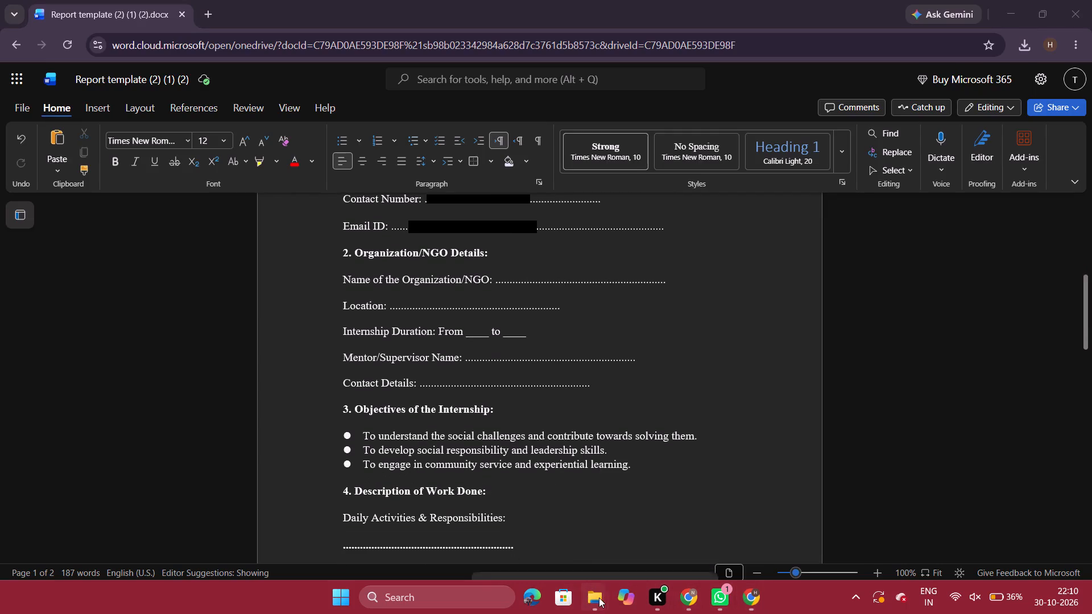
Open today's social internship presentation PDF from the Downloads folder and look through its slides.
left_click(578, 538)
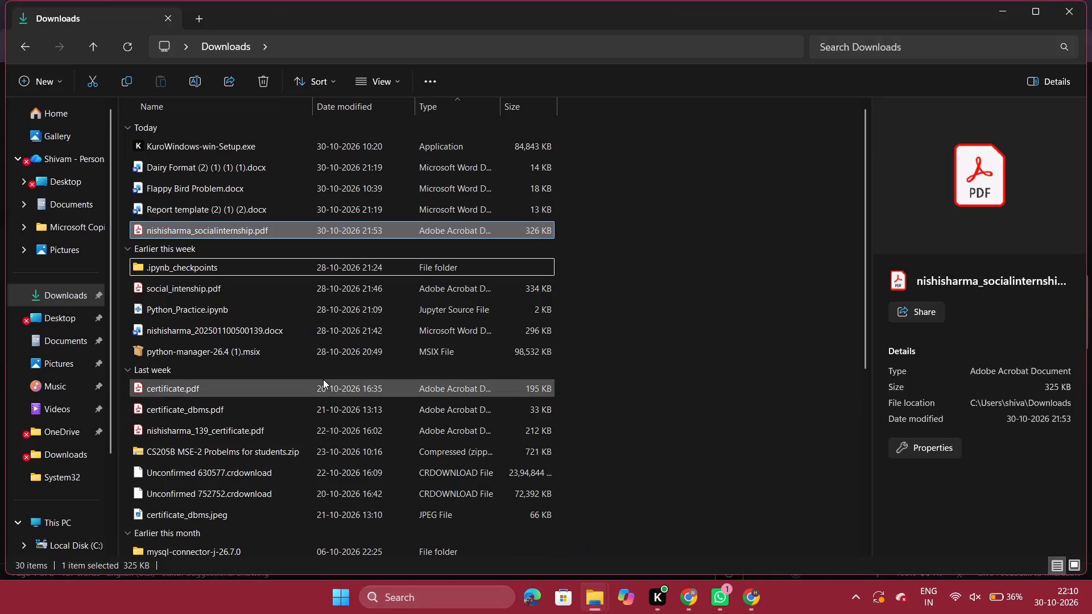
double_click(259, 230)
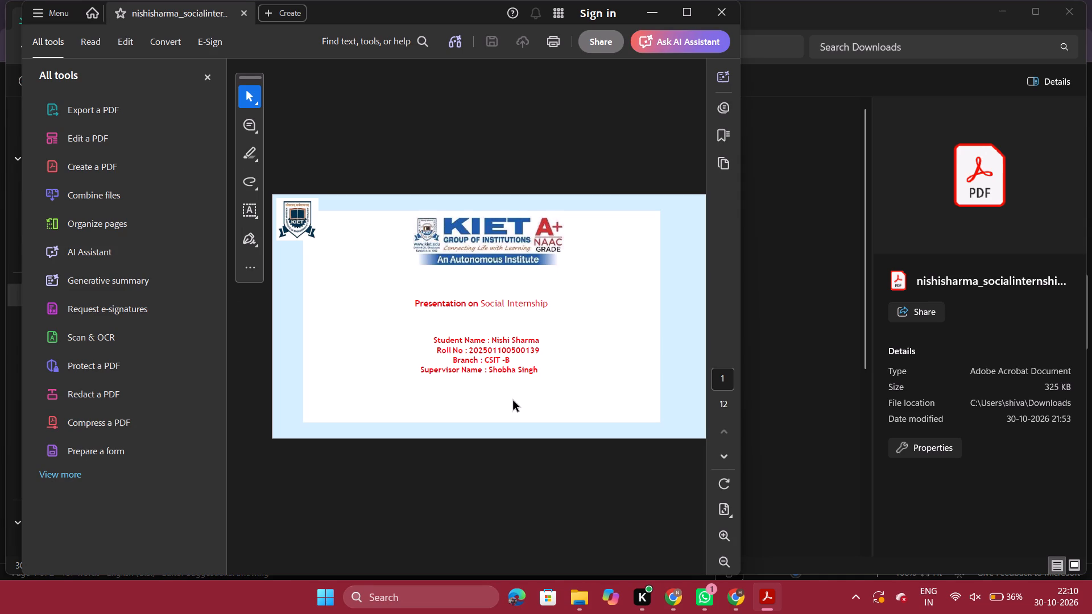
key("Down")
key("Down")
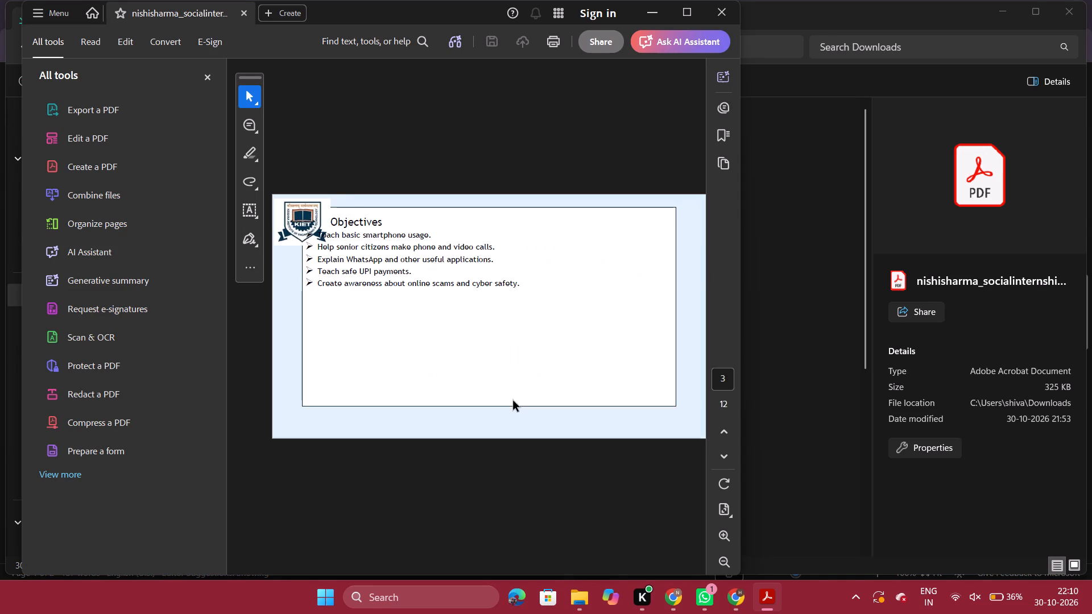
key("Down")
key("Down")
key("Down")
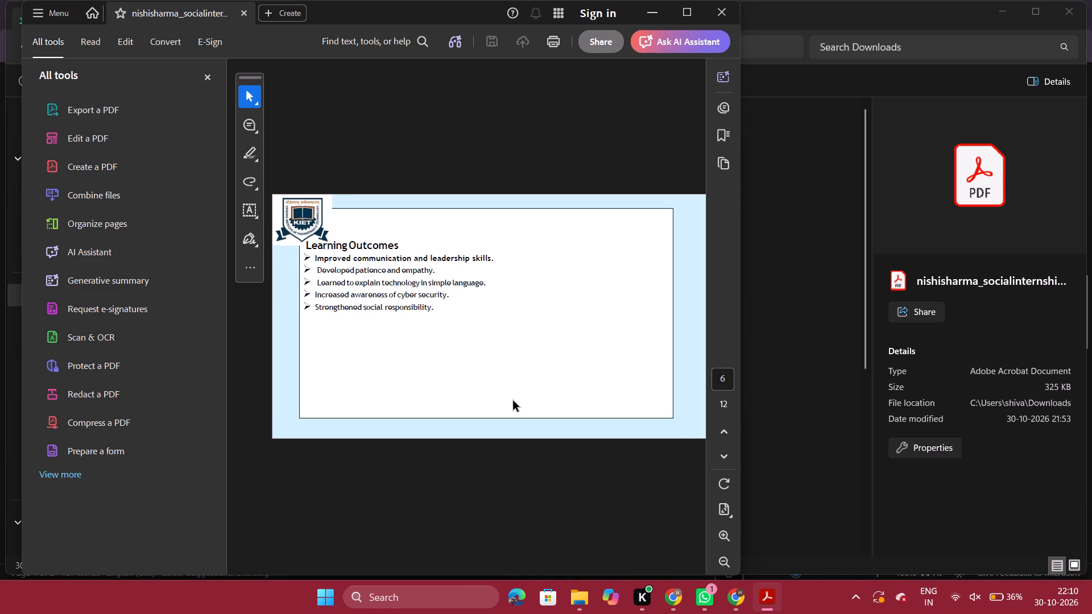
key("Down")
key("Down")
key("Down")
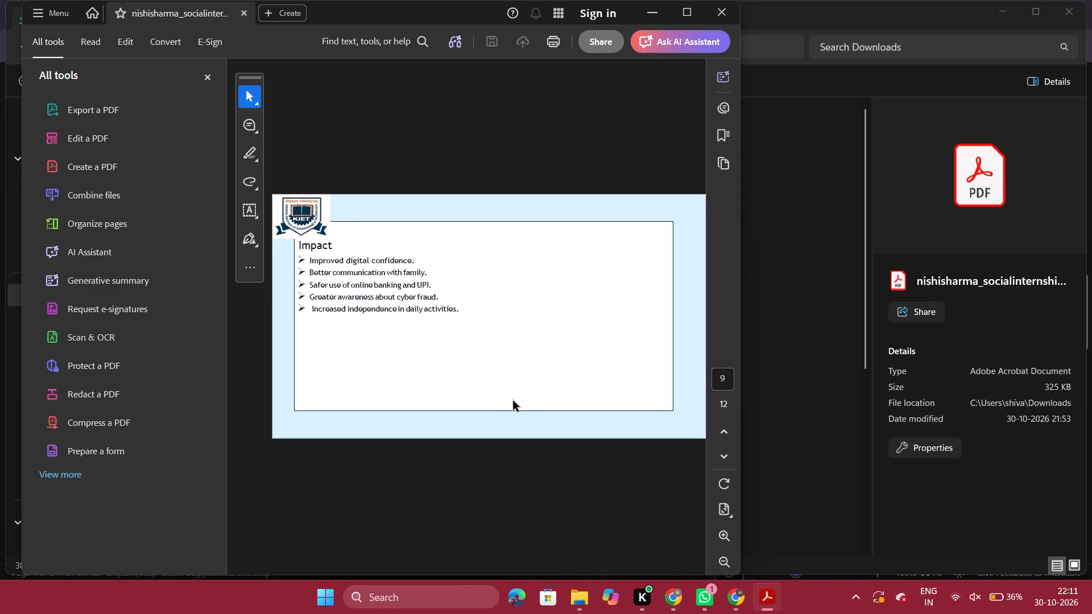
key("Down")
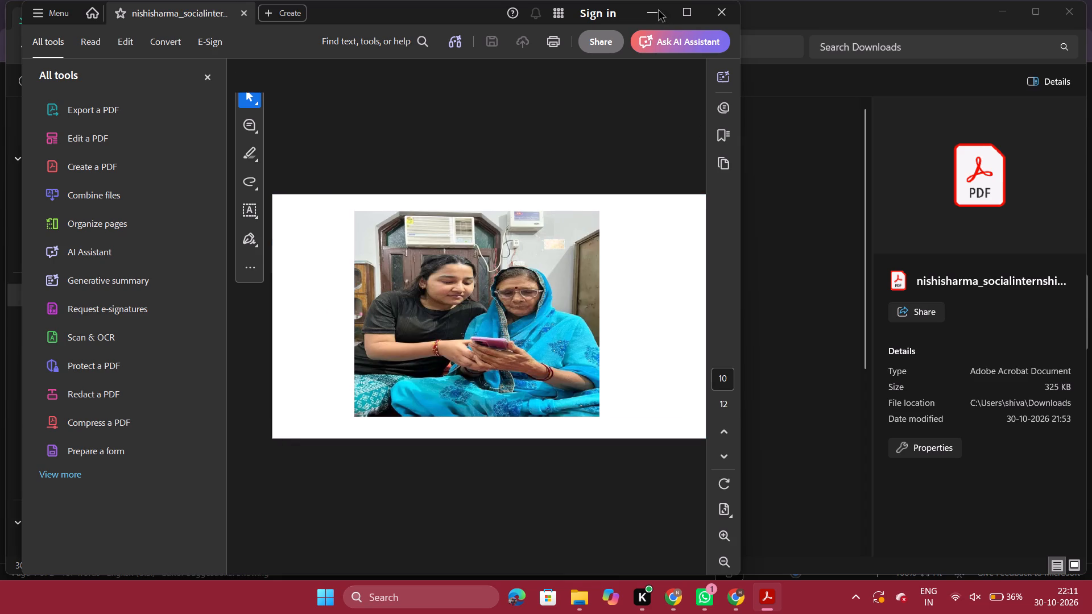
left_click(659, 11)
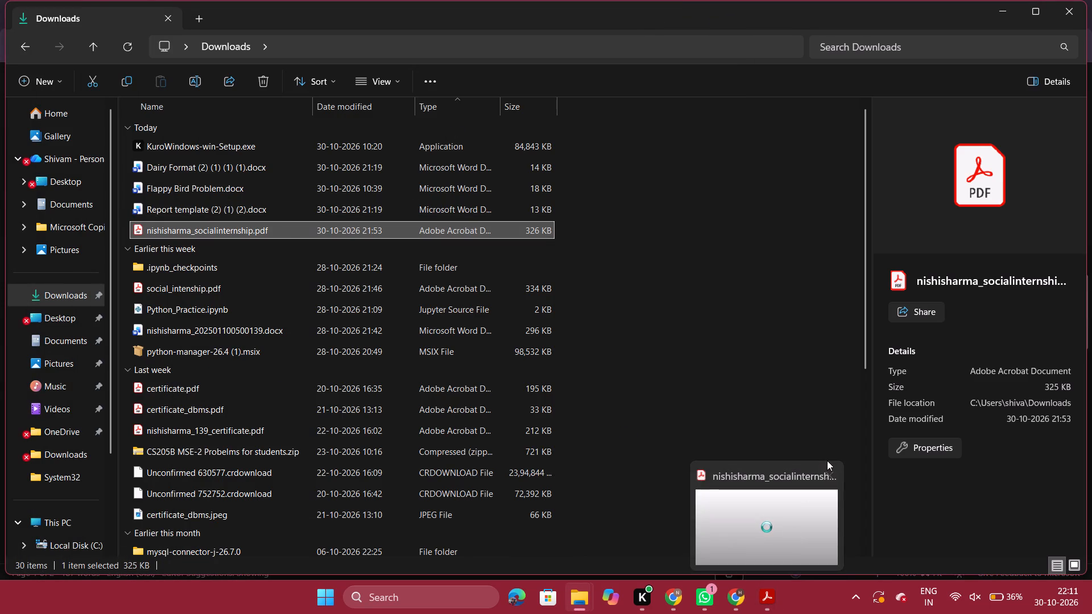
left_click(830, 471)
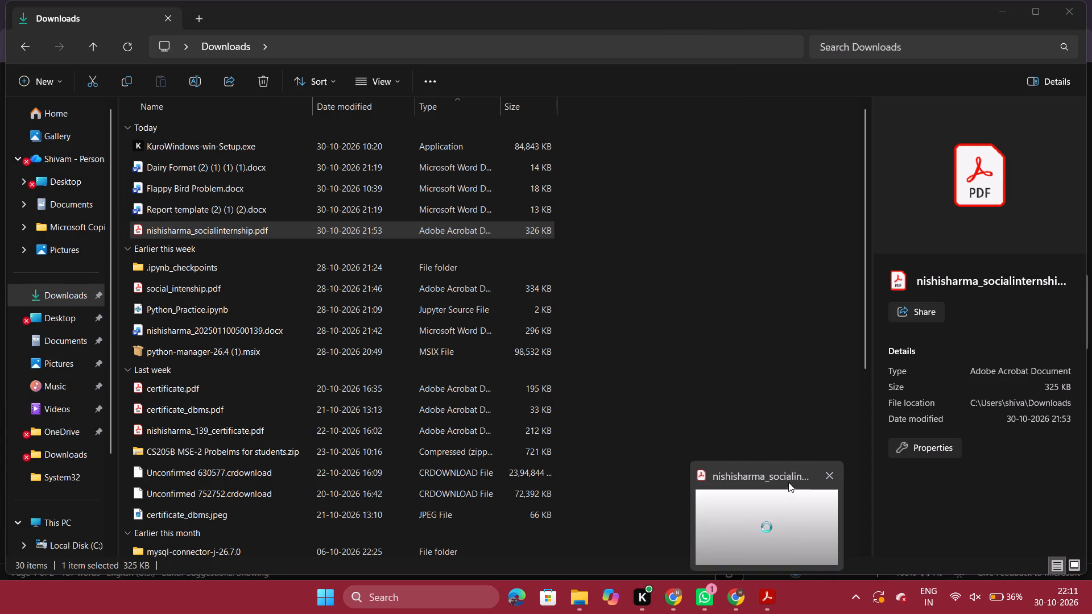
Return to the report template in the browser and examine its remaining sections, down to the signature lines.
left_click(750, 601)
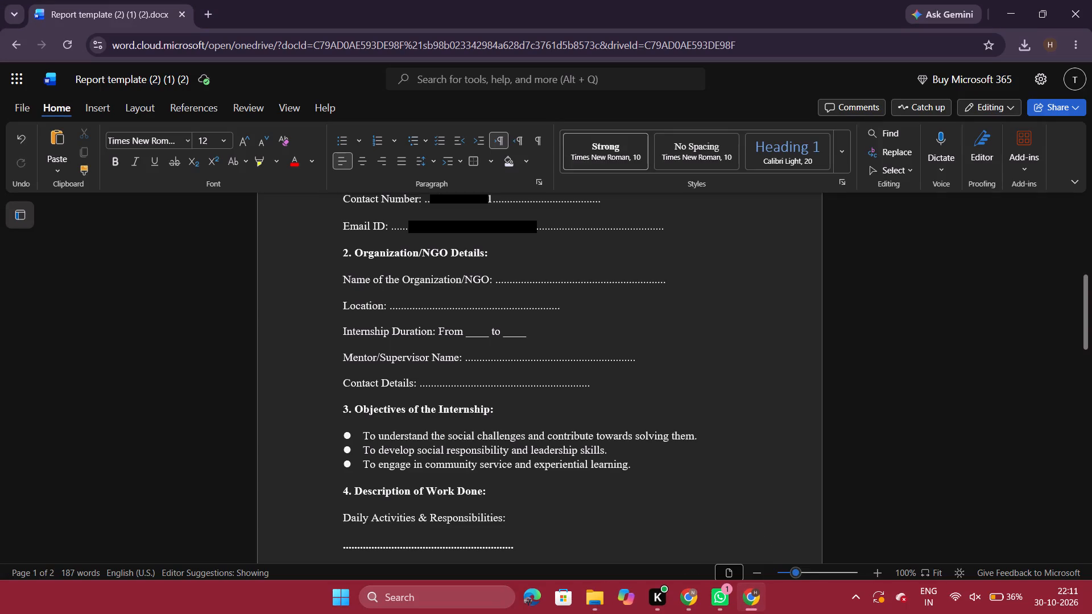
left_click(482, 330)
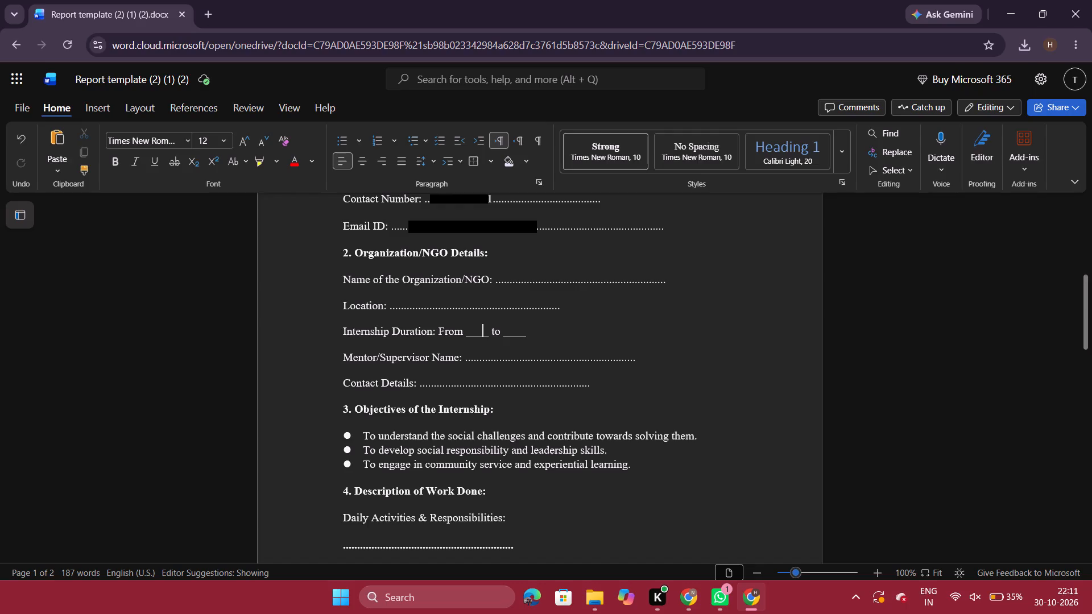
scroll(471, 424, "down", 1)
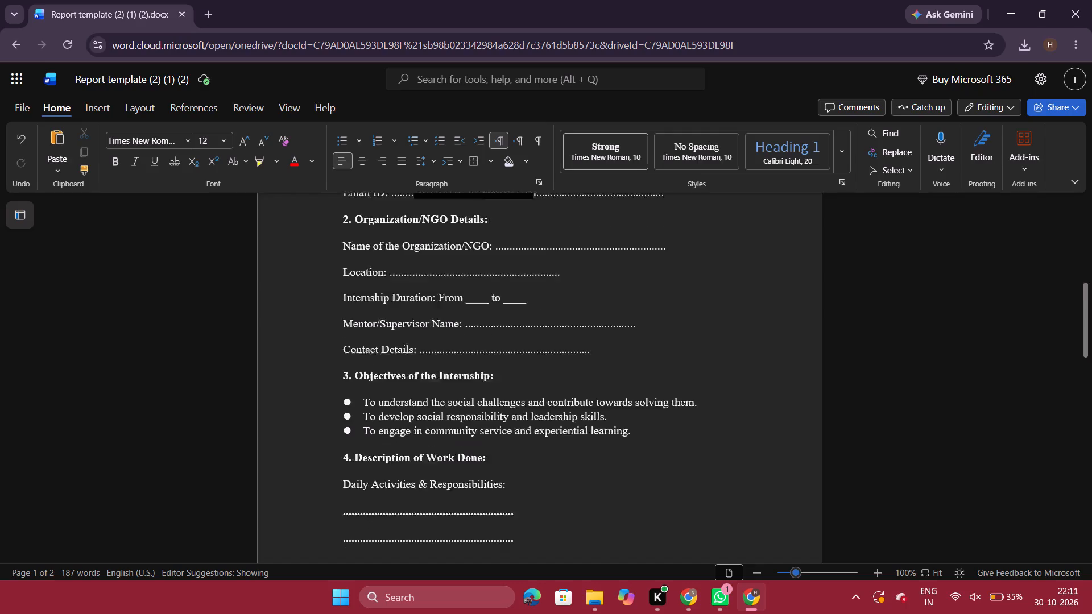
scroll(471, 424, "down", 12)
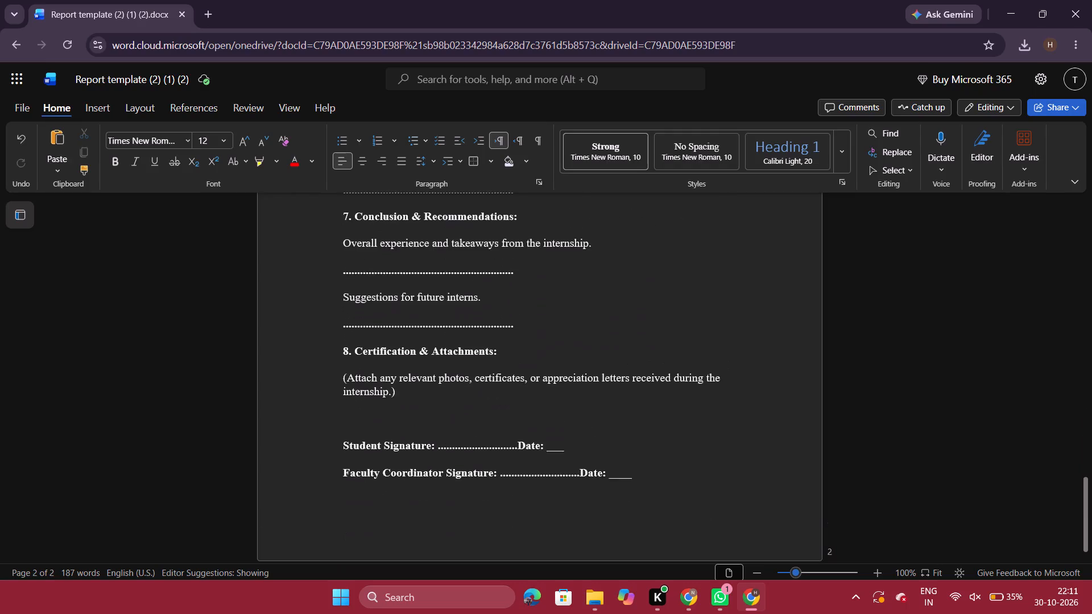
scroll(471, 424, "down", 2)
scroll(471, 424, "up", 7)
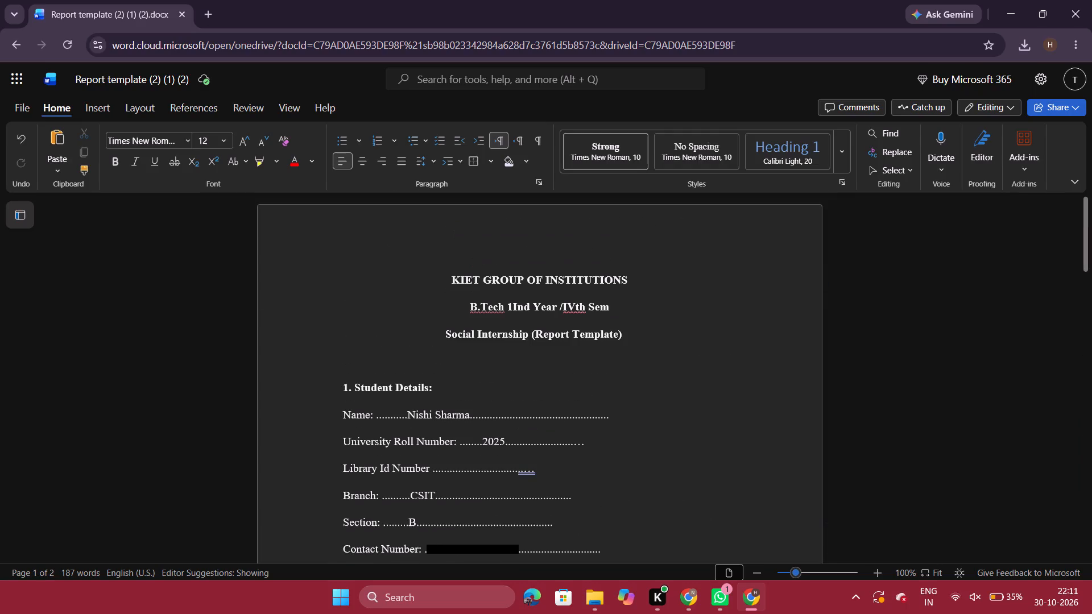
Close the report template document.
left_click(185, 12)
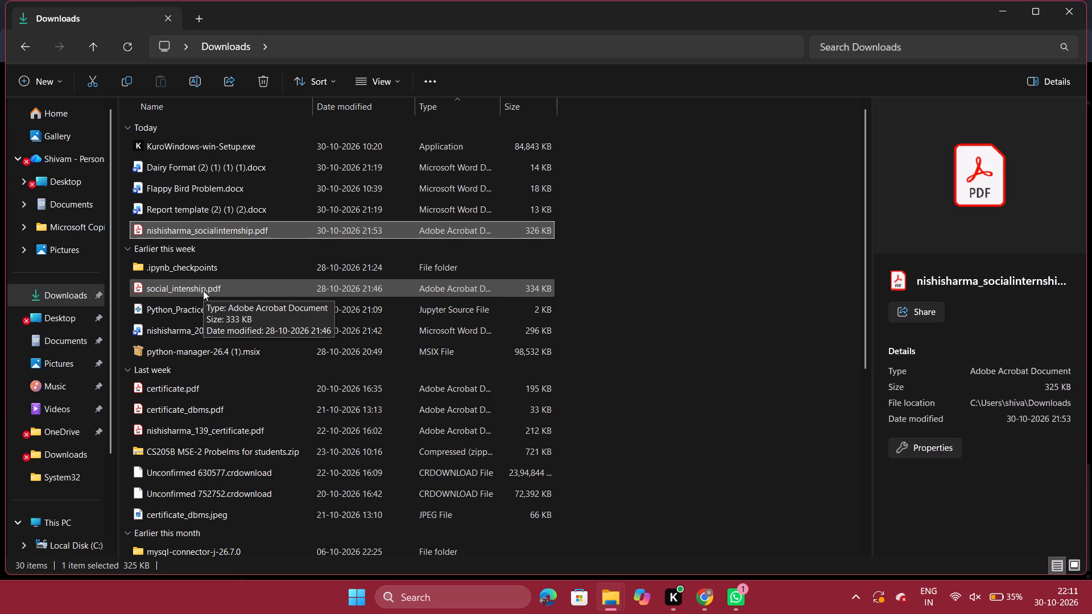
right_click(162, 288)
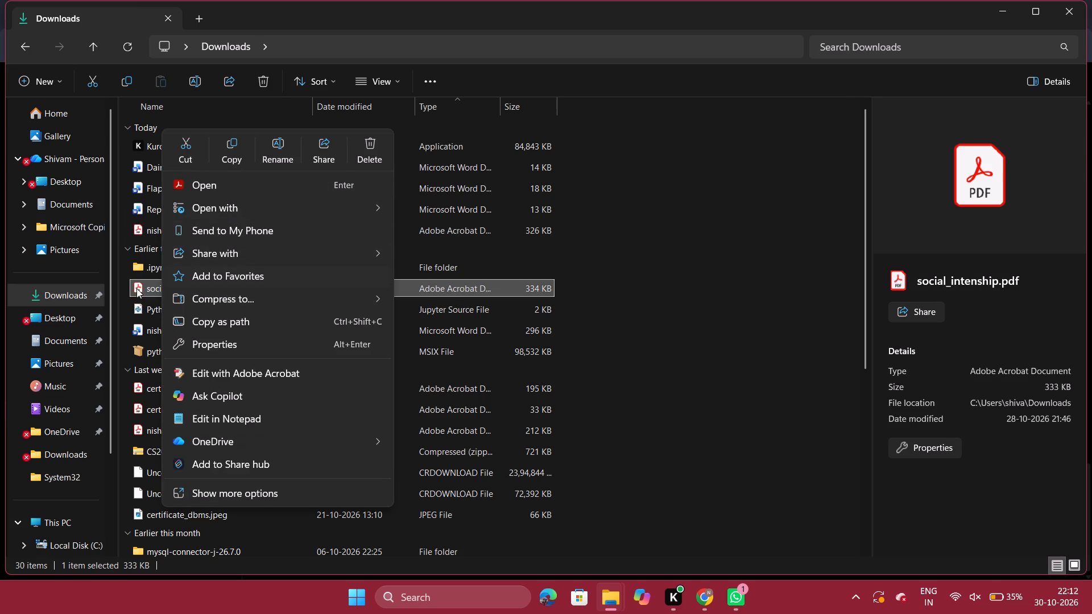